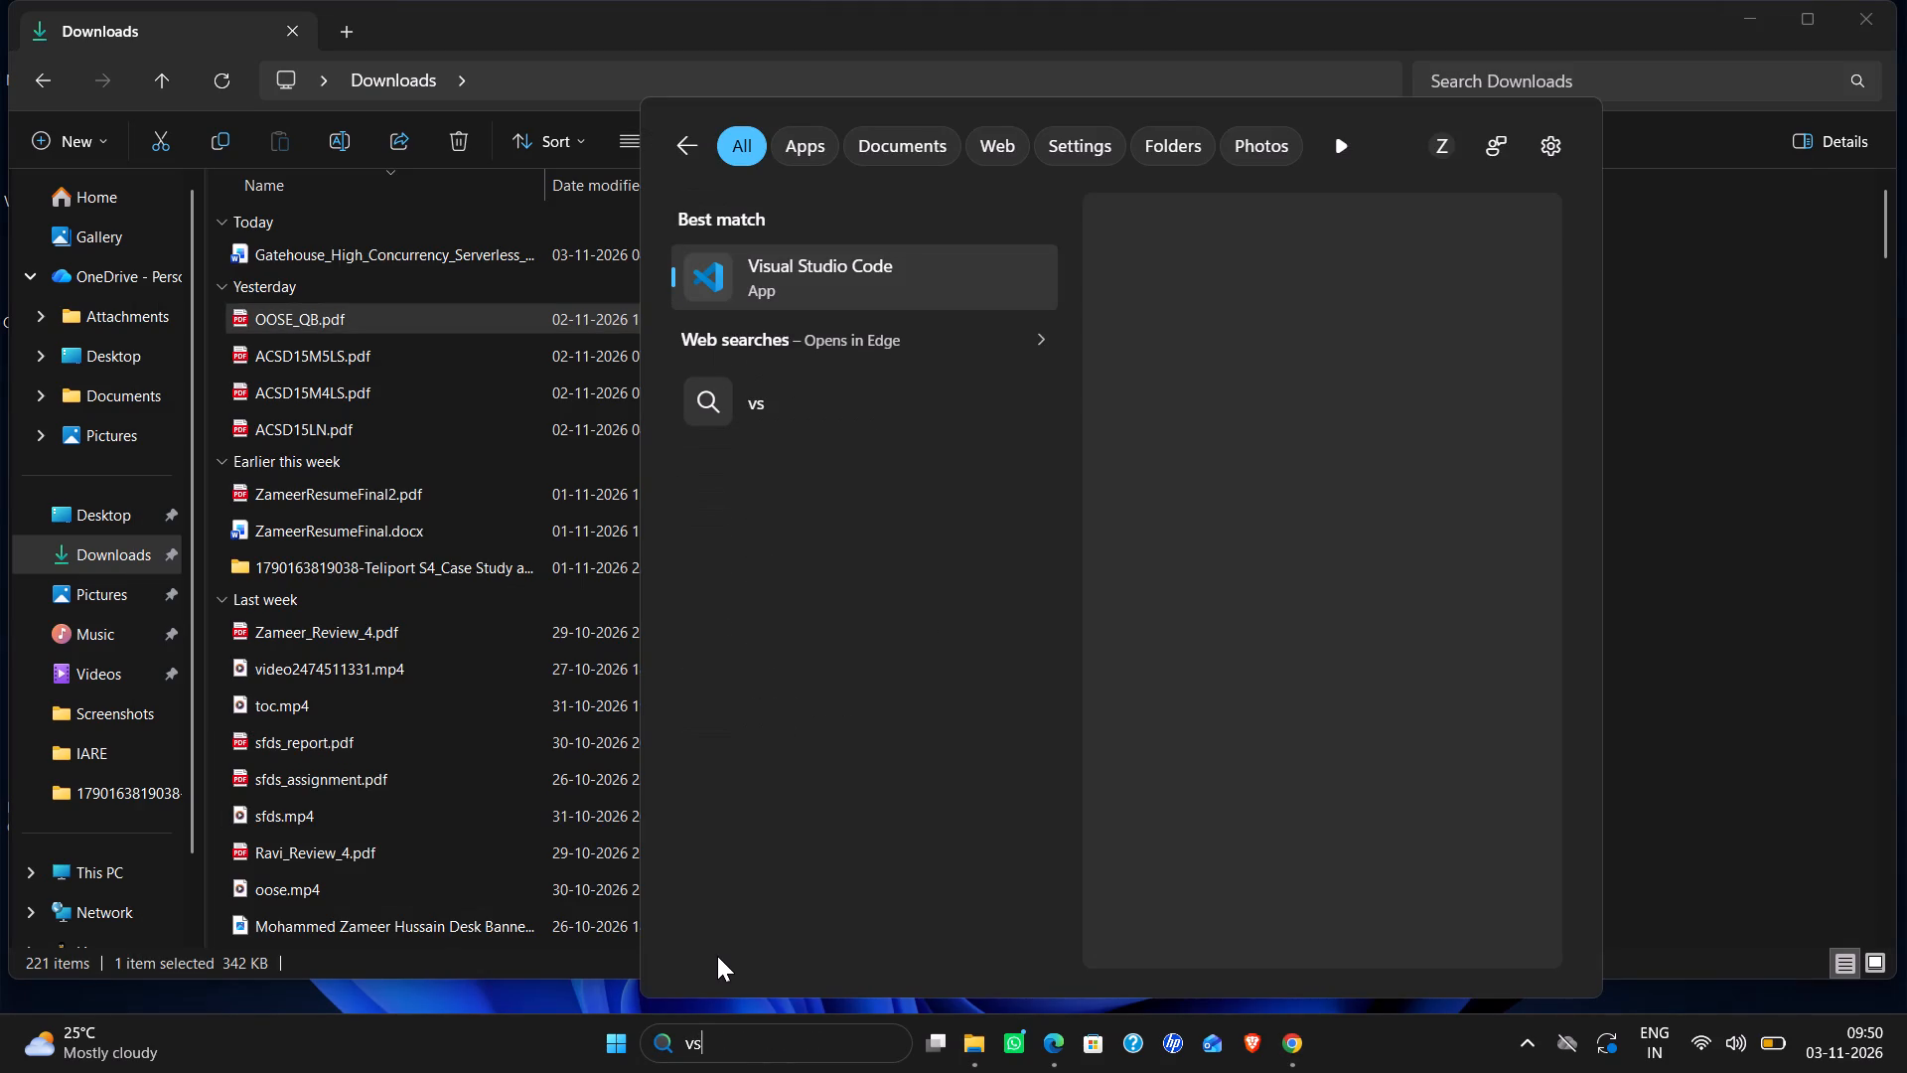
left_click(869, 276)
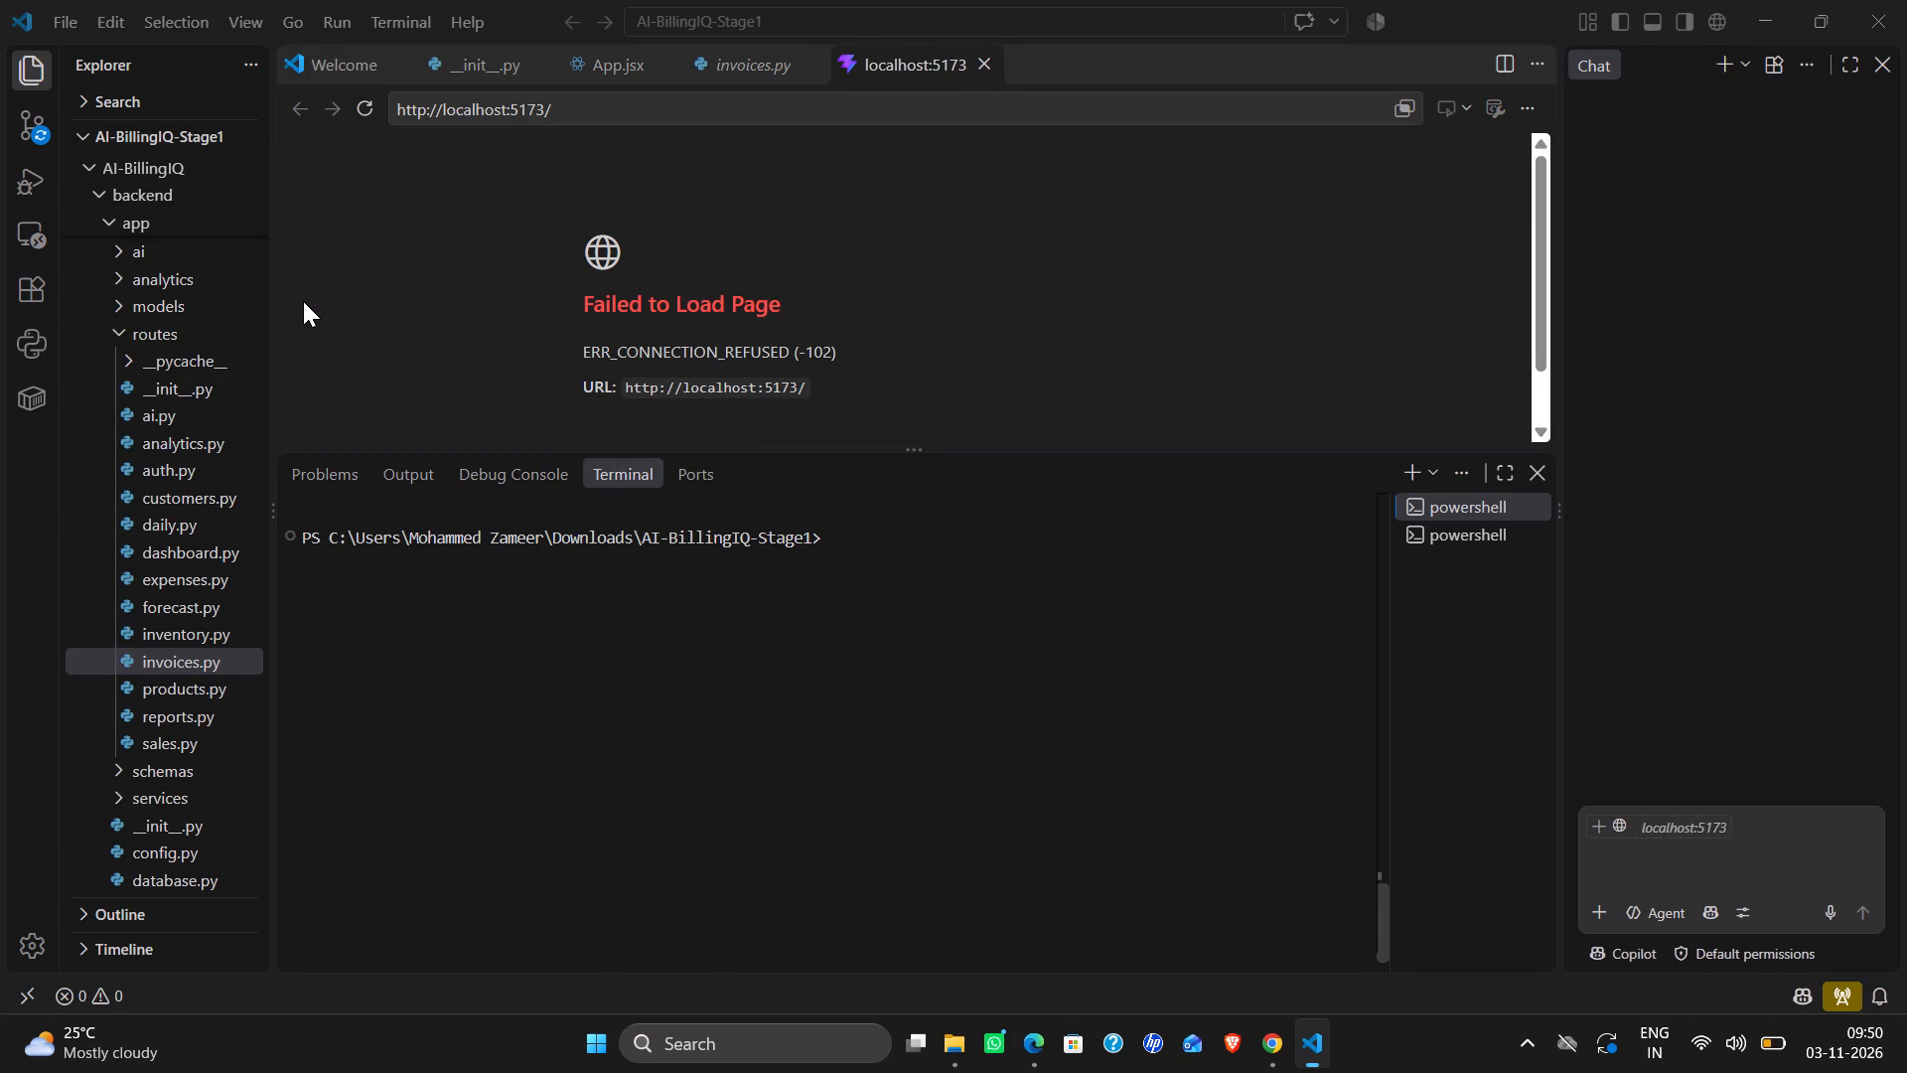
Change the first terminal's directory to the AI-BillingIQ backend folder inside AI-BillingIQ-Stage1.
left_click(861, 547)
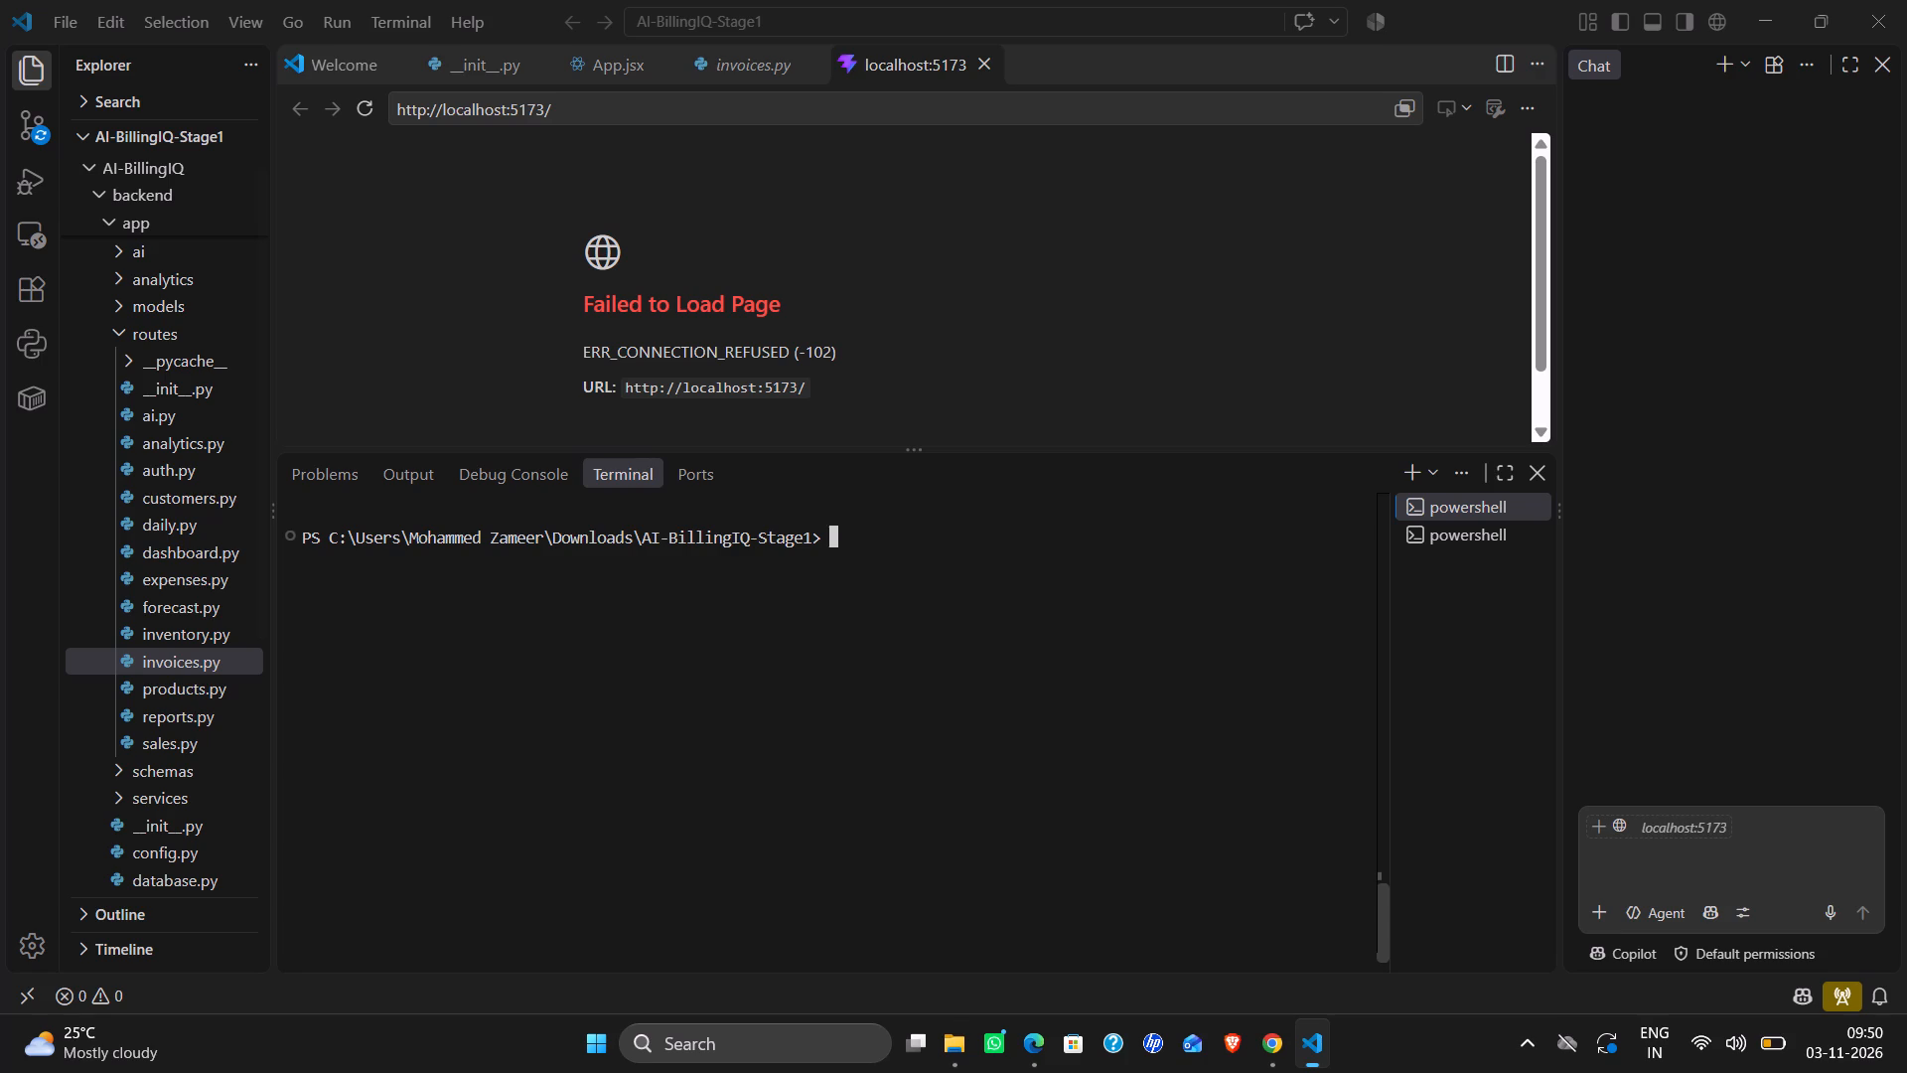
key("Up")
key("Up")
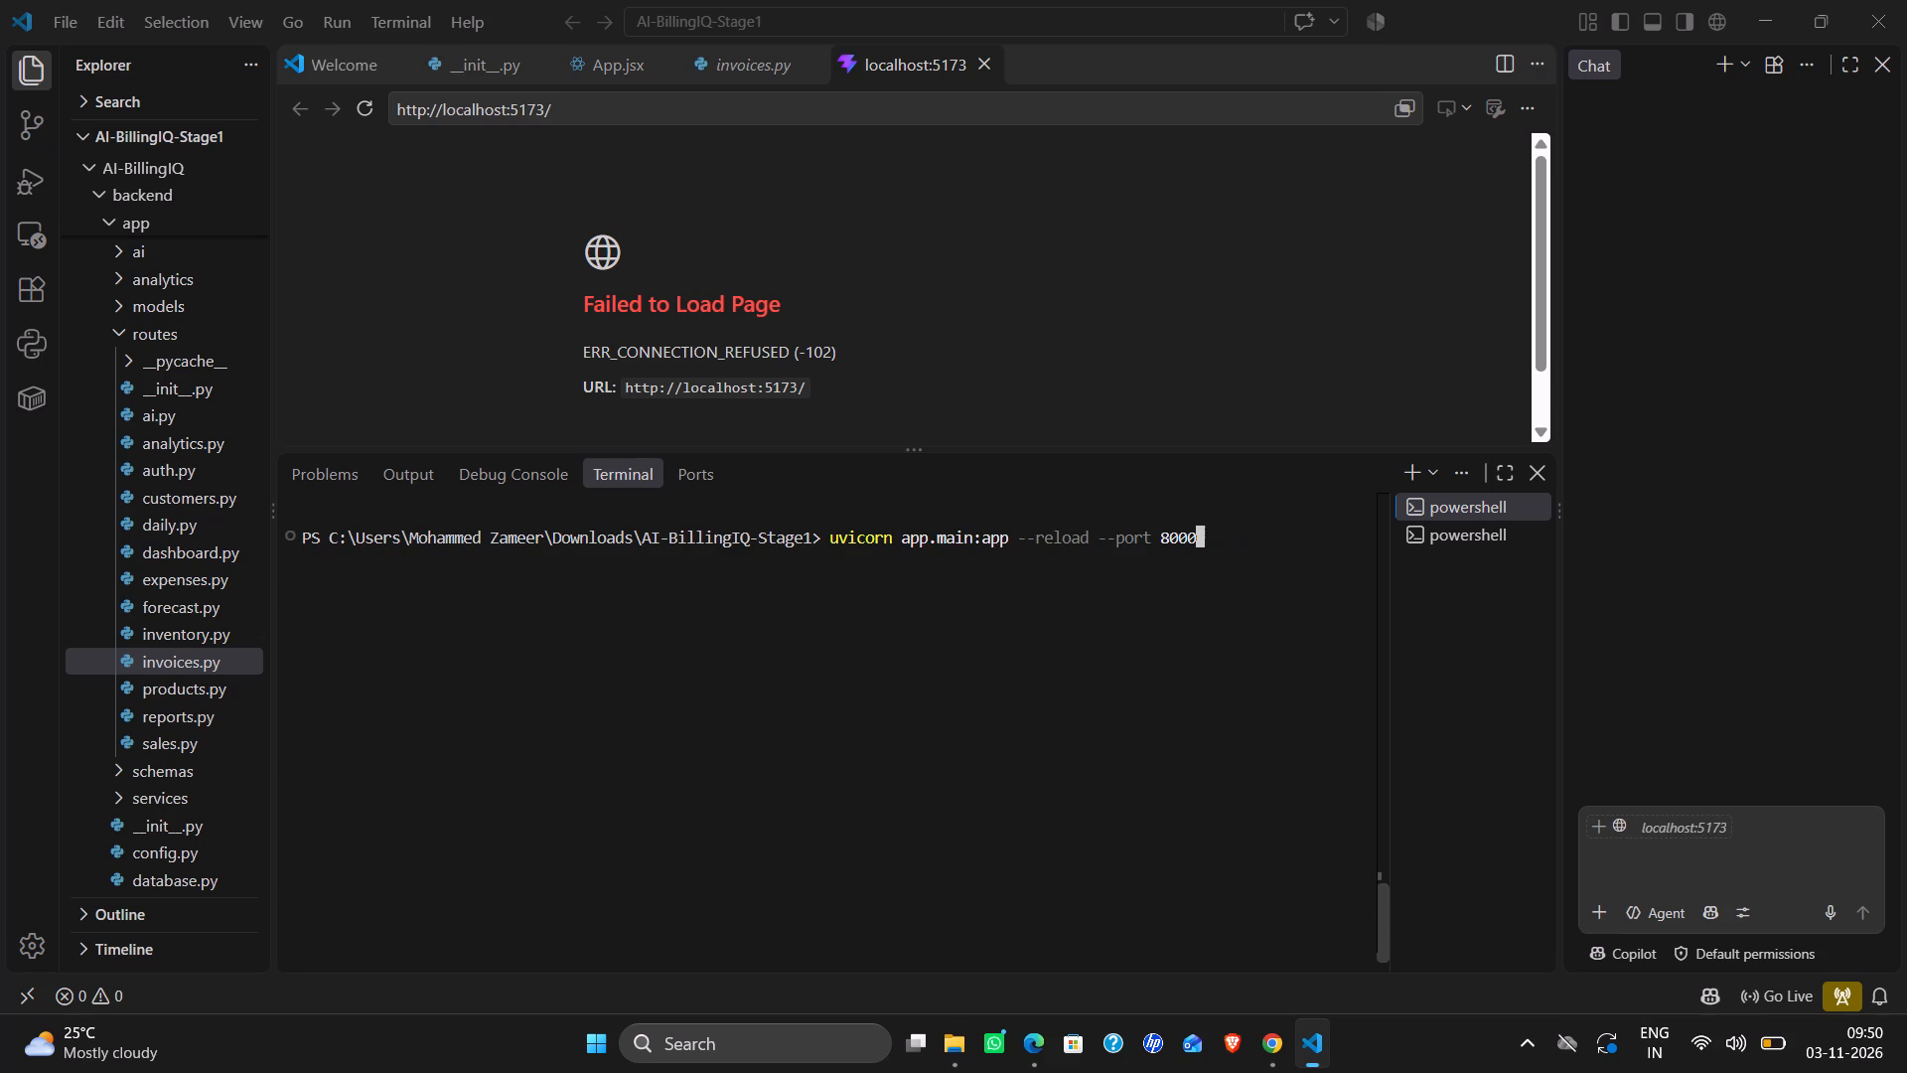
key("Up")
key("Up")
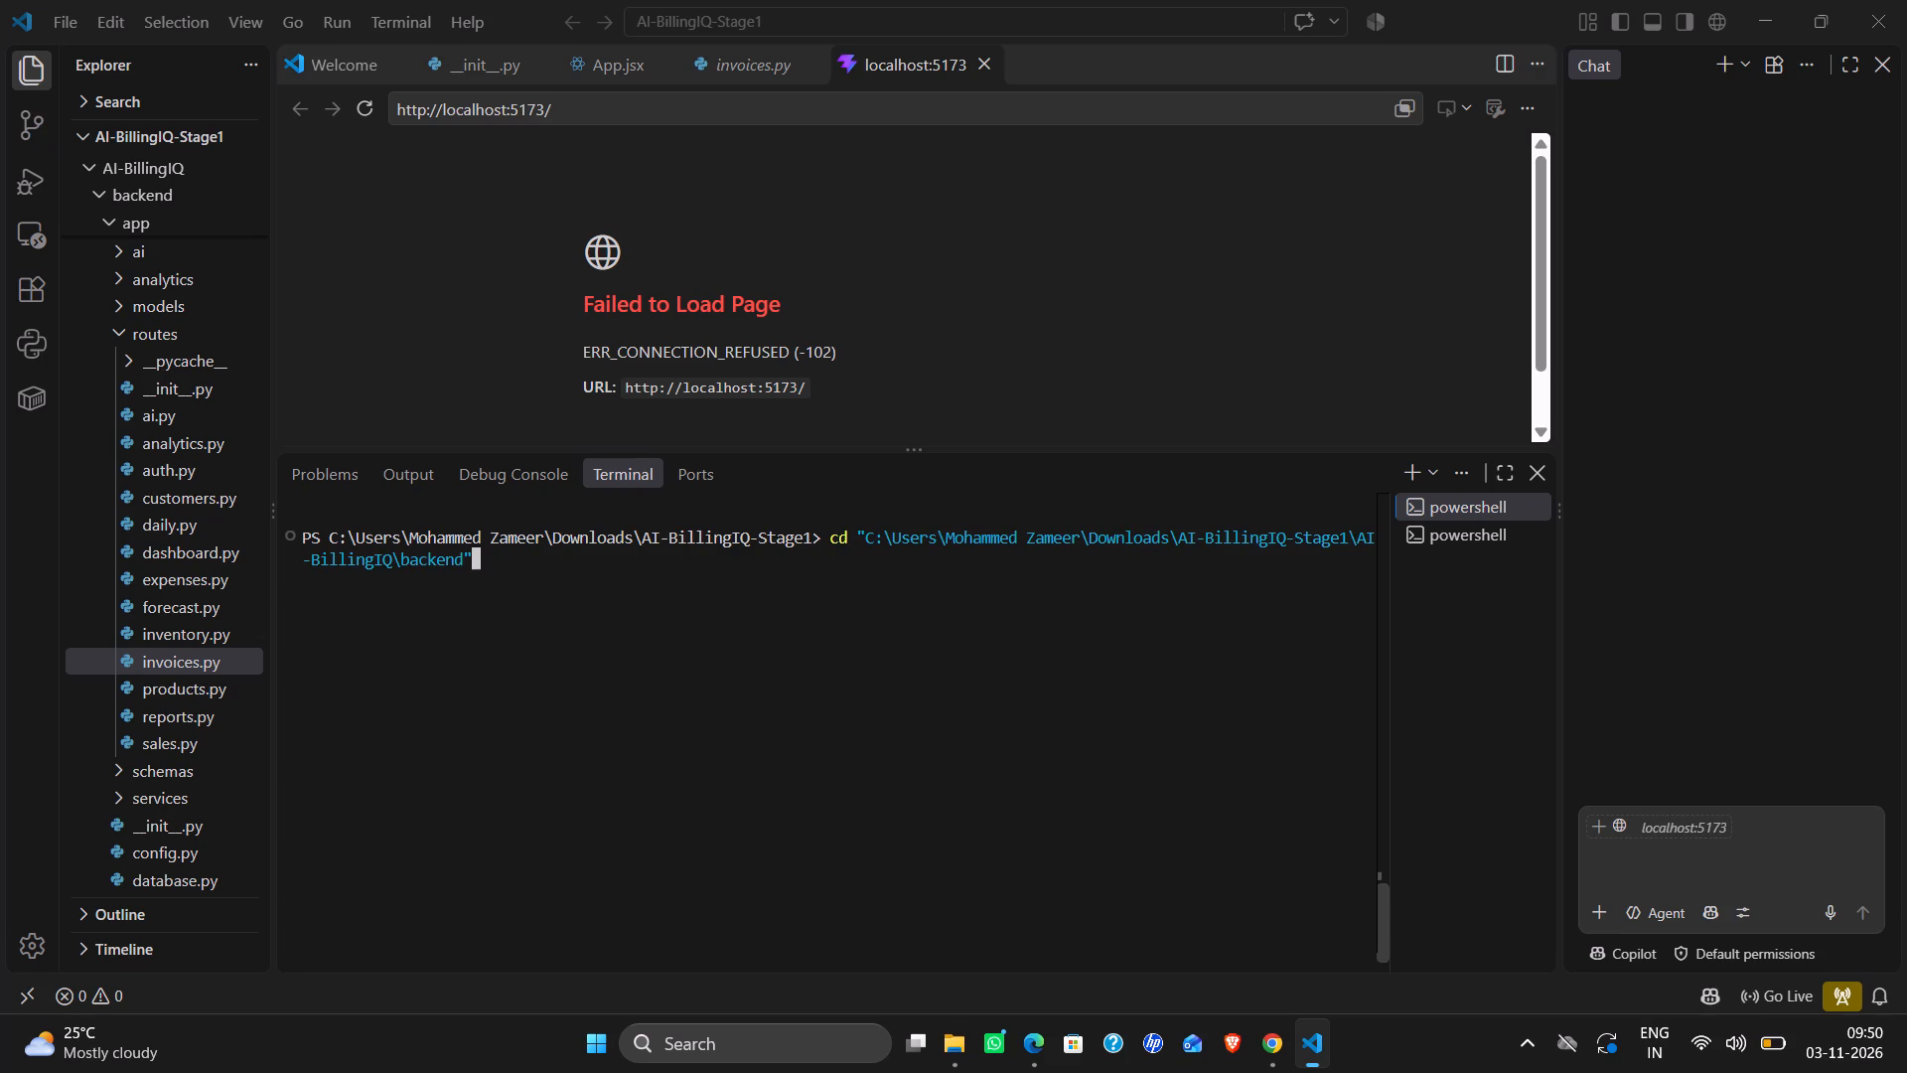
key("Return")
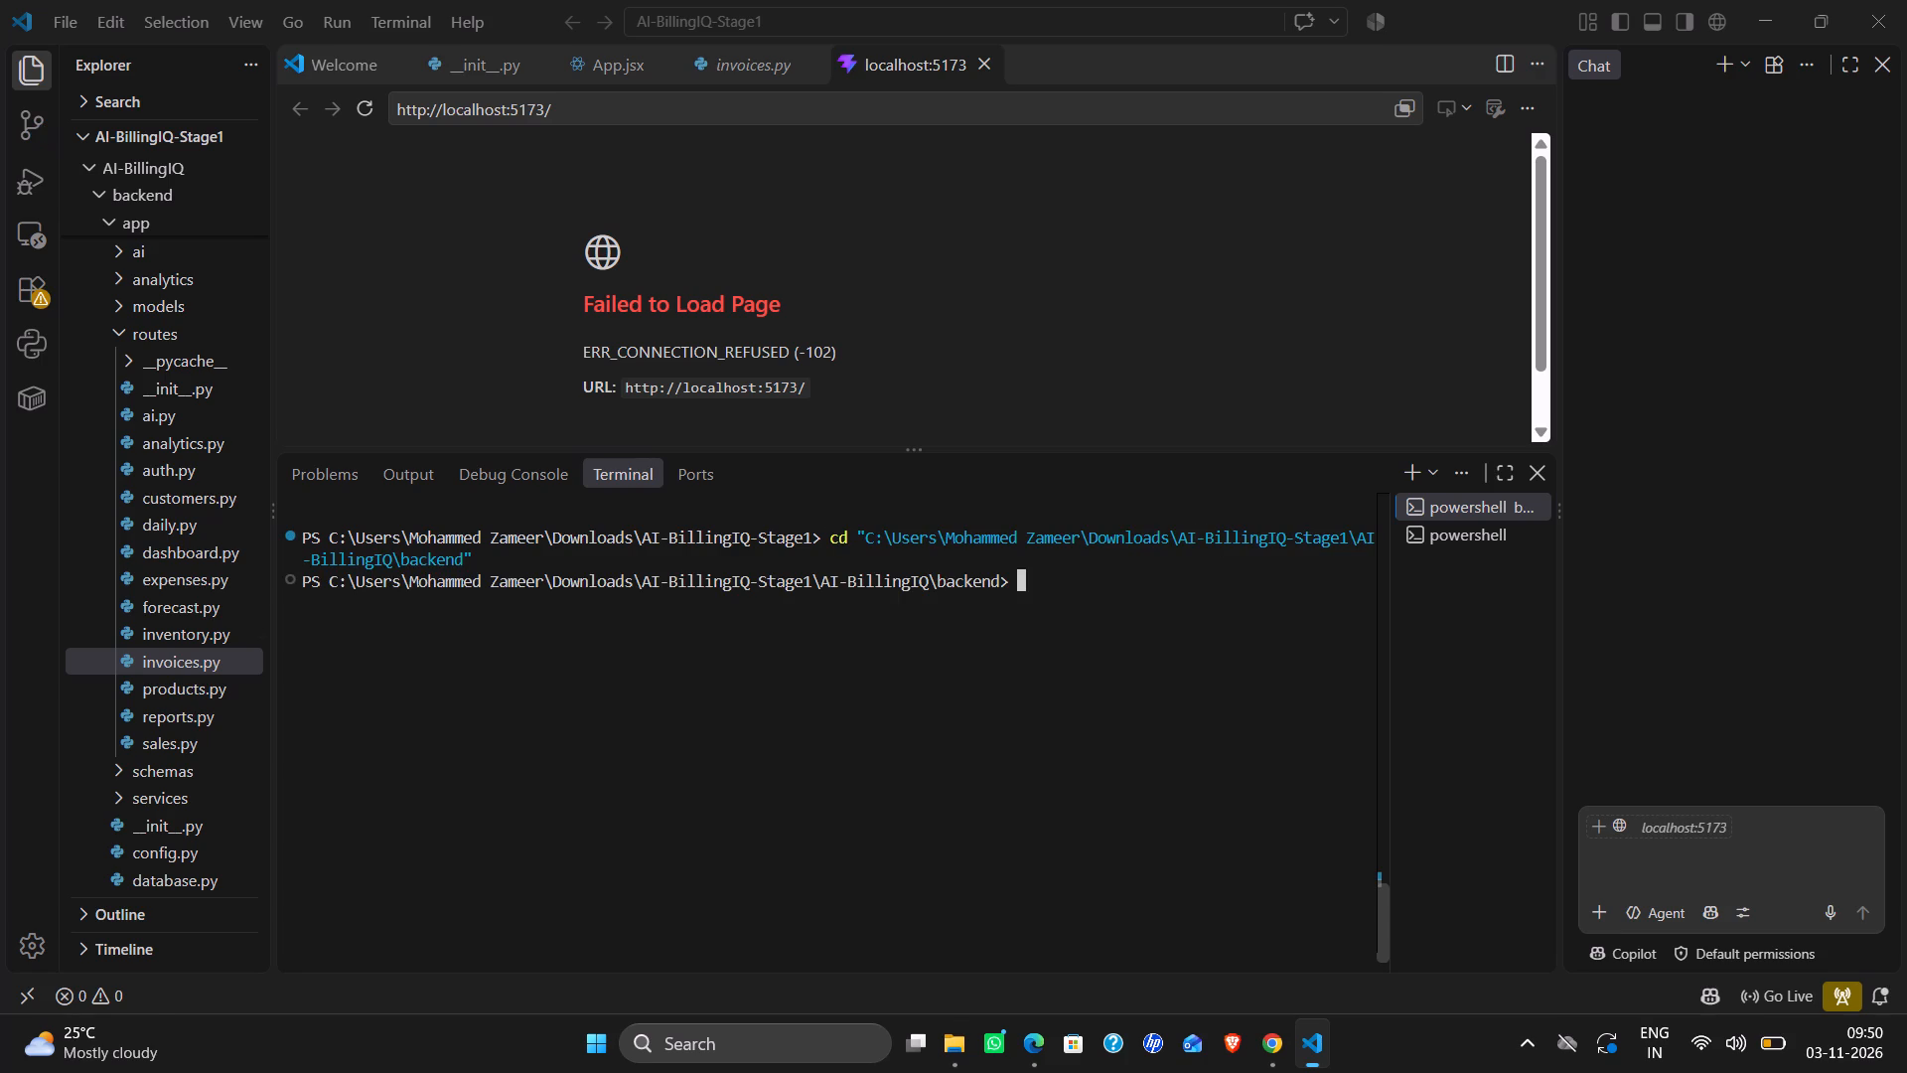
Activate the backend's Python virtual environment with .\venv\Scripts\Activate.ps1.
key("Up")
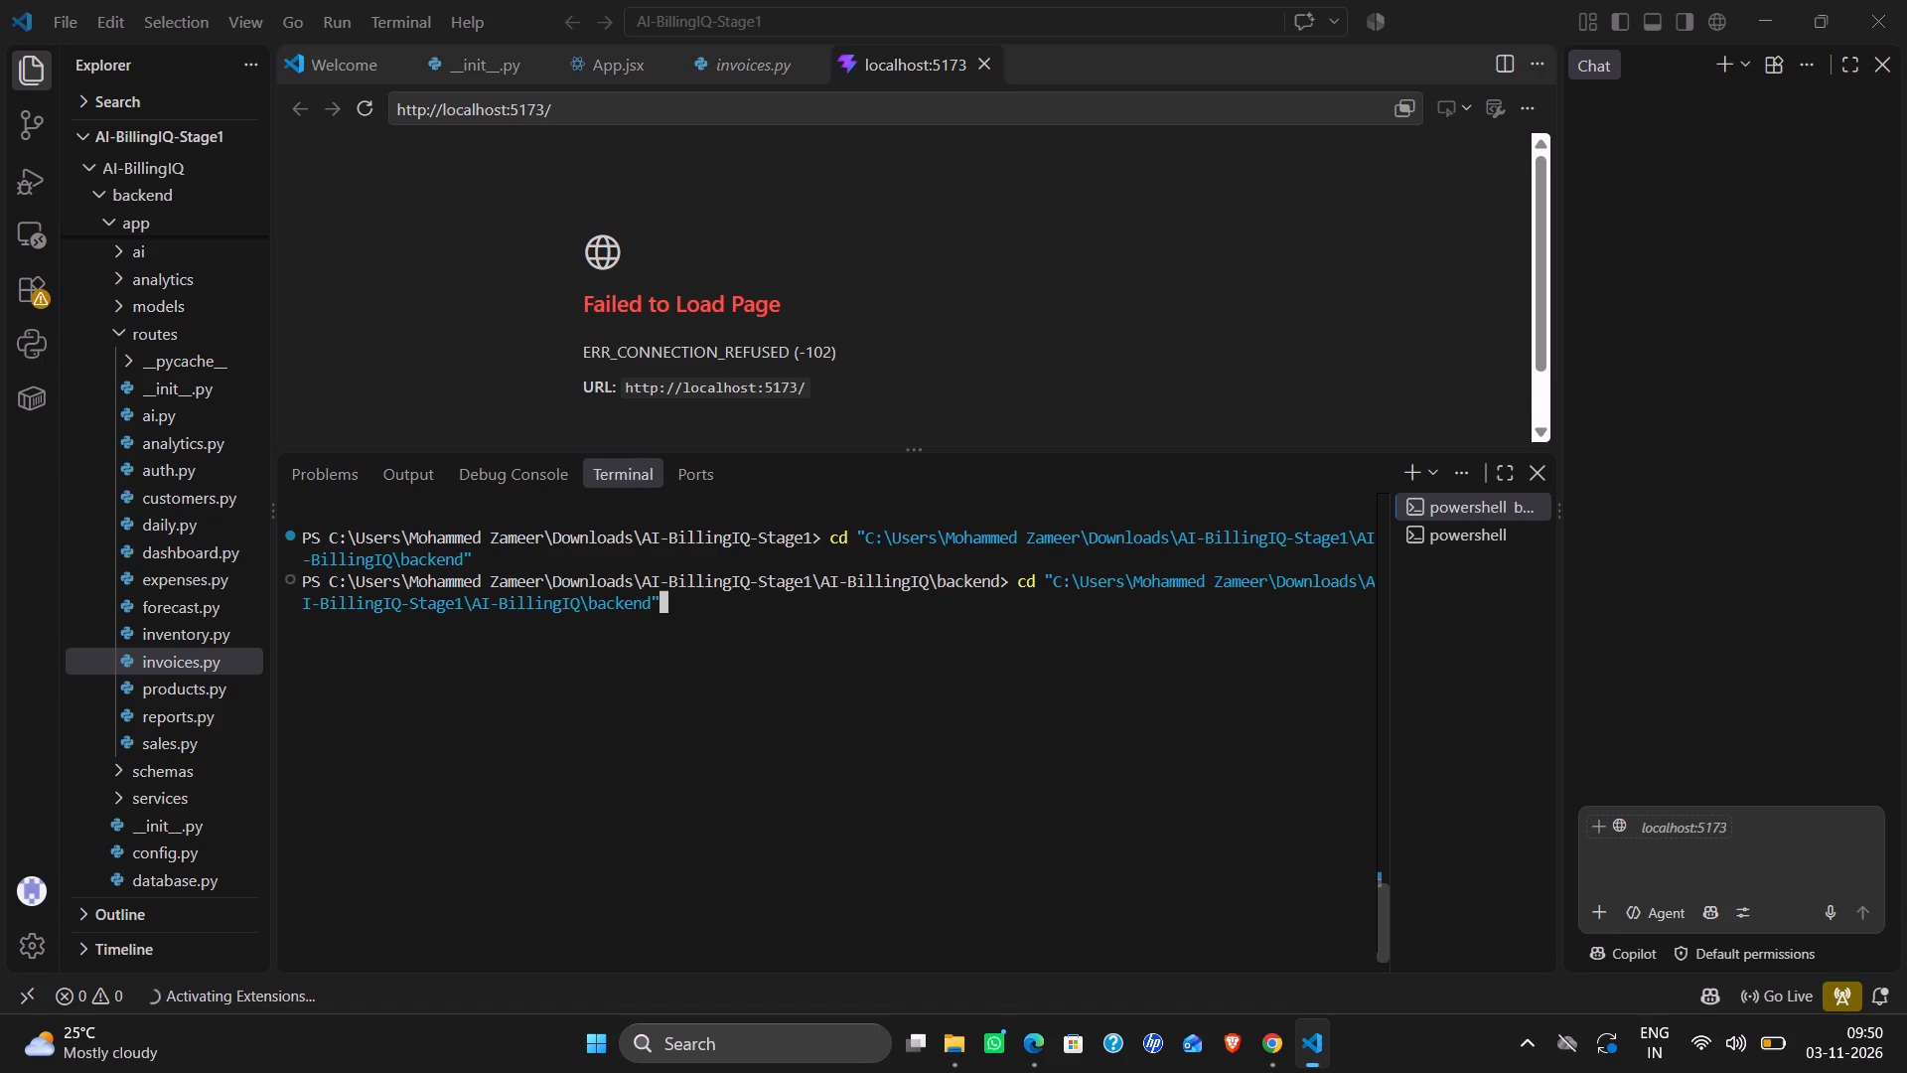
key("Up")
key("Up")
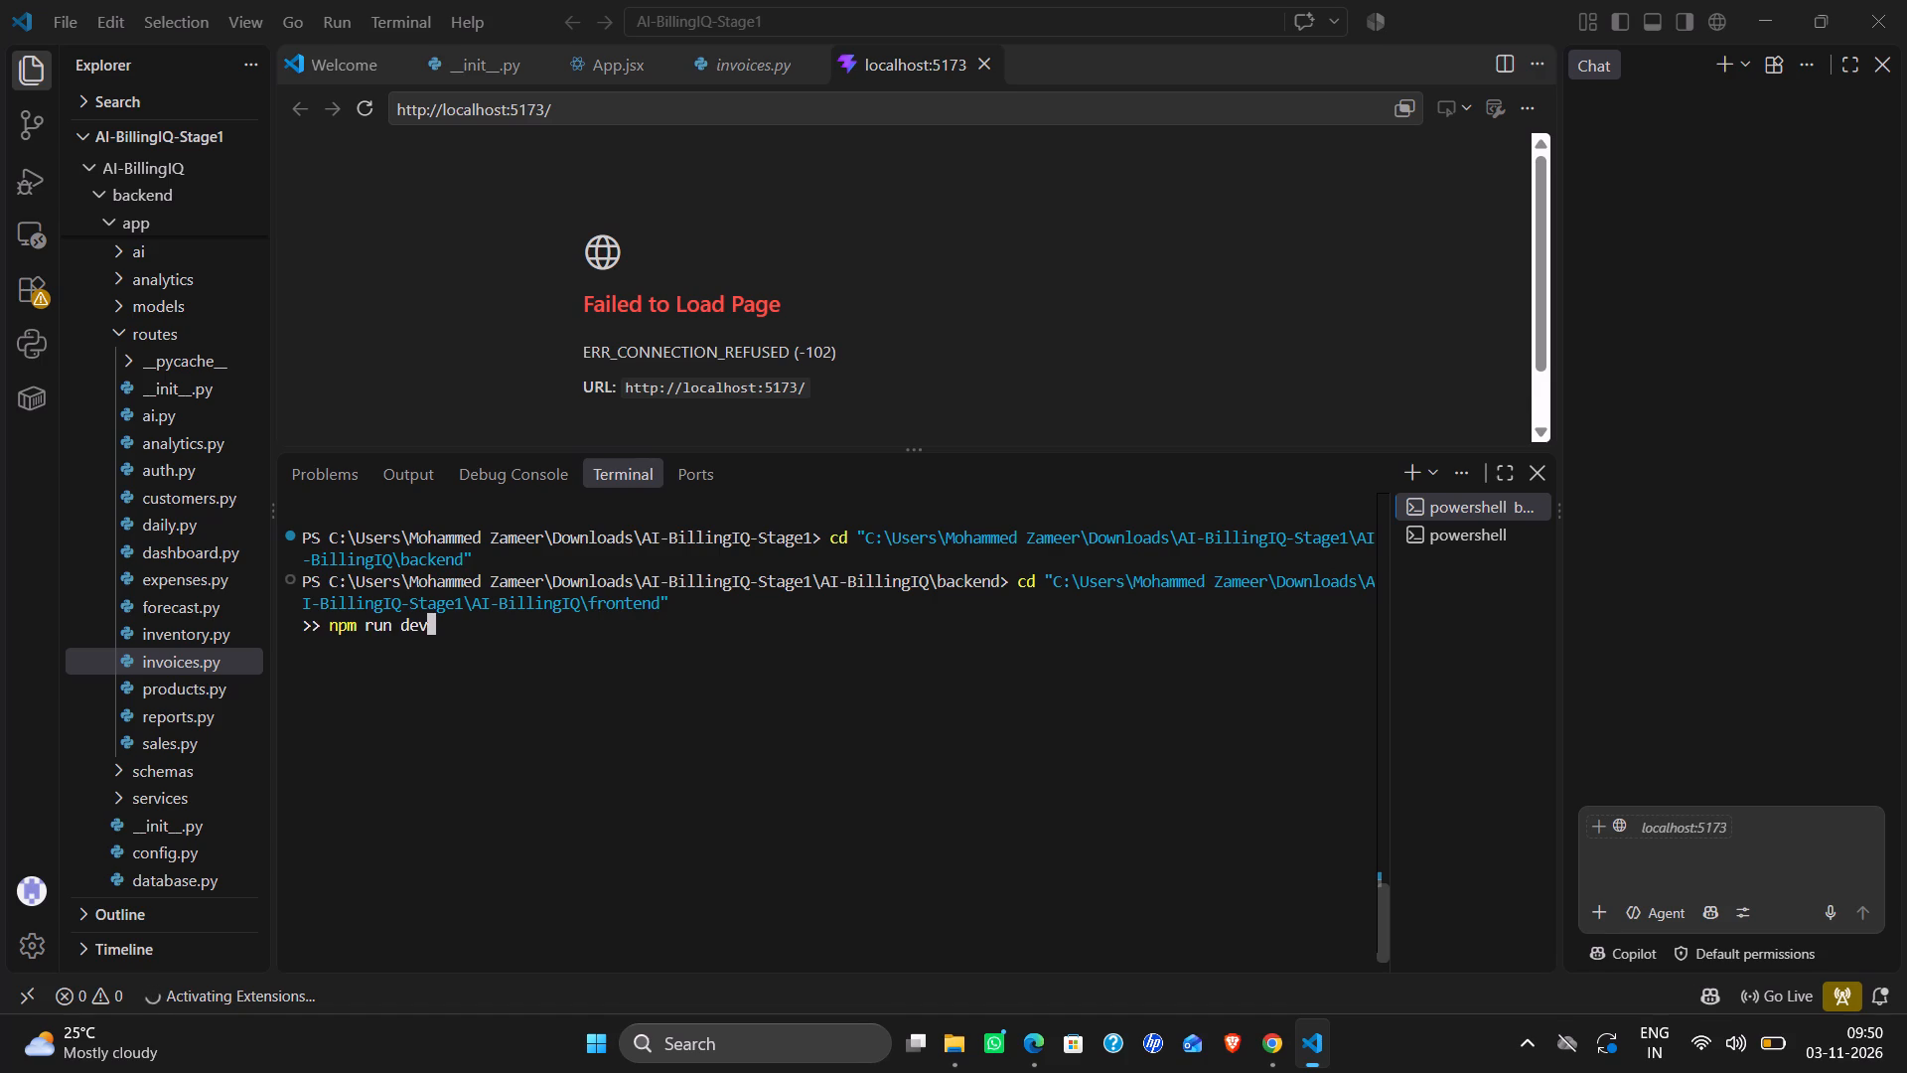
key("Up")
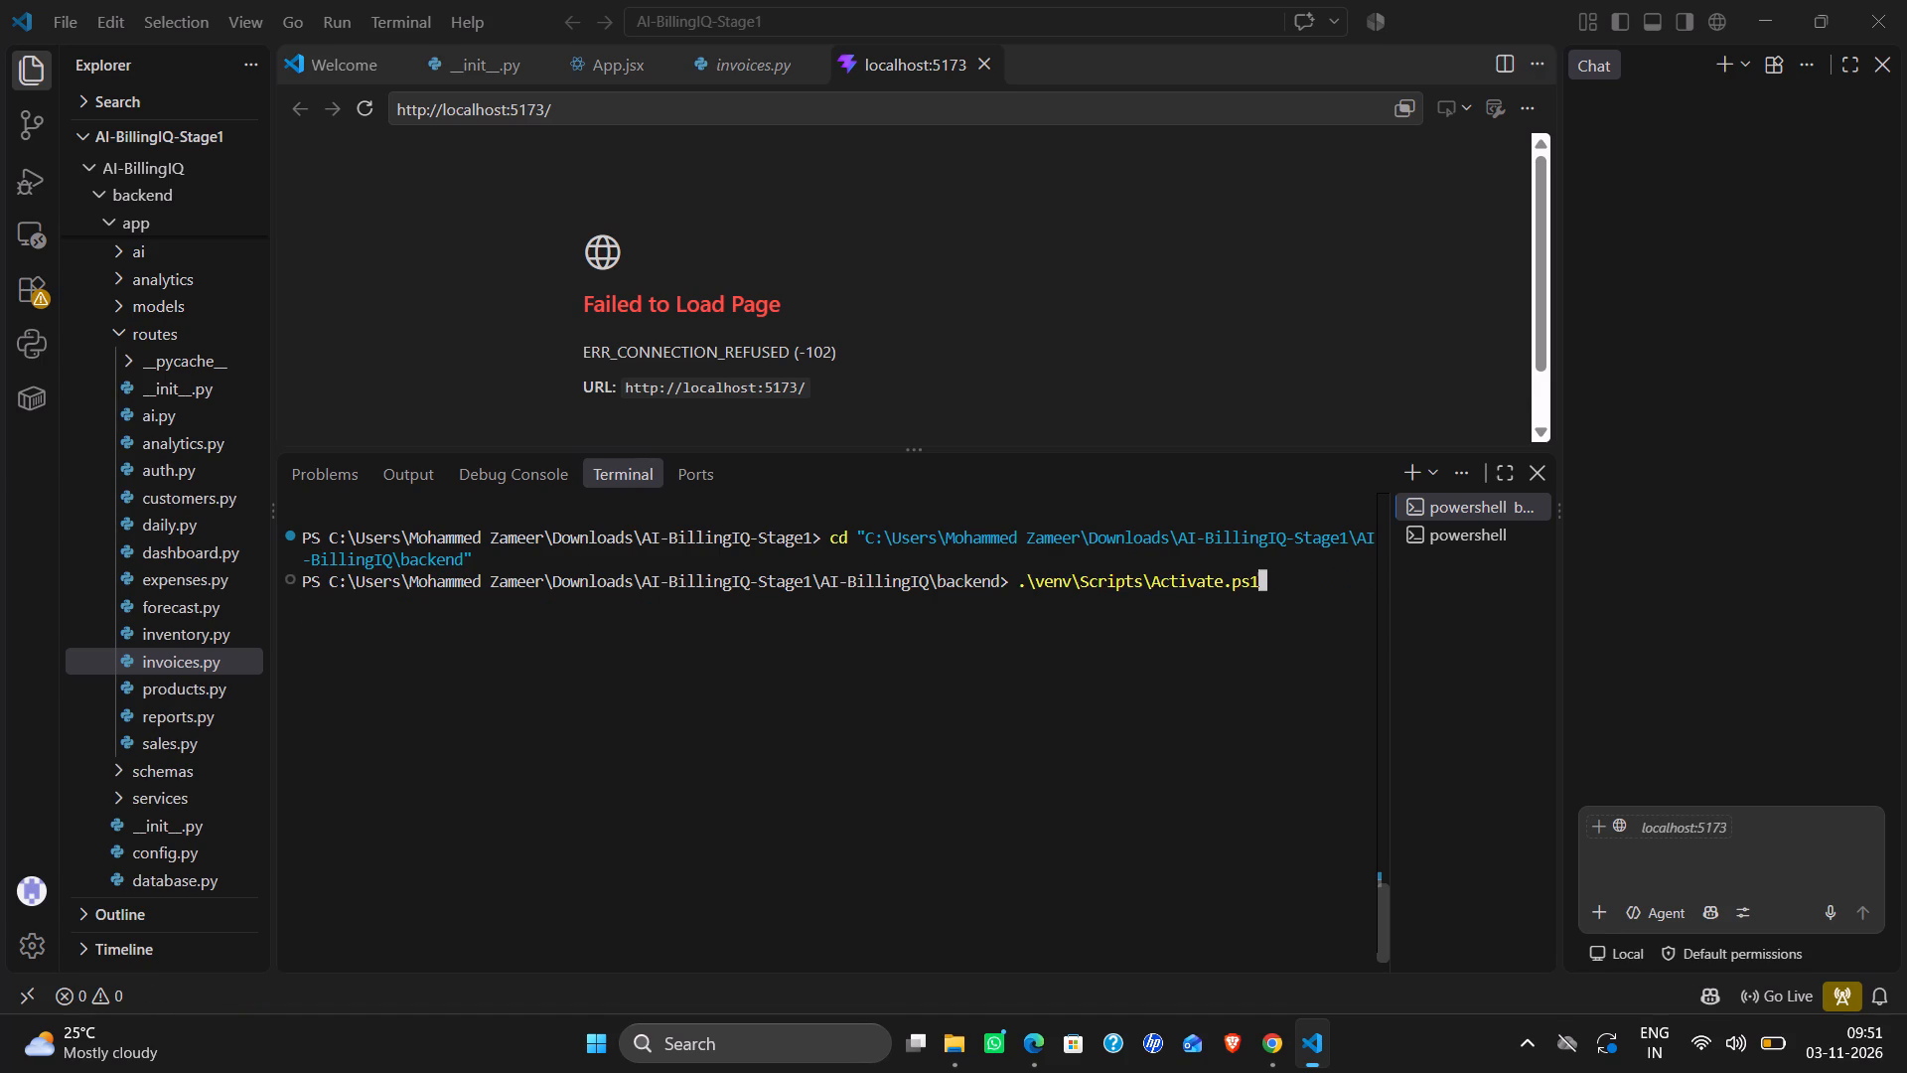
key("Return")
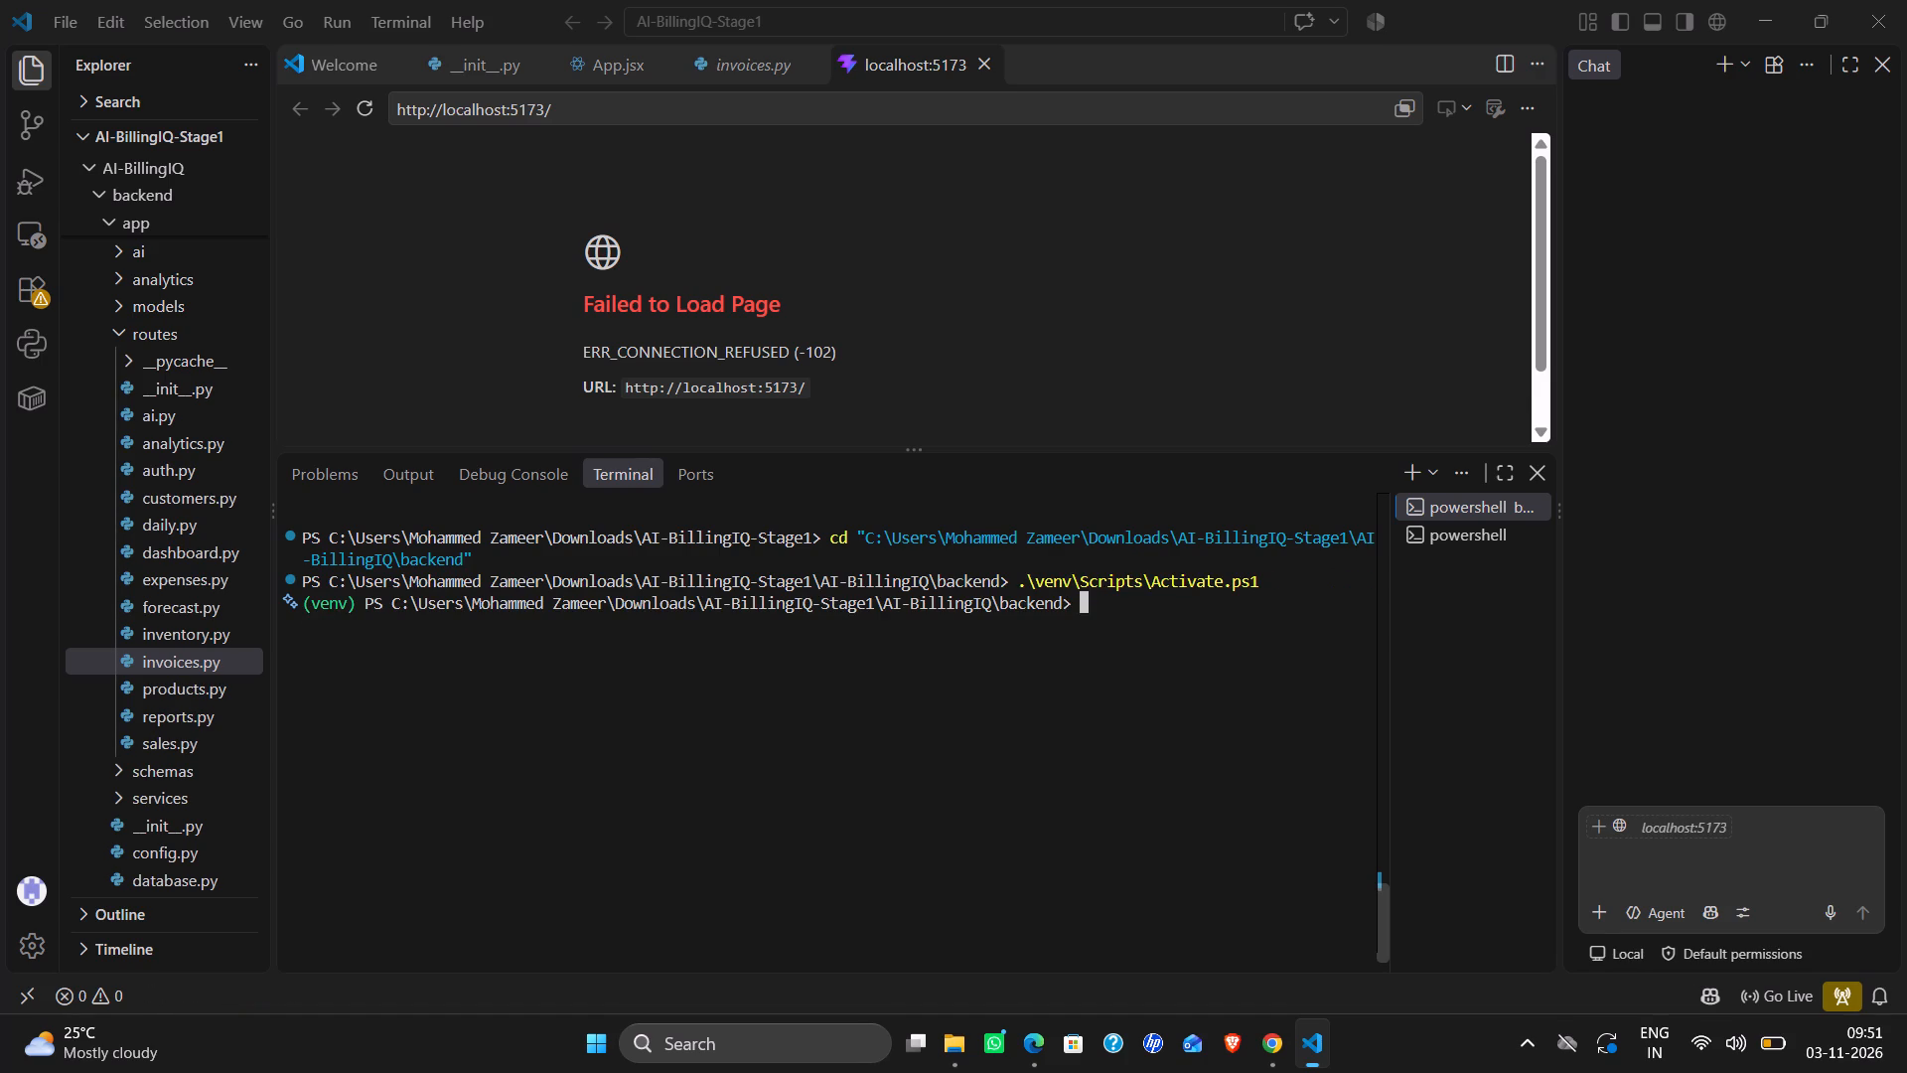
Start the backend server with uvicorn app.main:app --reload --port 8000.
key("Up")
key("Up")
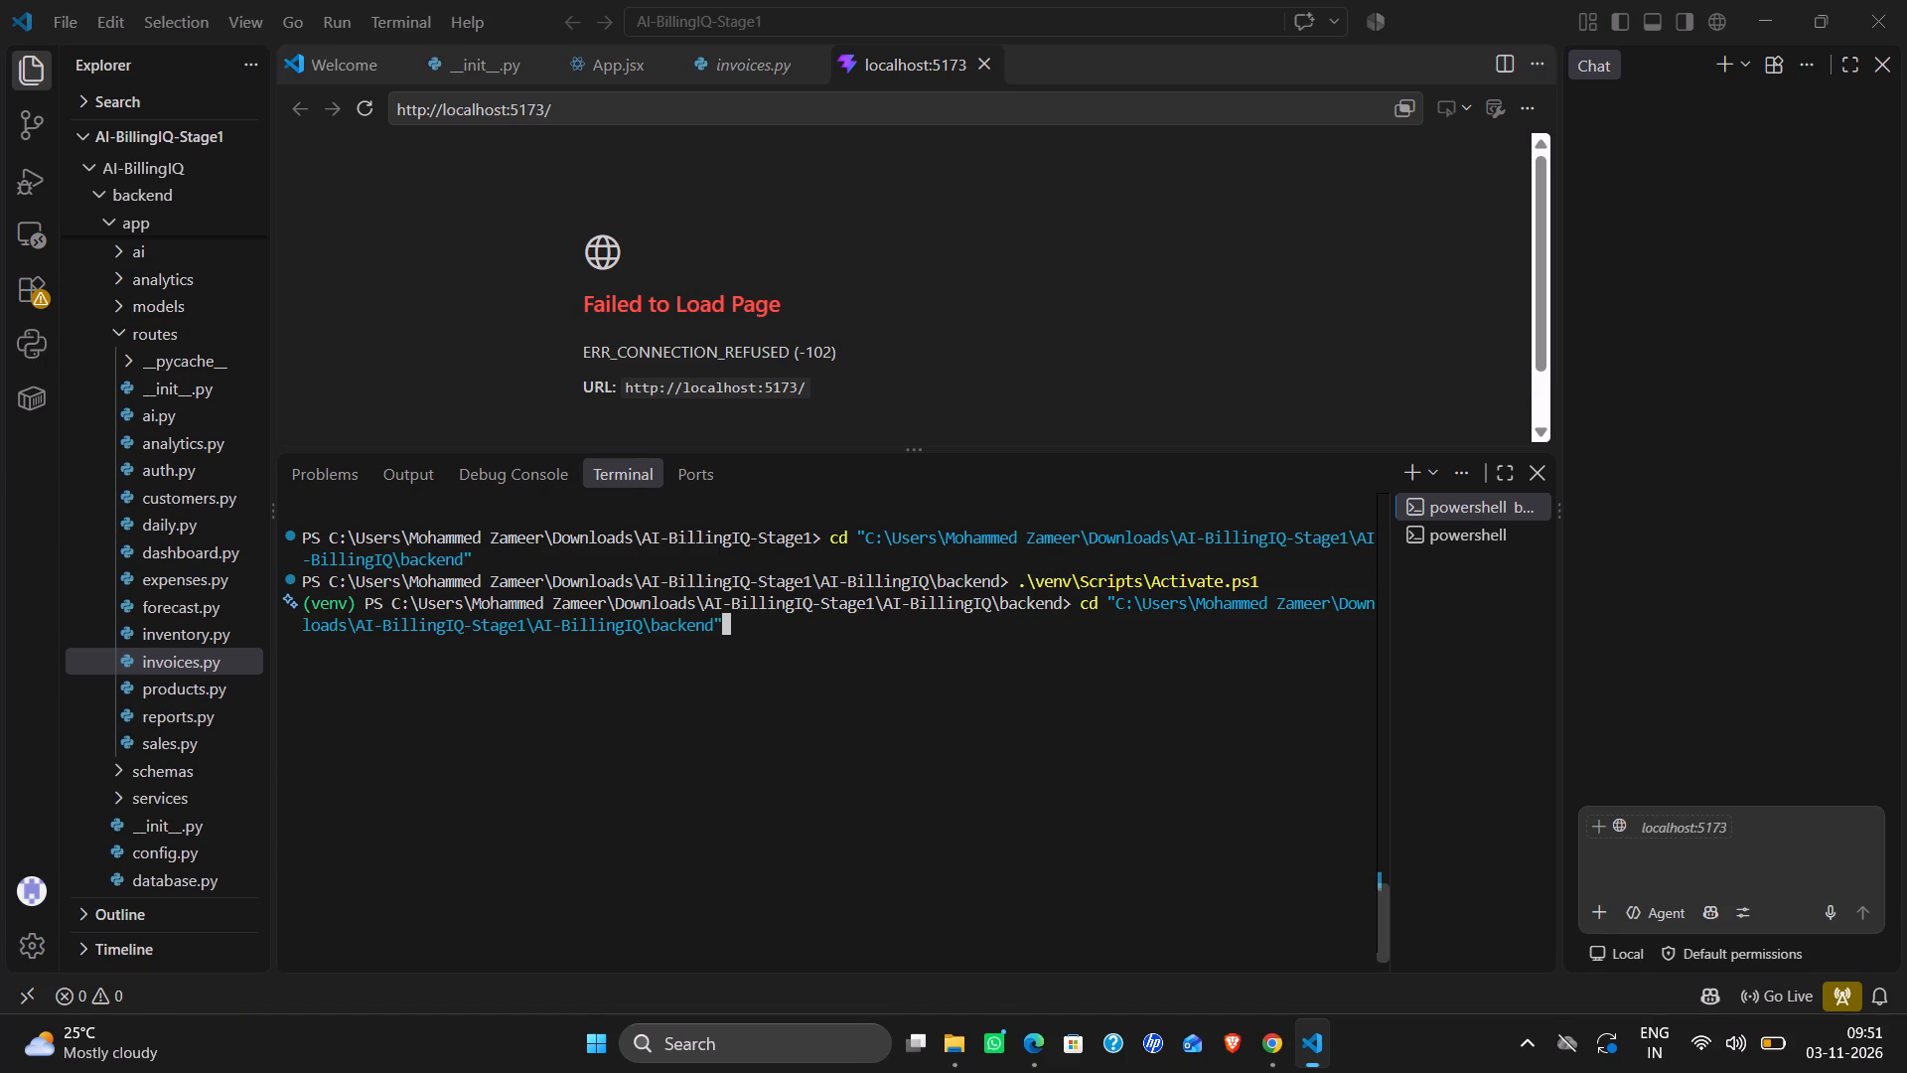
key("Up")
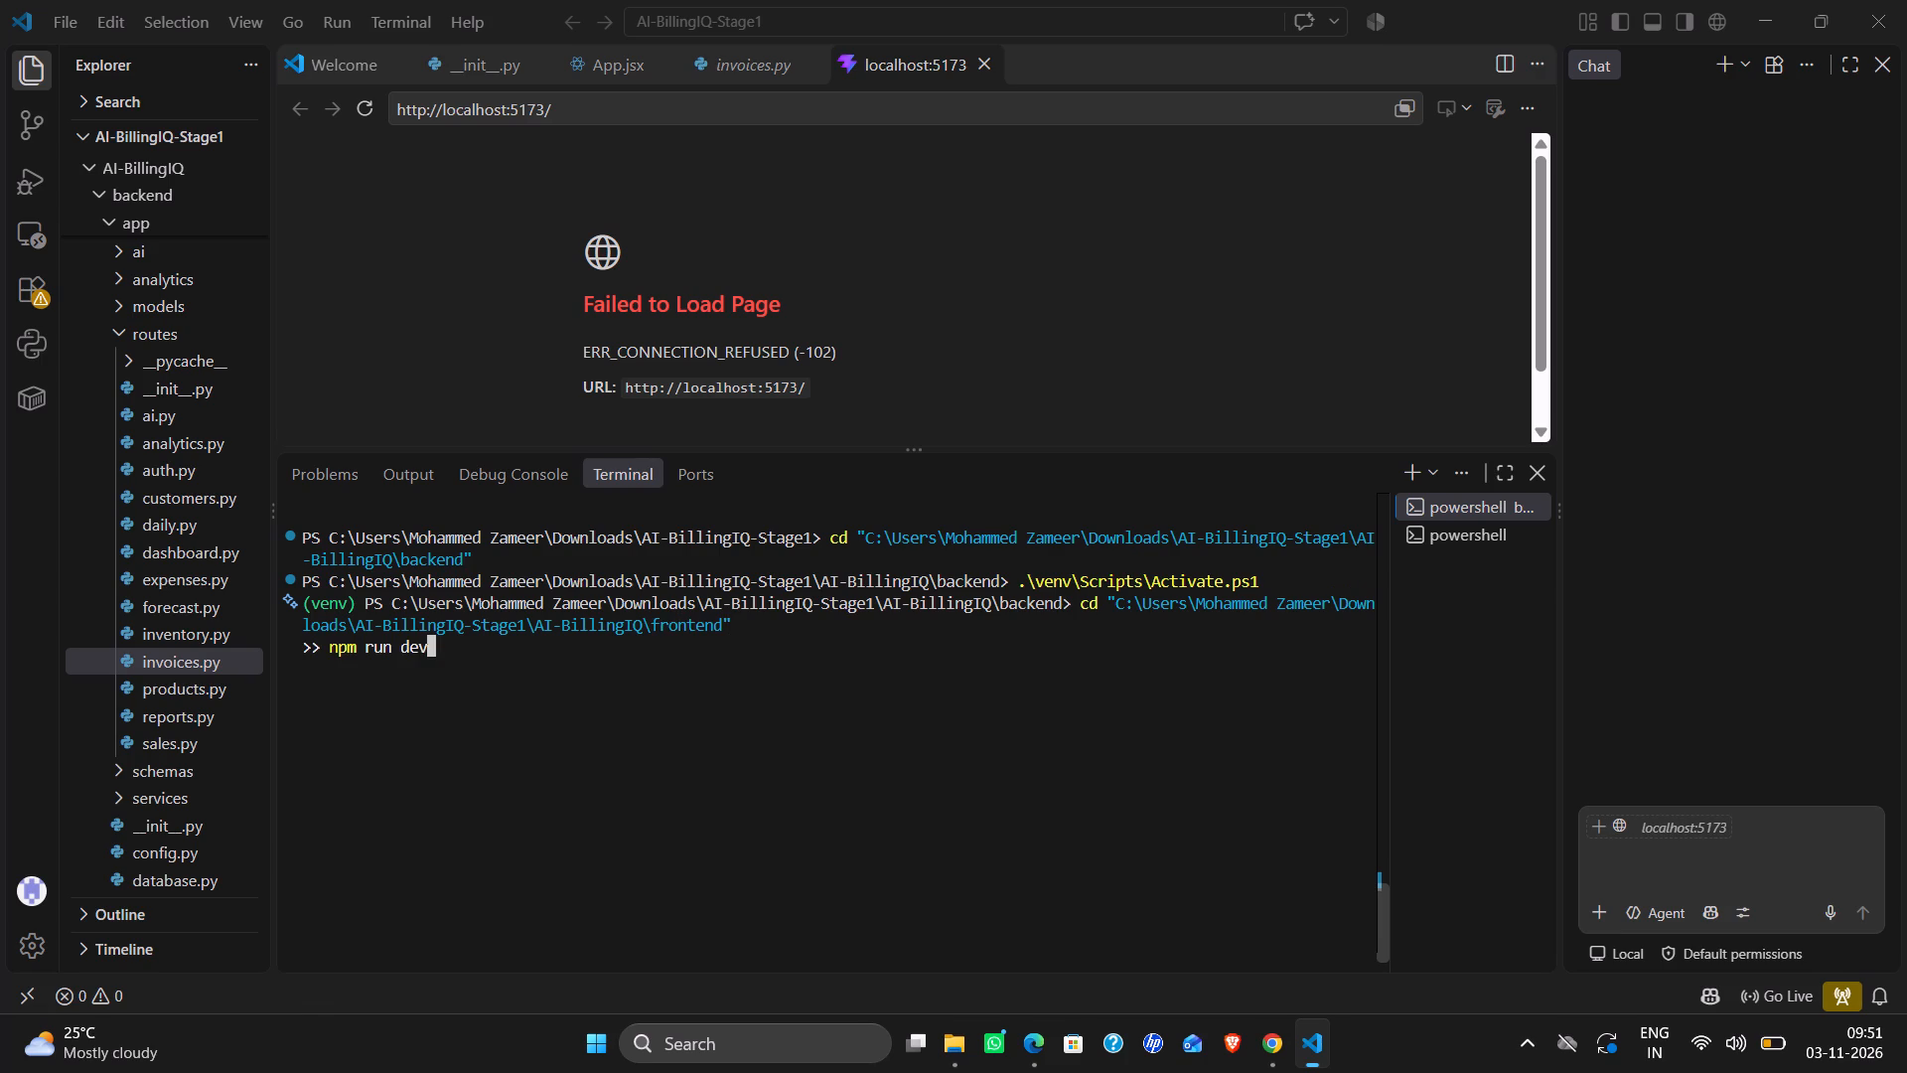
key("Up")
key("Return")
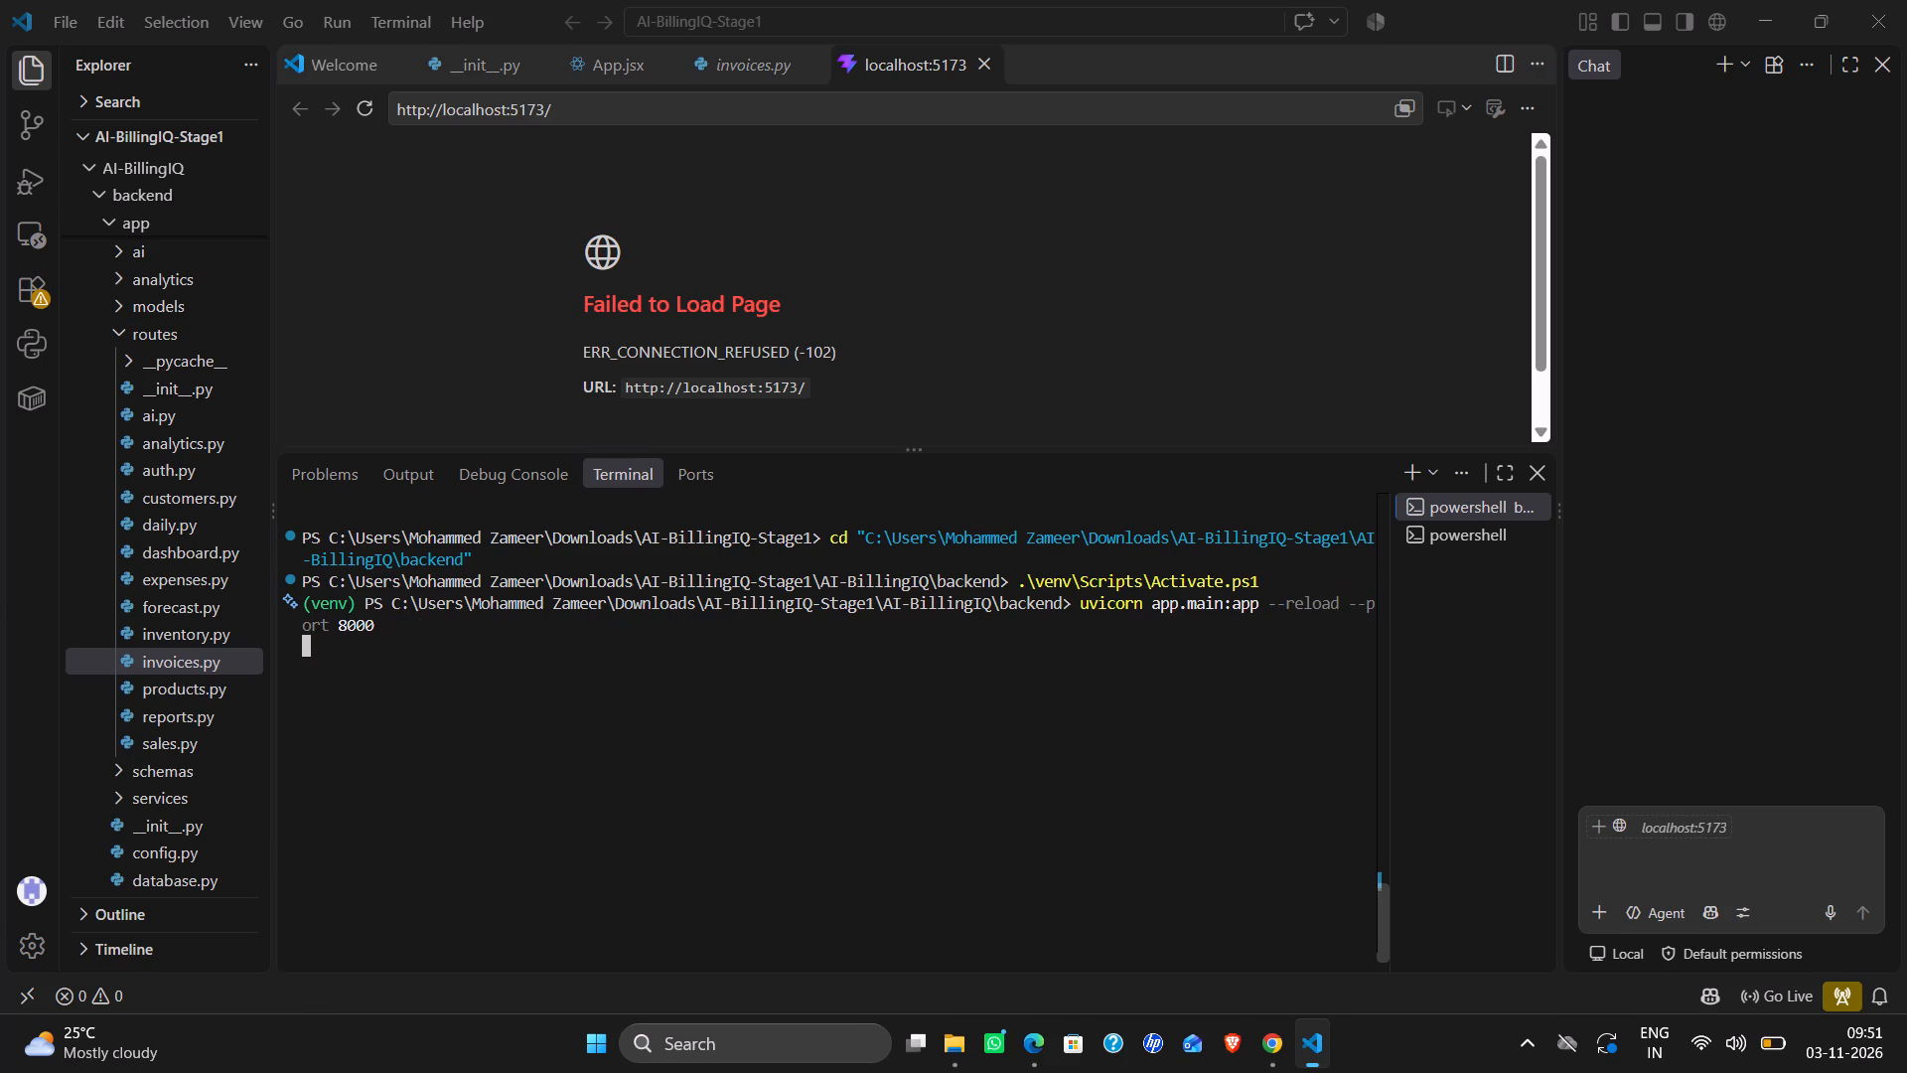
In the second terminal, start the frontend by reusing the earlier npm run dev command for the frontend folder.
left_click(1446, 533)
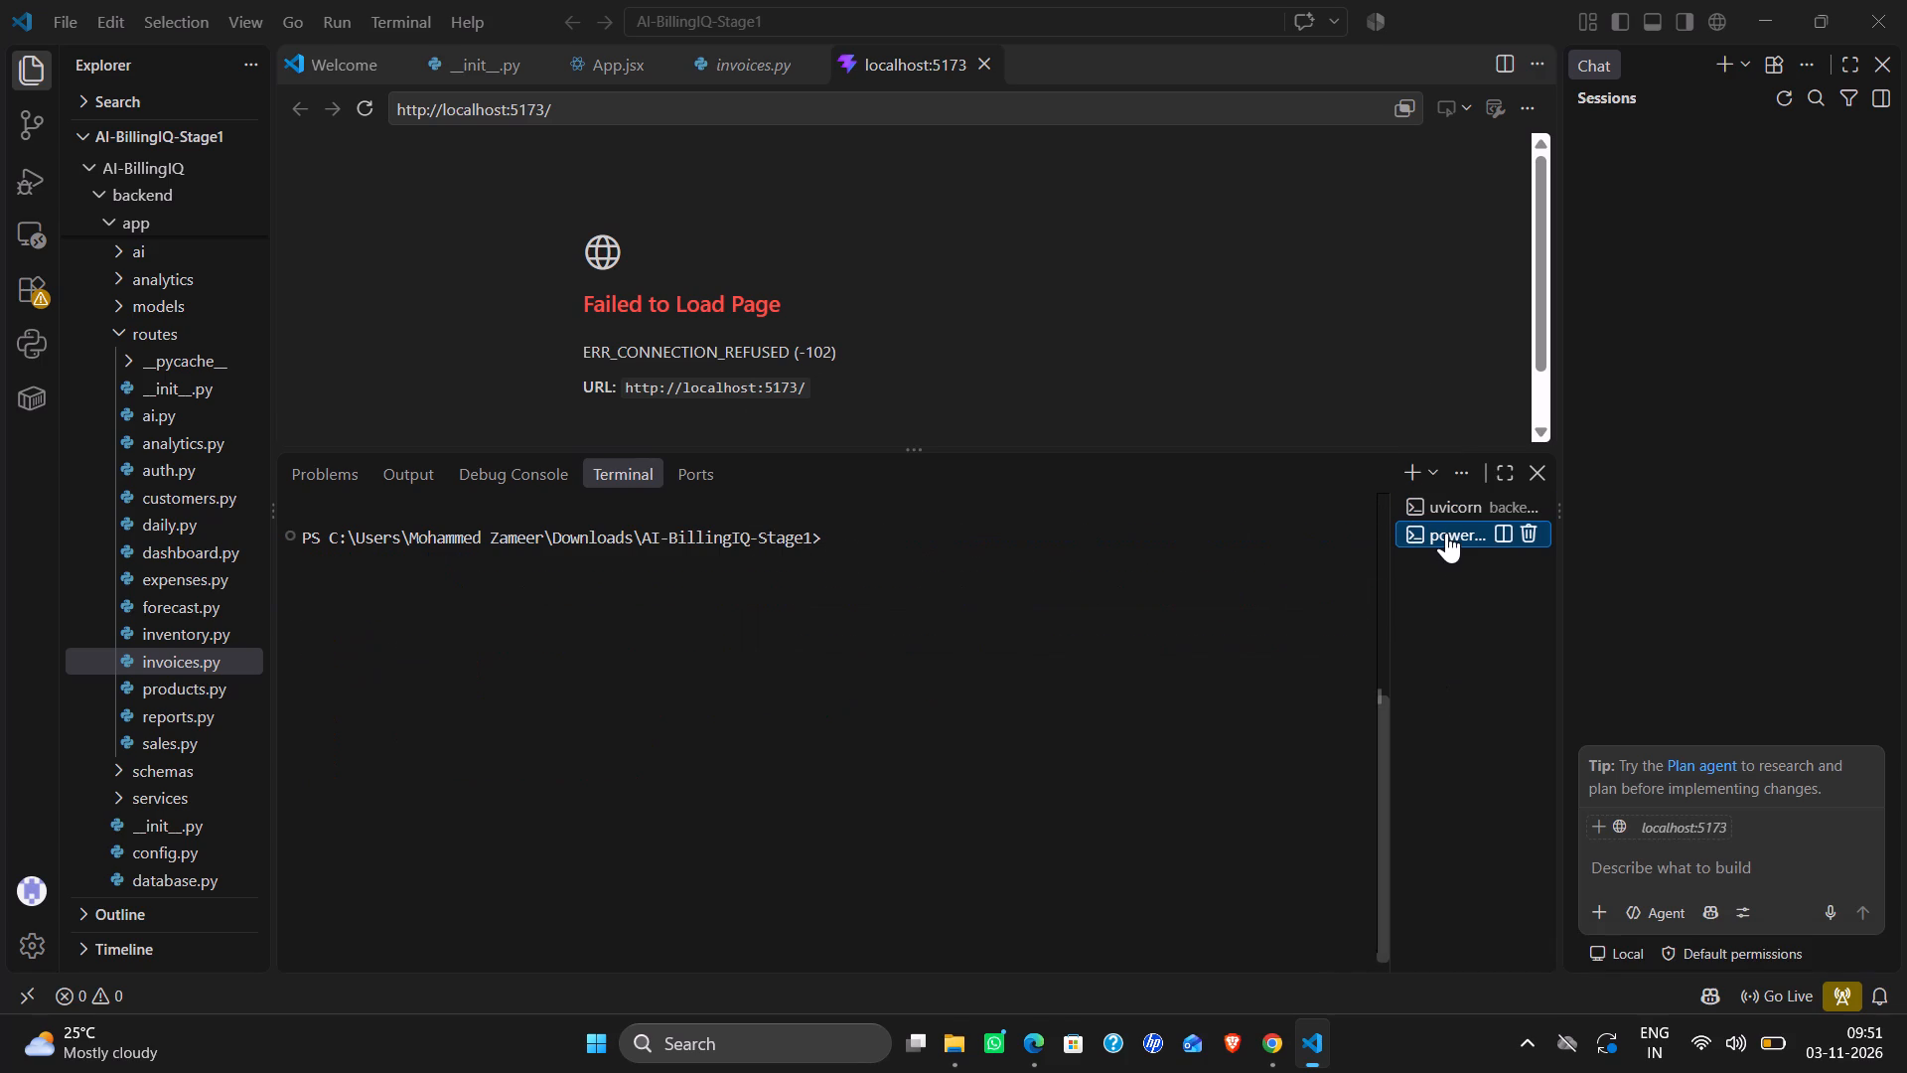
left_click(1126, 598)
key("Up")
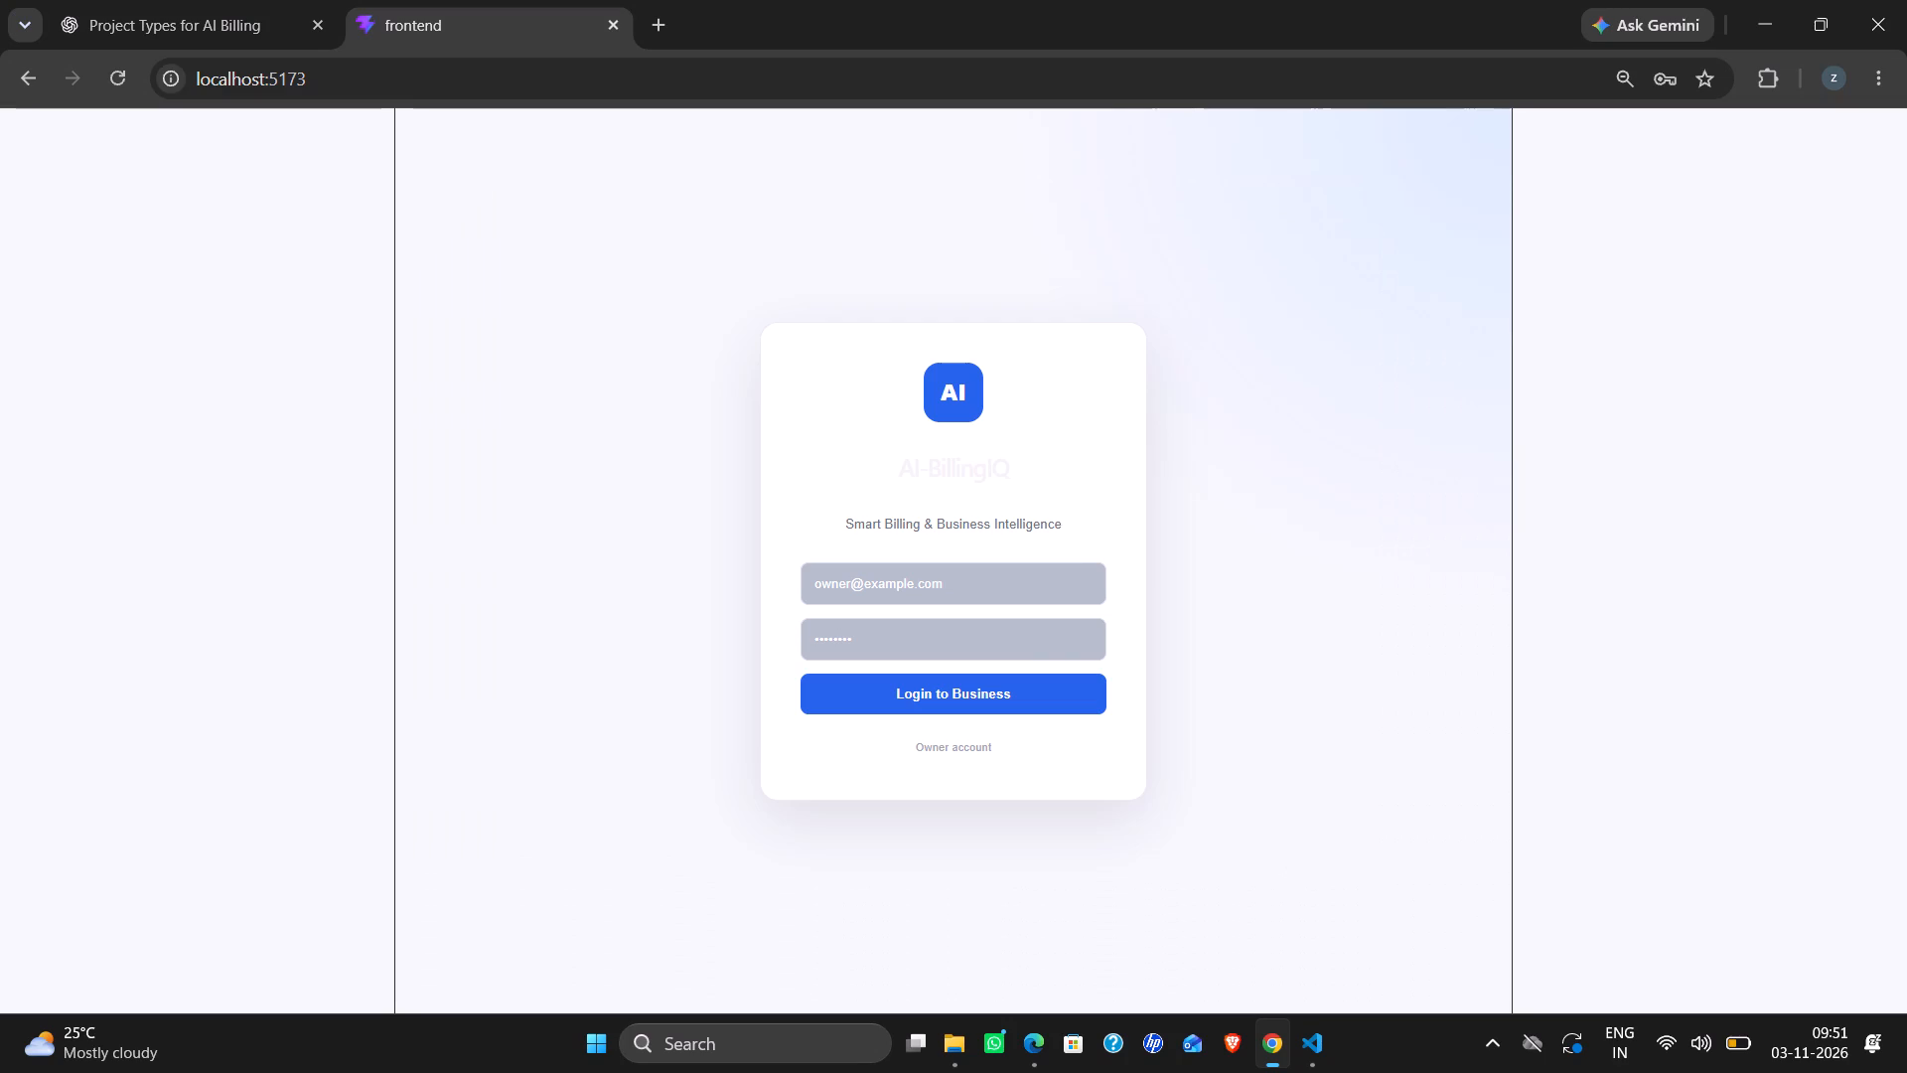
Switch to the frontend at localhost:5173 in Chrome, log in with the prefilled owner account and dismiss the screenshot notification.
left_click(959, 583)
left_click(990, 645)
left_click(945, 690)
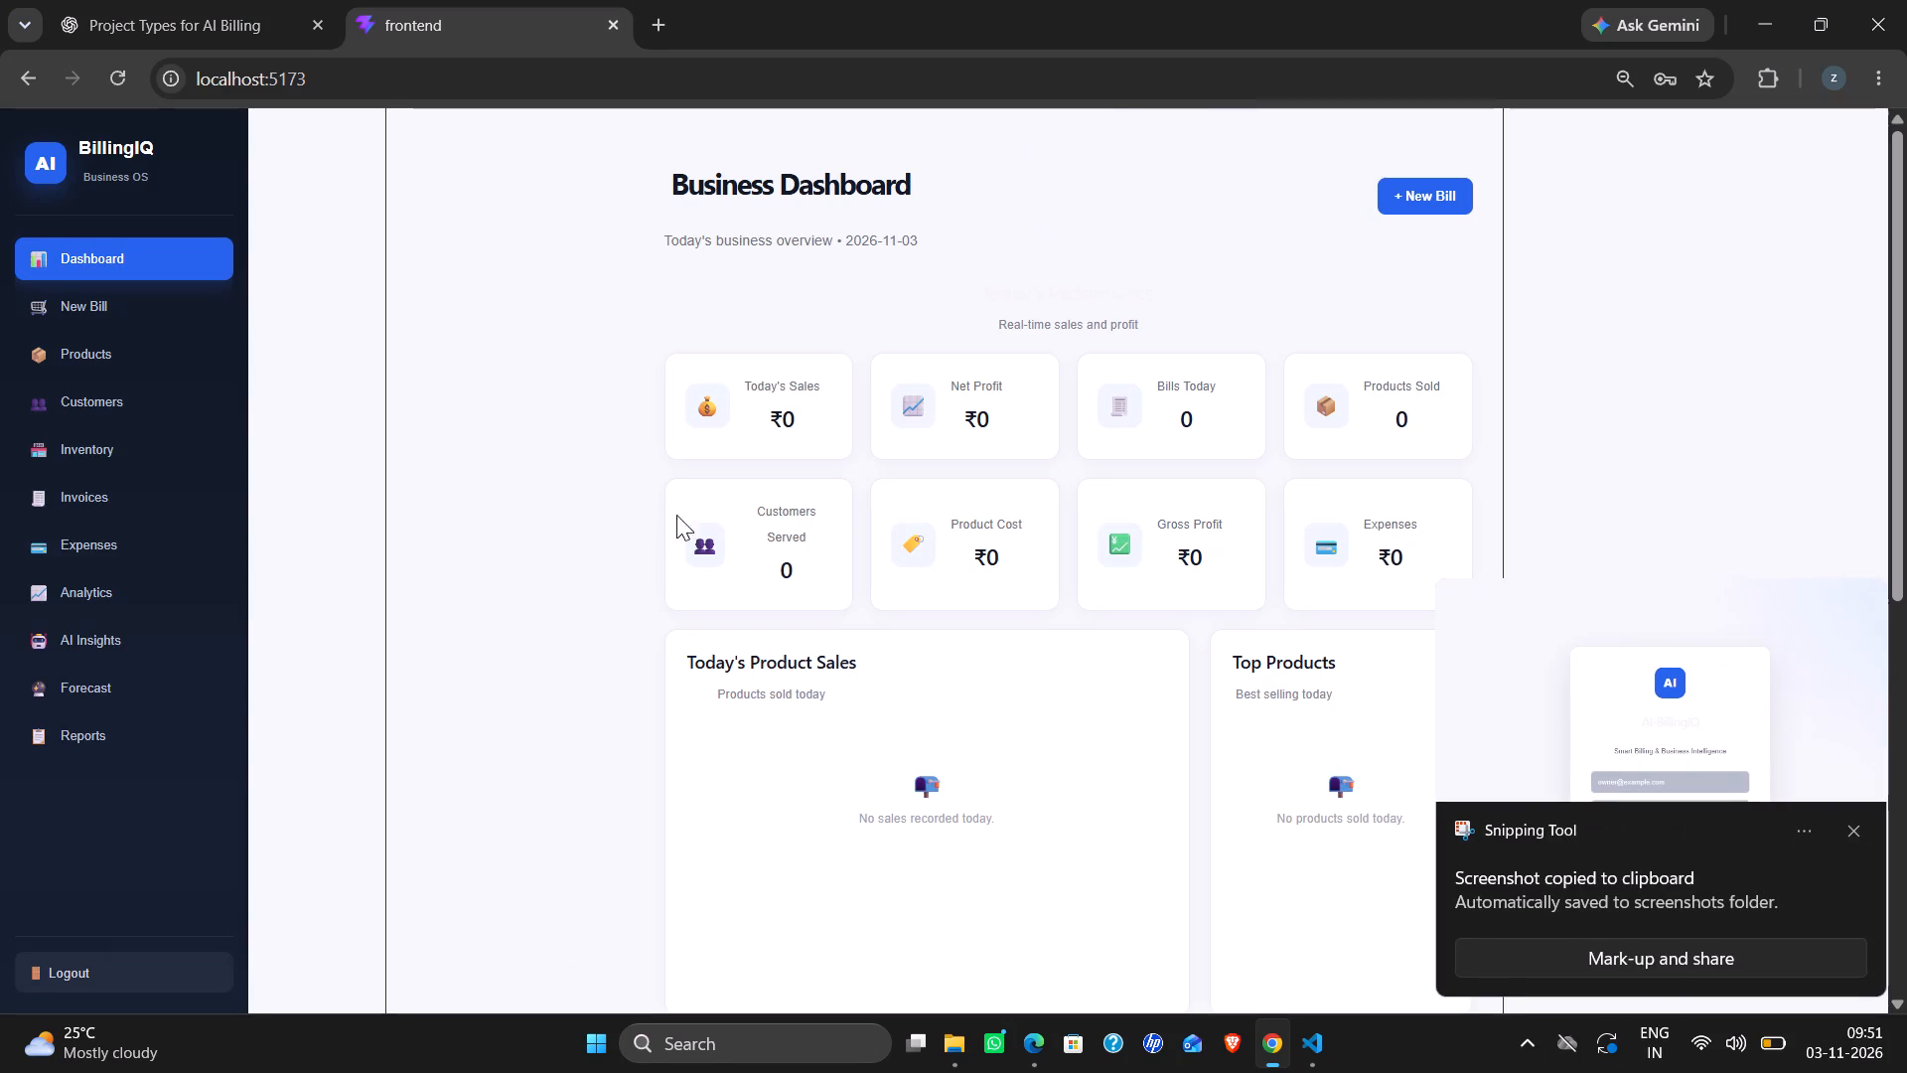
left_click(1853, 834)
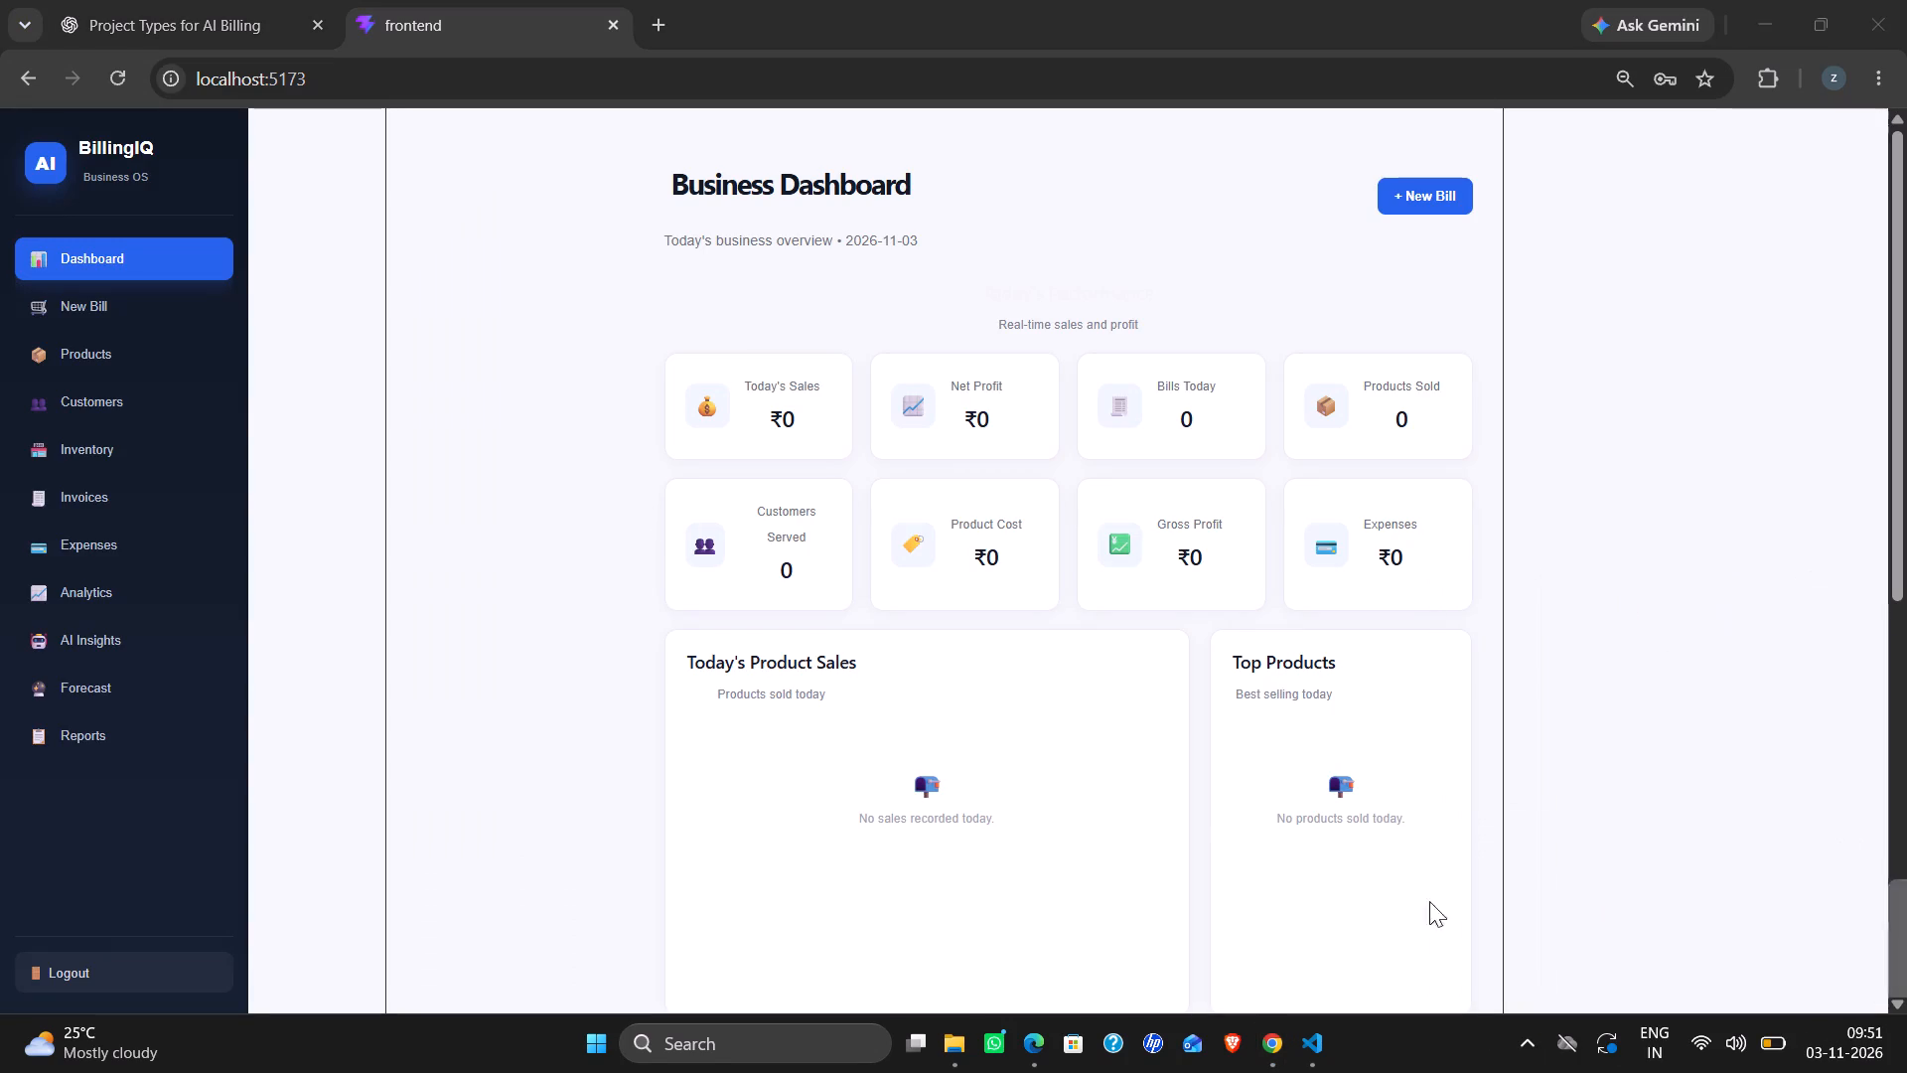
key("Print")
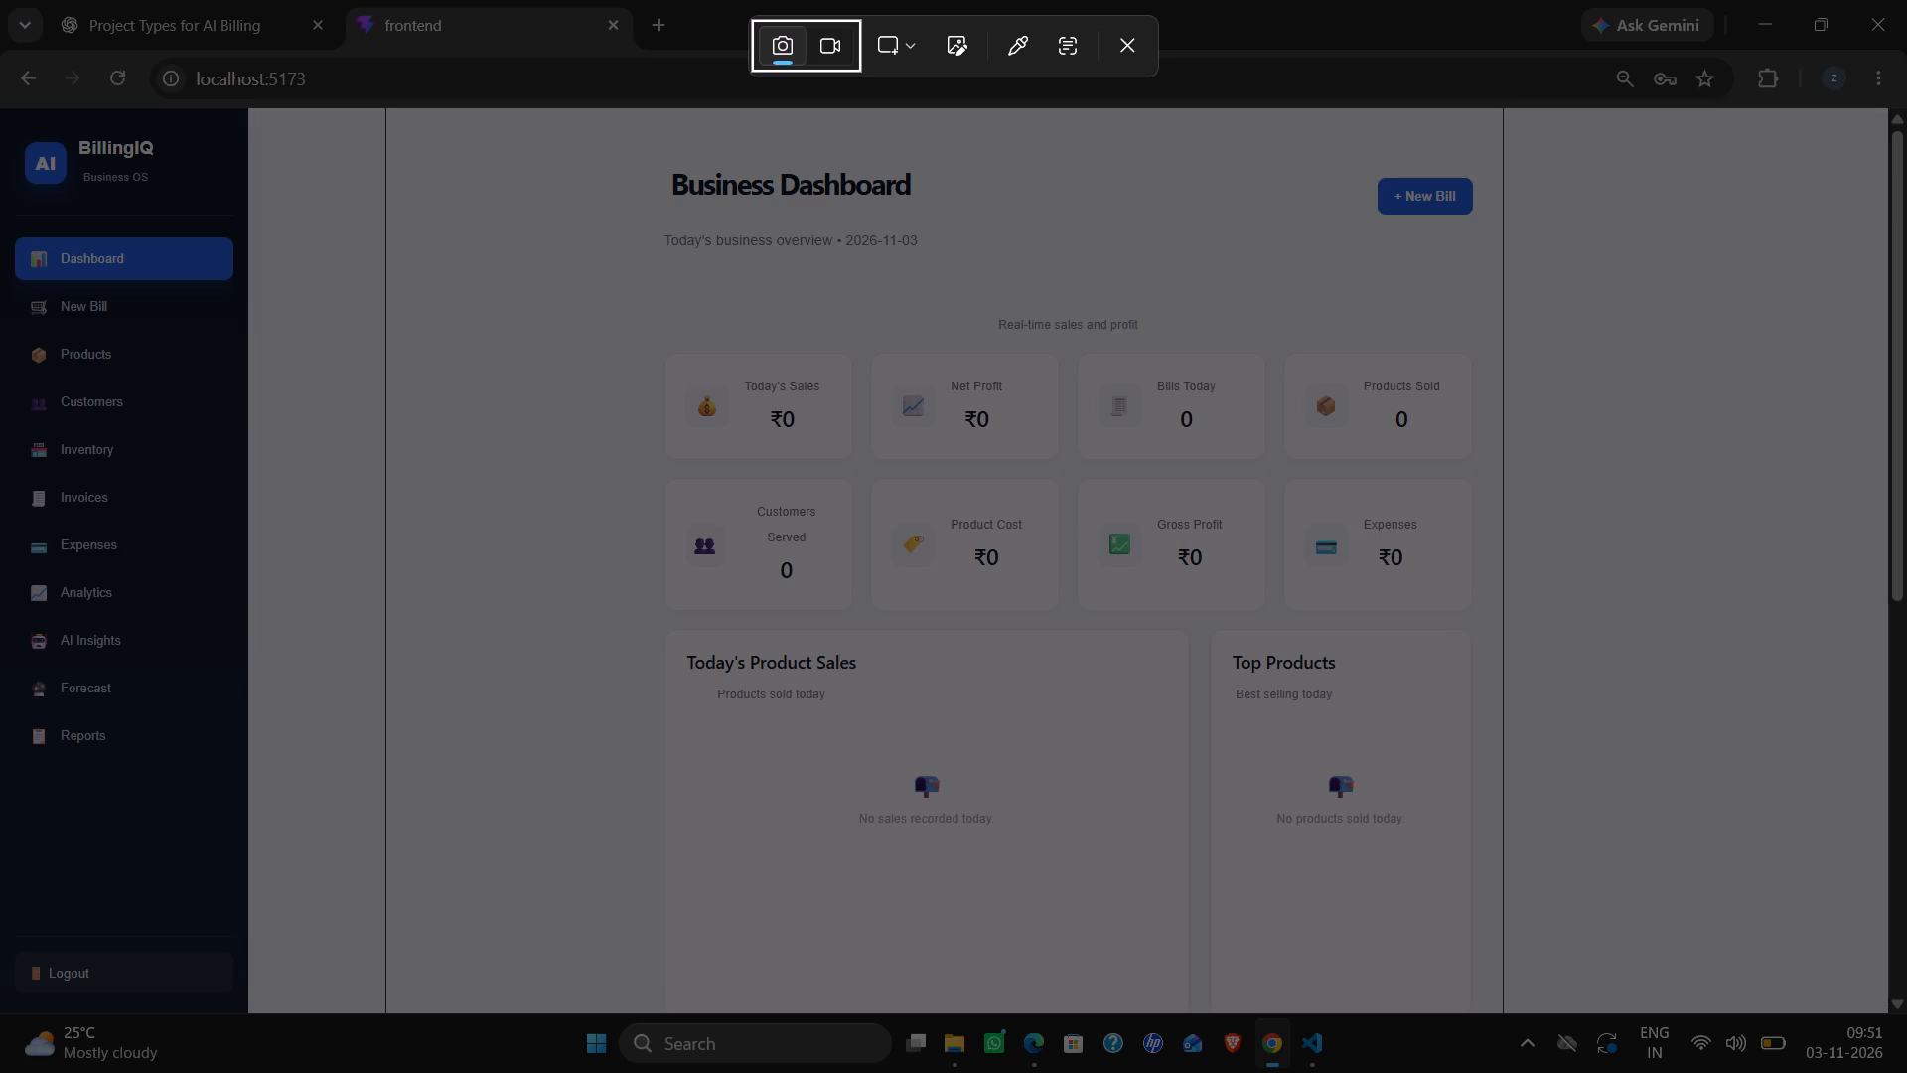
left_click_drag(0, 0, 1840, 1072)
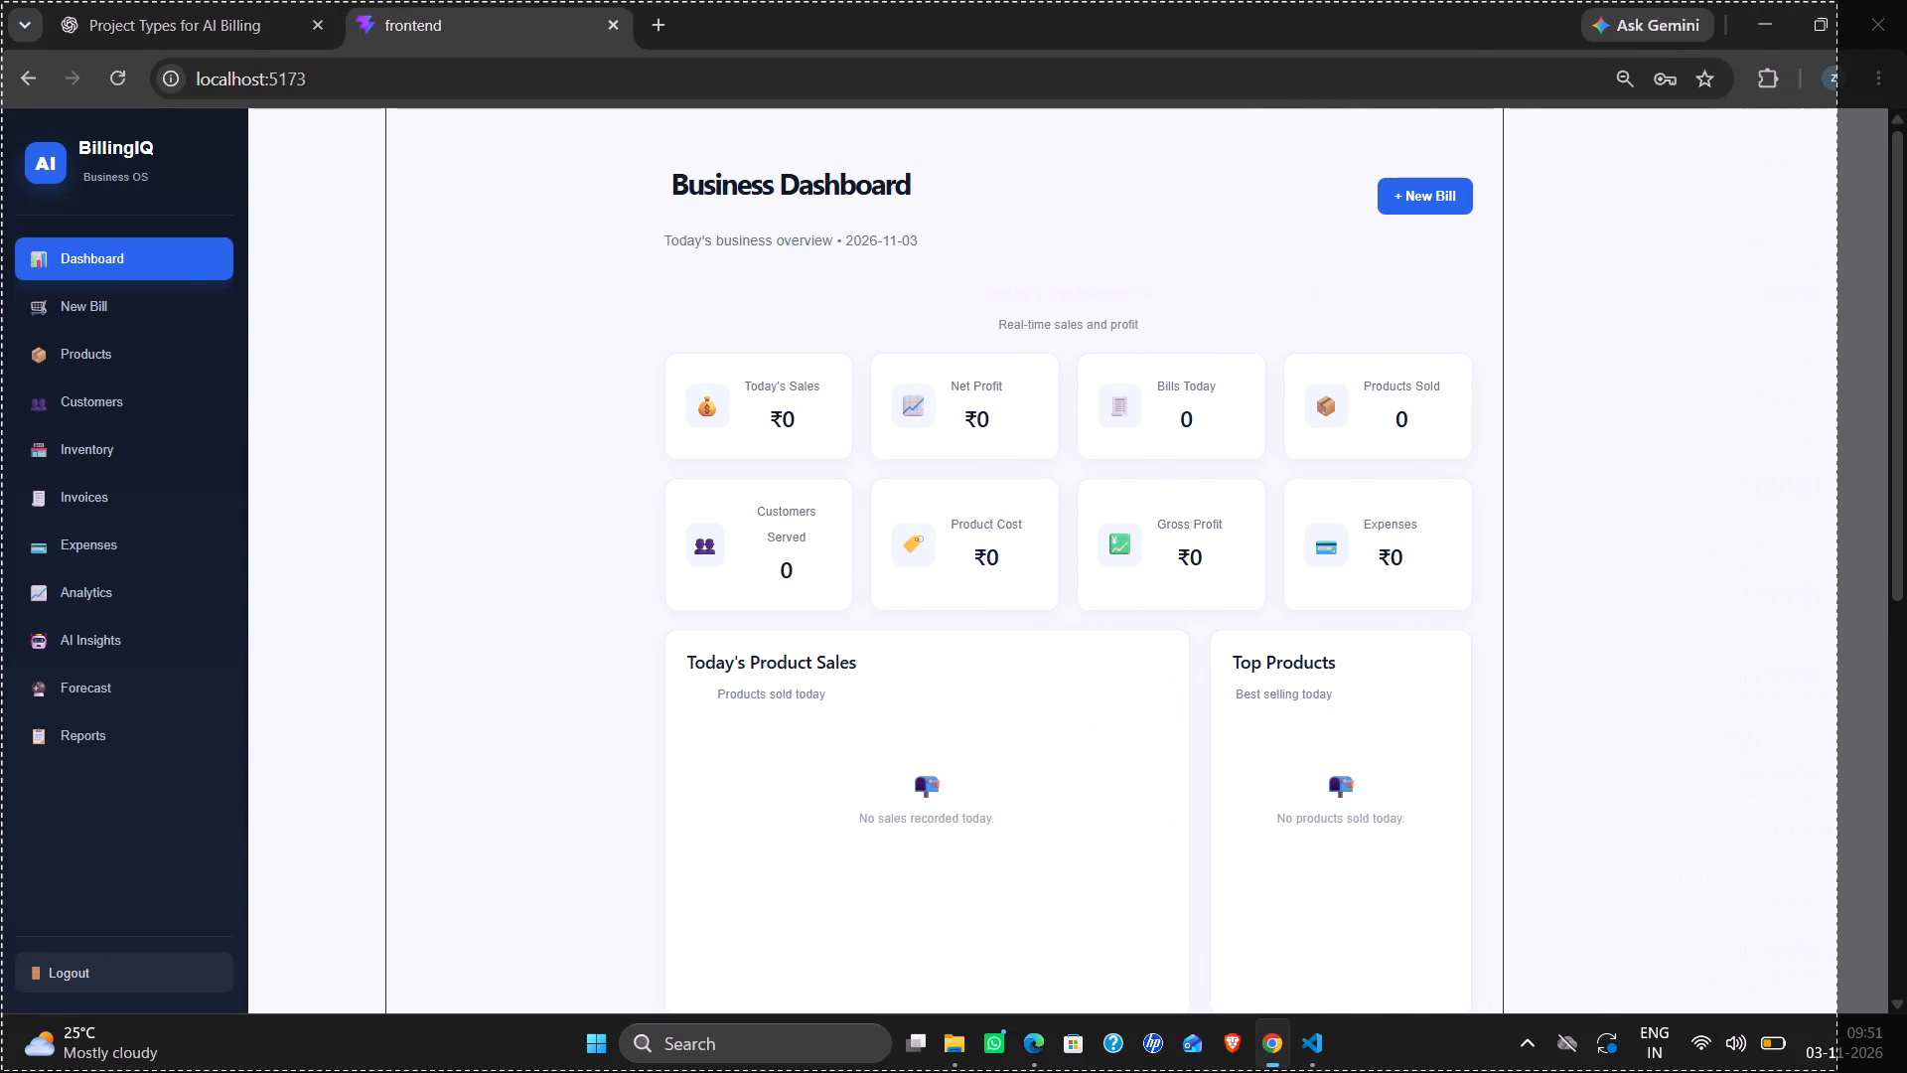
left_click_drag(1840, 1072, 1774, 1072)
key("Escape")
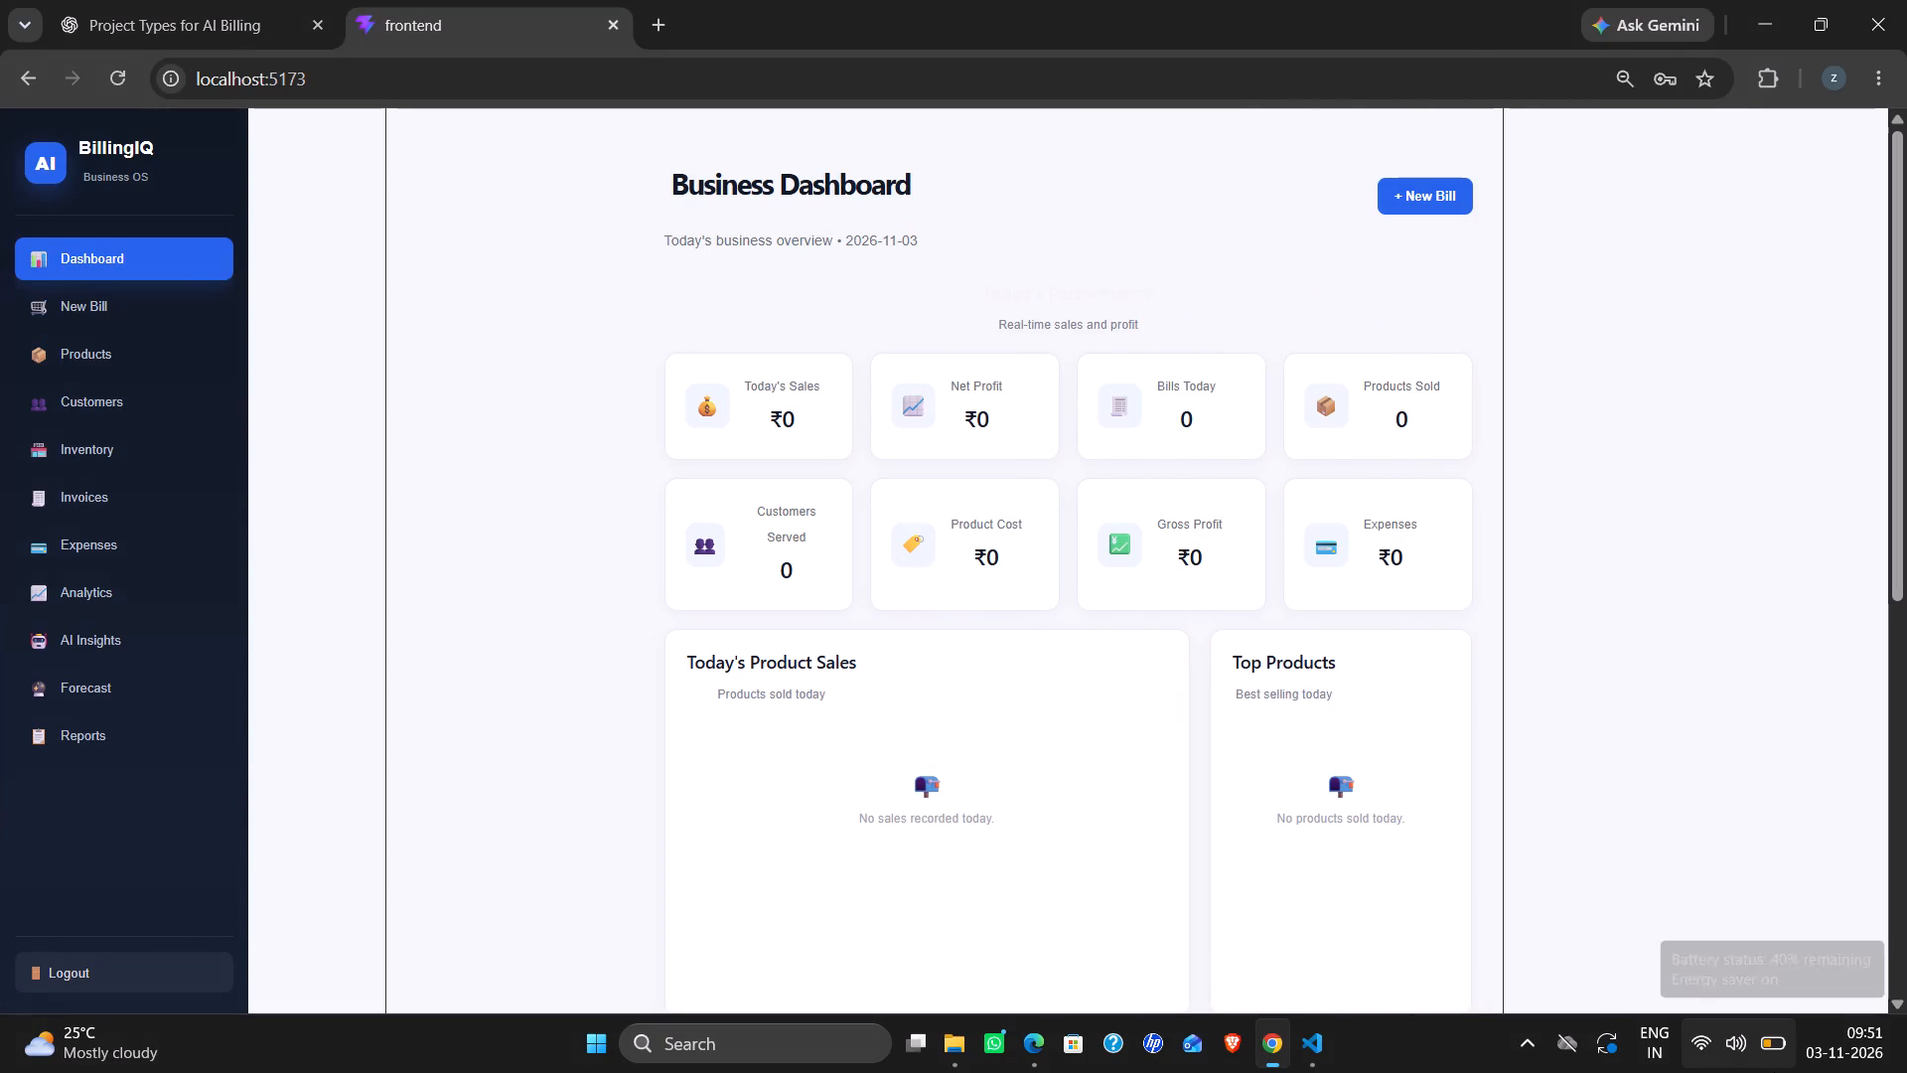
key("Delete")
Capture a rectangular screenshot of the Business Dashboard page including its sidebar, and dismiss the password warning and screenshot notification.
key("Print")
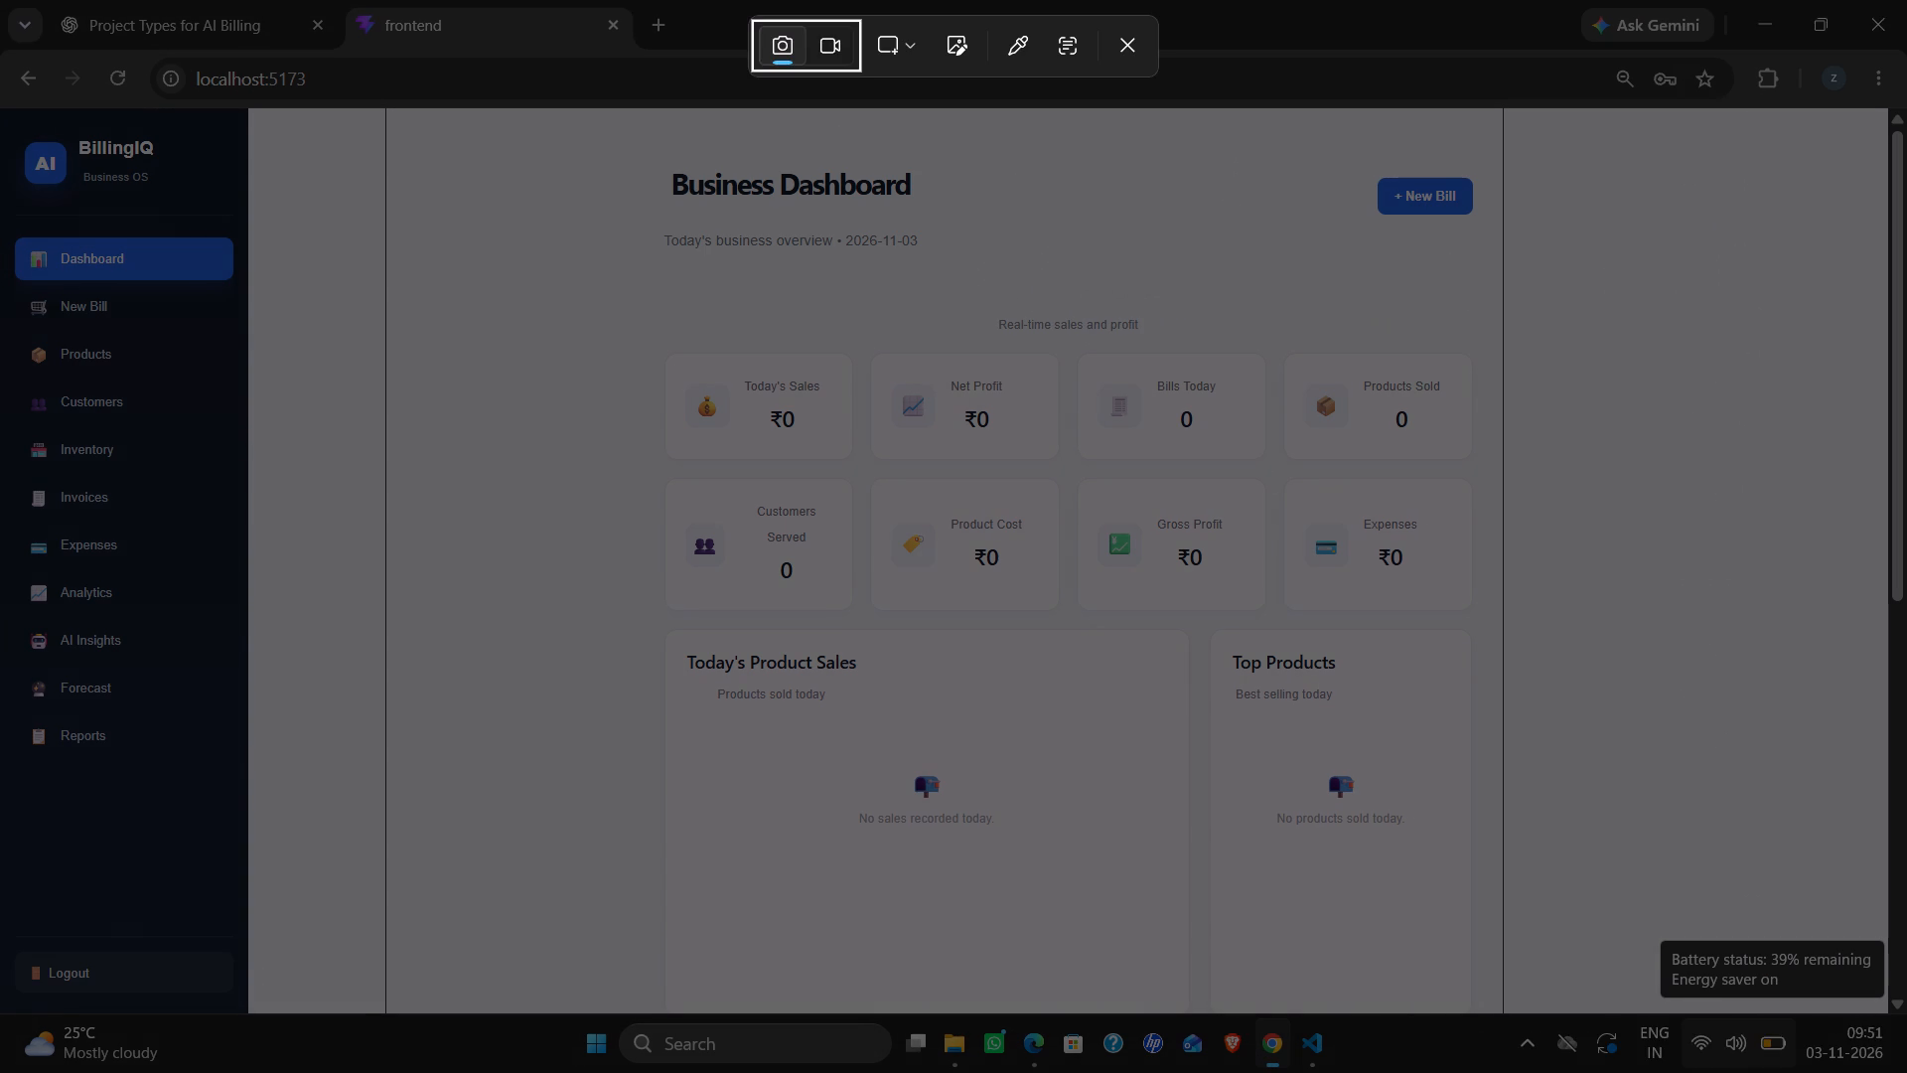
left_click_drag(0, 107, 1528, 1016)
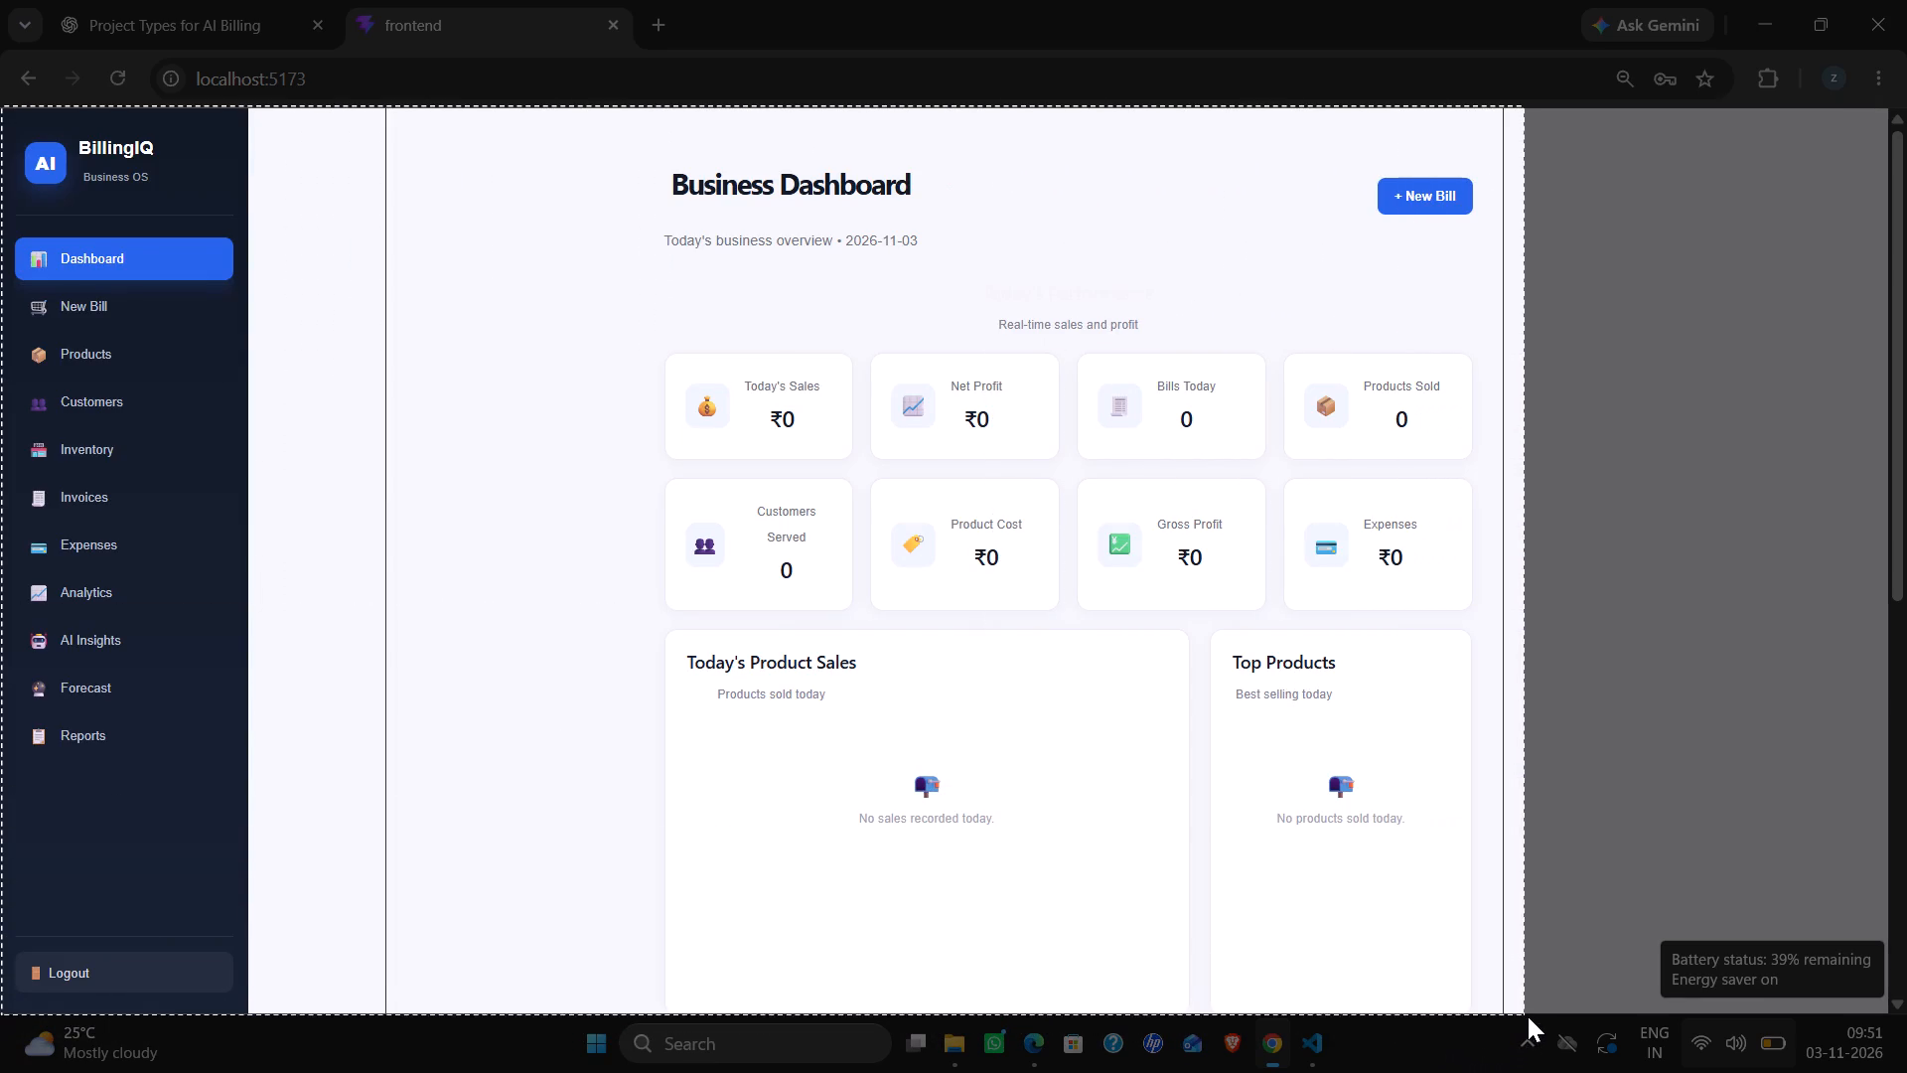
left_click_drag(1528, 1016, 1529, 1016)
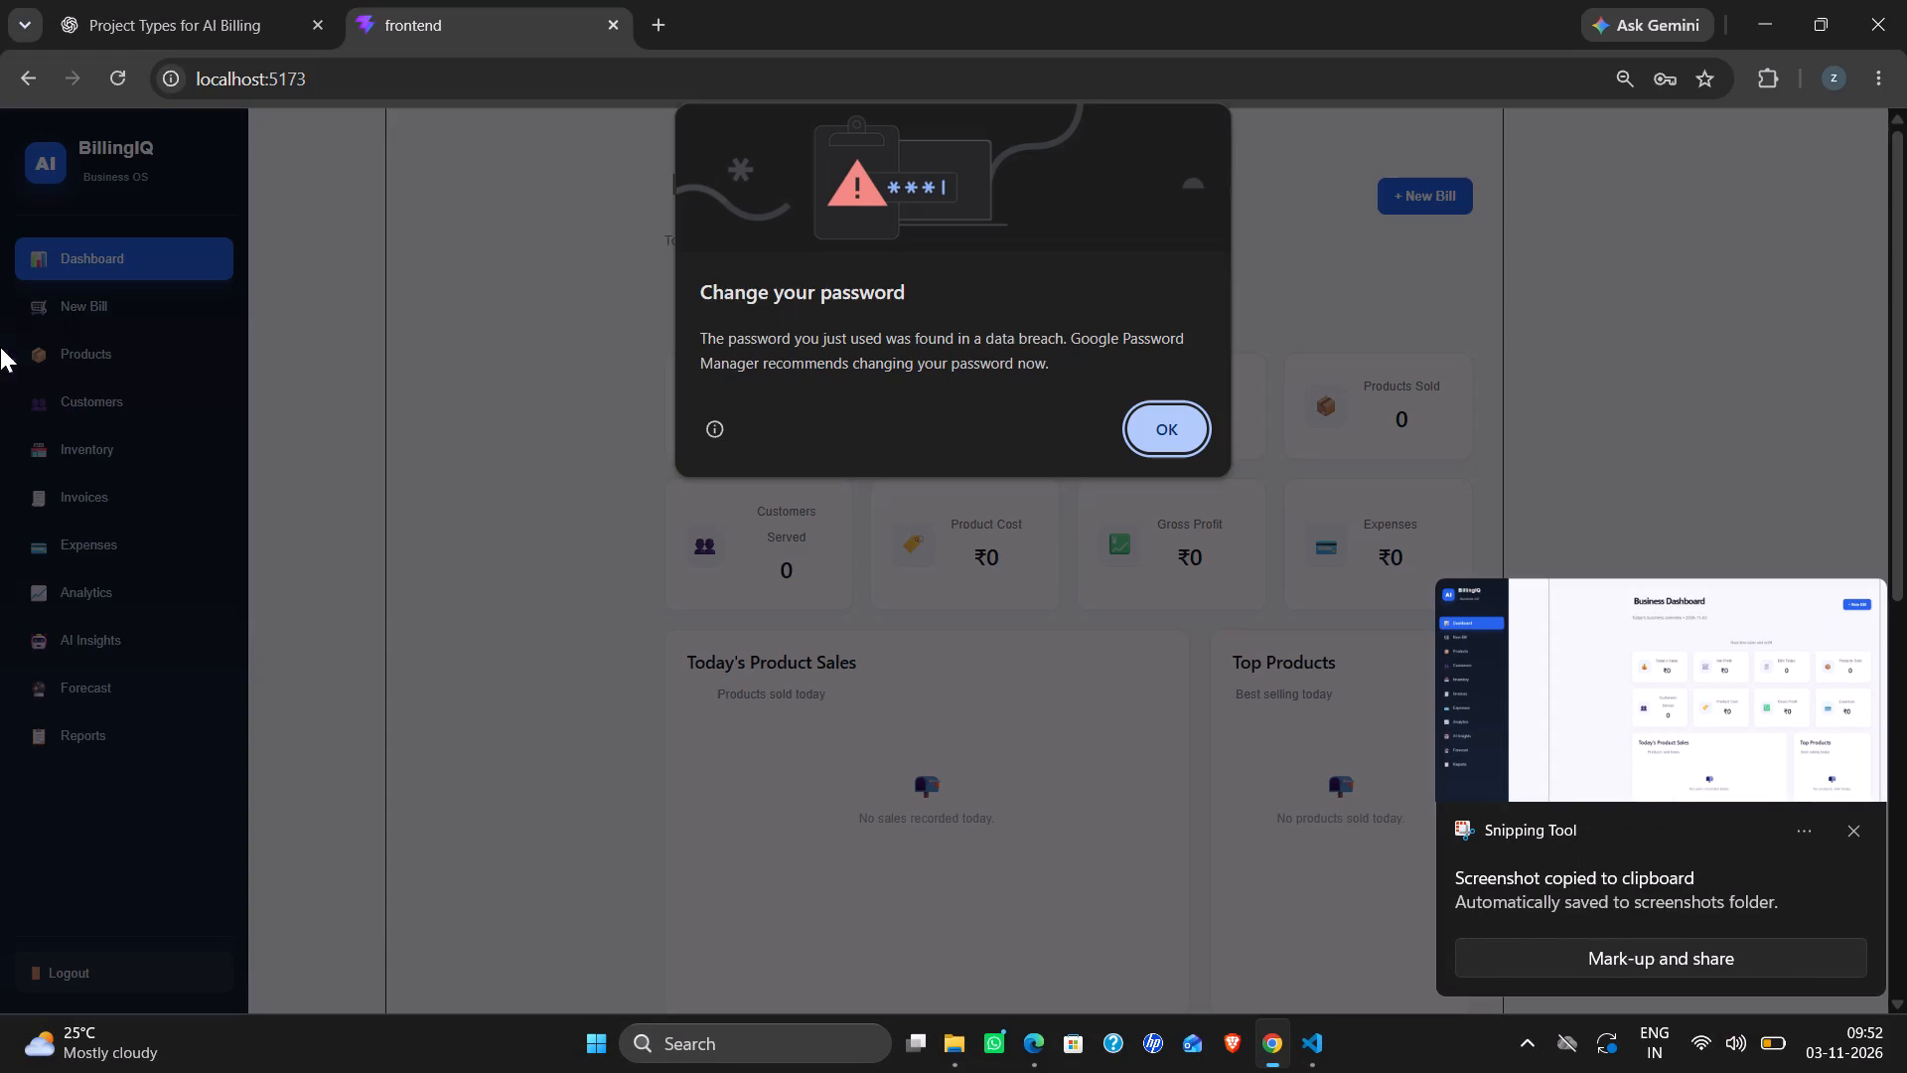
left_click(1165, 427)
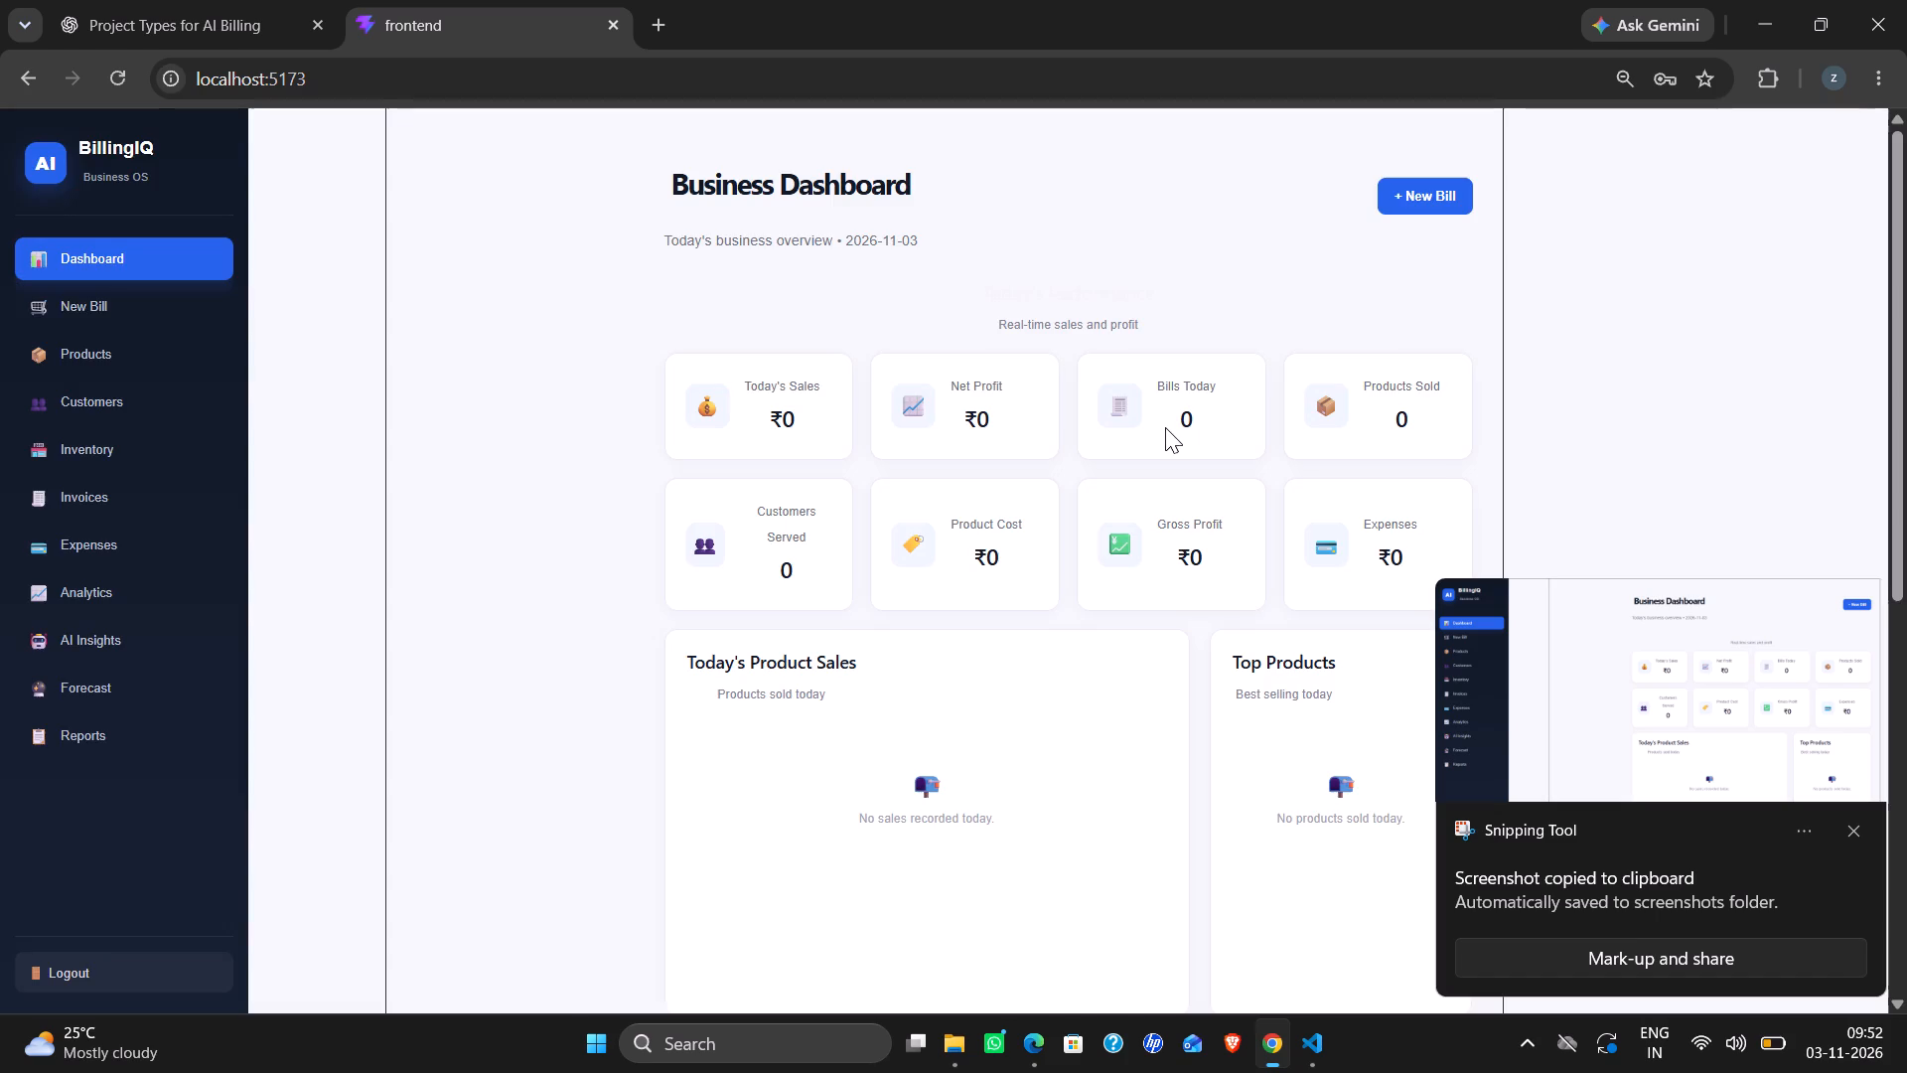
left_click(1860, 837)
Open the New Bill page and capture a rectangular screenshot of it including the sidebar.
left_click(108, 304)
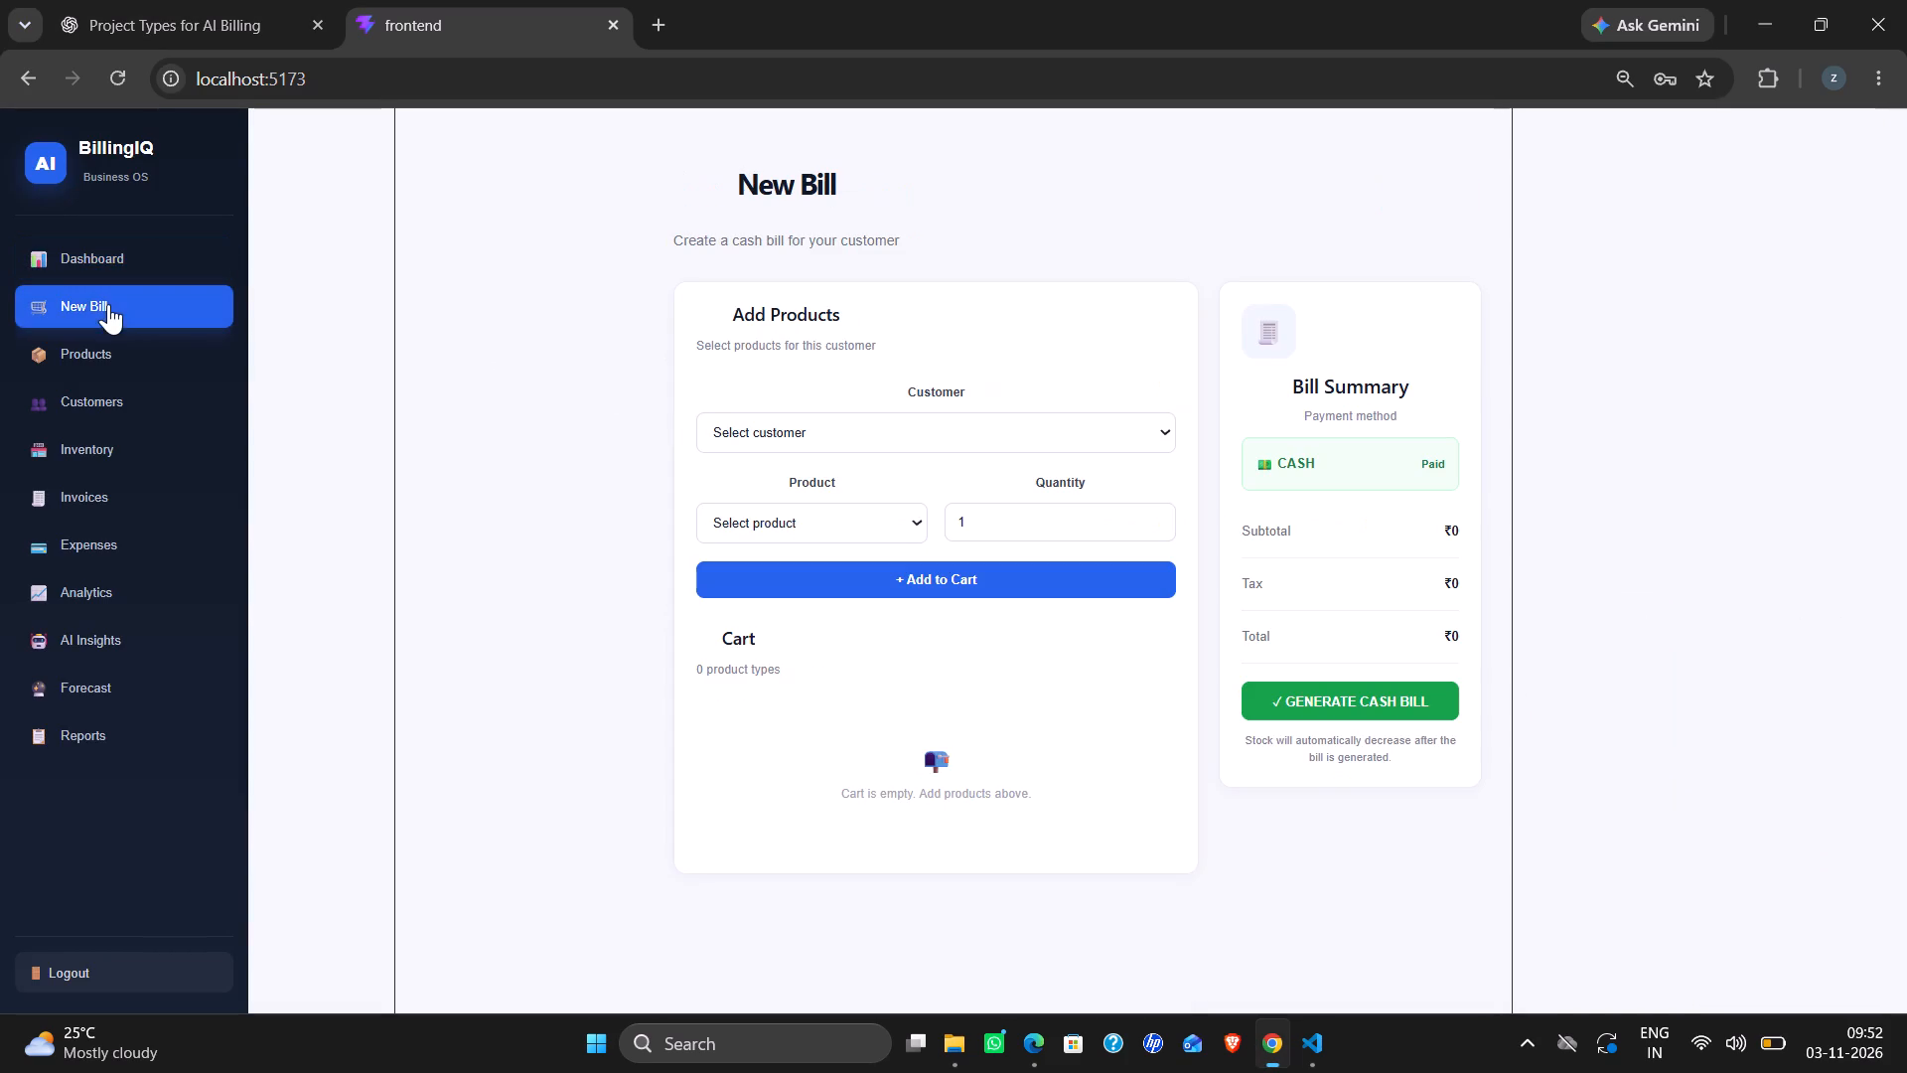
key("Print")
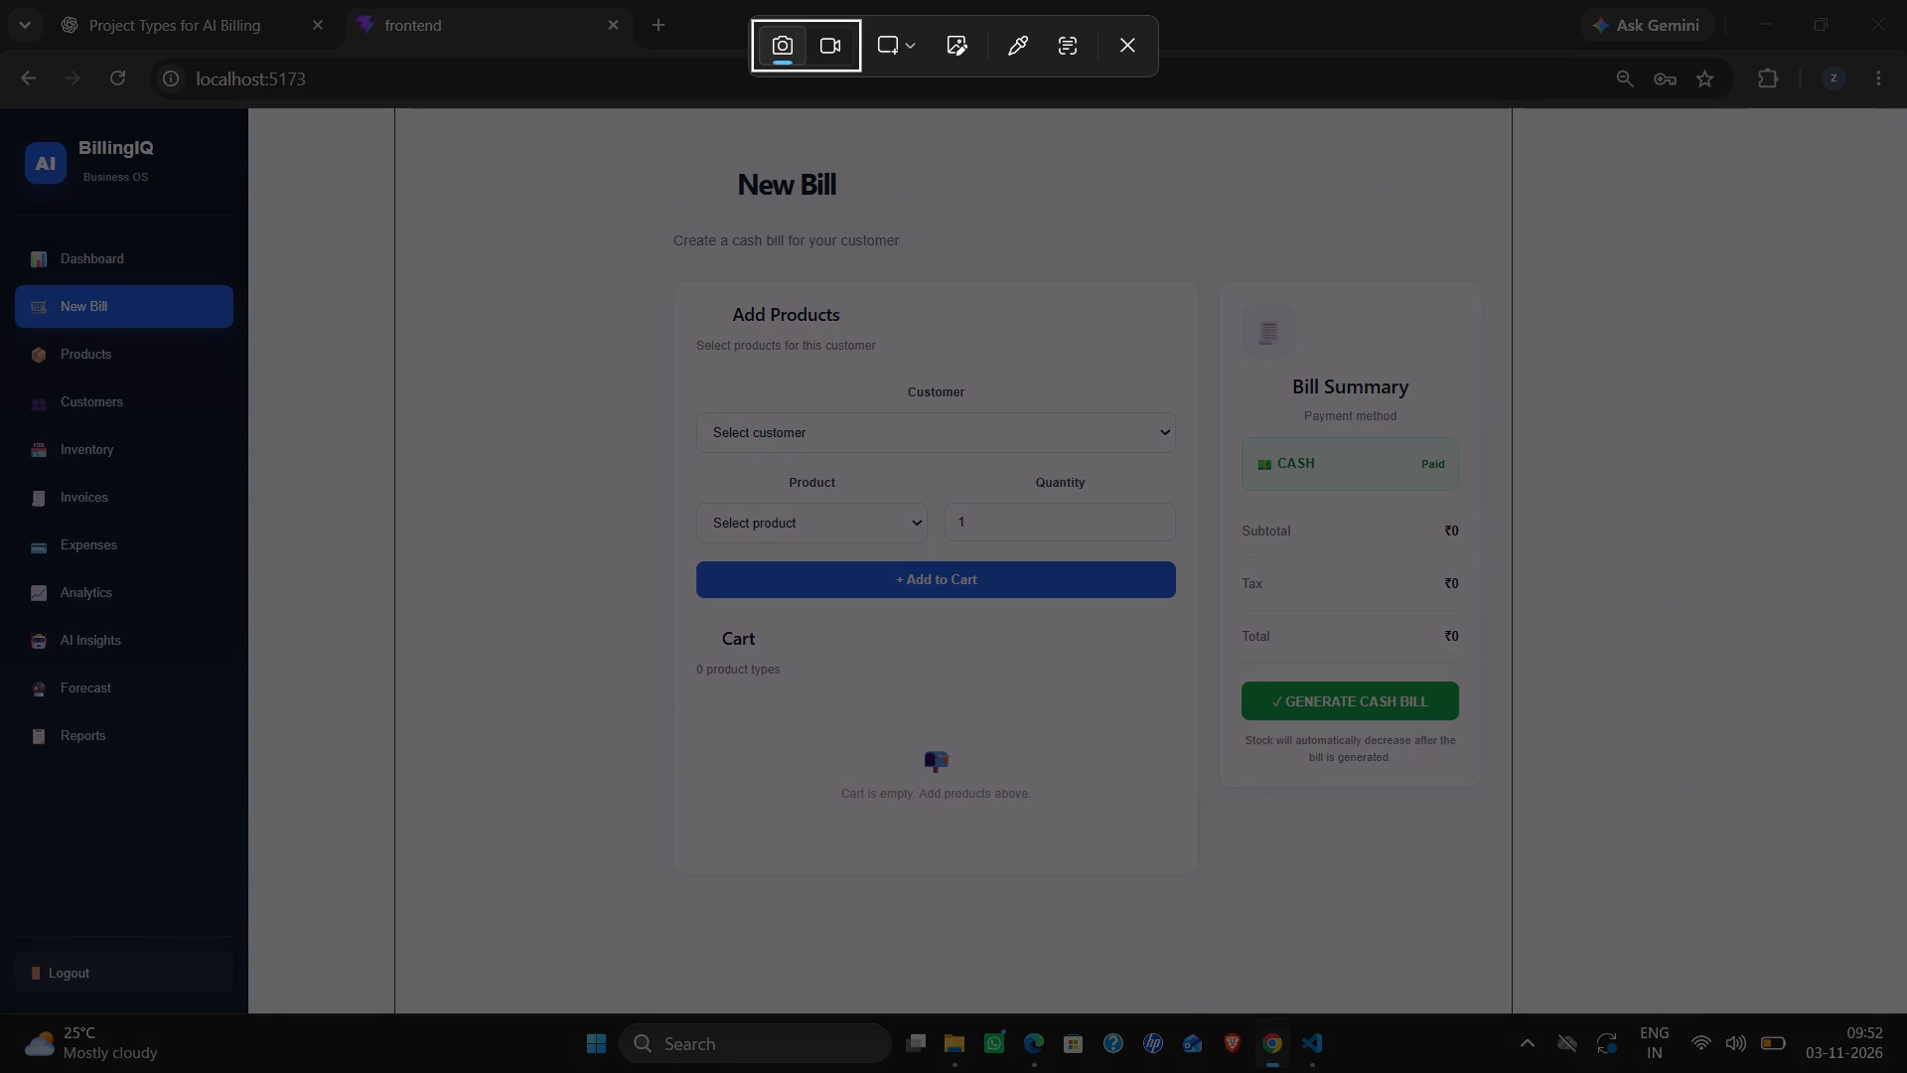
left_click_drag(0, 114, 1365, 801)
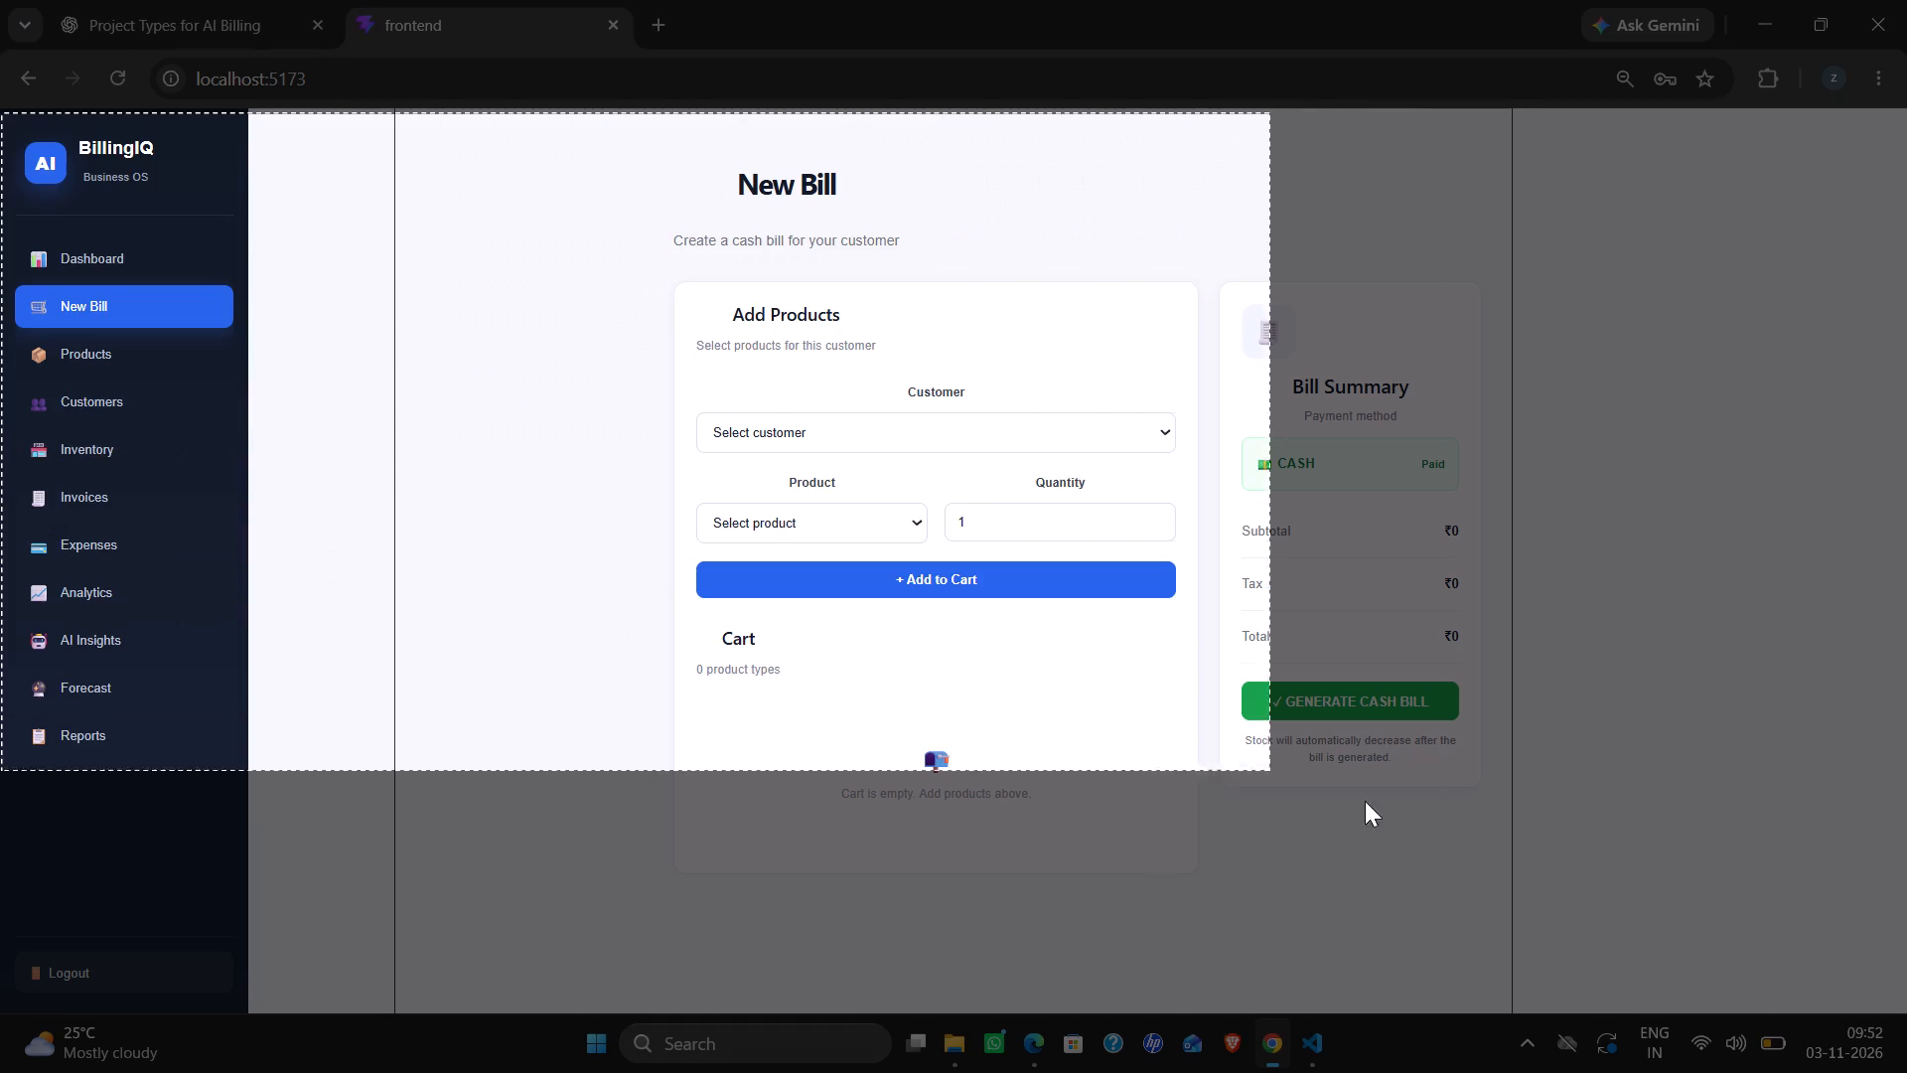
left_click_drag(1365, 801, 1513, 1012)
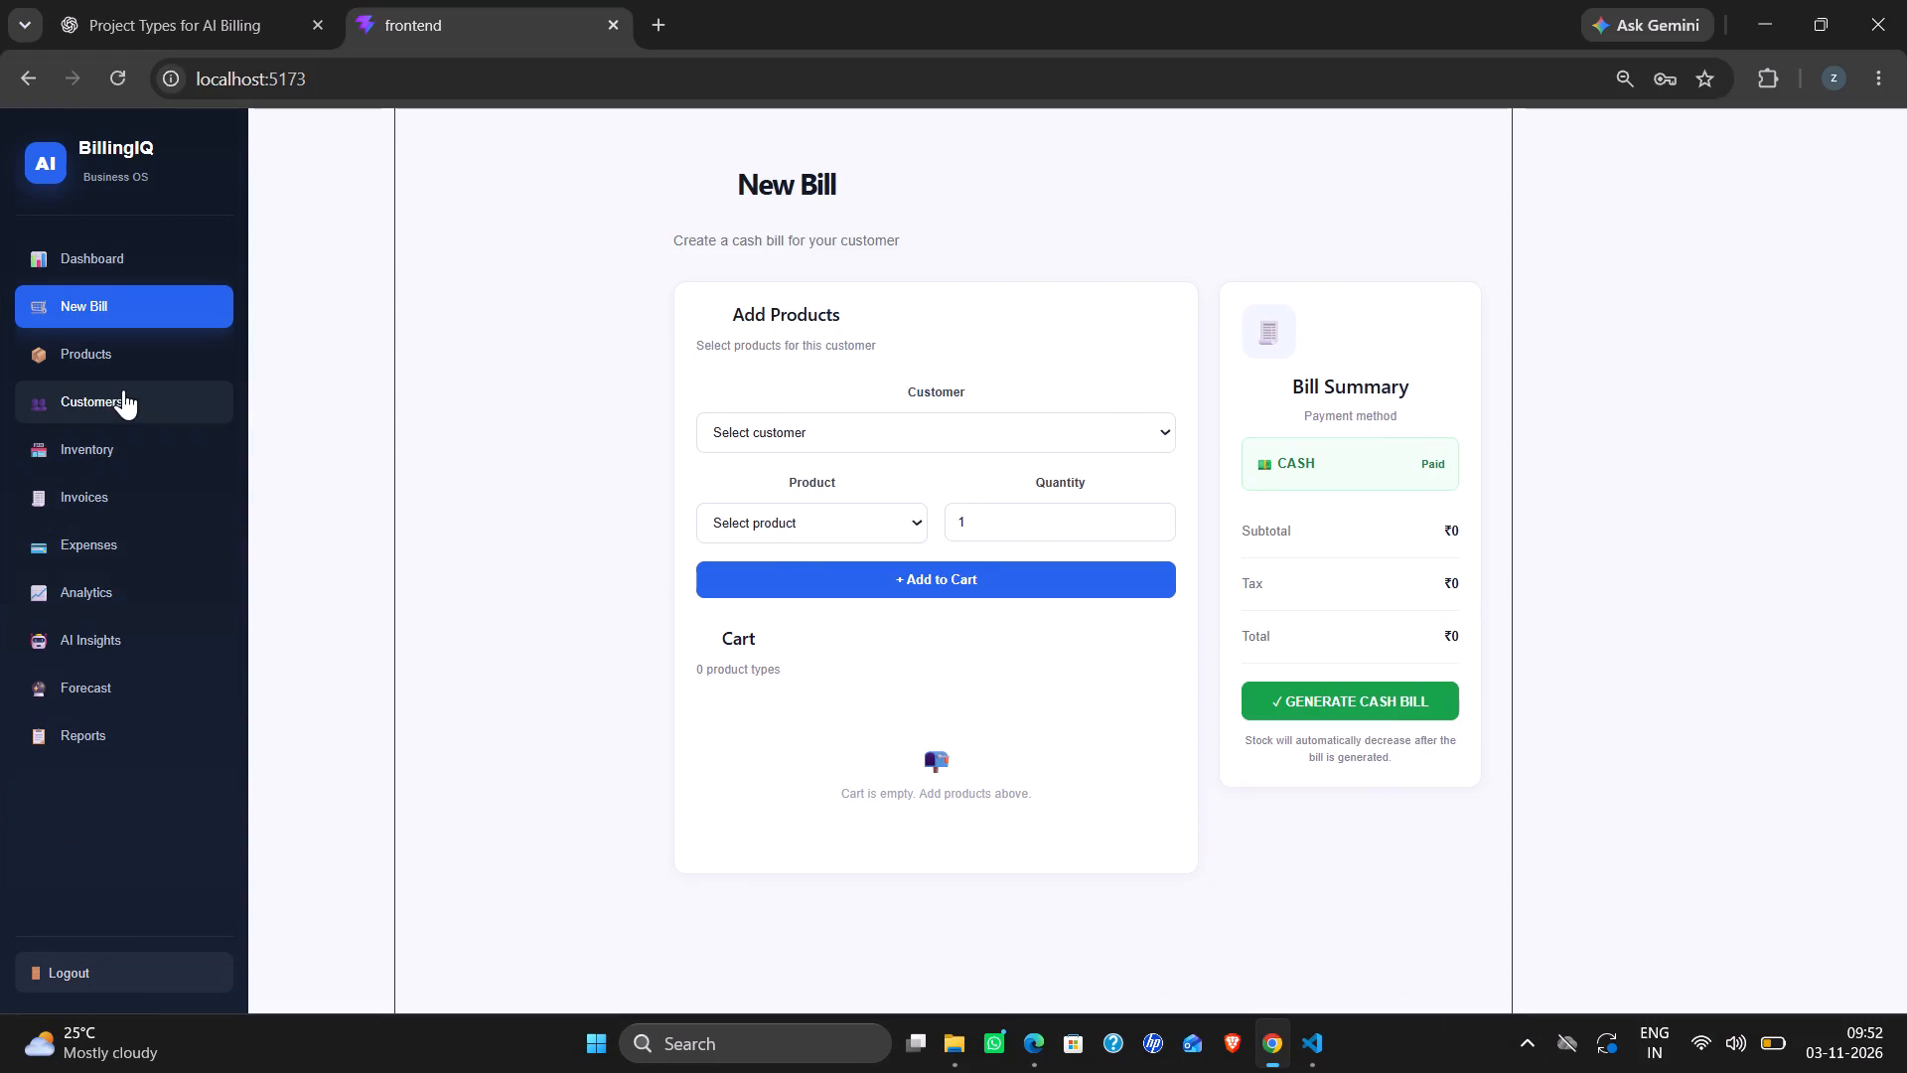
Open the Products page and capture a rectangular screenshot of its content without the sidebar, from the heading through the Add Product form.
left_click(92, 344)
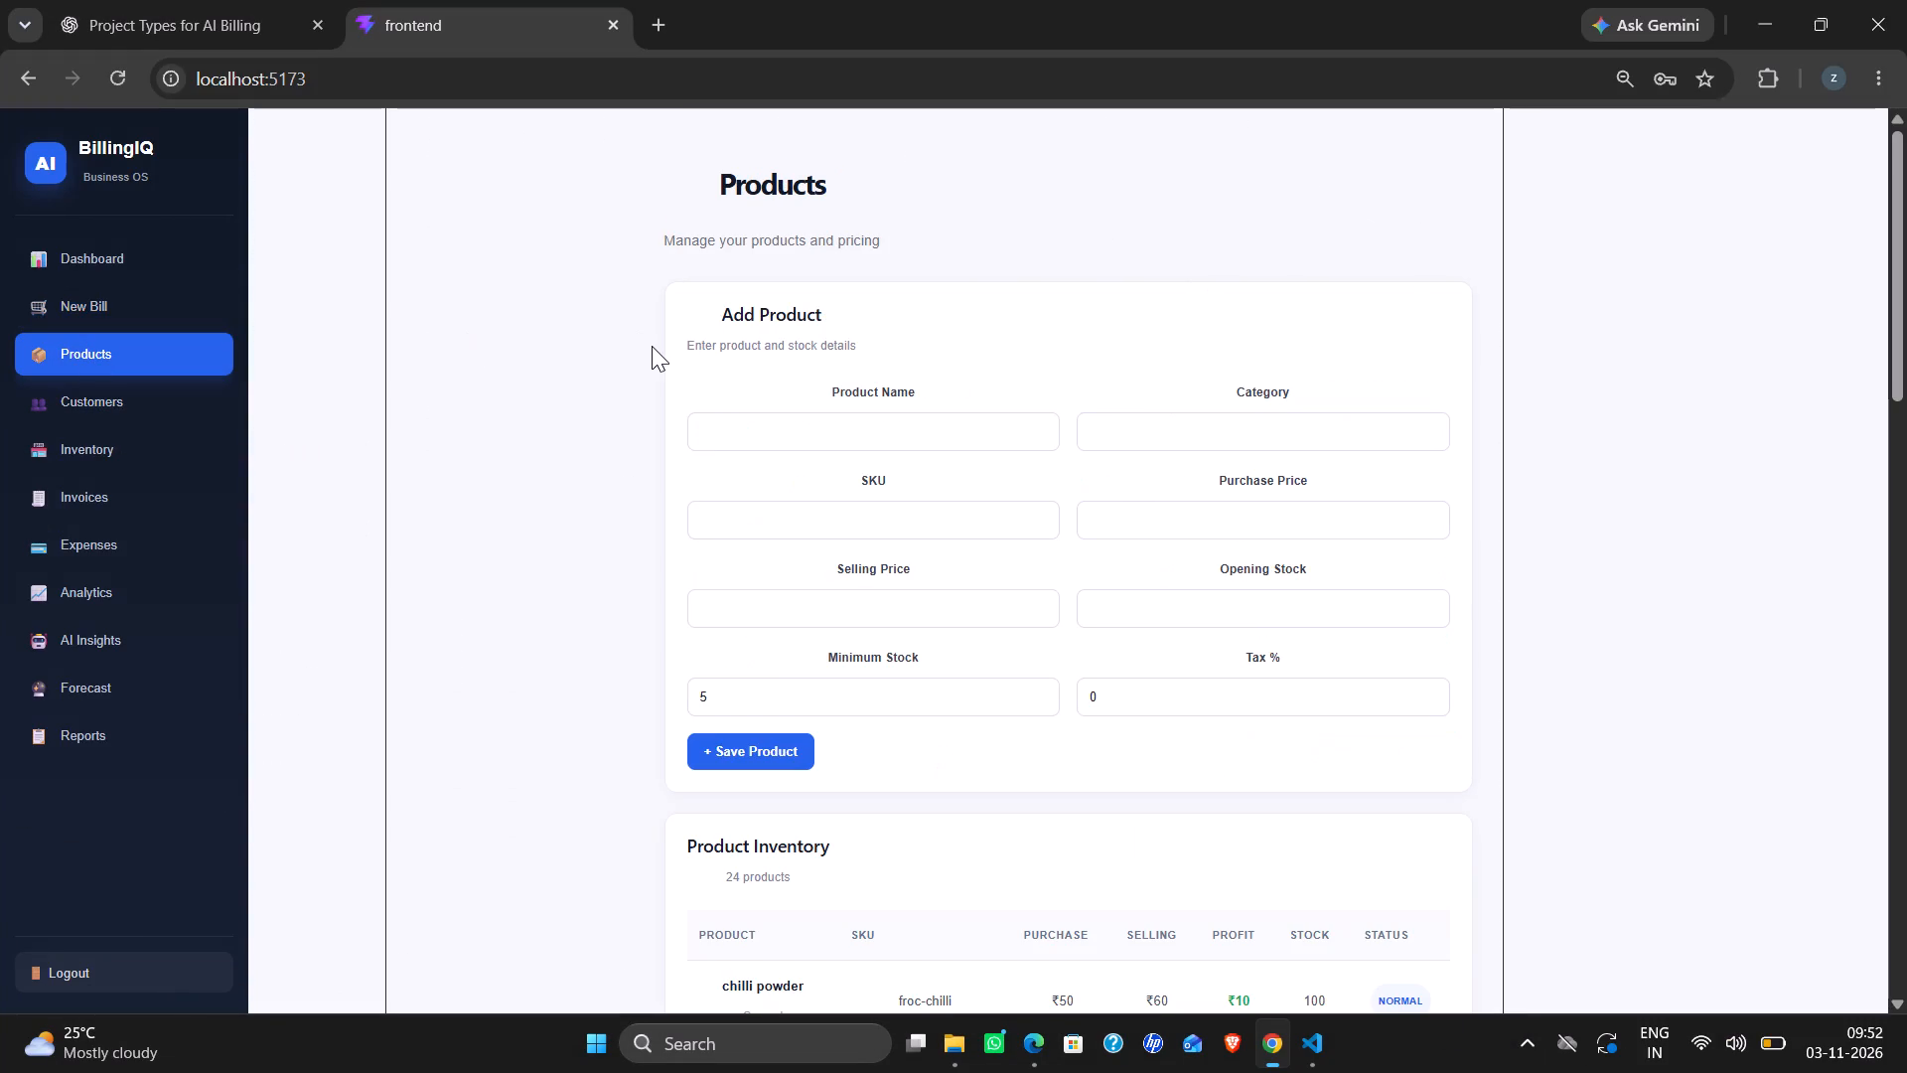
key("Print")
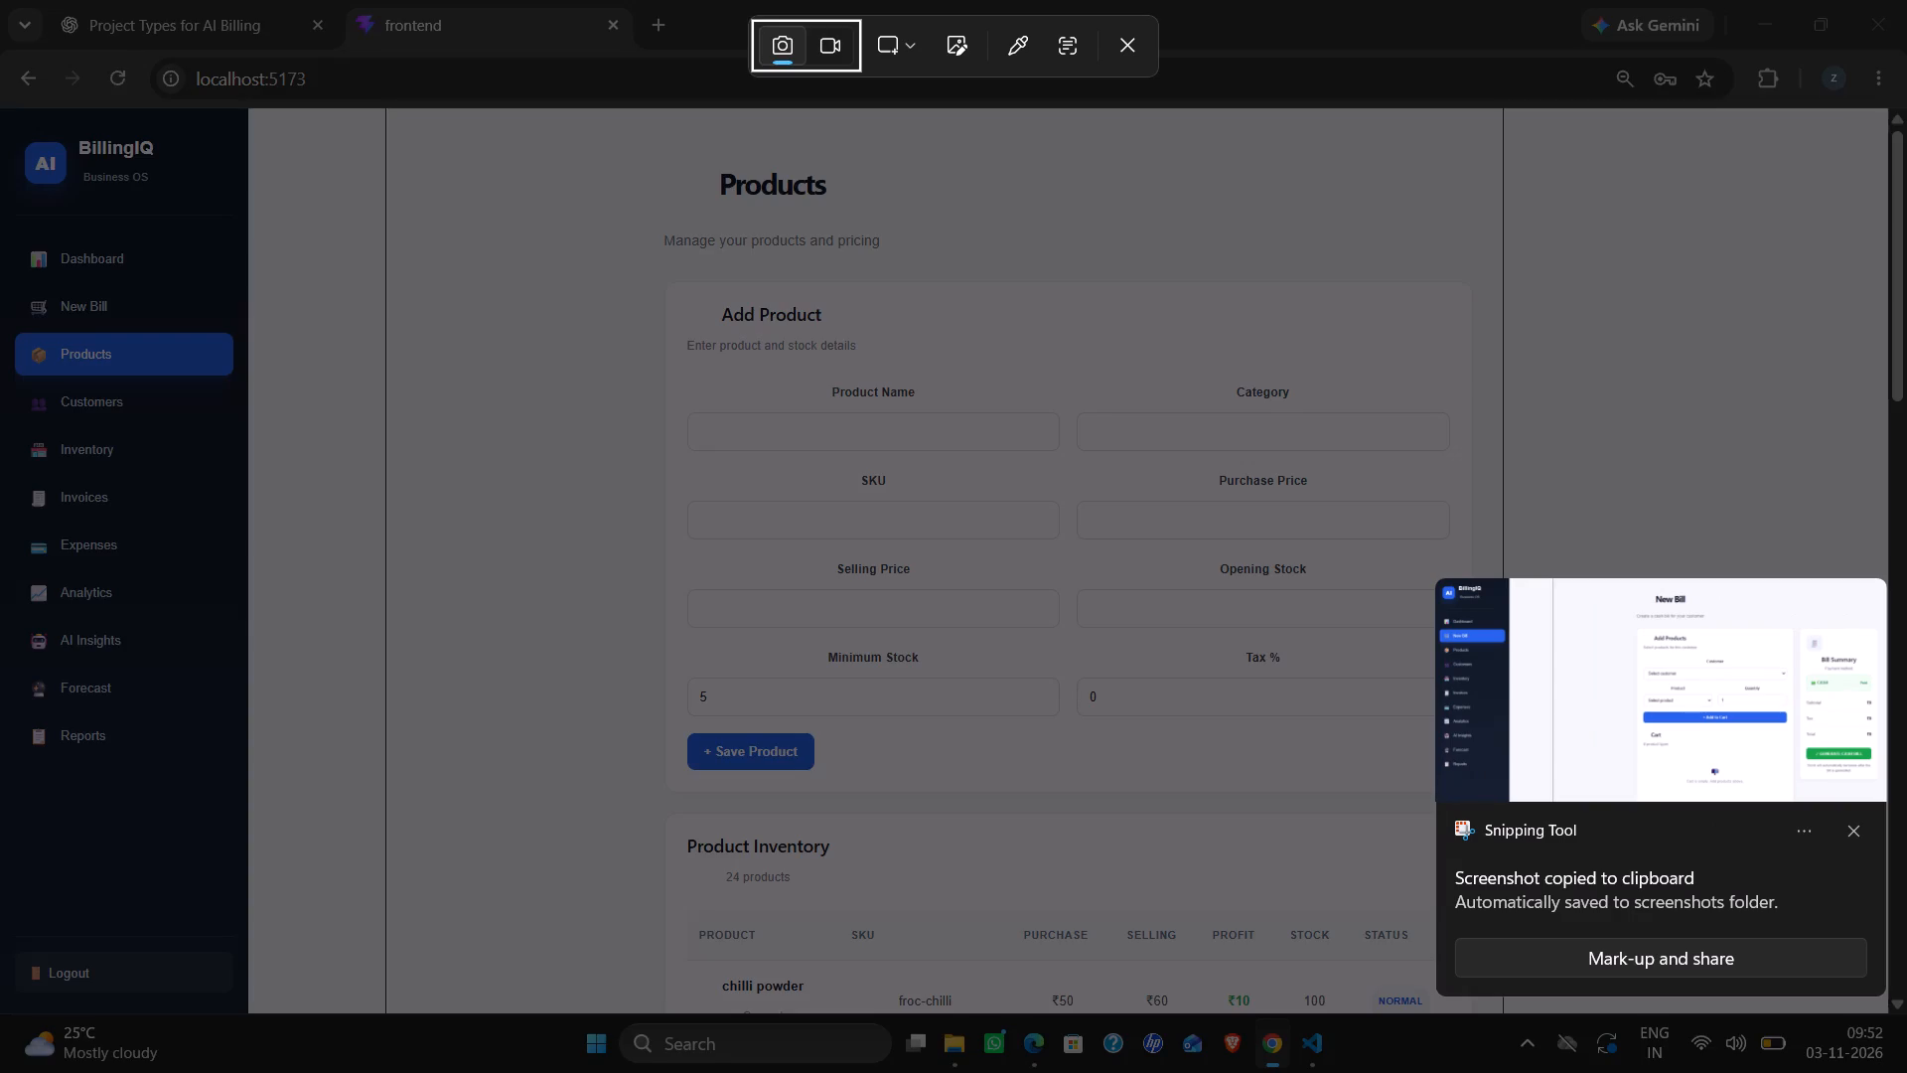
key("Escape")
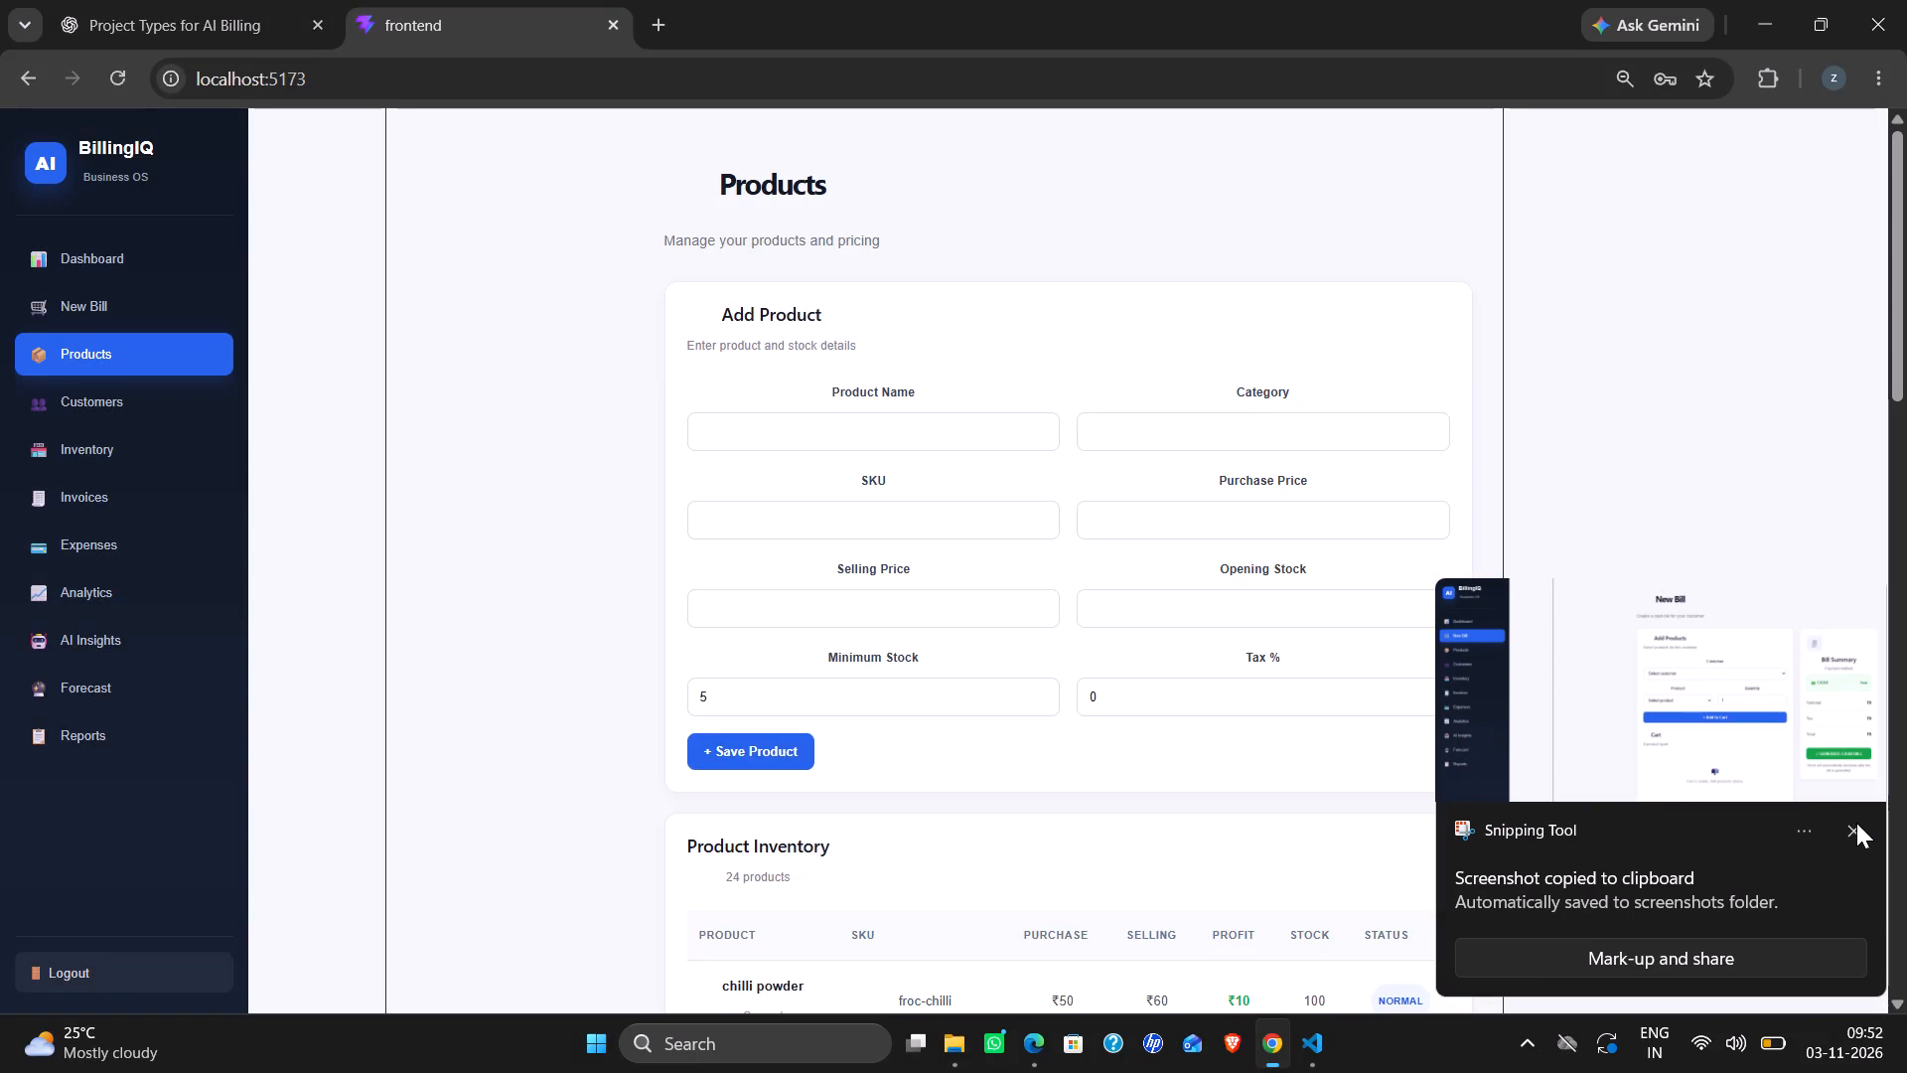
left_click(1857, 826)
key("Print")
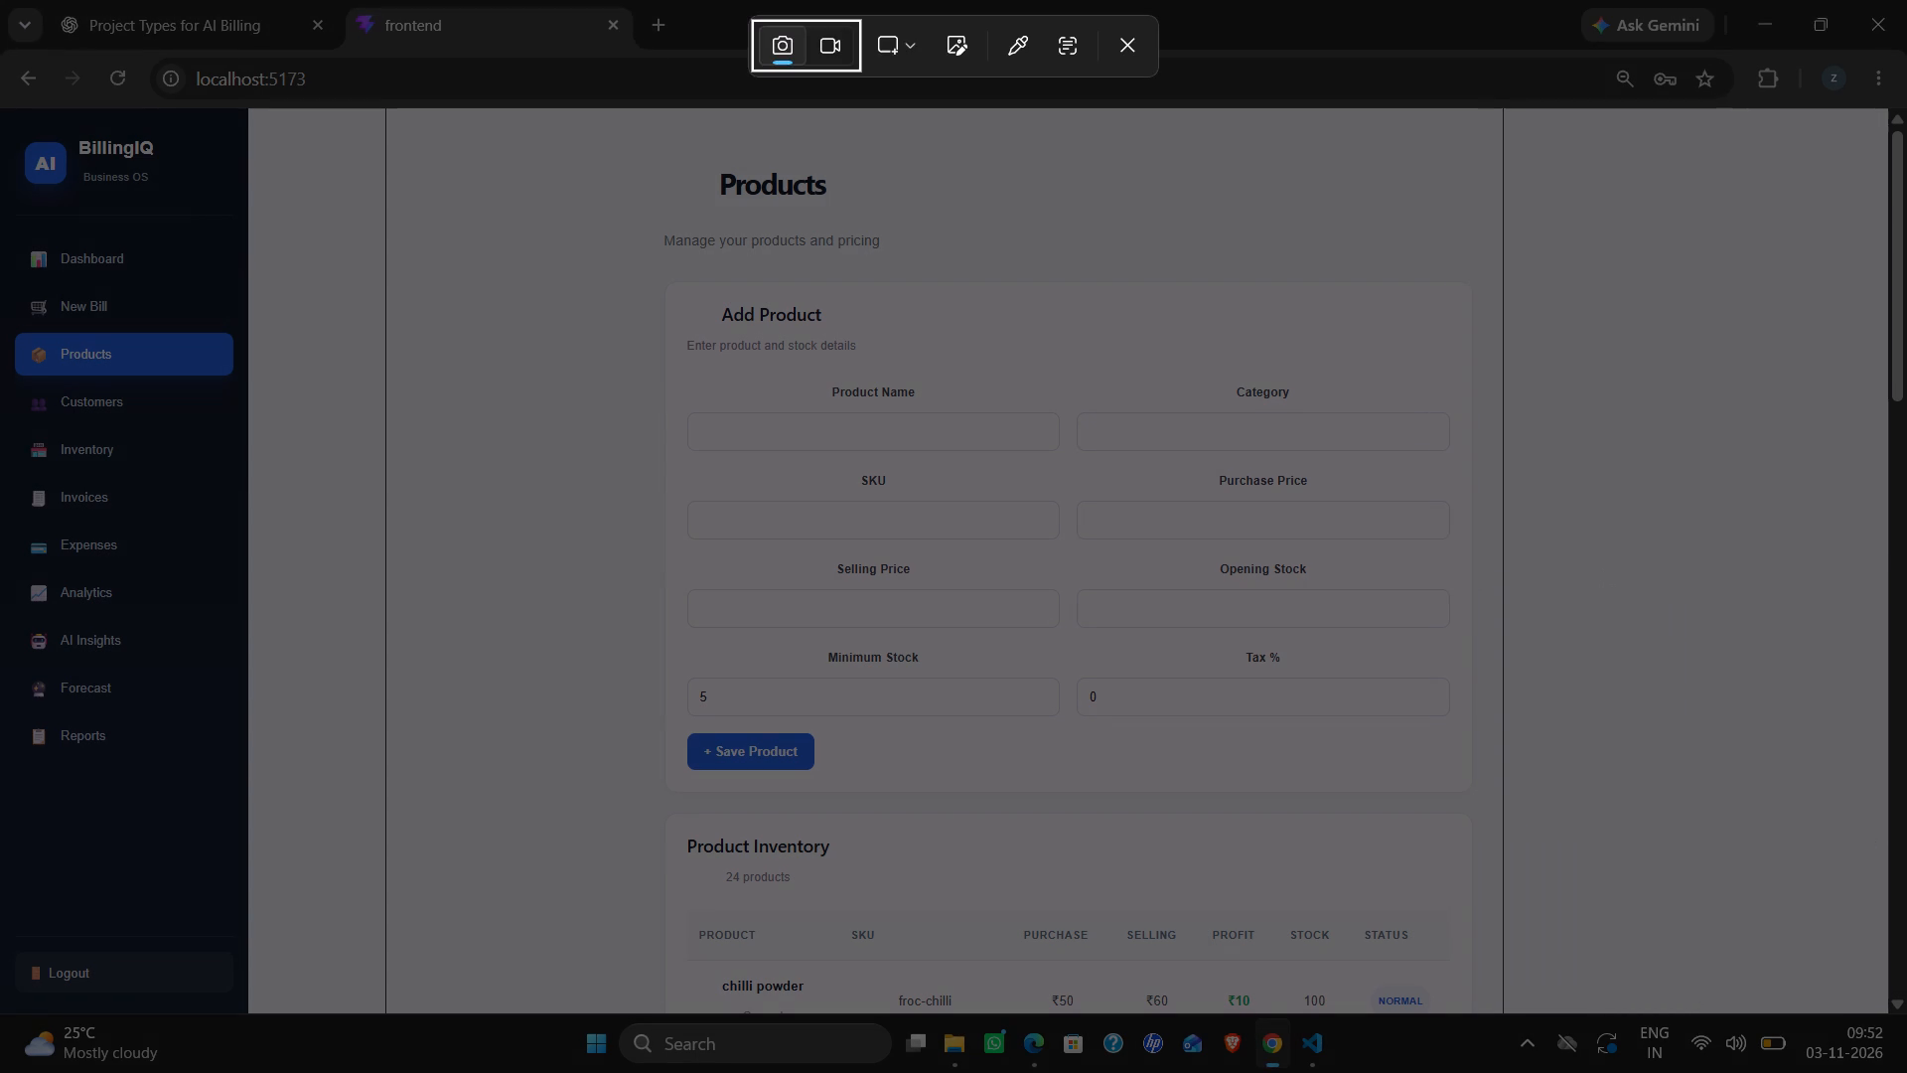
left_click_drag(386, 110, 678, 434)
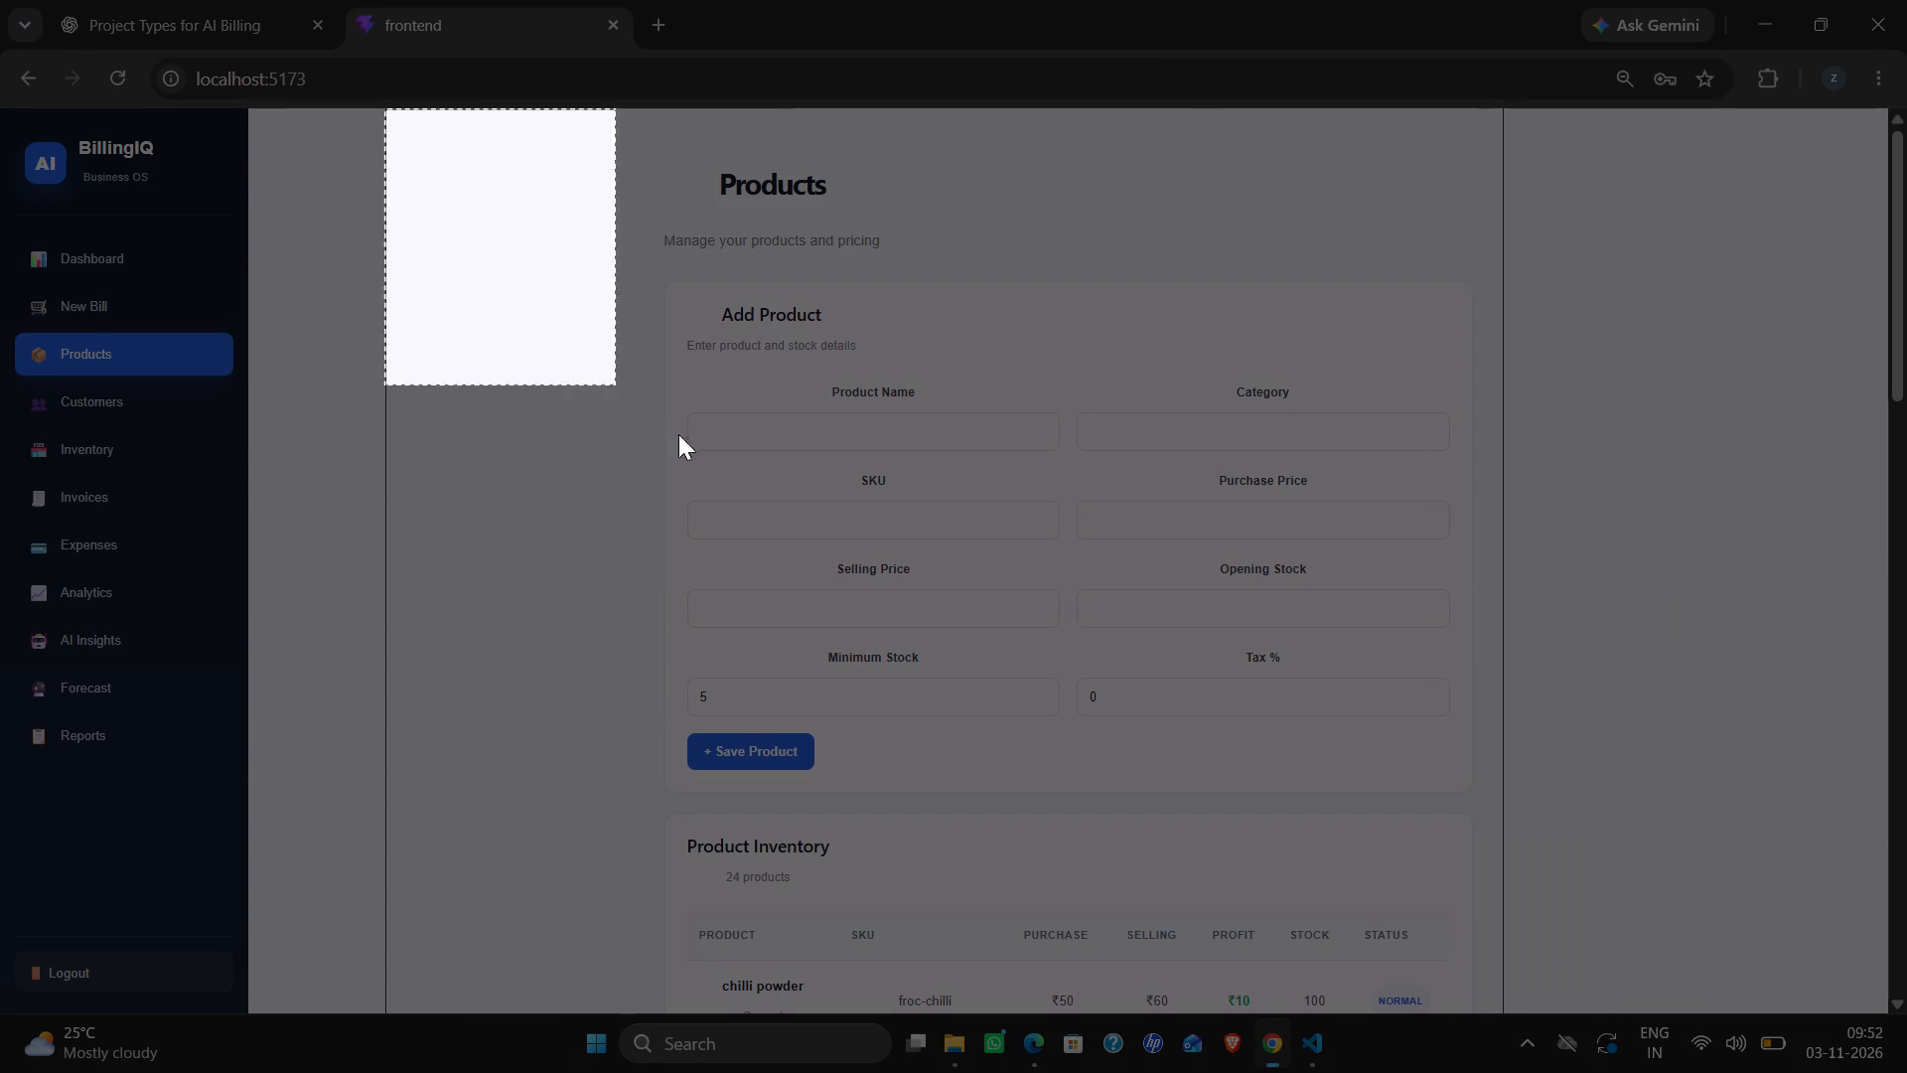
left_click_drag(678, 434, 1516, 732)
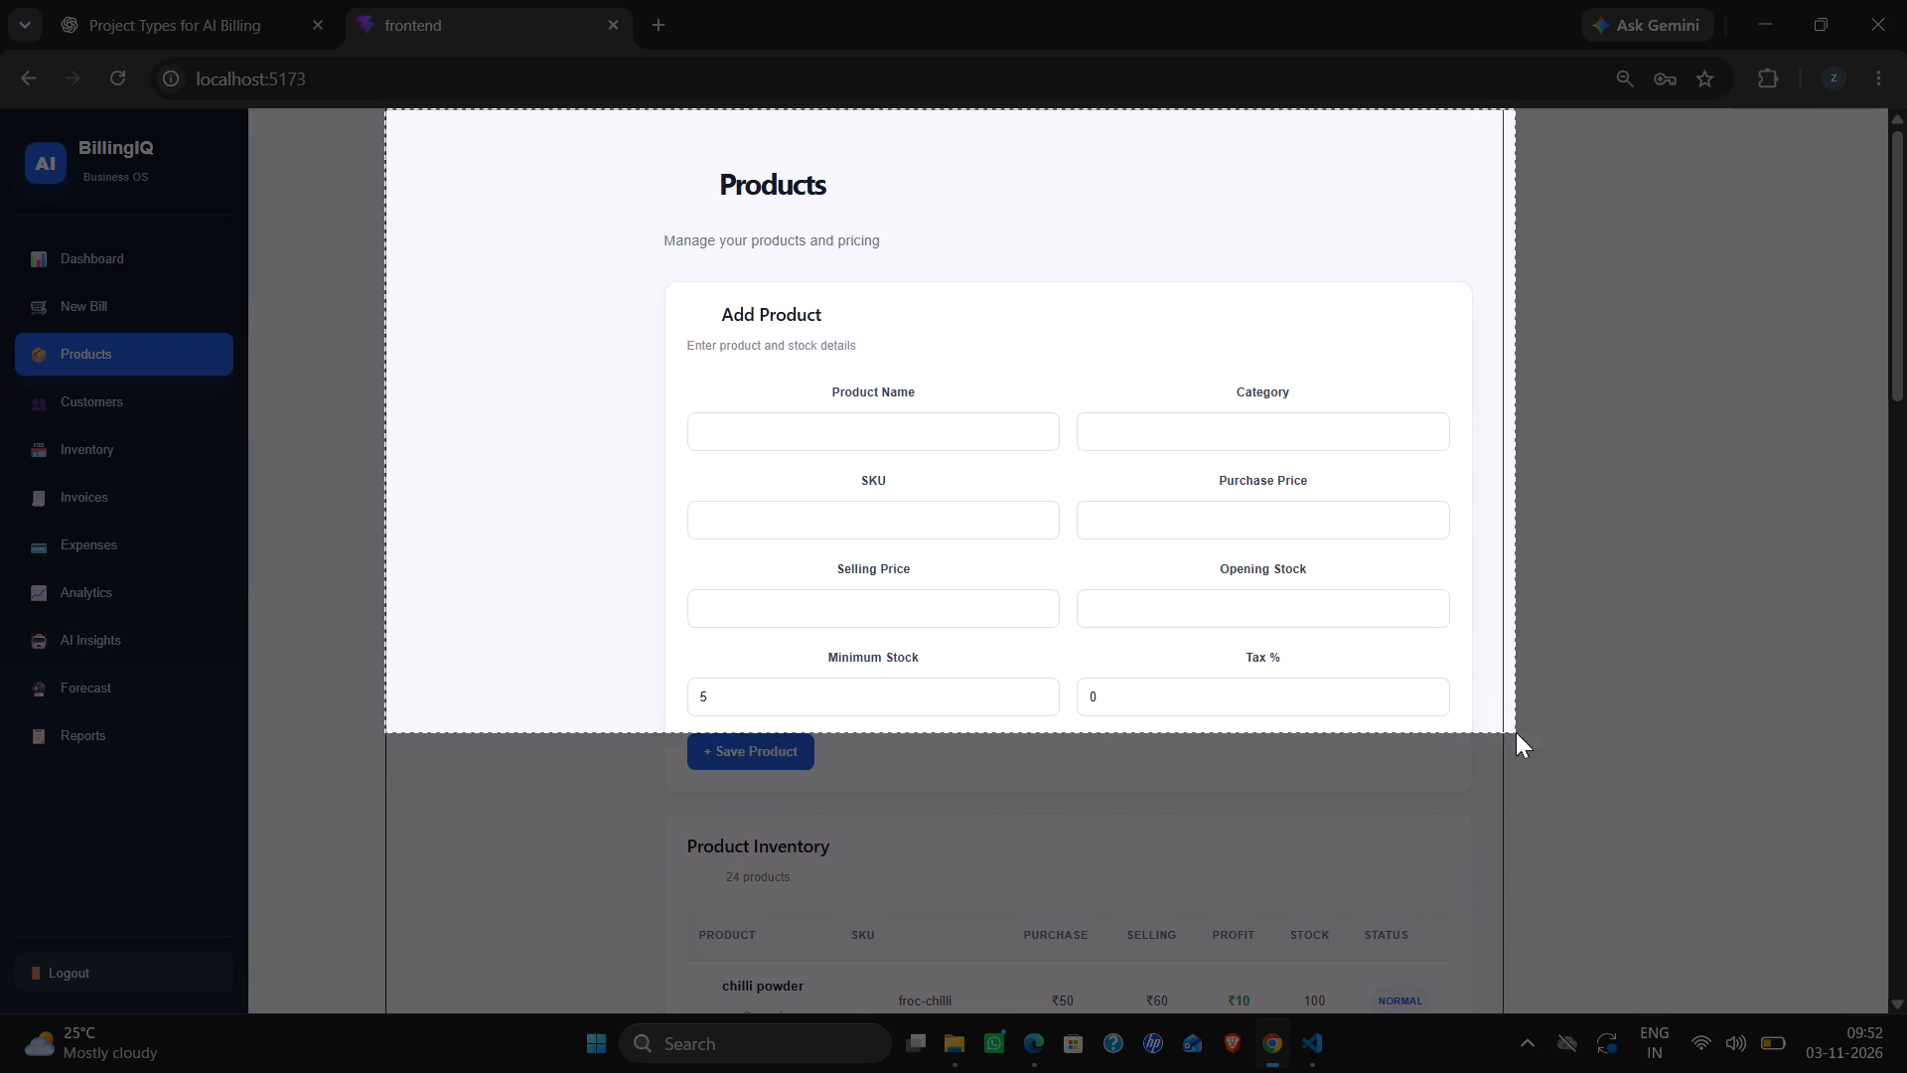
left_click_drag(1516, 732, 1513, 767)
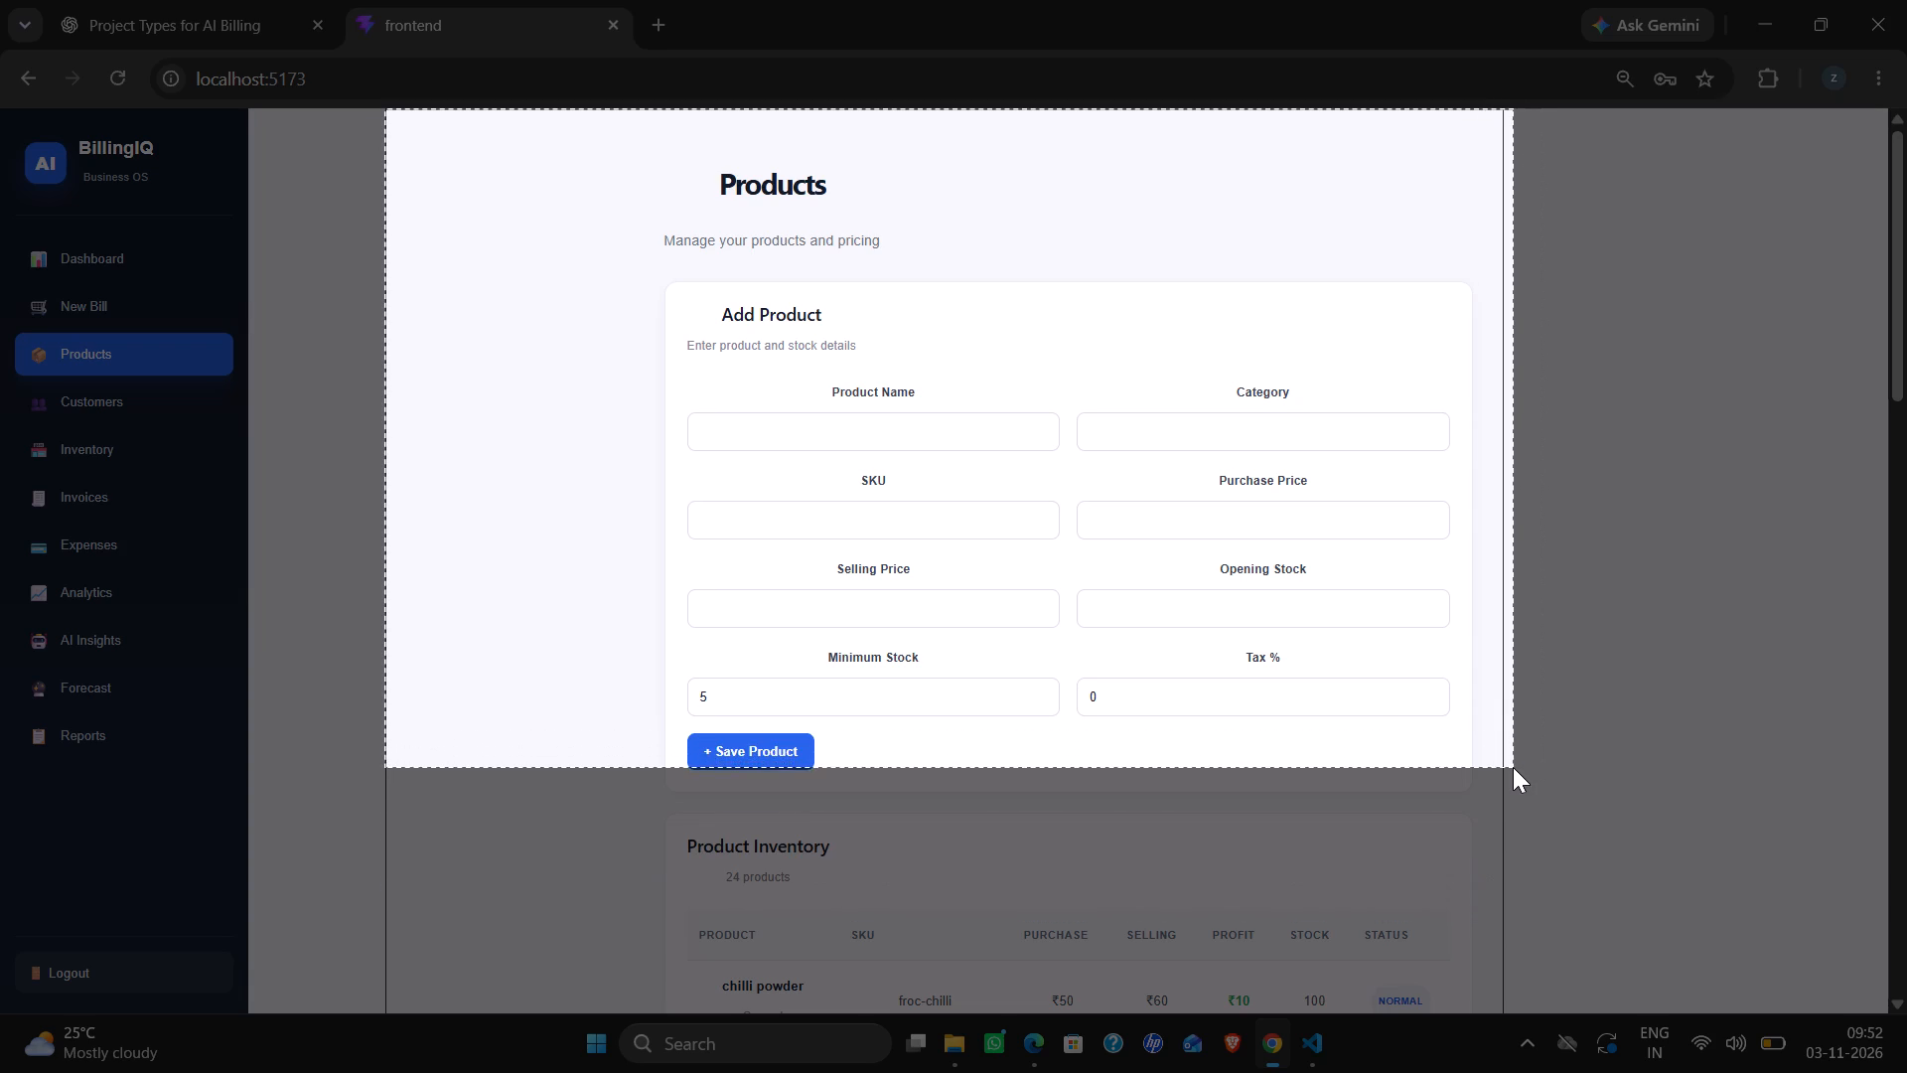
left_click_drag(1513, 767, 1499, 801)
Open the Inventory page, dismiss the screenshot notification and capture a rectangular screenshot of the Add Stock and Current Stock sections without the sidebar.
left_click(68, 455)
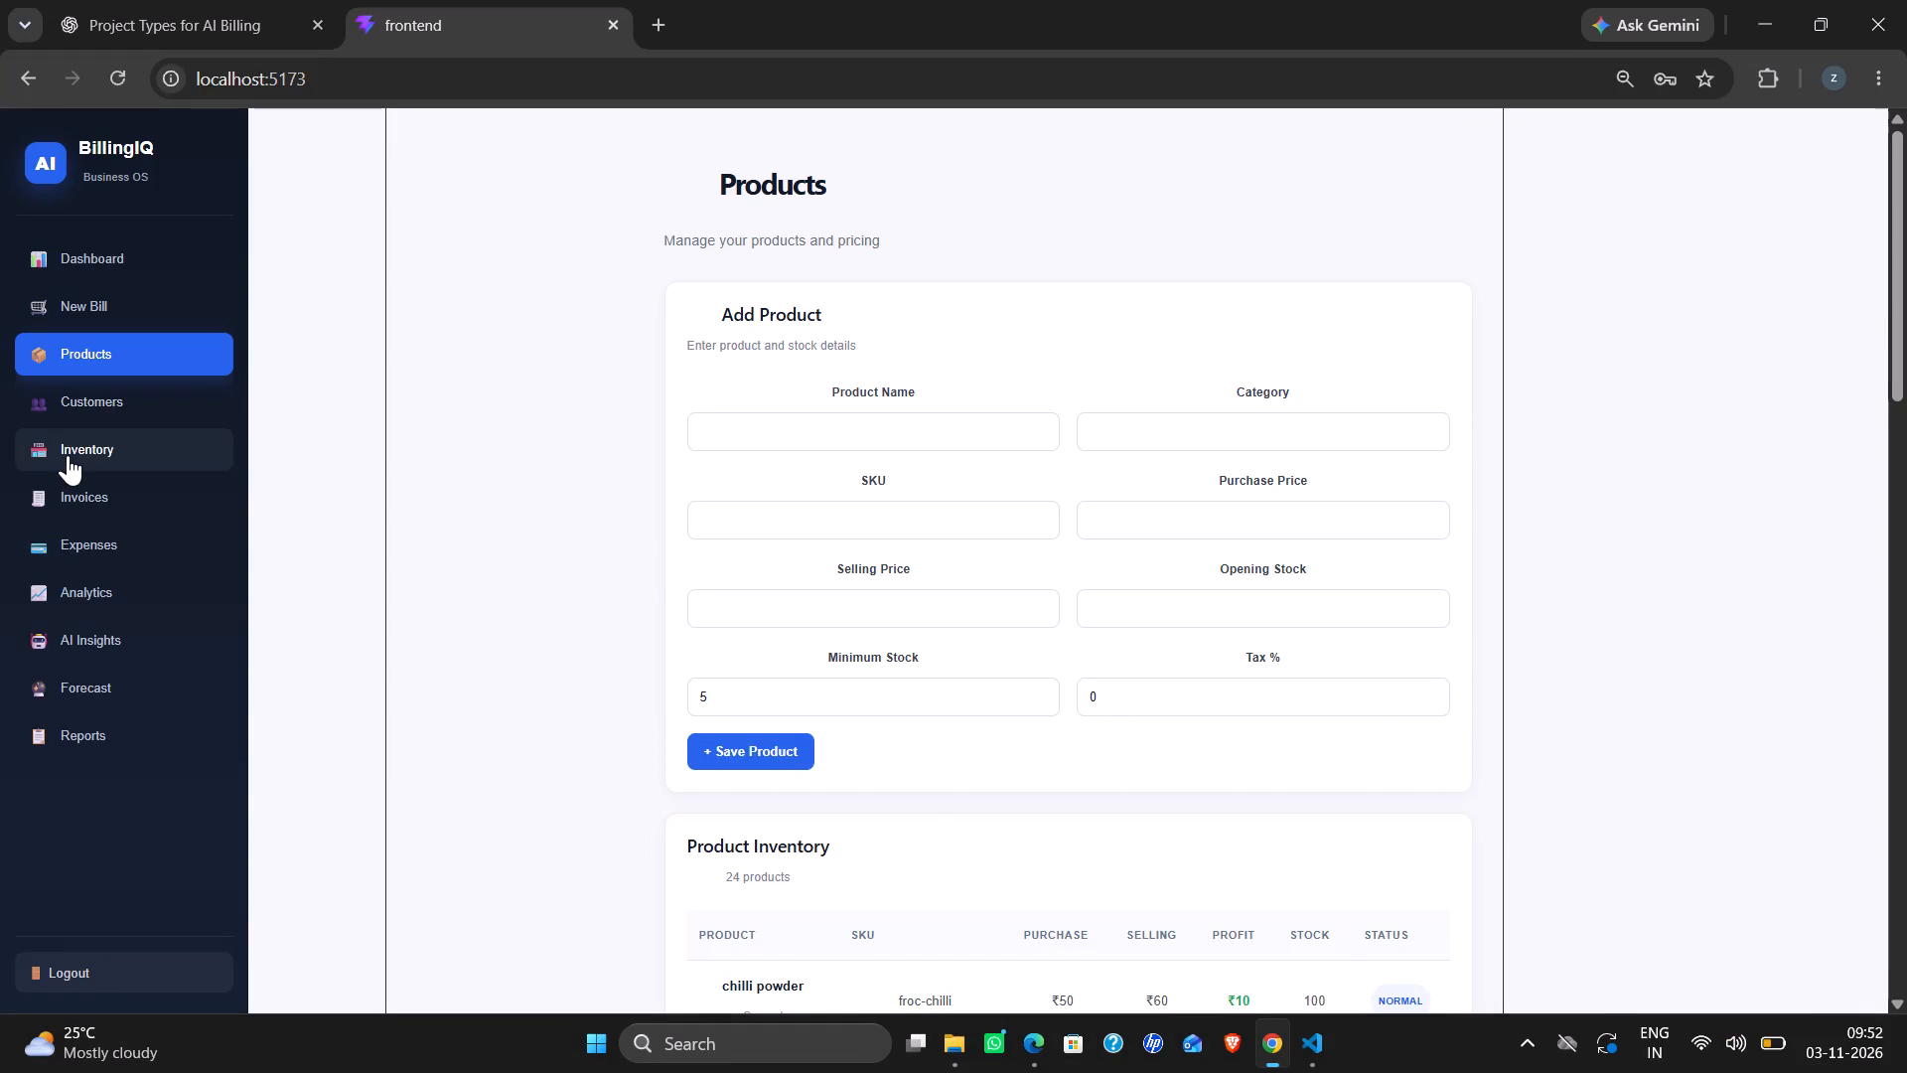
scroll(590, 548, "down", 1)
scroll(590, 548, "left", 1)
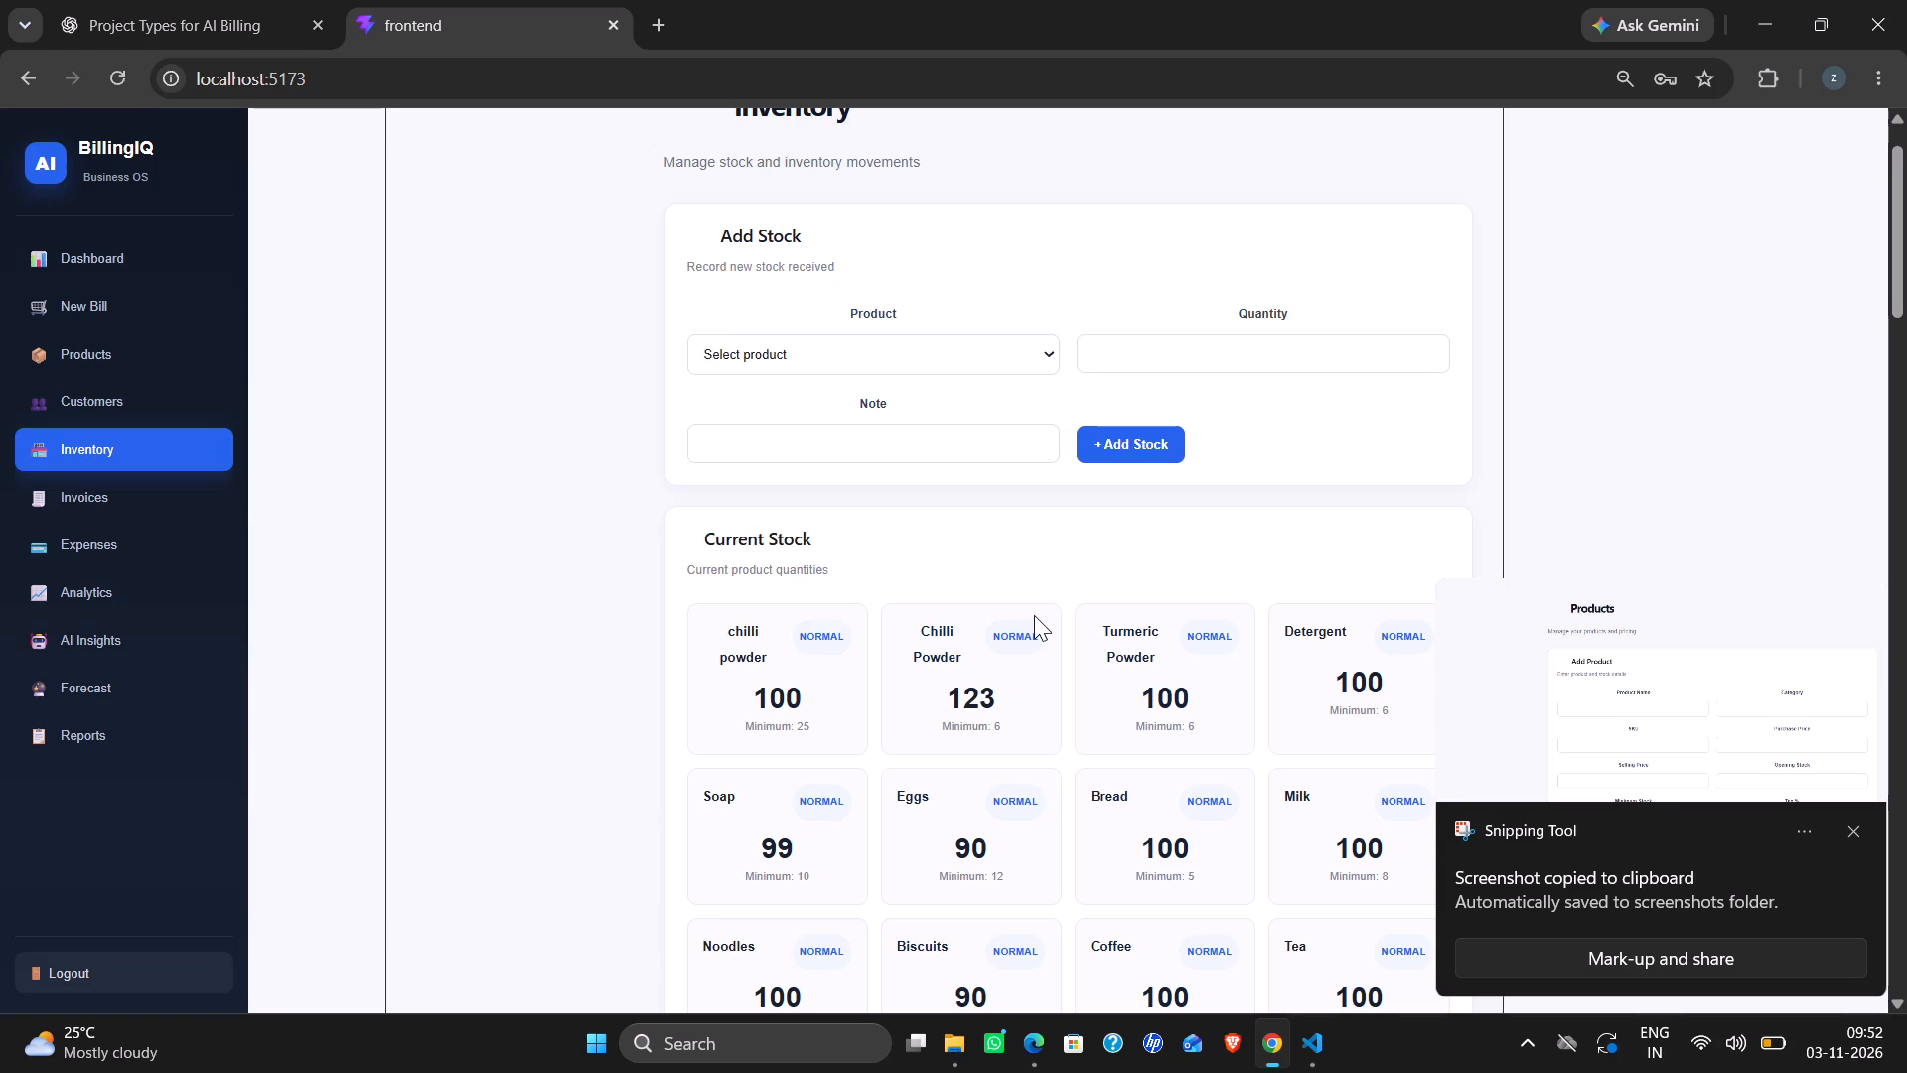
scroll(1034, 615, "left", 2)
scroll(1475, 442, "up", 1)
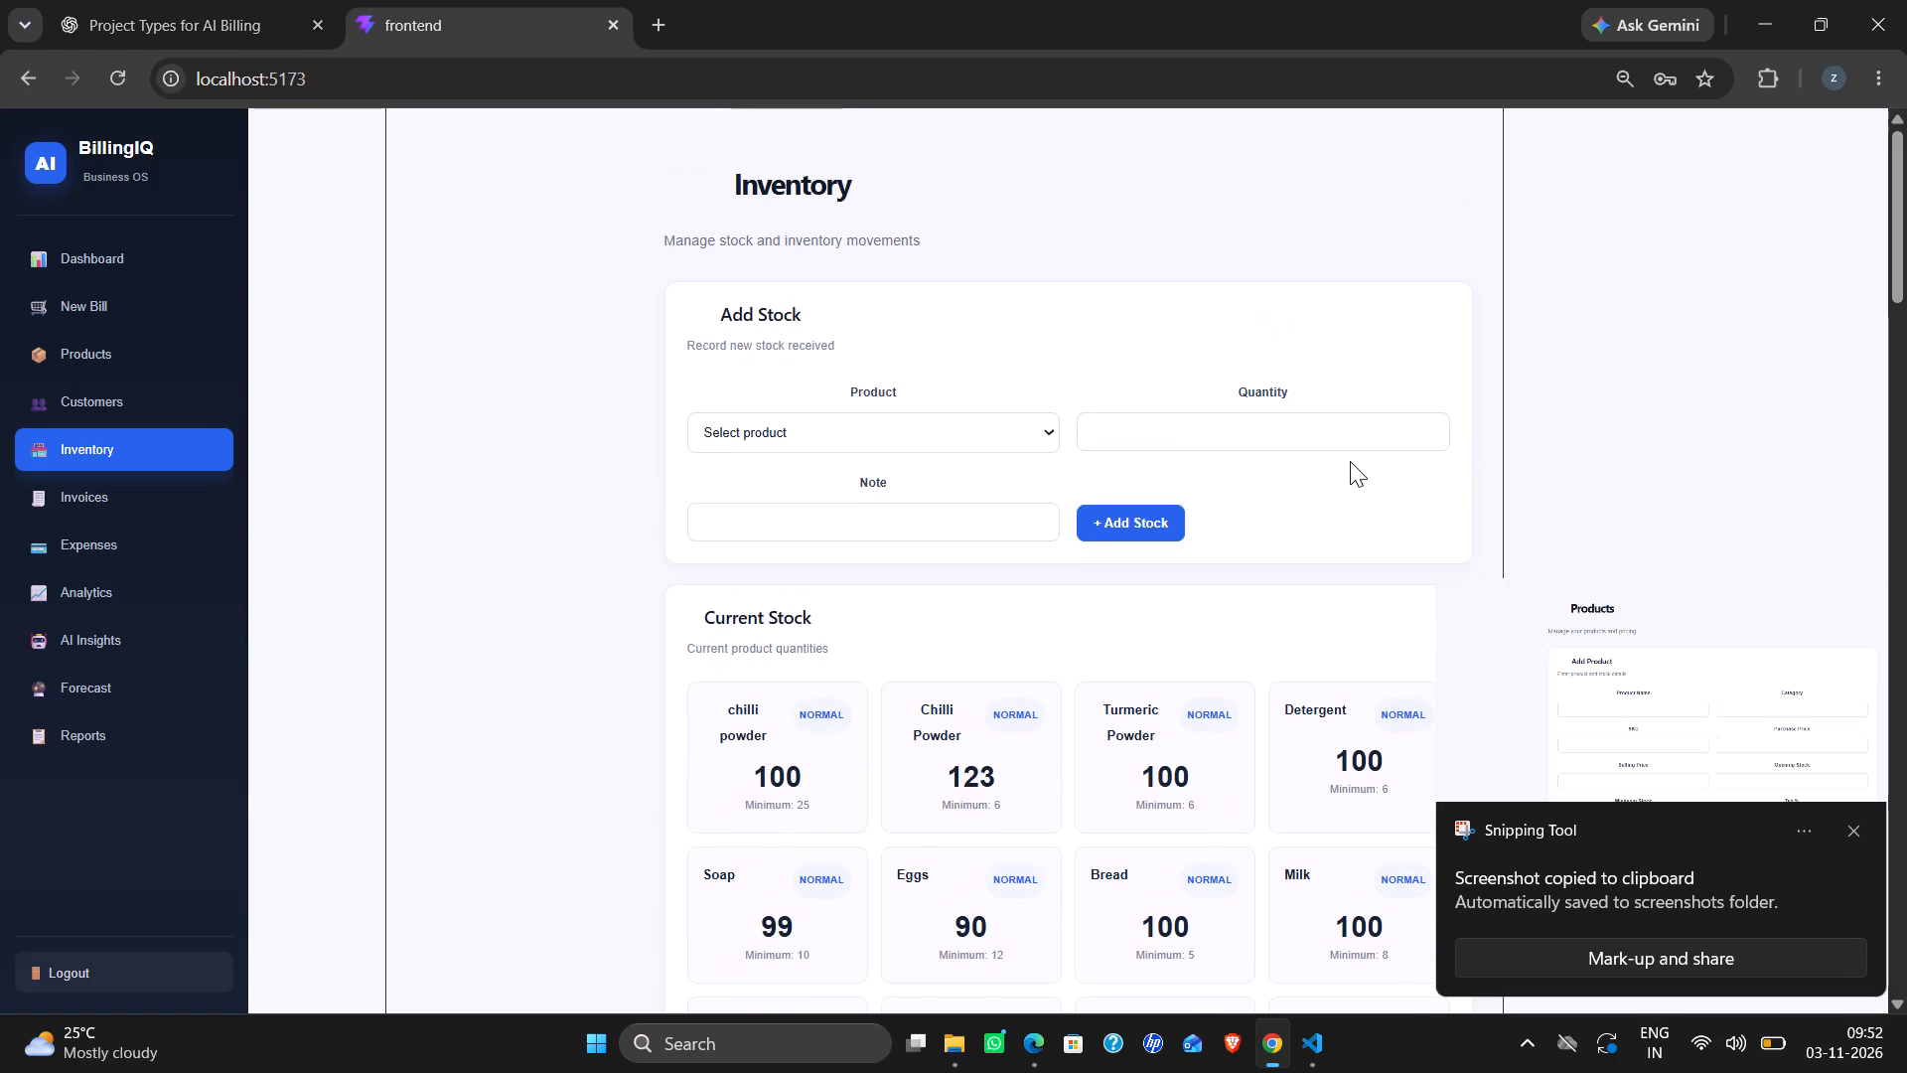
left_click(1851, 821)
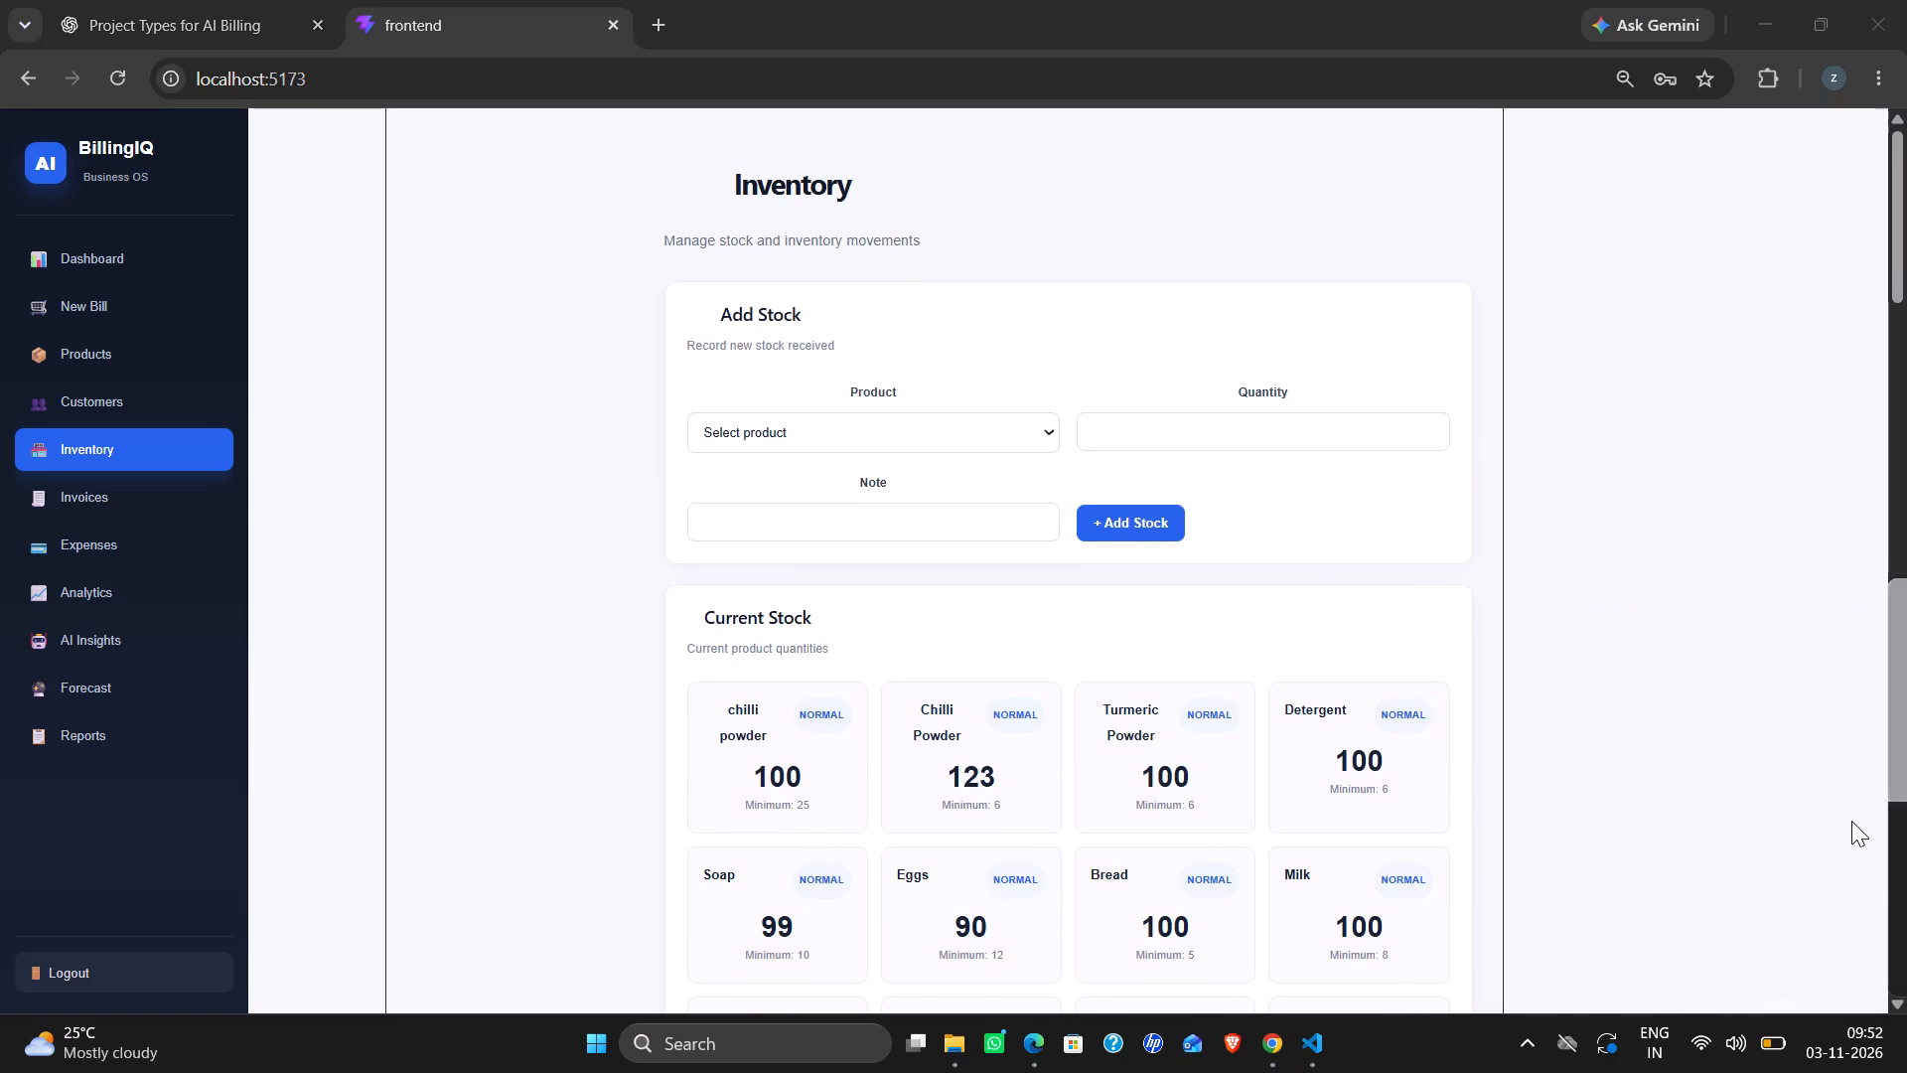
key("ctrl+minus")
key("ctrl+minus")
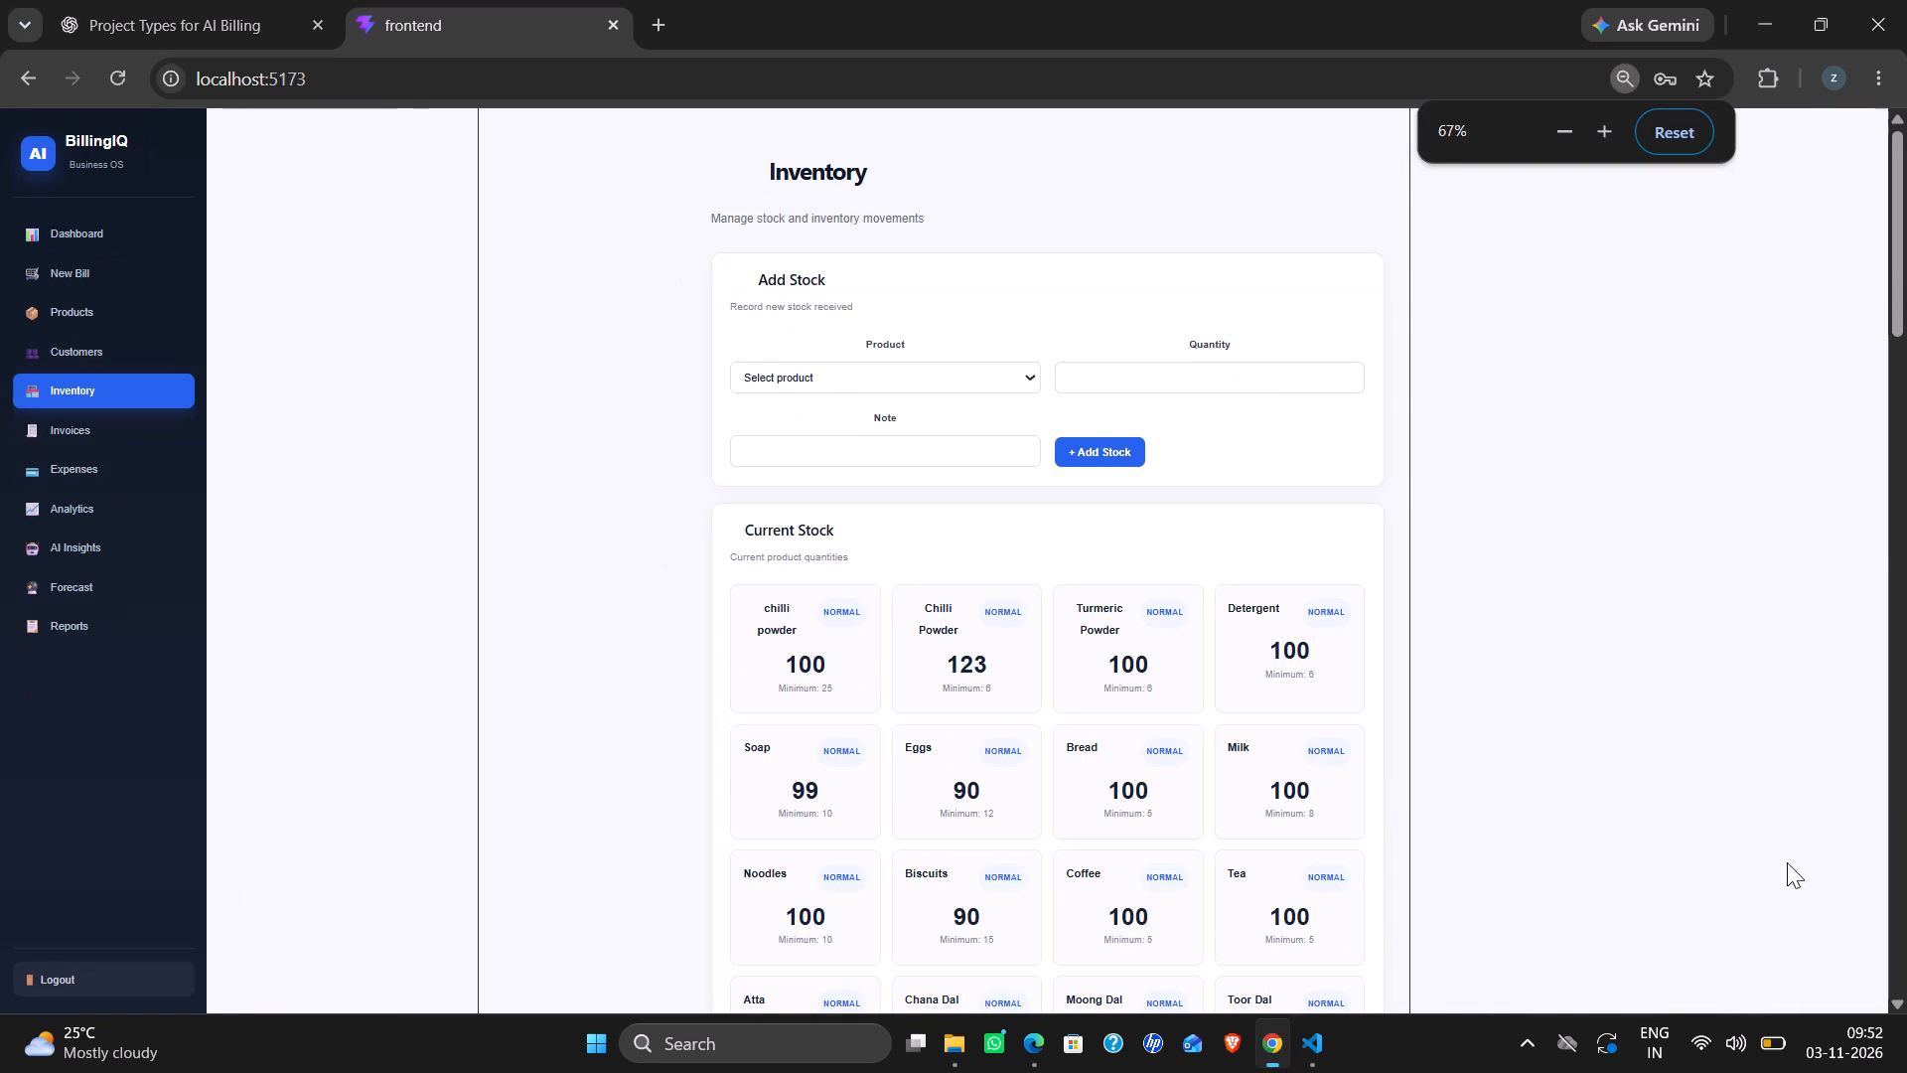
key("Print")
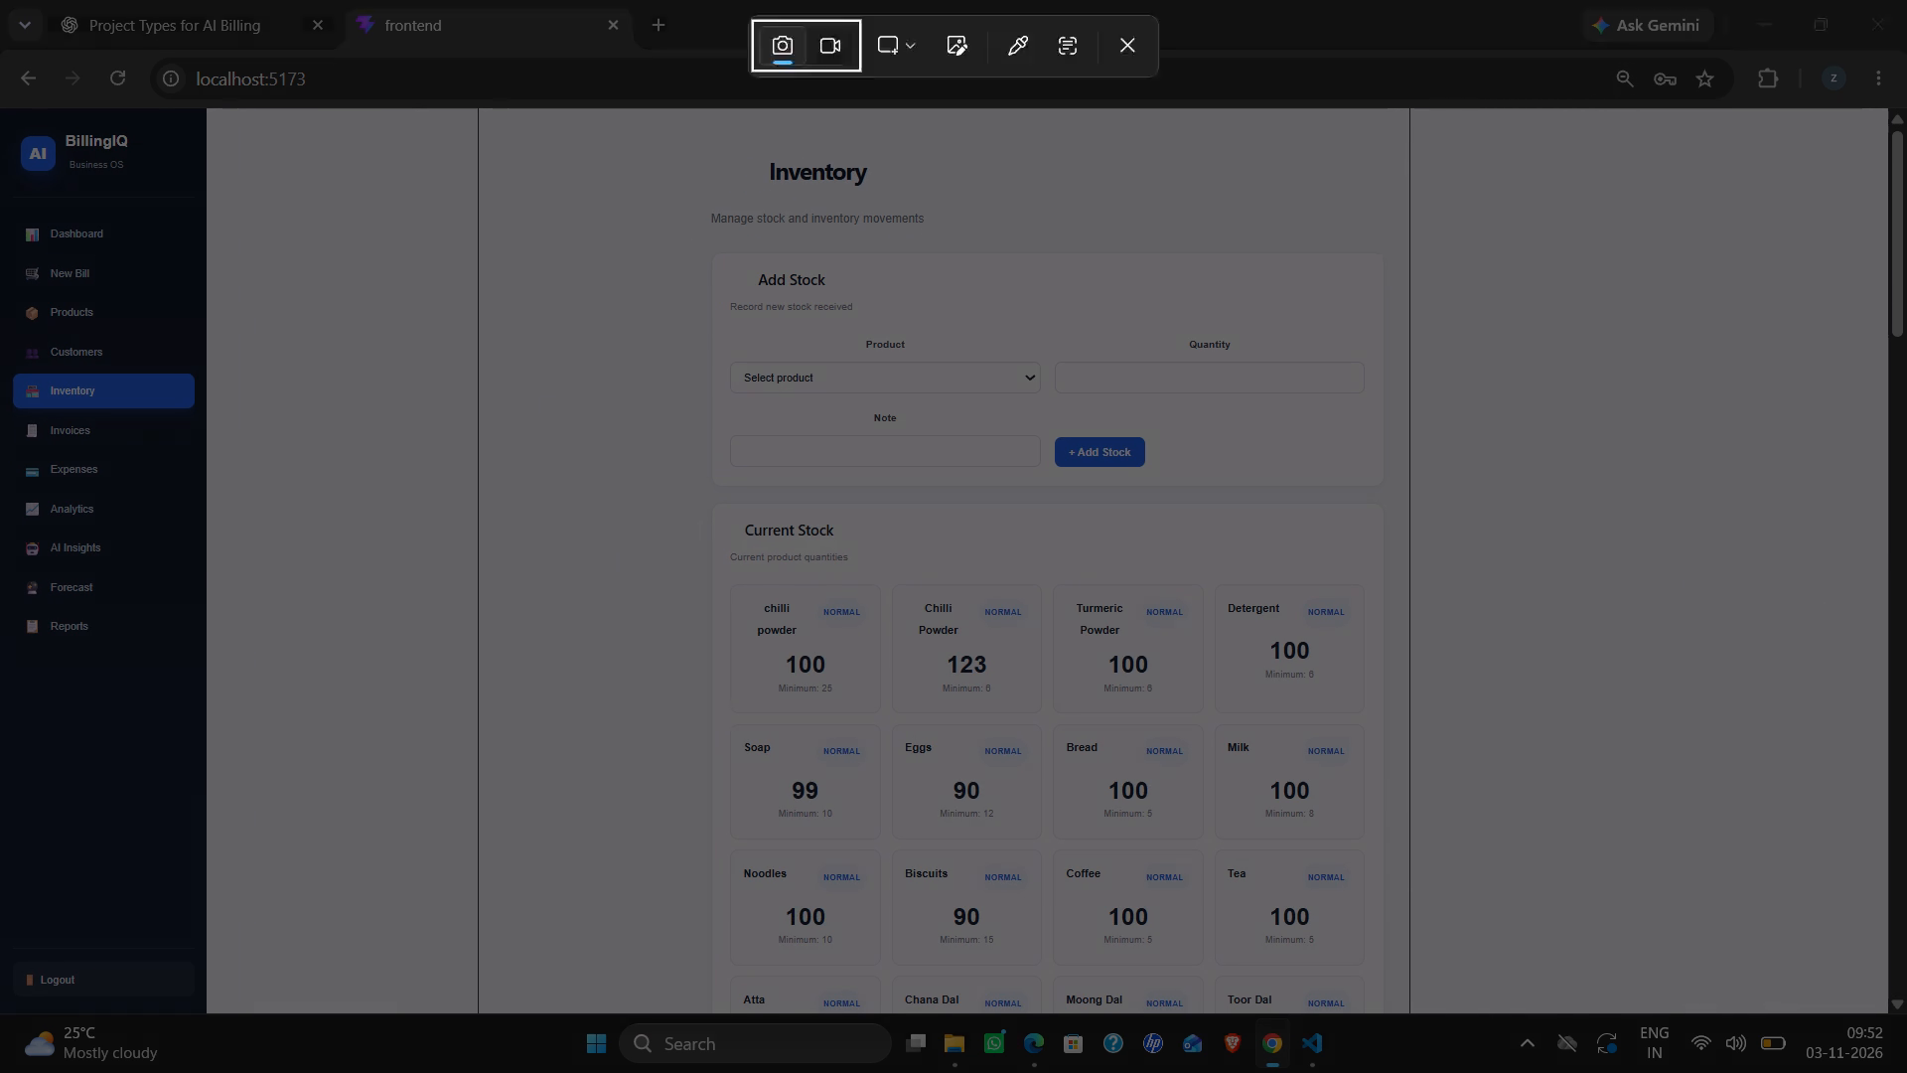
left_click_drag(431, 98, 1315, 940)
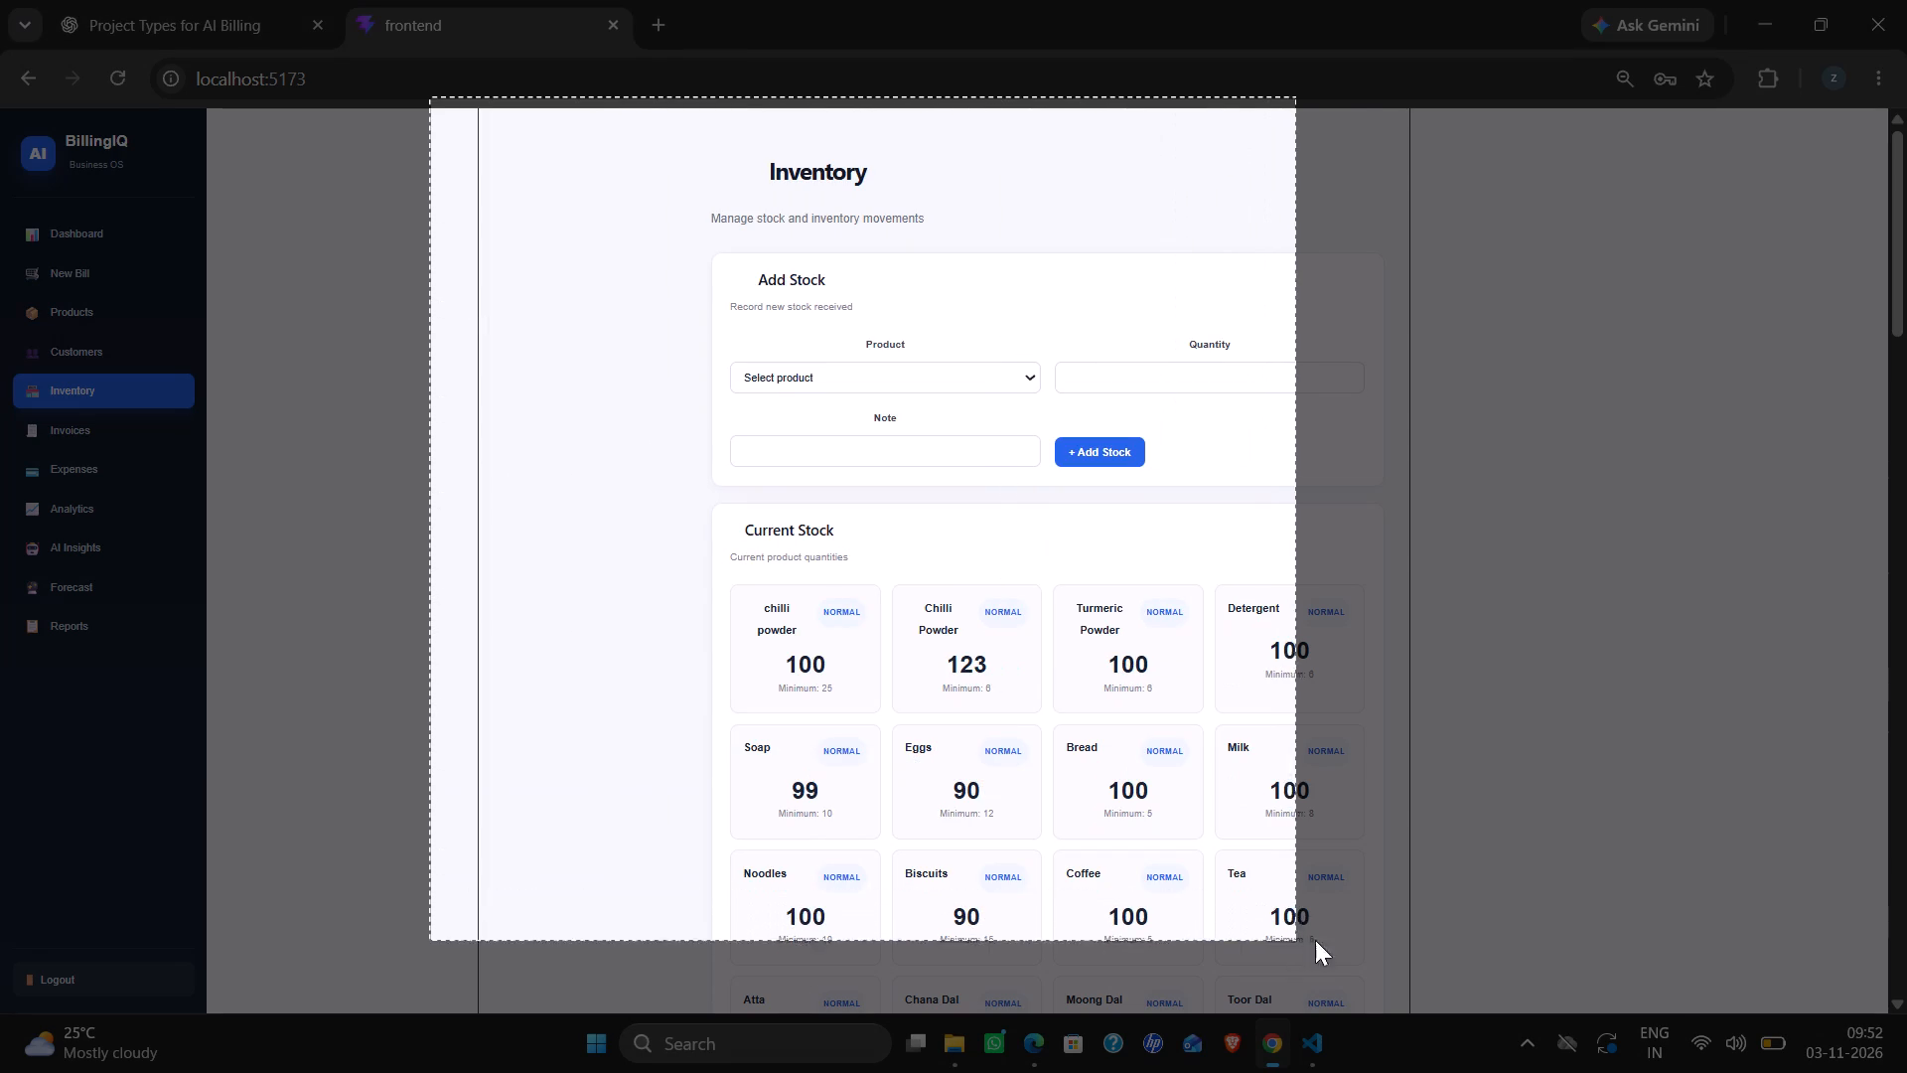
left_click_drag(1315, 940, 1423, 988)
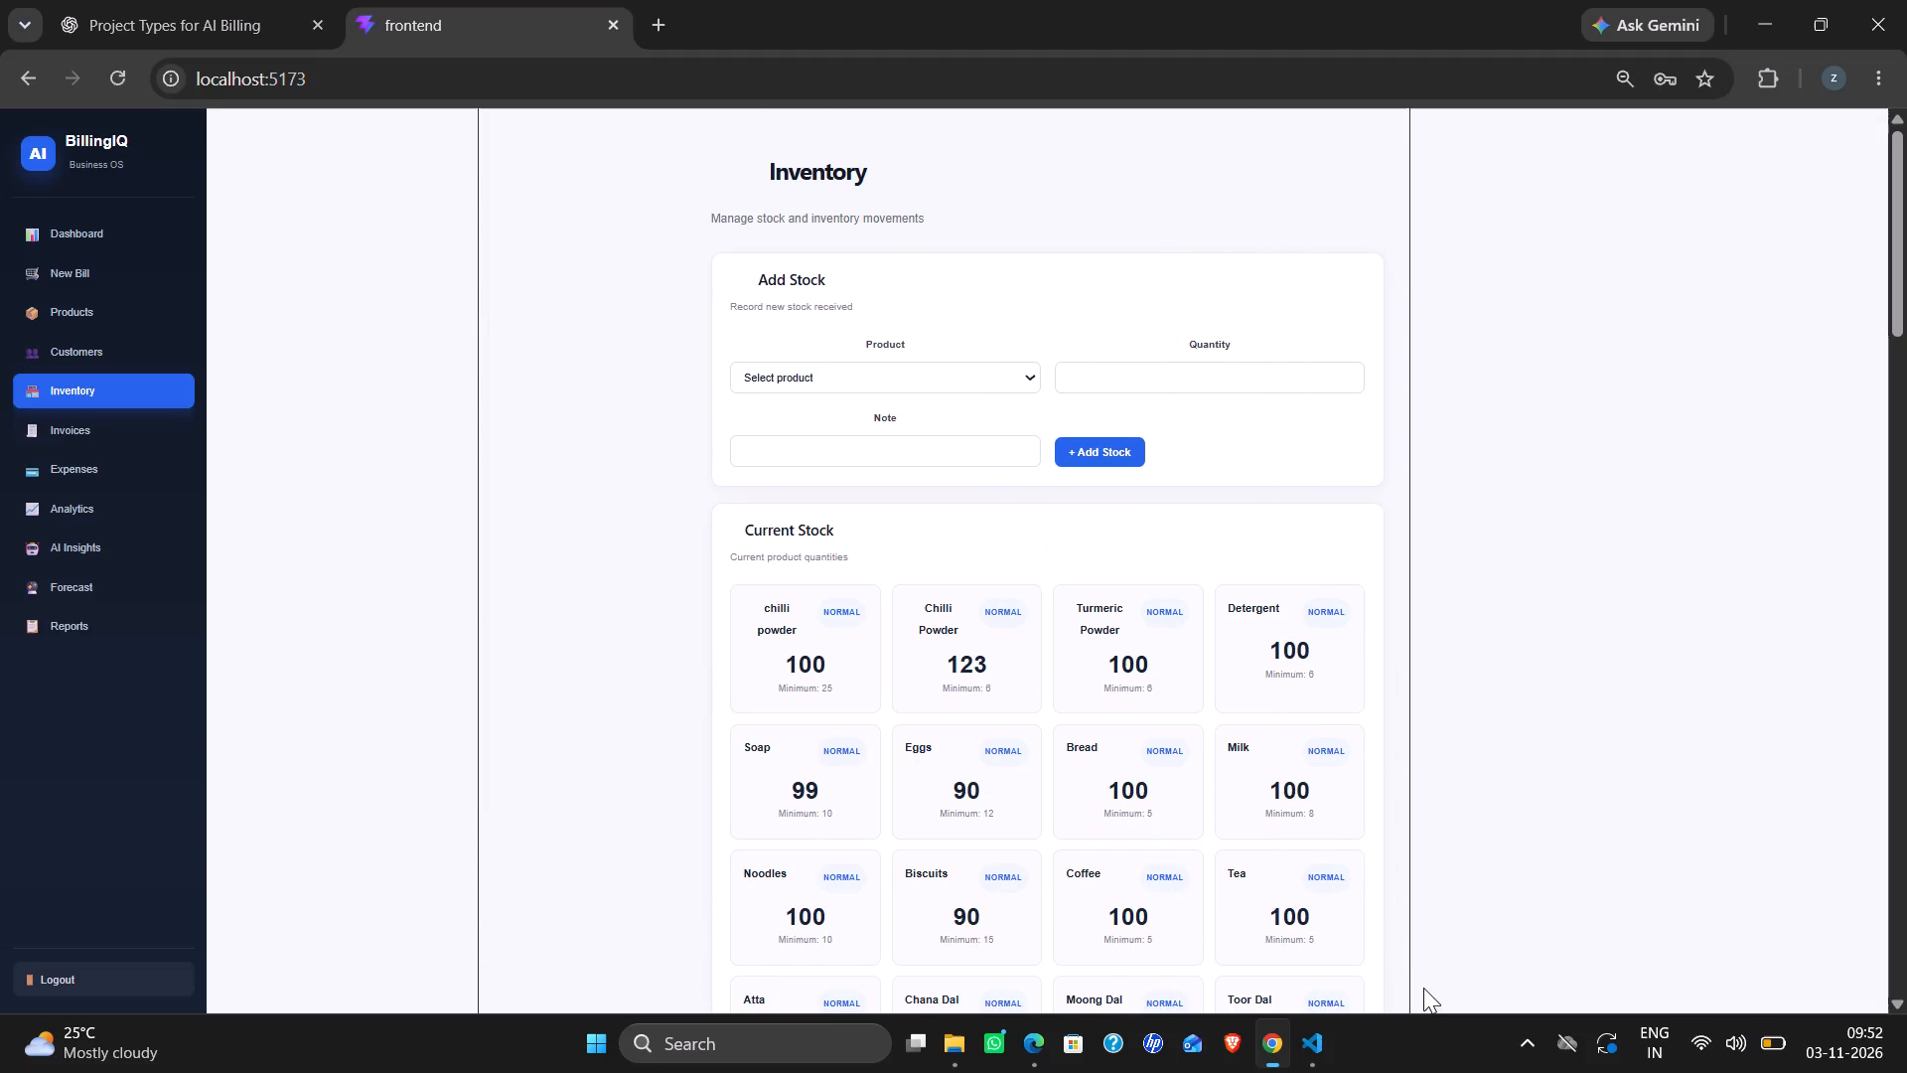
Open the Expenses page, dismiss the screenshot notification and capture a rectangular screenshot of the Add Expense form and Expense History without the sidebar.
left_click(74, 556)
left_click(77, 475)
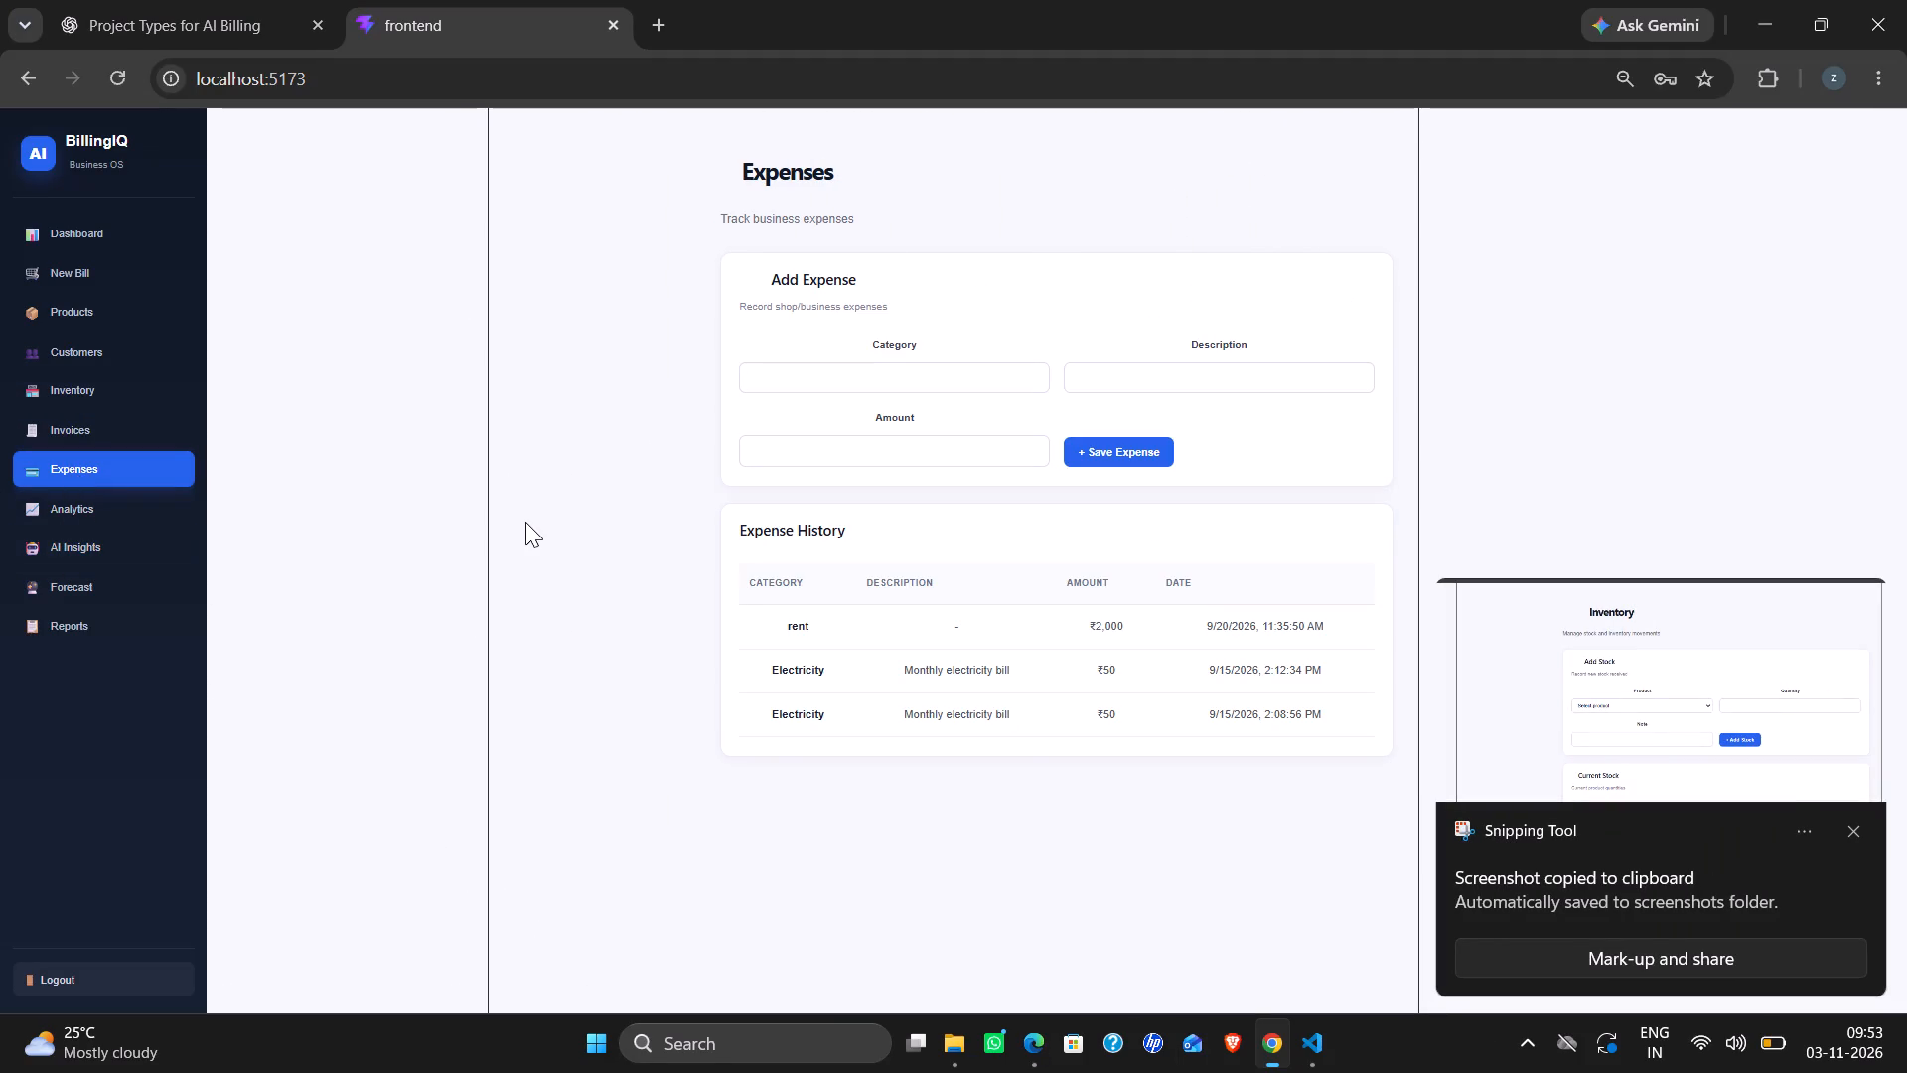
left_click(525, 522)
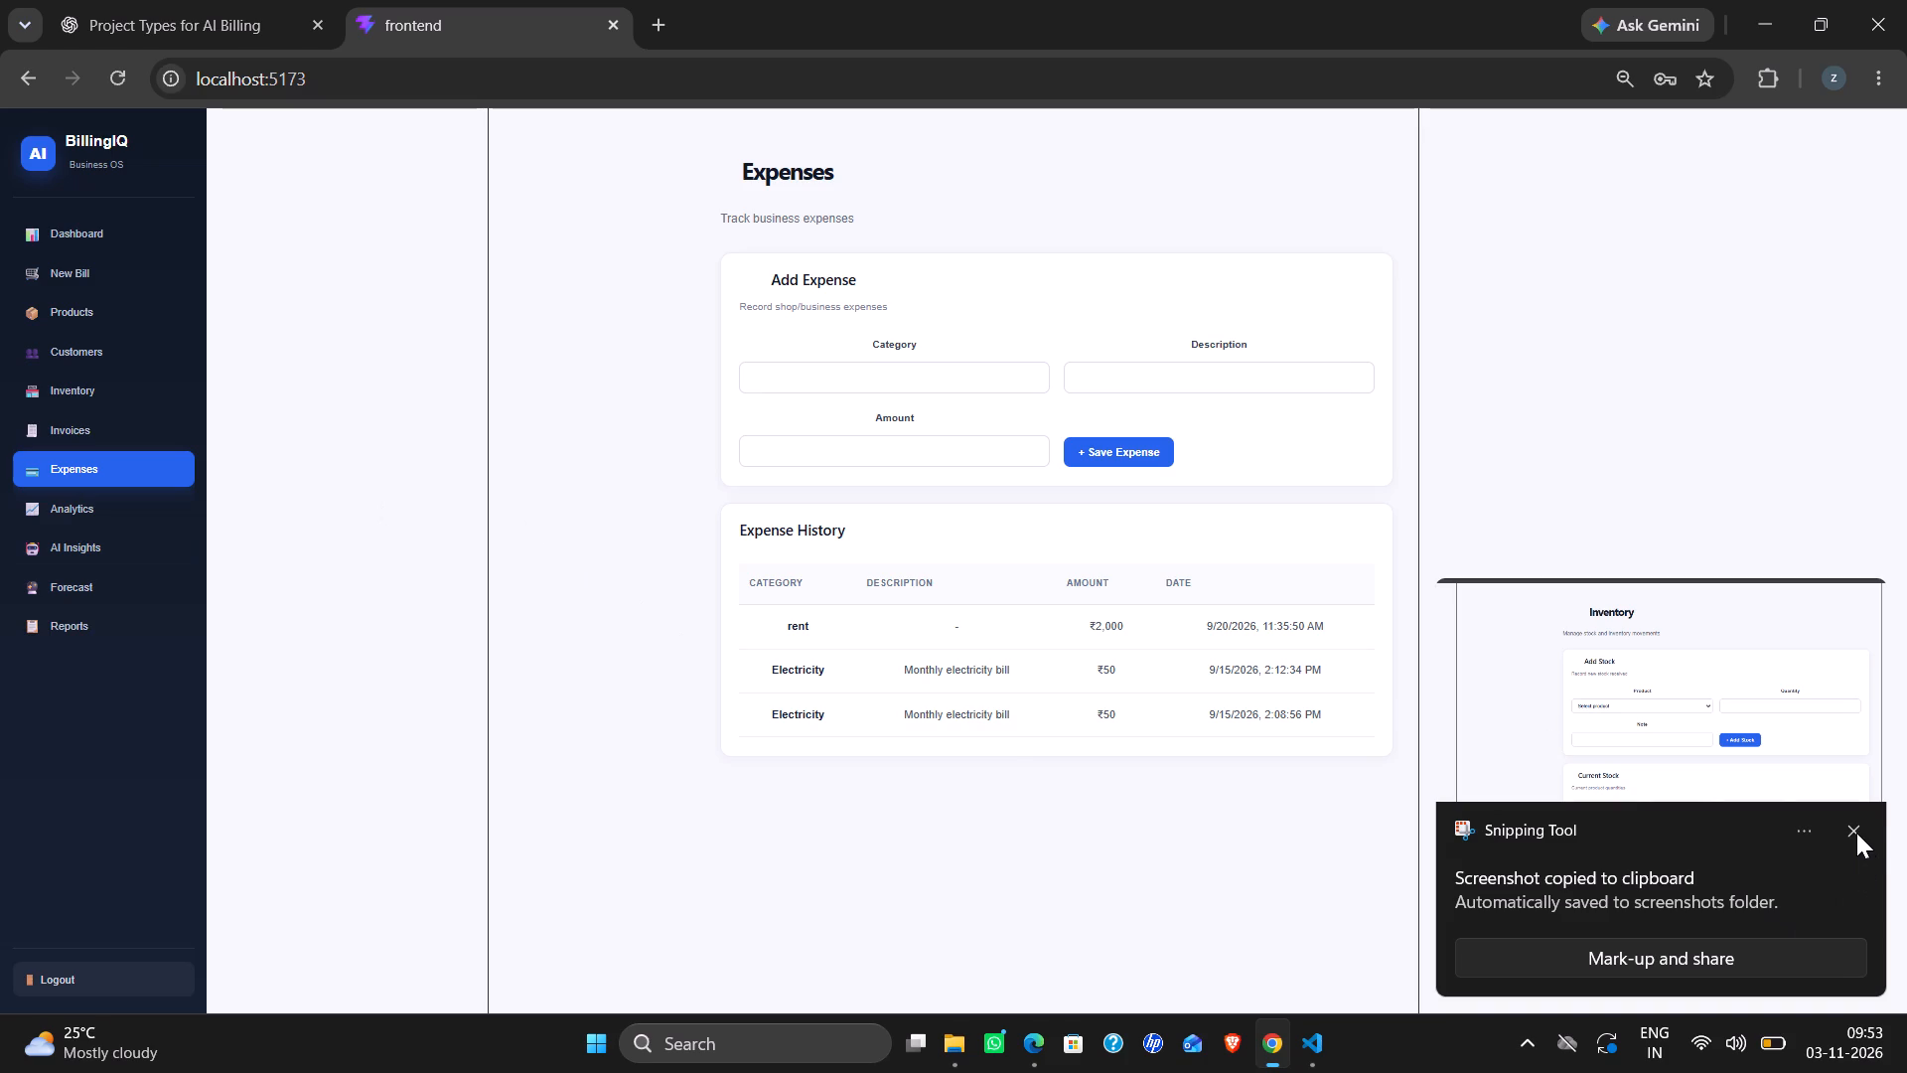
left_click(1856, 833)
key("Print")
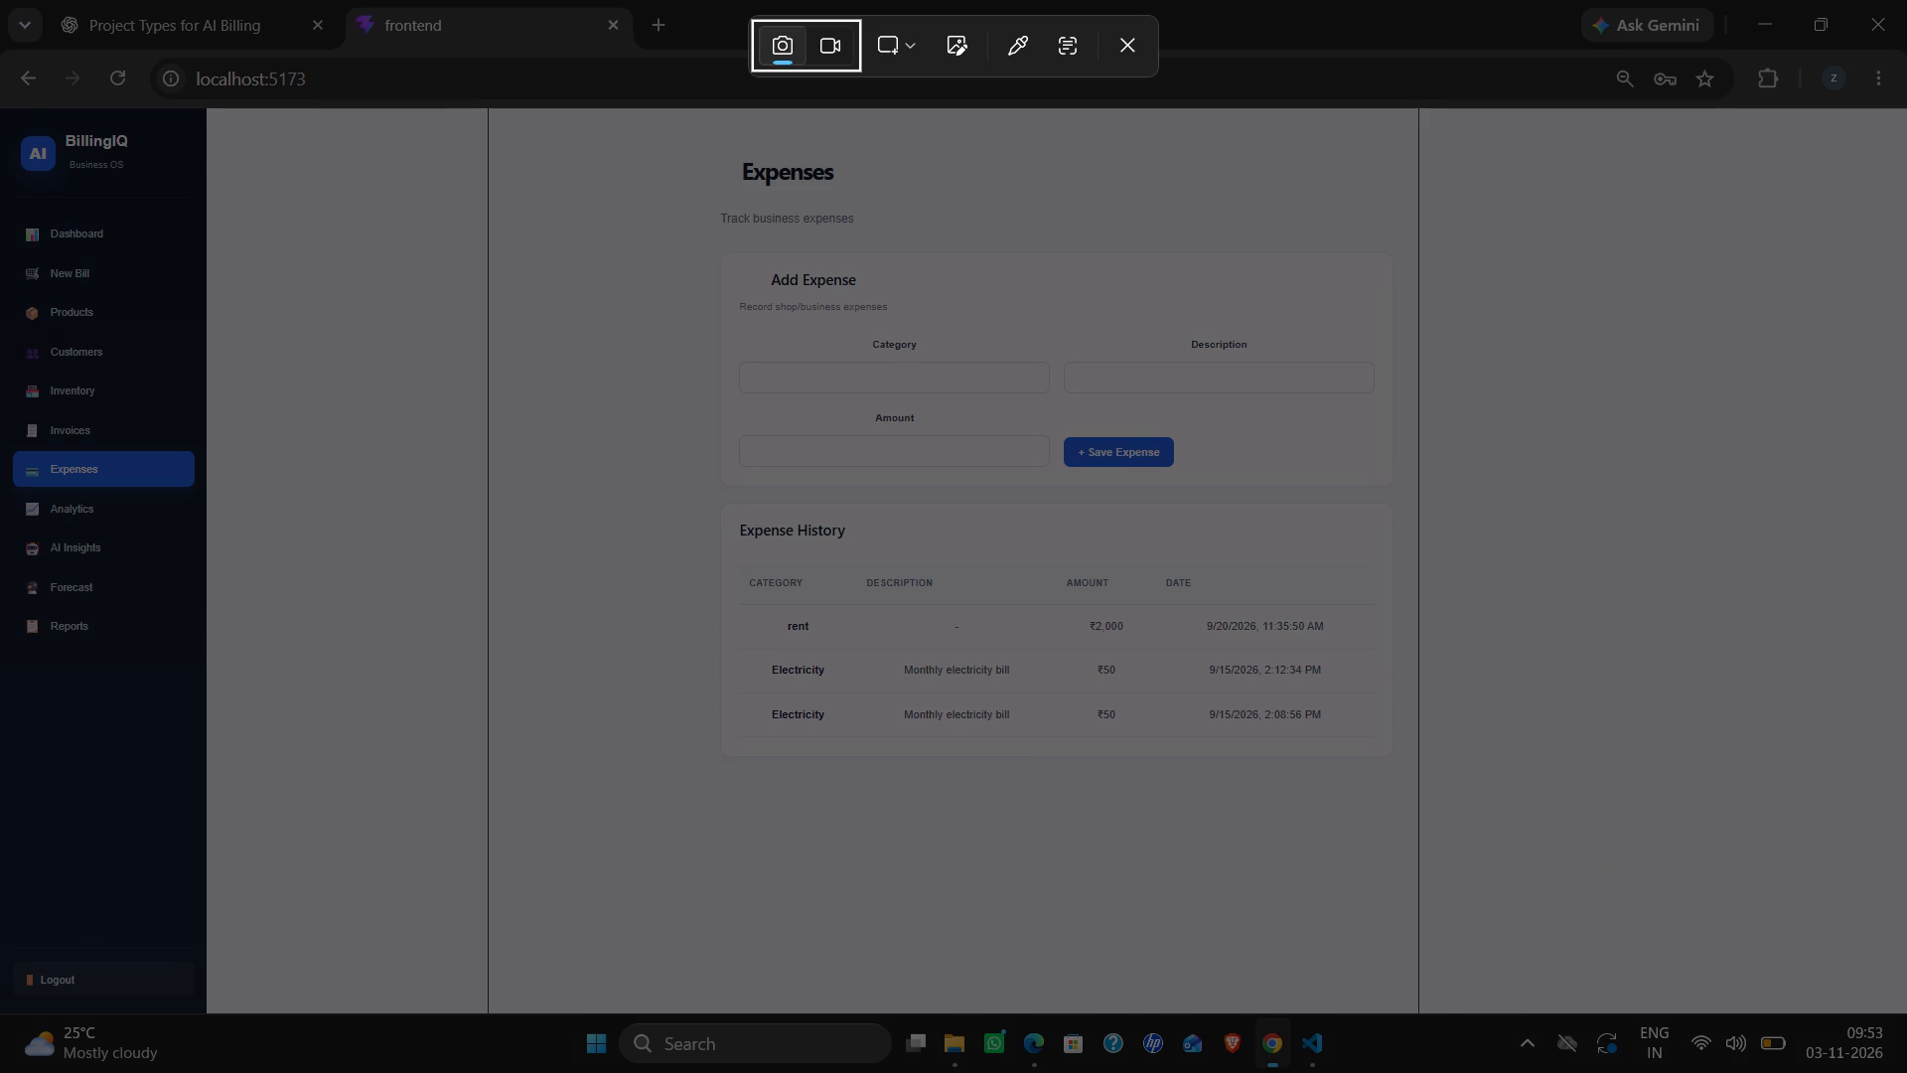
left_click_drag(486, 103, 1423, 824)
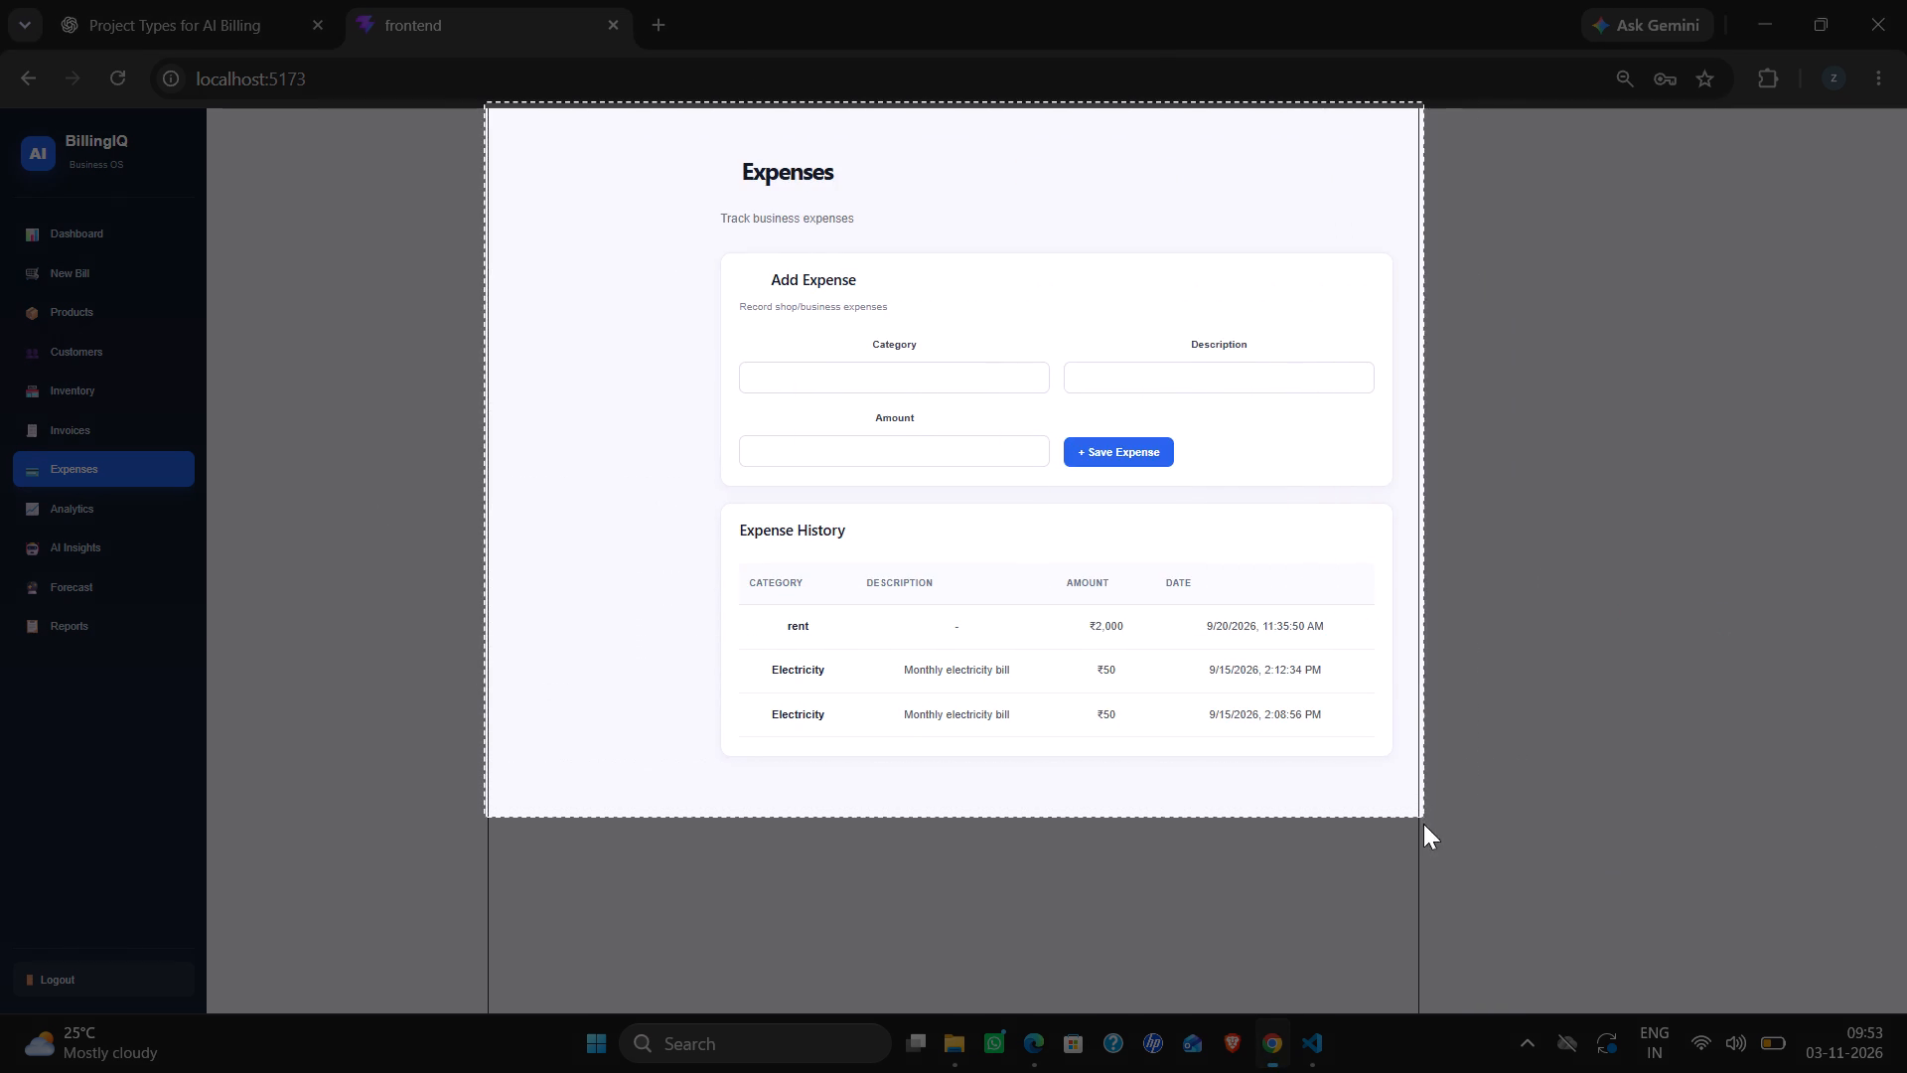
left_click_drag(1423, 824, 1422, 866)
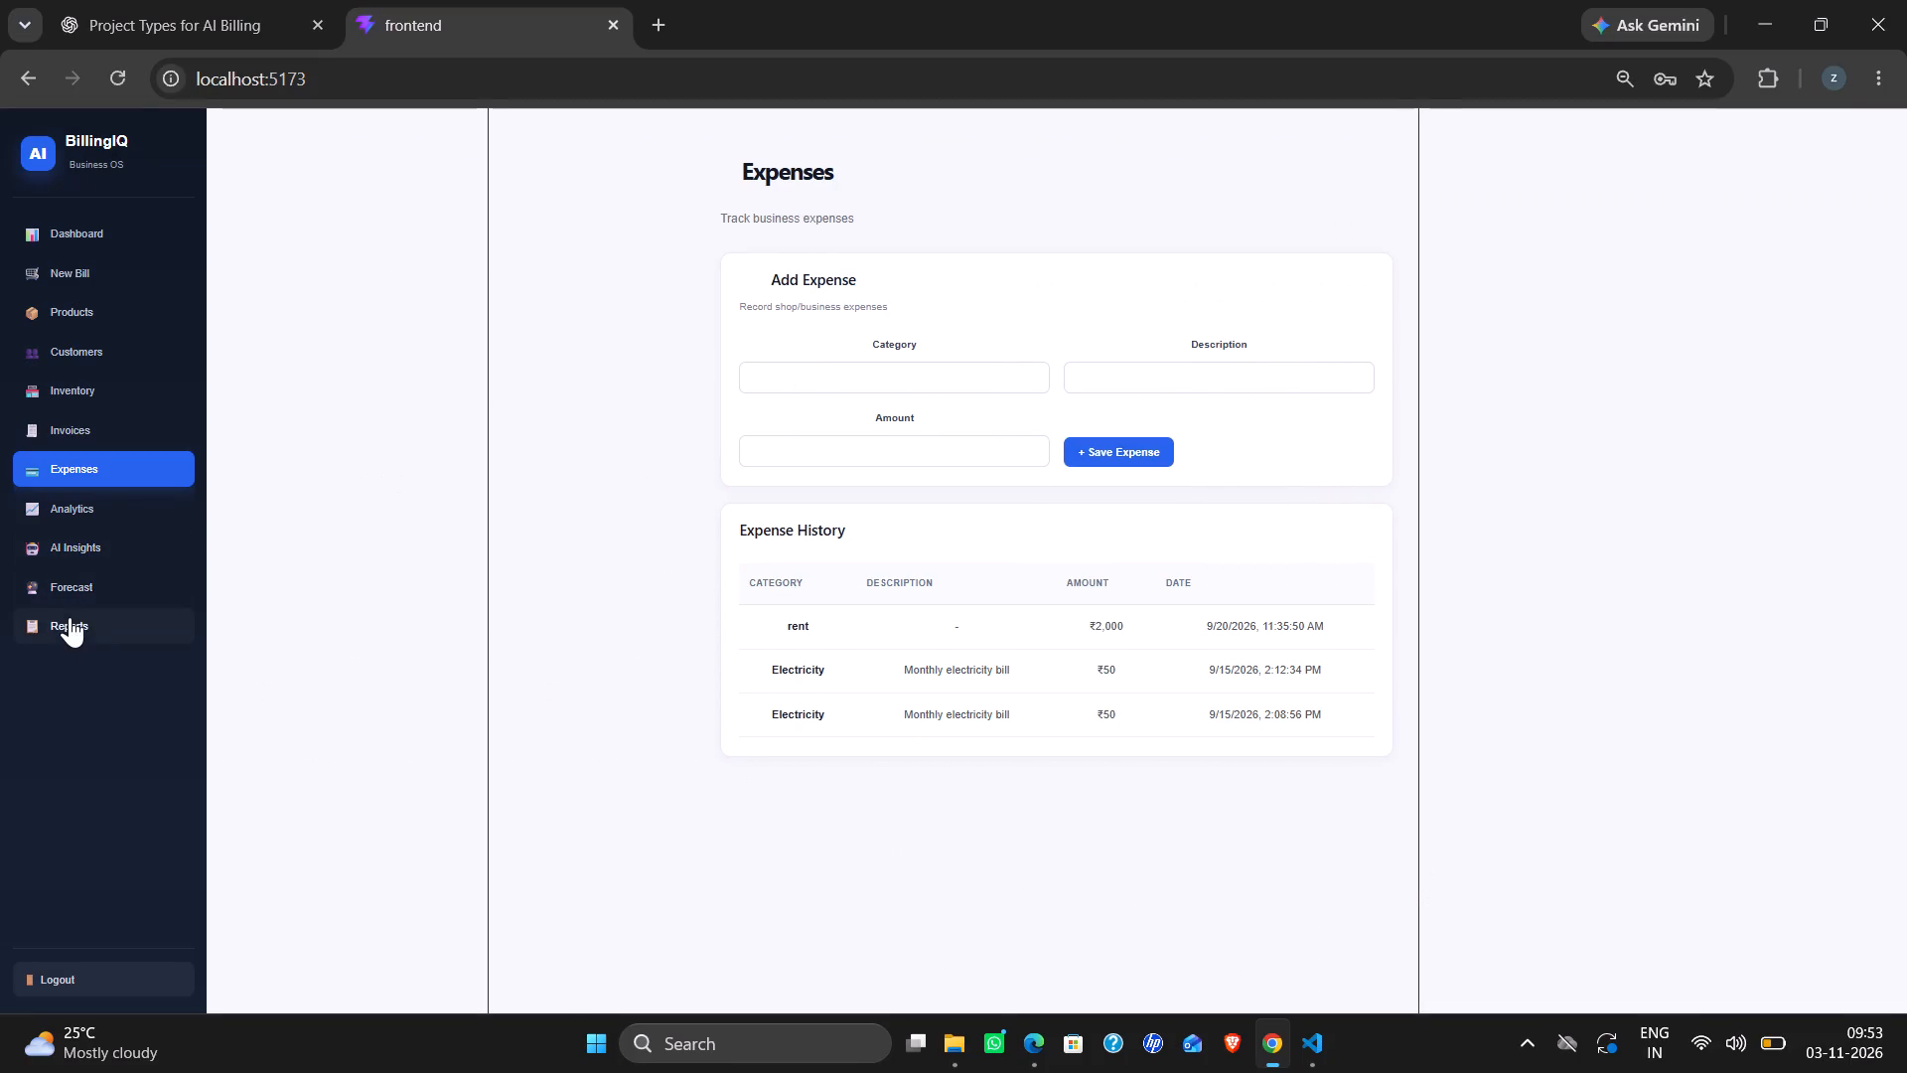
Open the Customers page and capture a rectangular screenshot of the Add Customer form and upper Customer List without the sidebar.
left_click(72, 238)
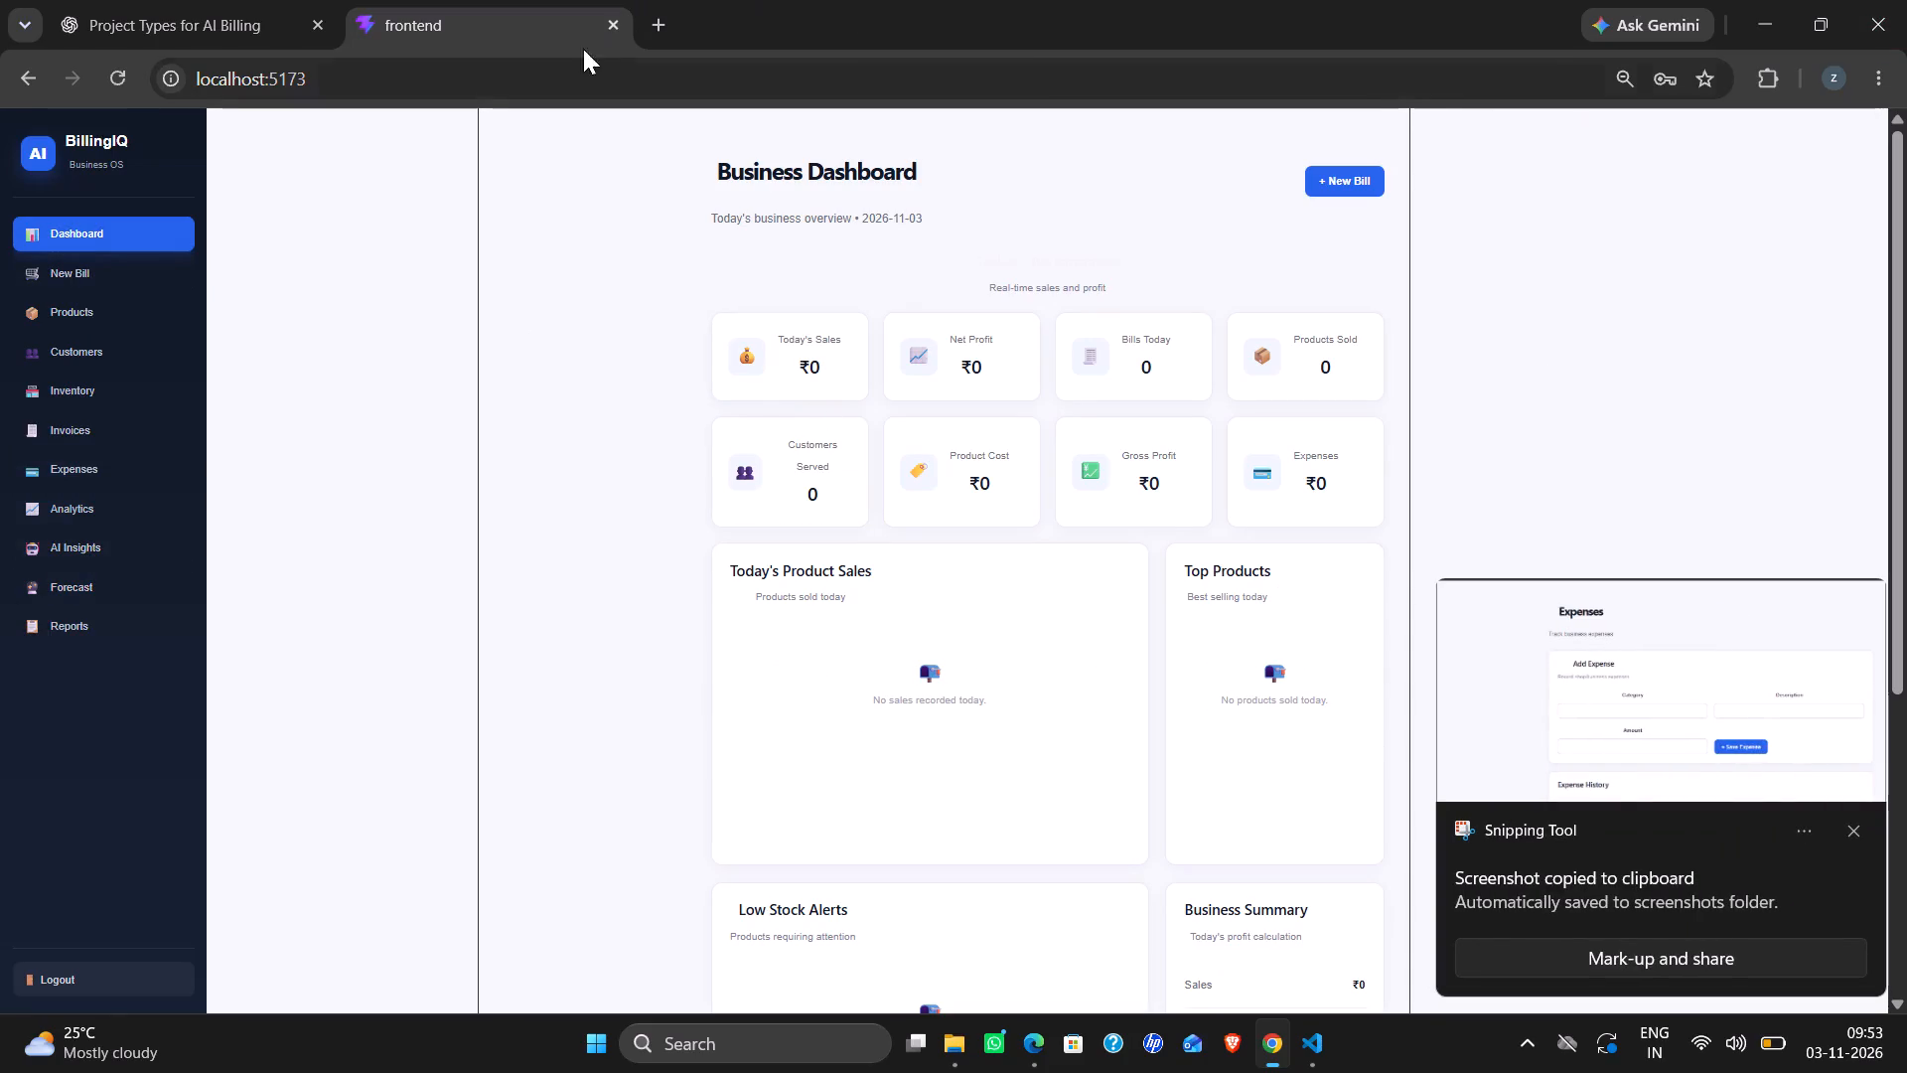
left_click(91, 365)
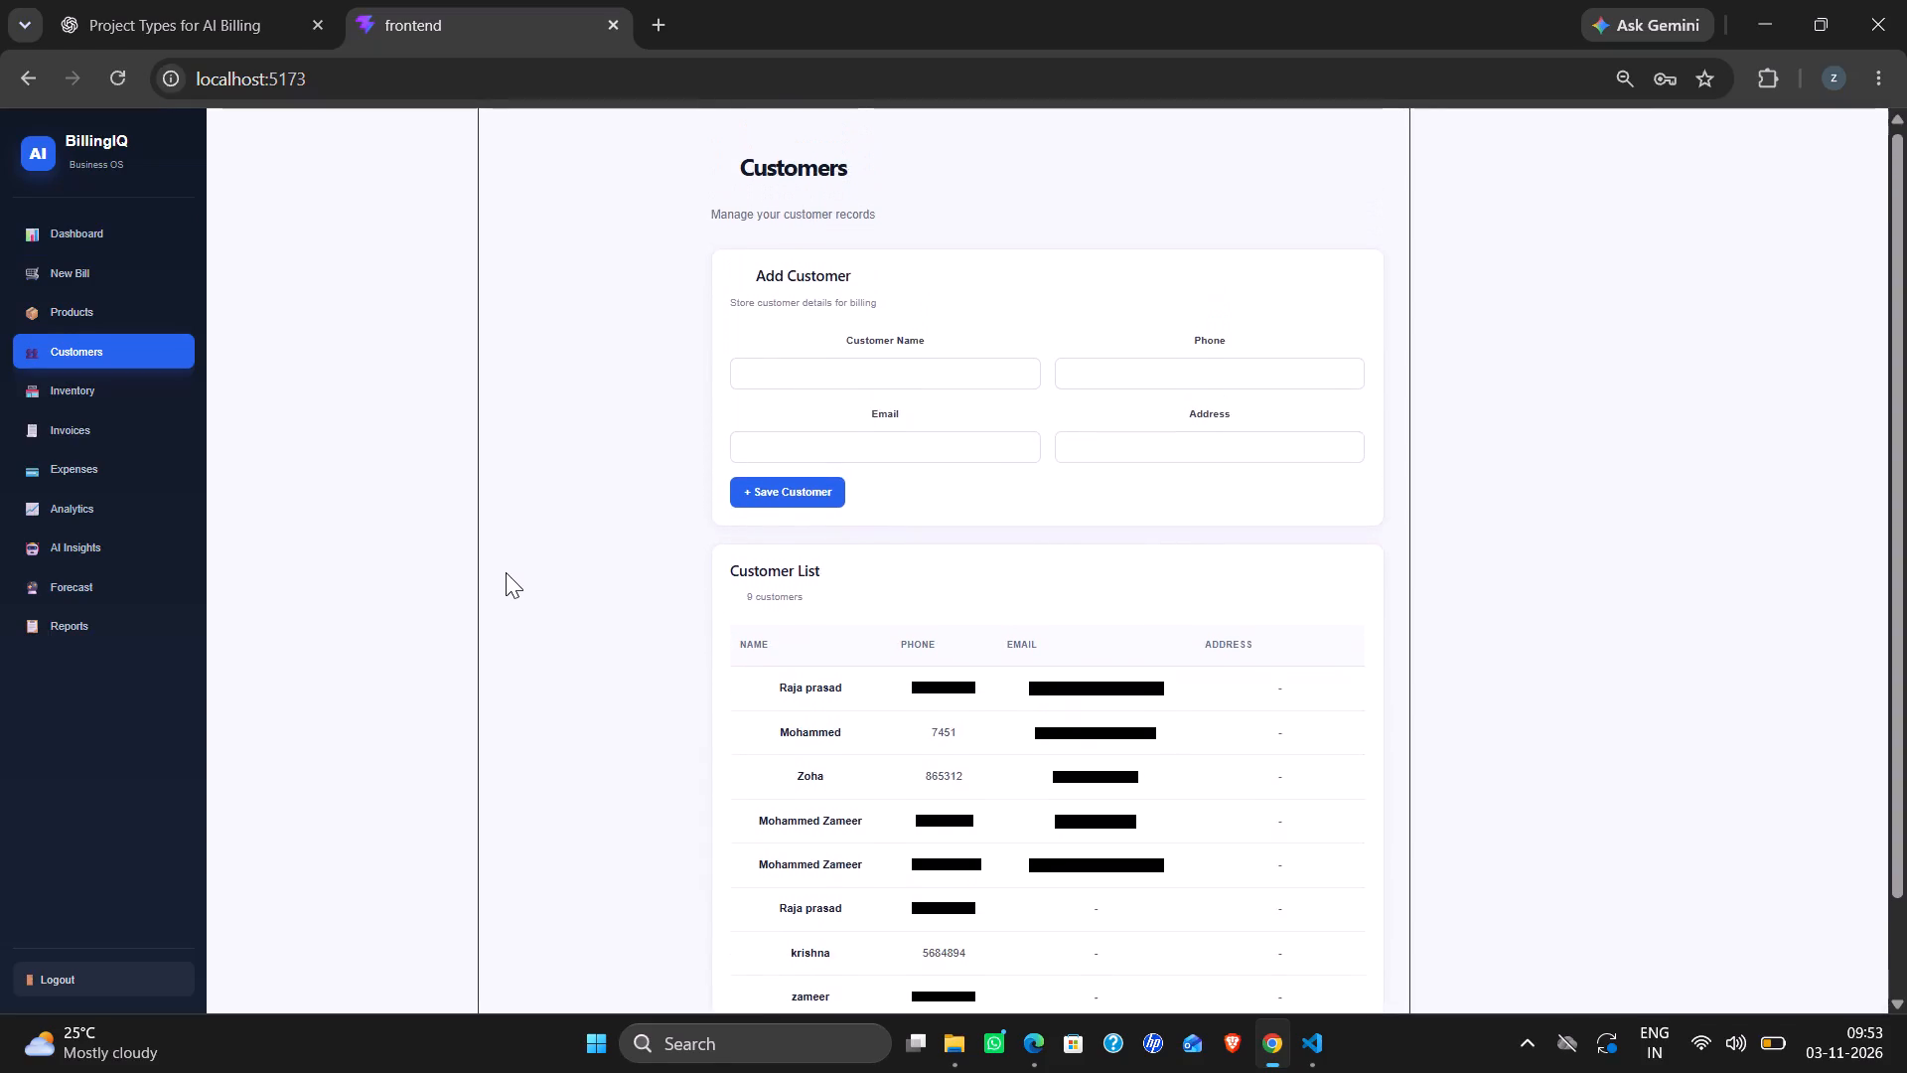
scroll(506, 572, "up", 1)
key("Print")
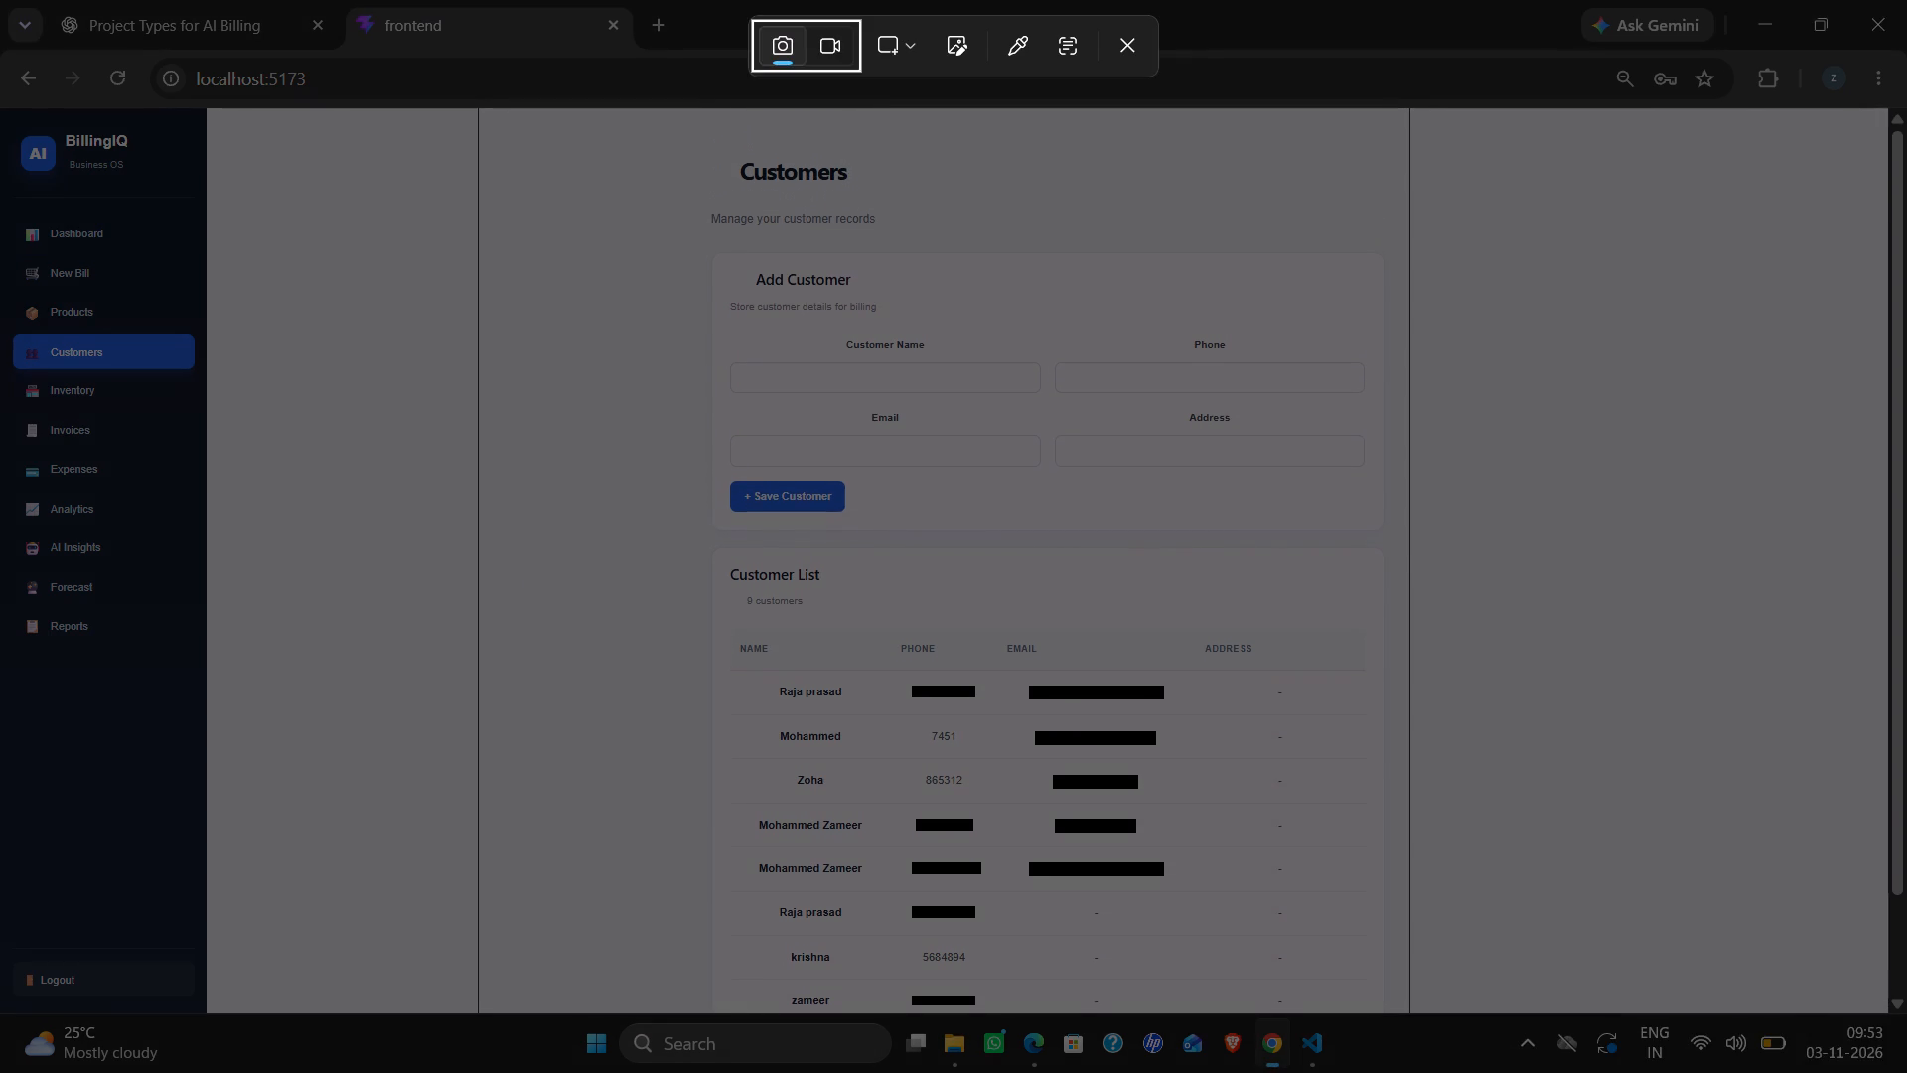
left_click_drag(477, 118, 1305, 743)
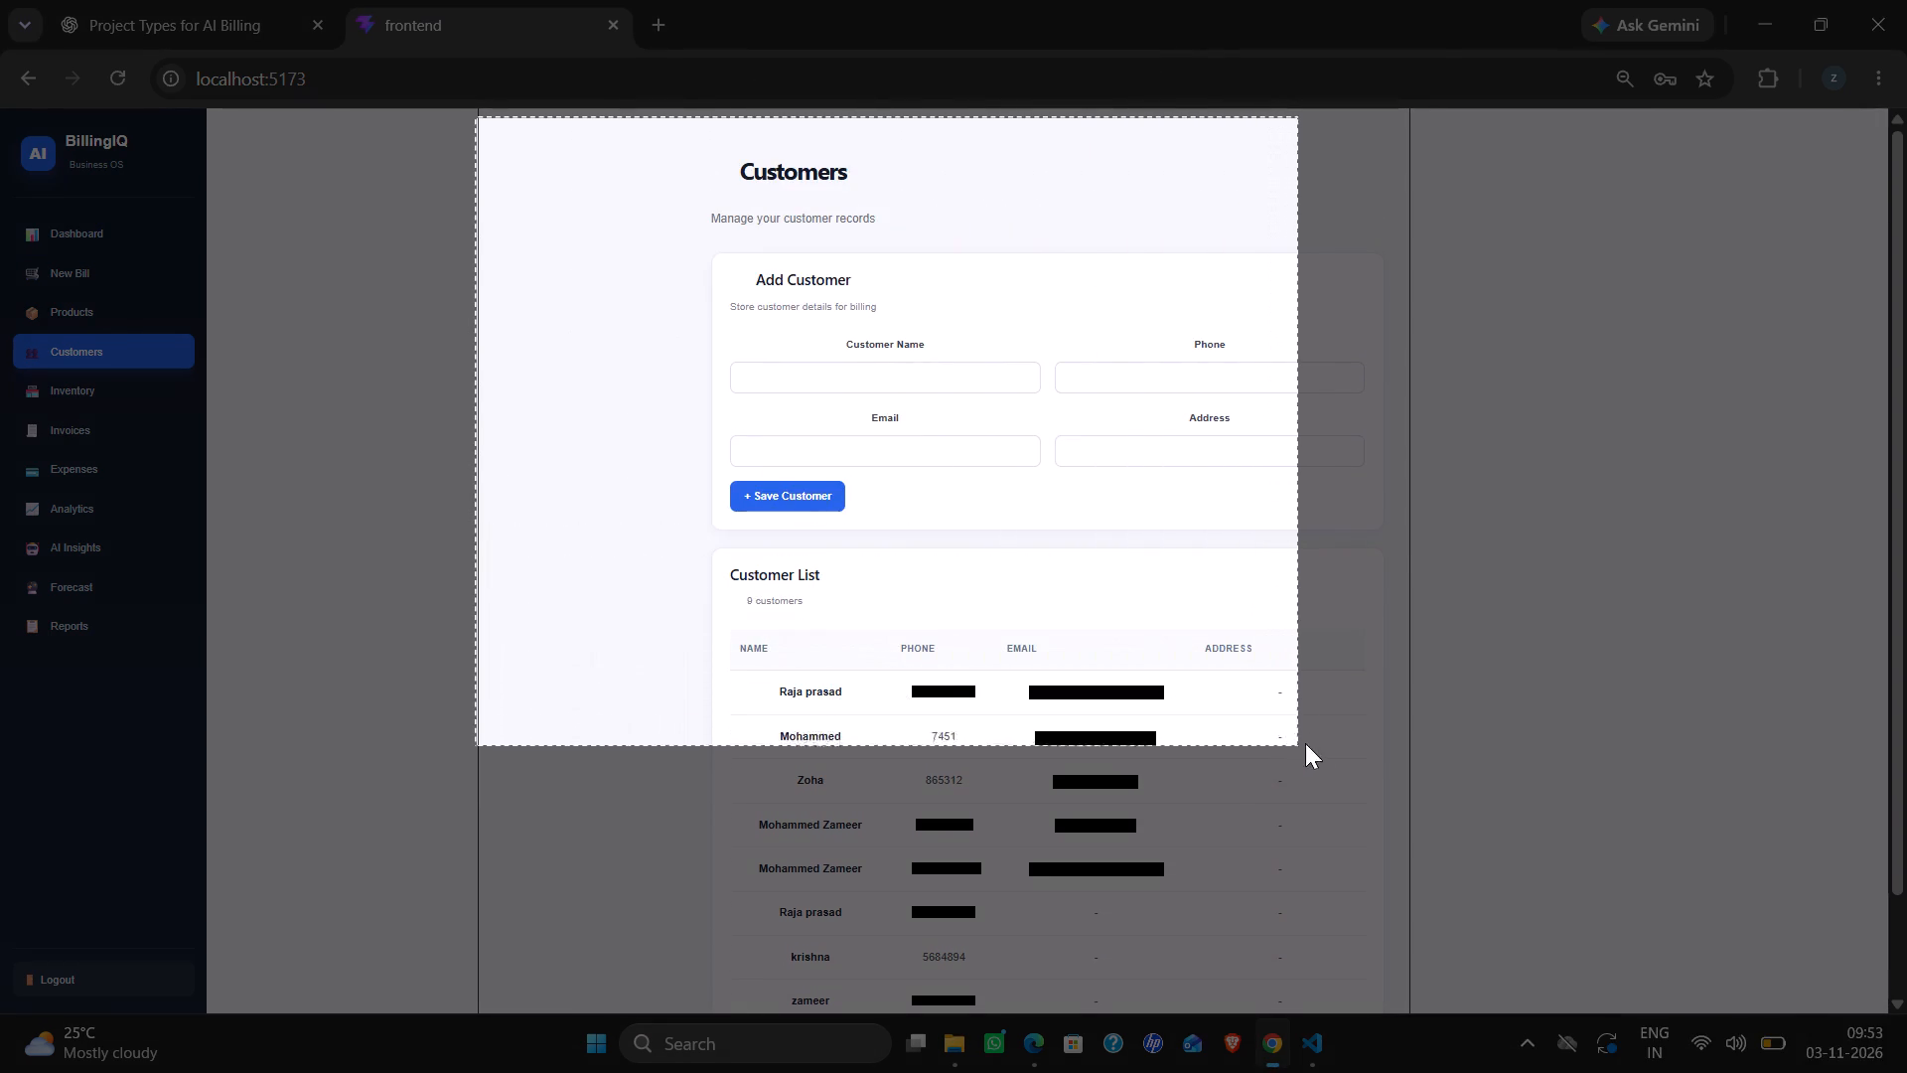
left_click_drag(1305, 743, 1403, 868)
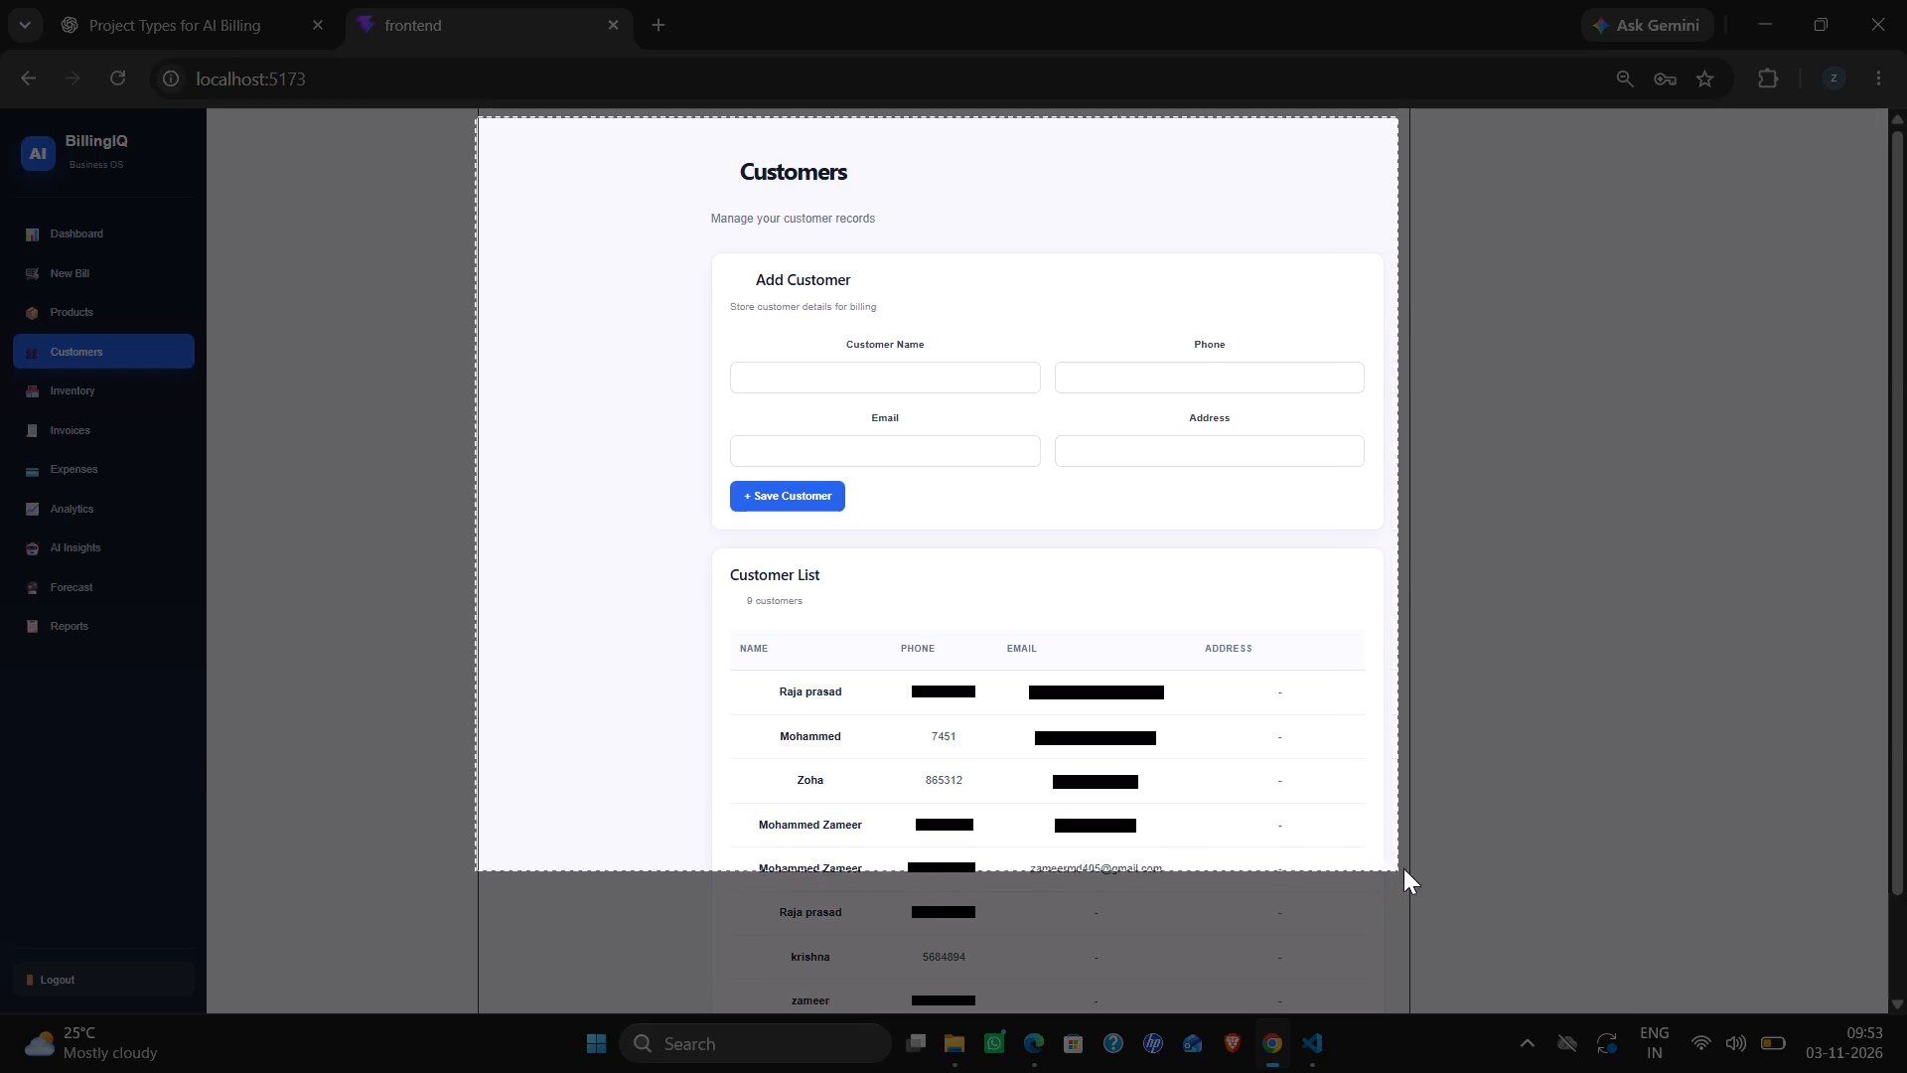
left_click_drag(1403, 868, 1404, 863)
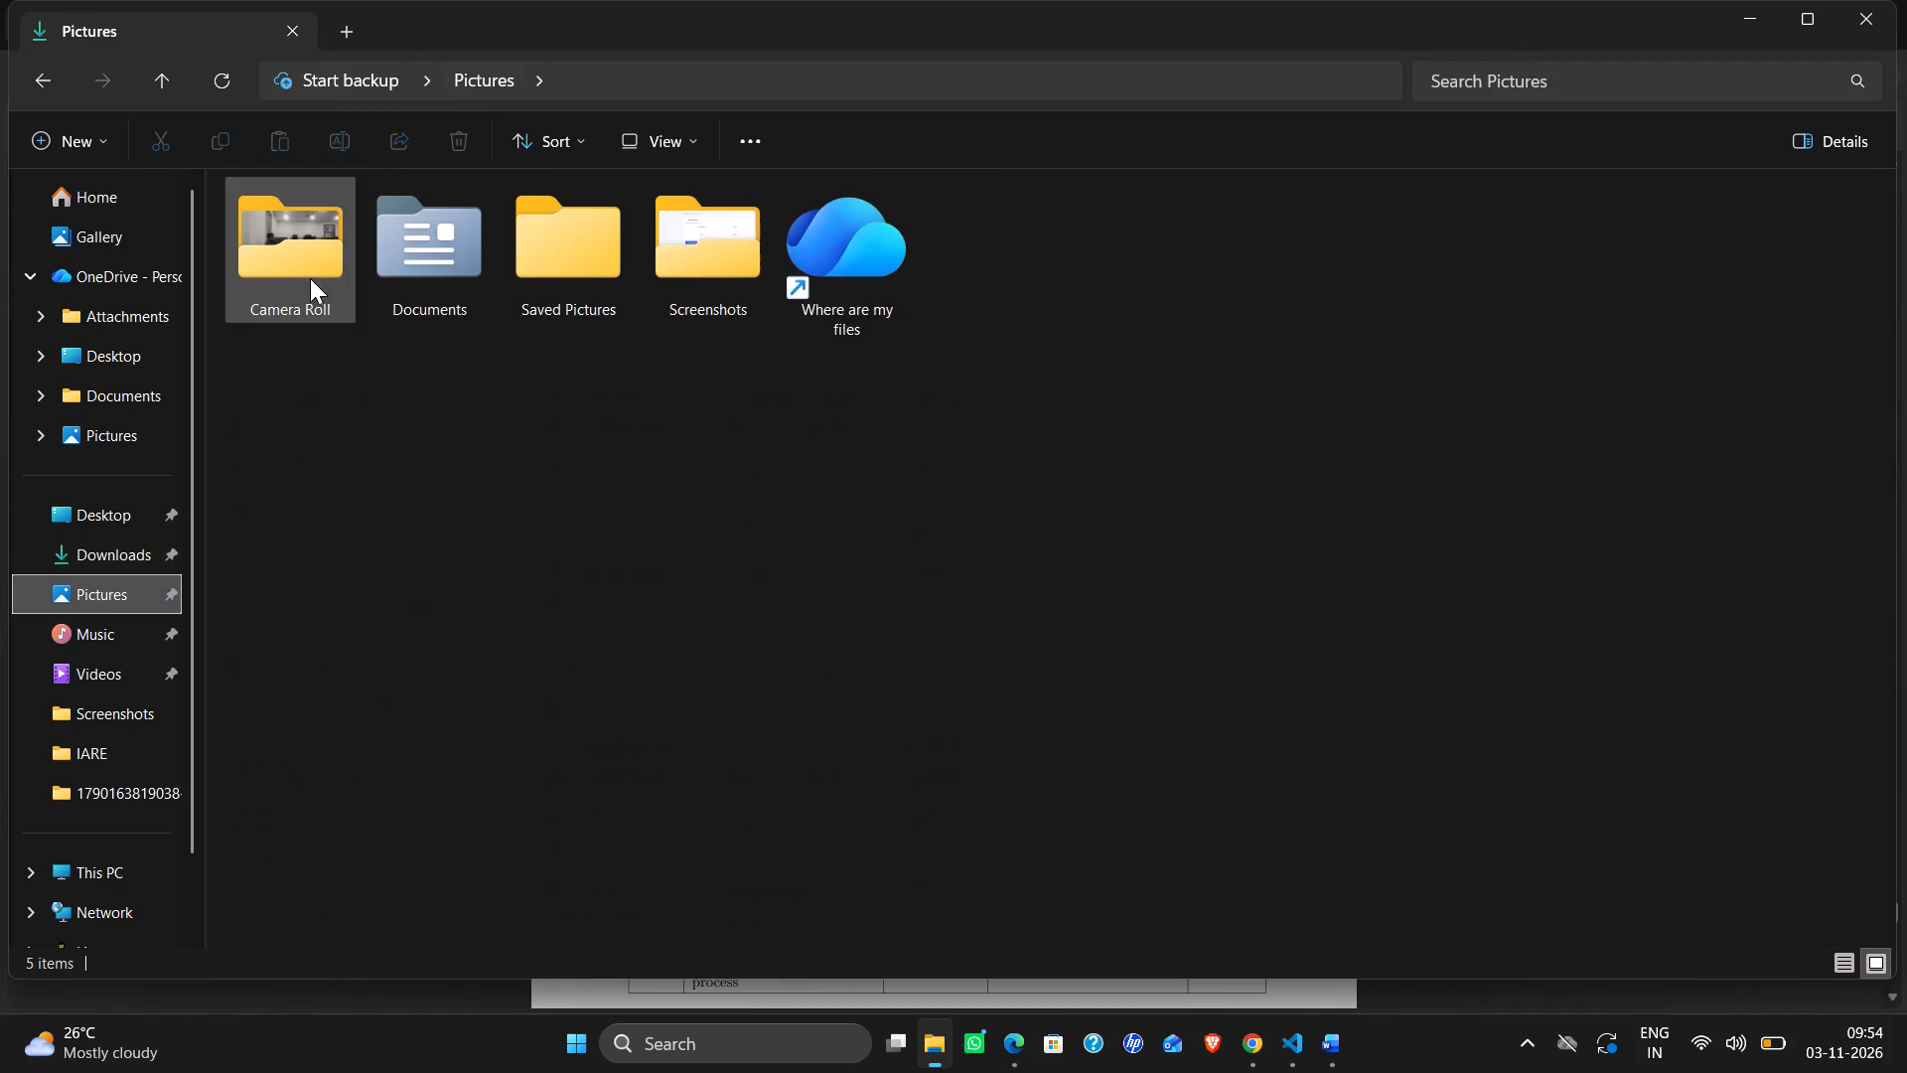
double_click(704, 269)
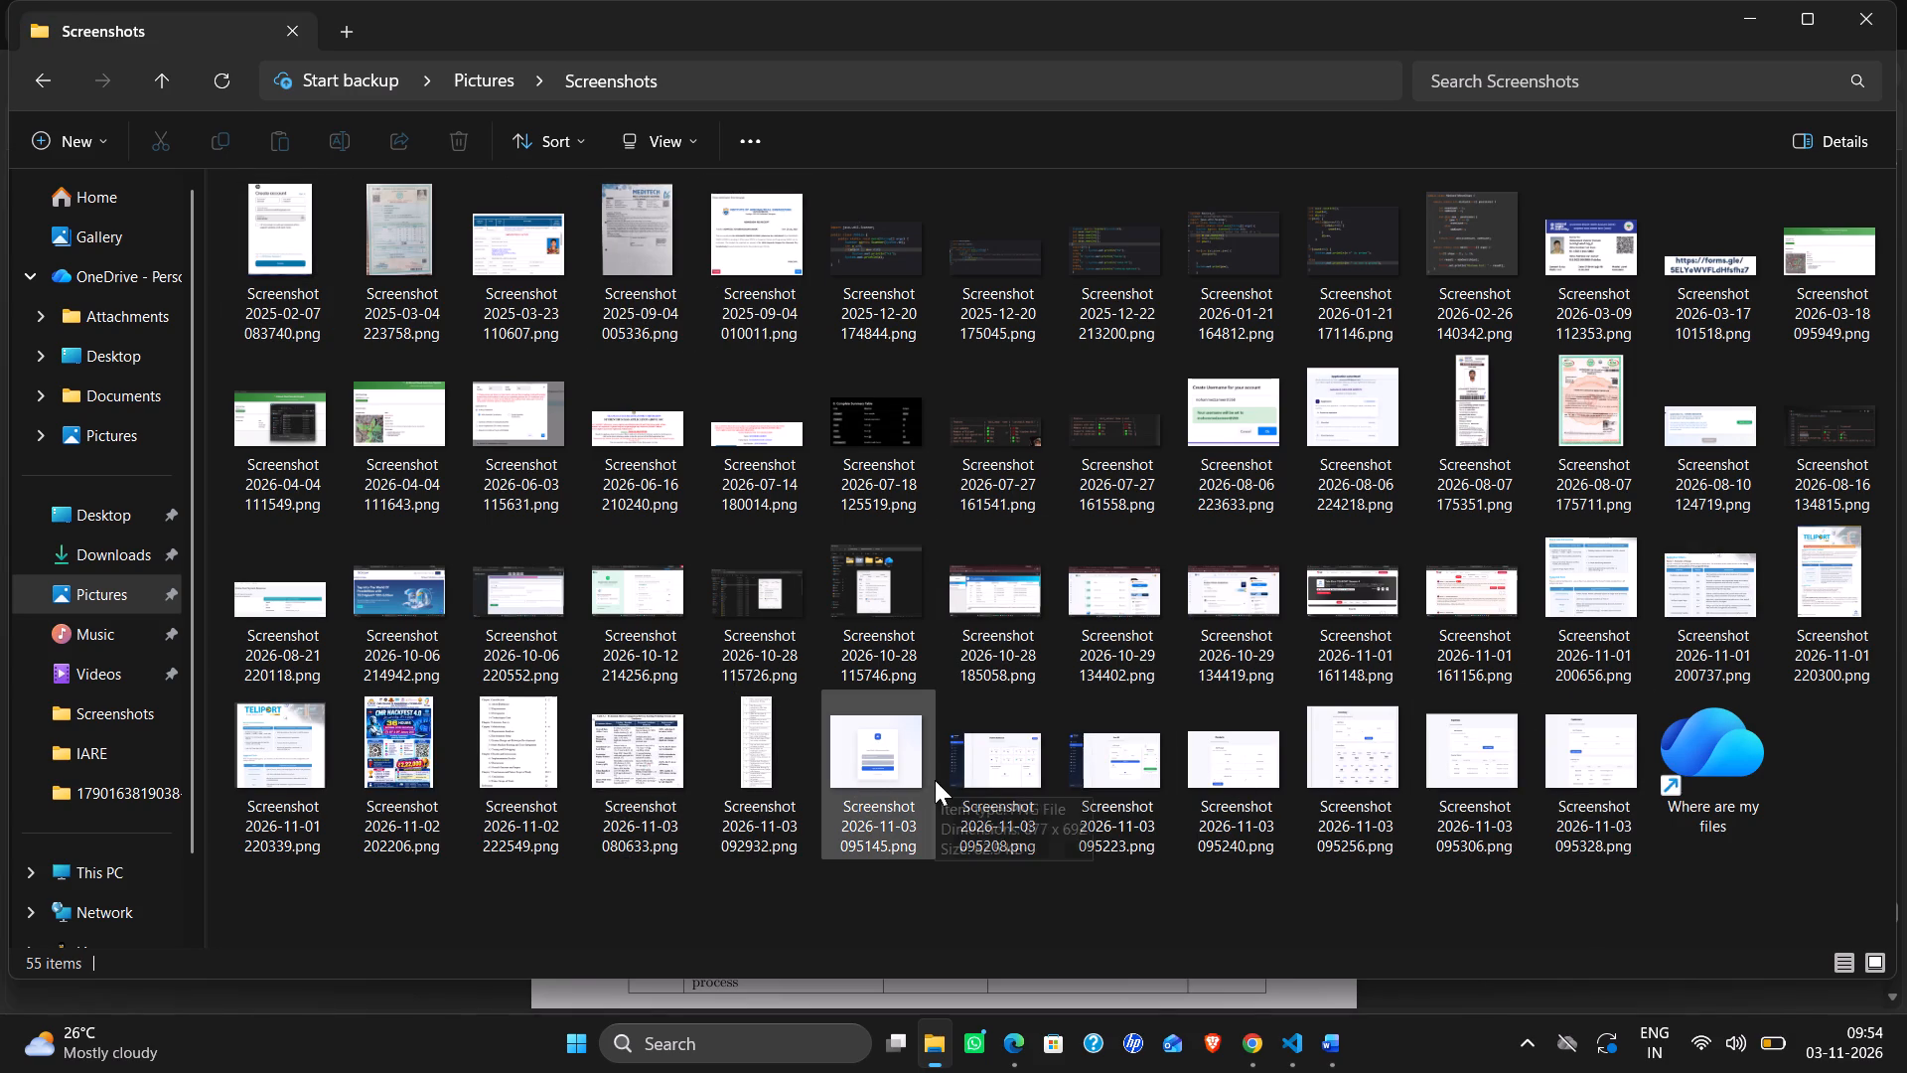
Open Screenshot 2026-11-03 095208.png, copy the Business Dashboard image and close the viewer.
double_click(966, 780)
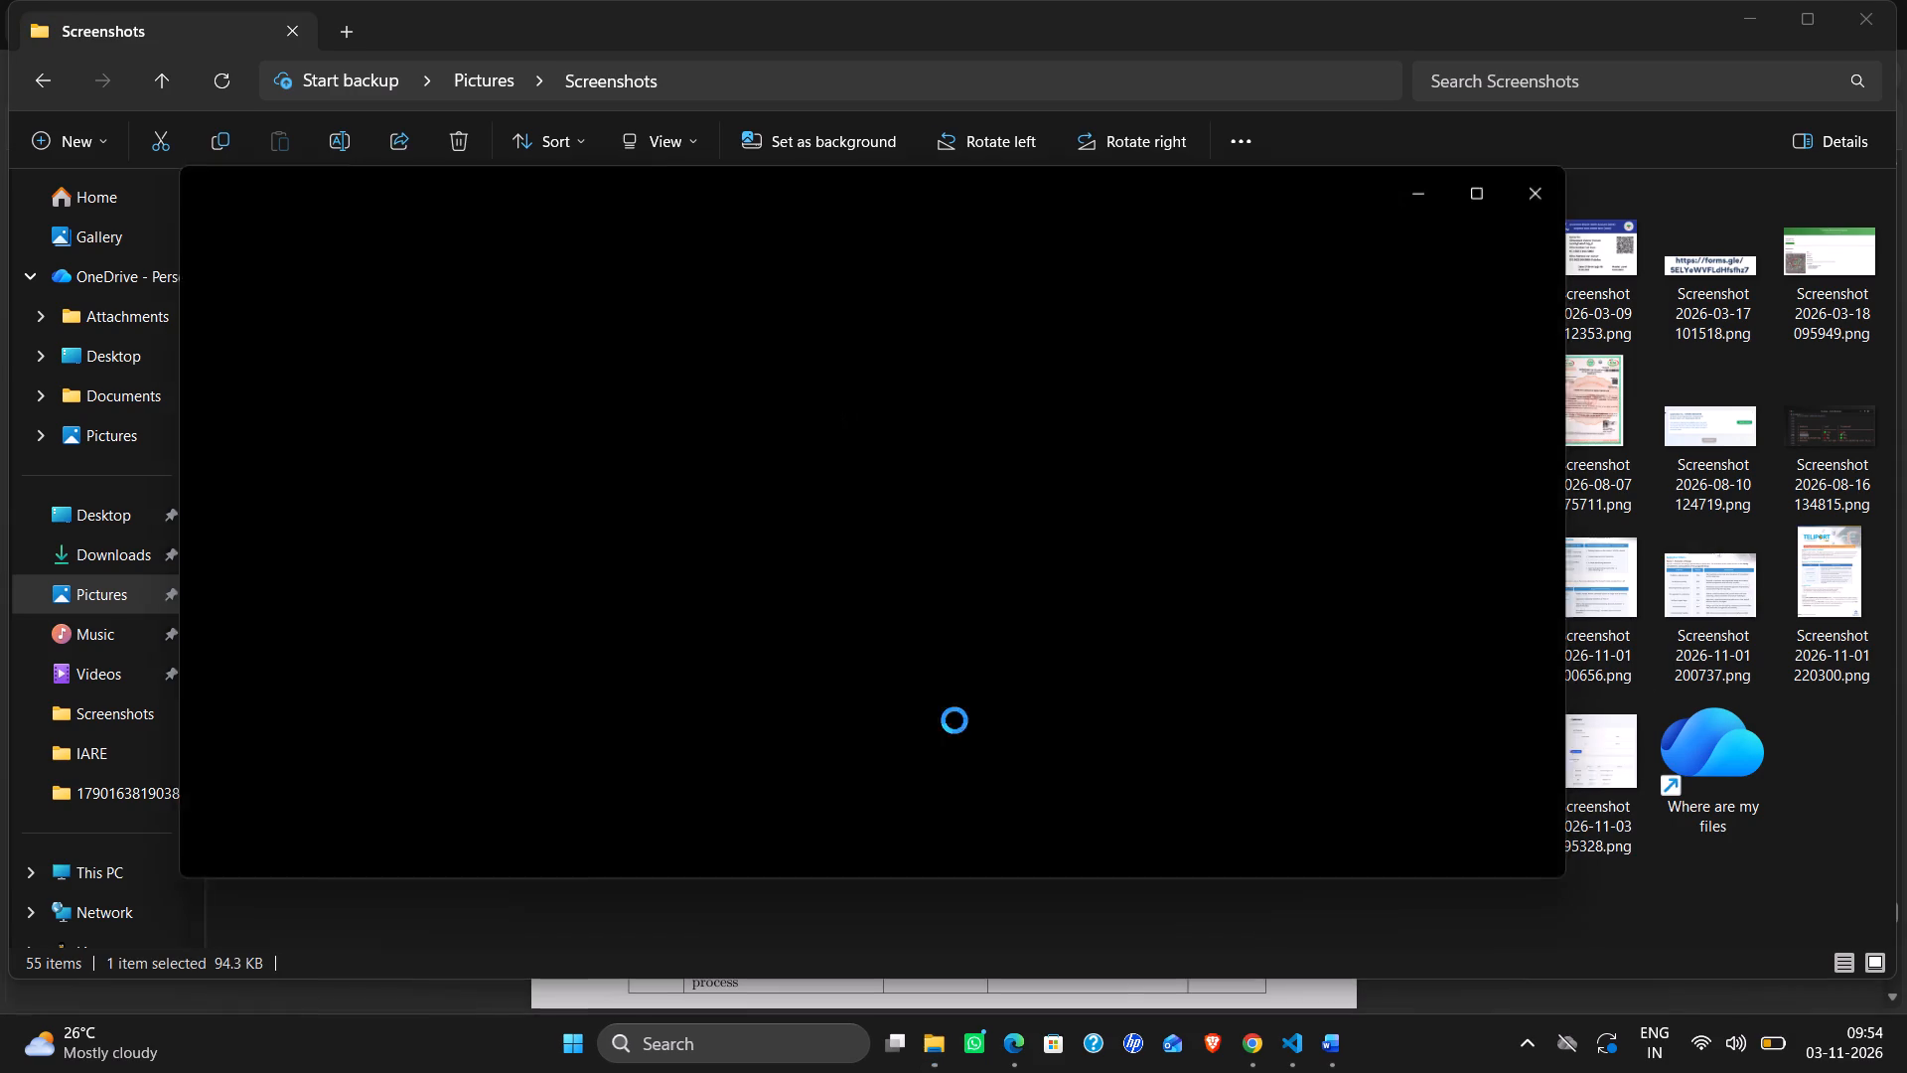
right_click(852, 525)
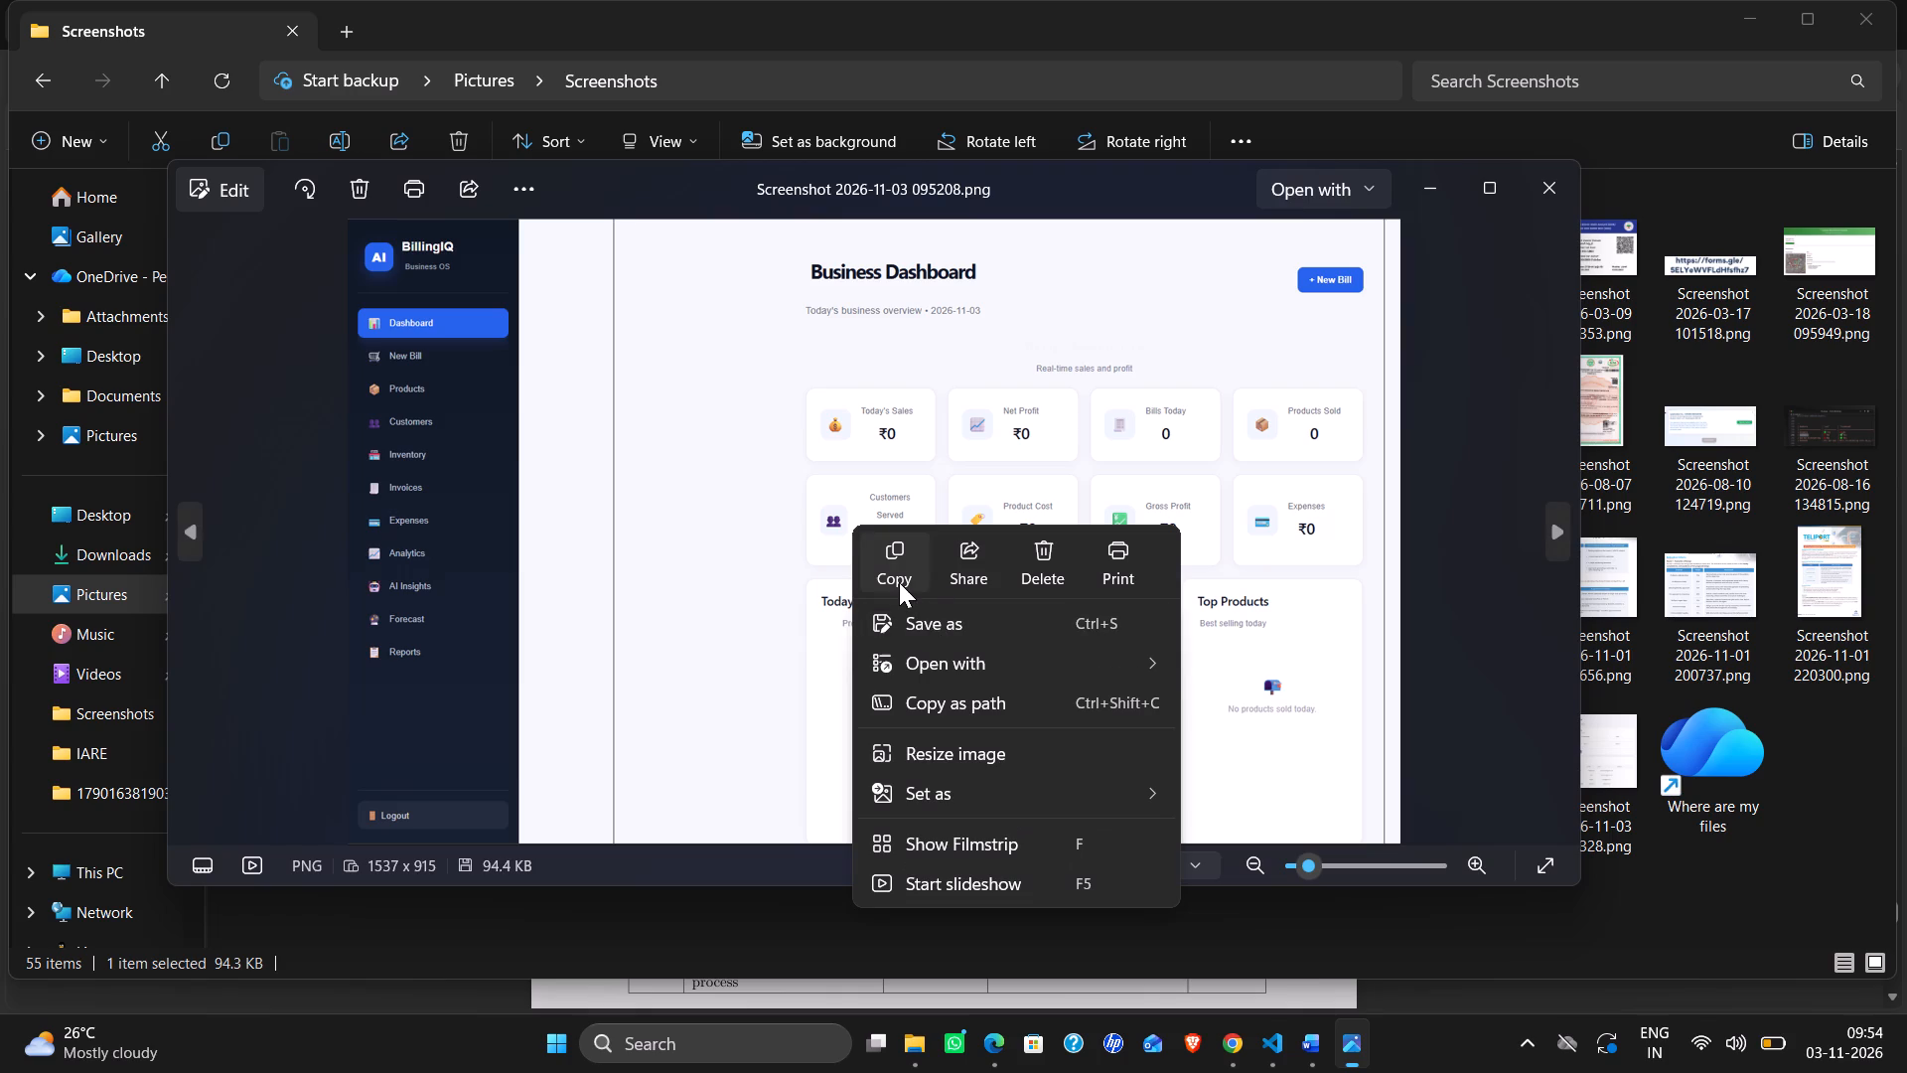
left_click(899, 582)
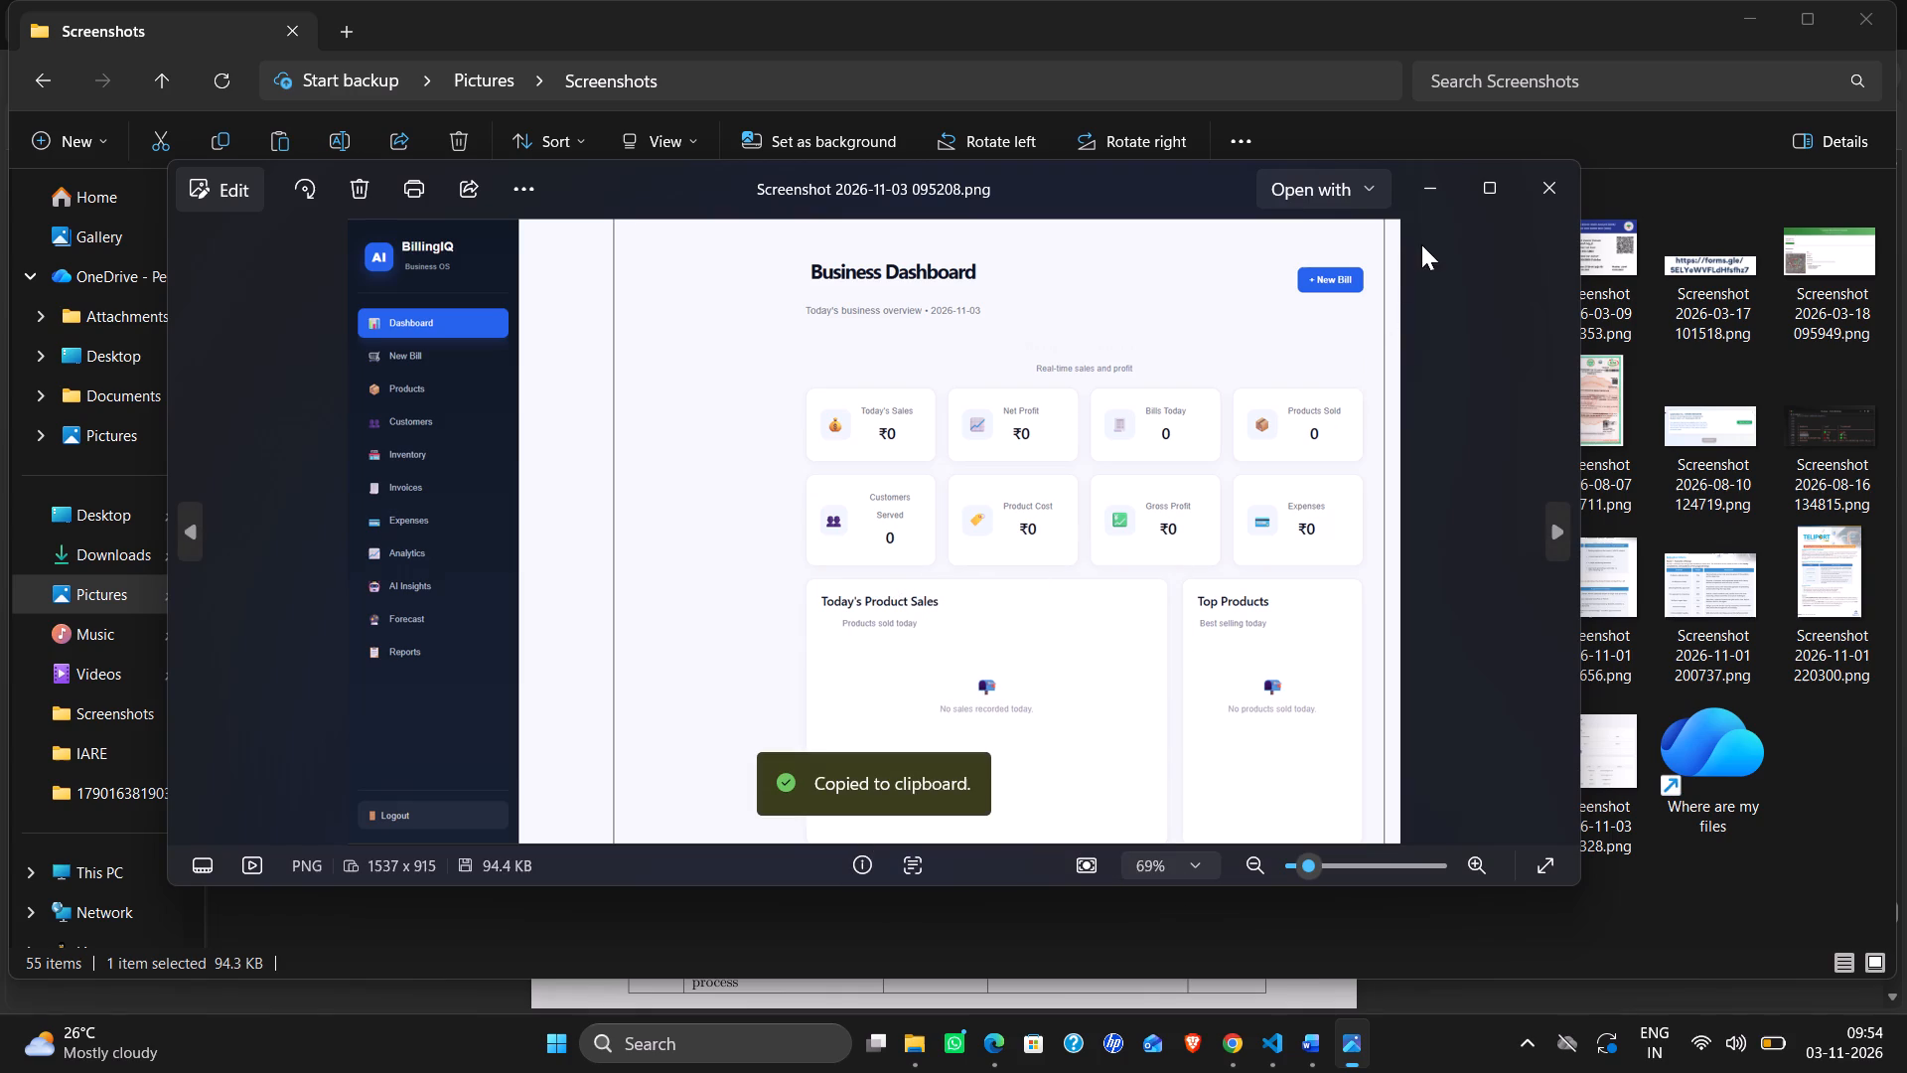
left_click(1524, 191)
Switch back to the Word report and cut the Gatehouse Discover picture above the Figure 4.1 caption.
key("alt+Tab")
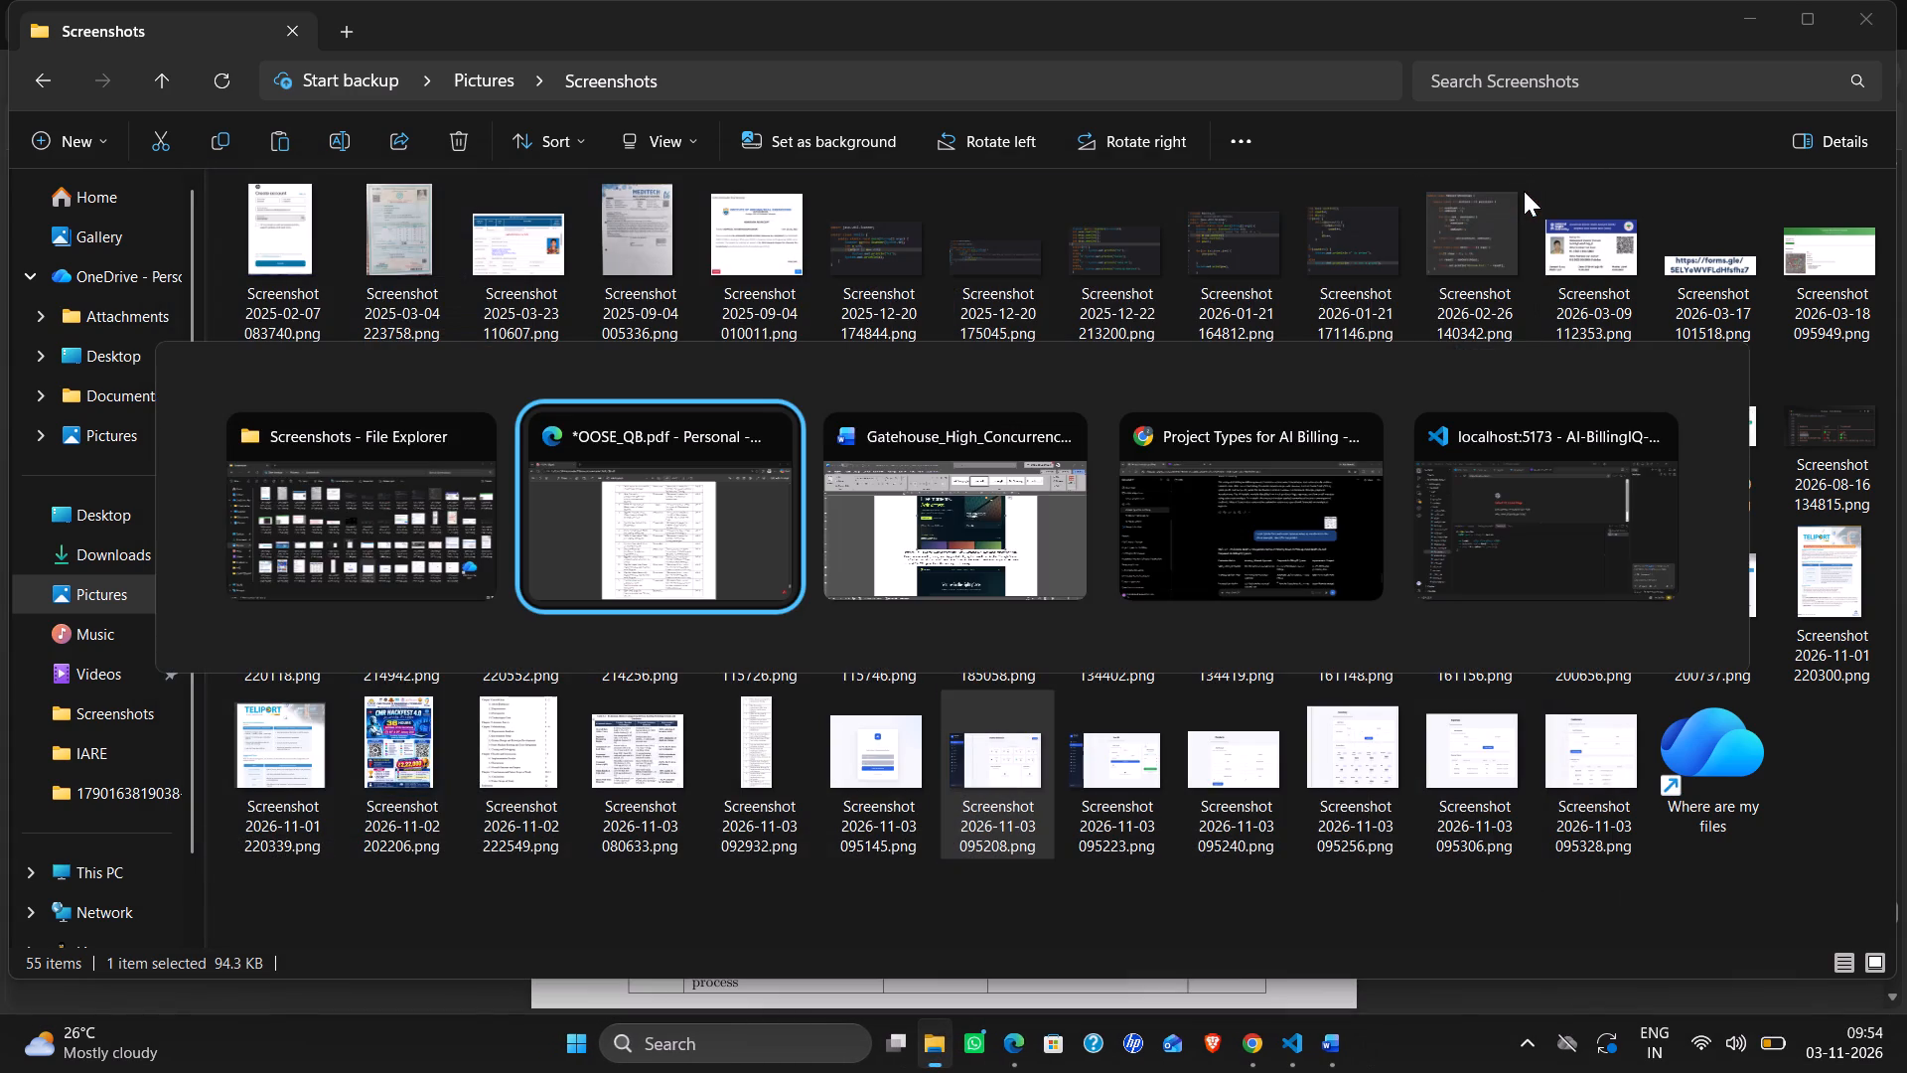
key("alt+Tab")
left_click(988, 382)
right_click(988, 382)
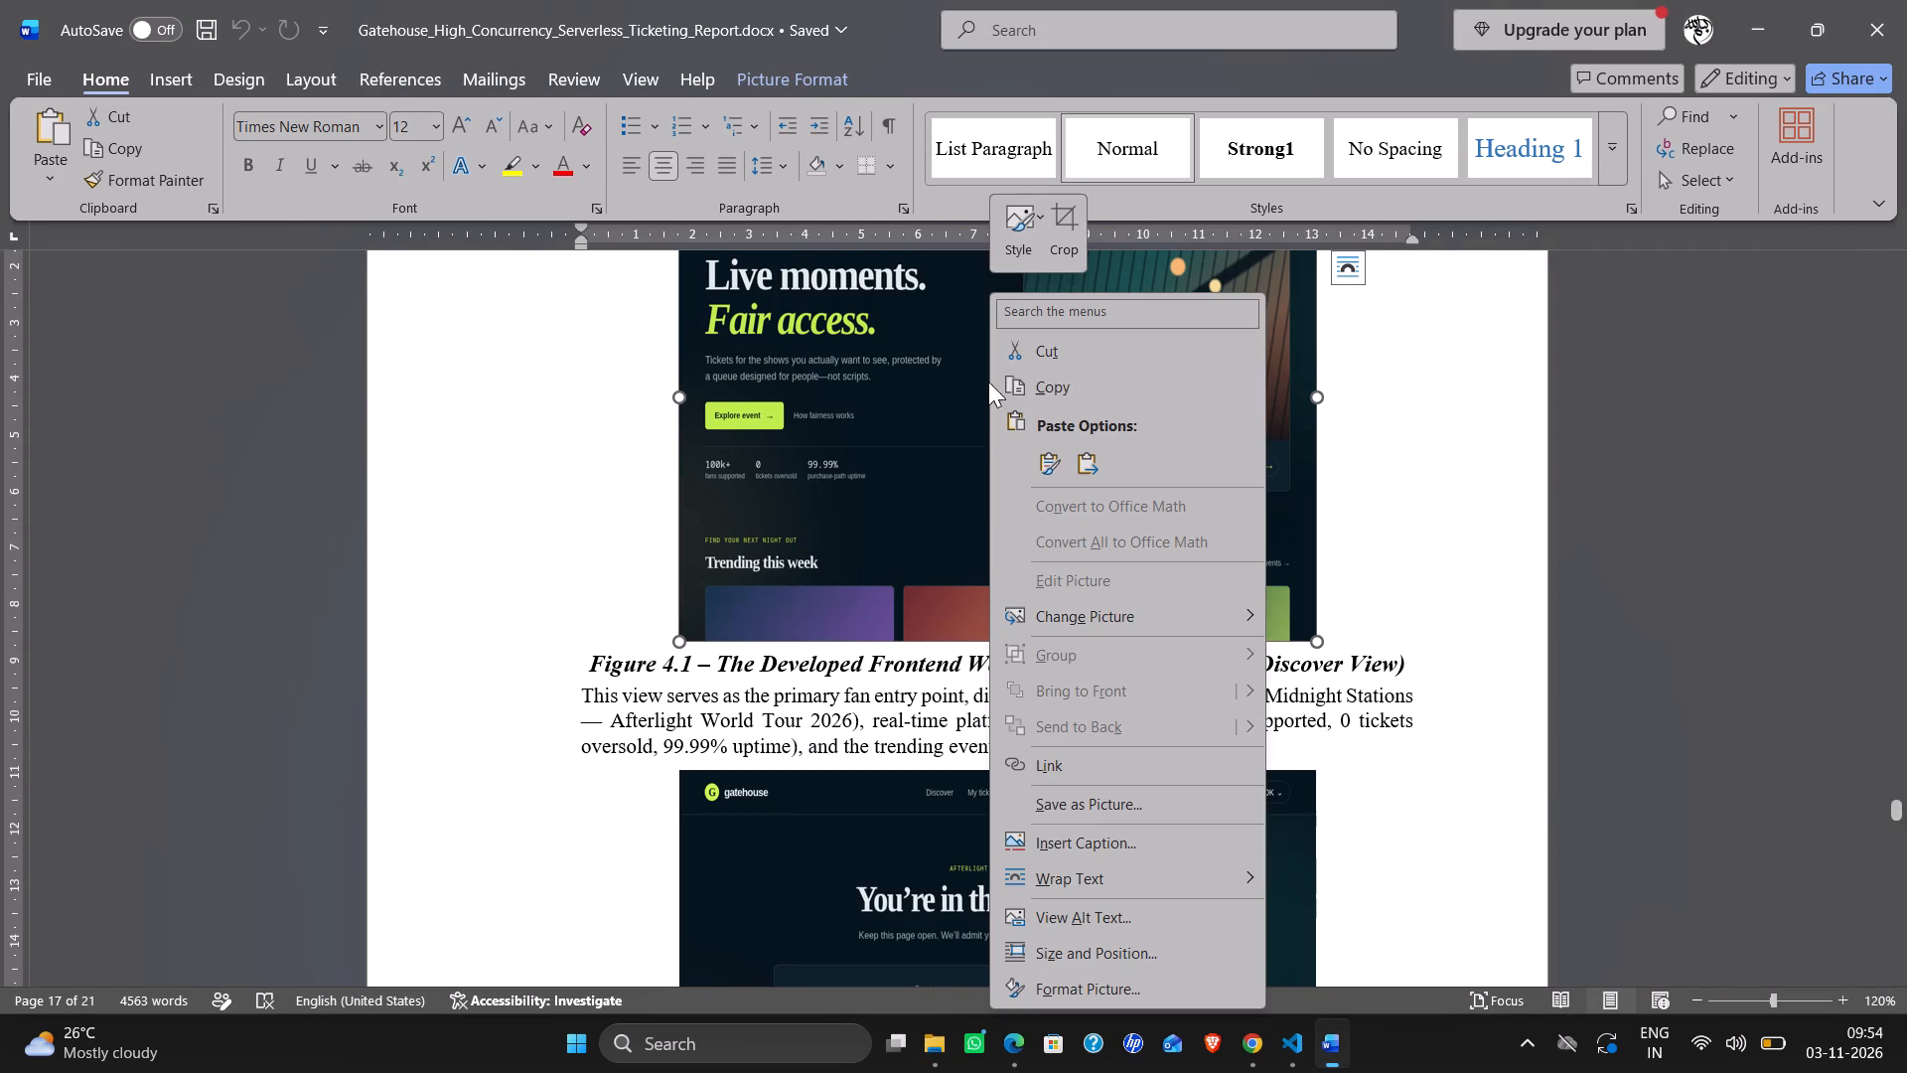
left_click(1055, 361)
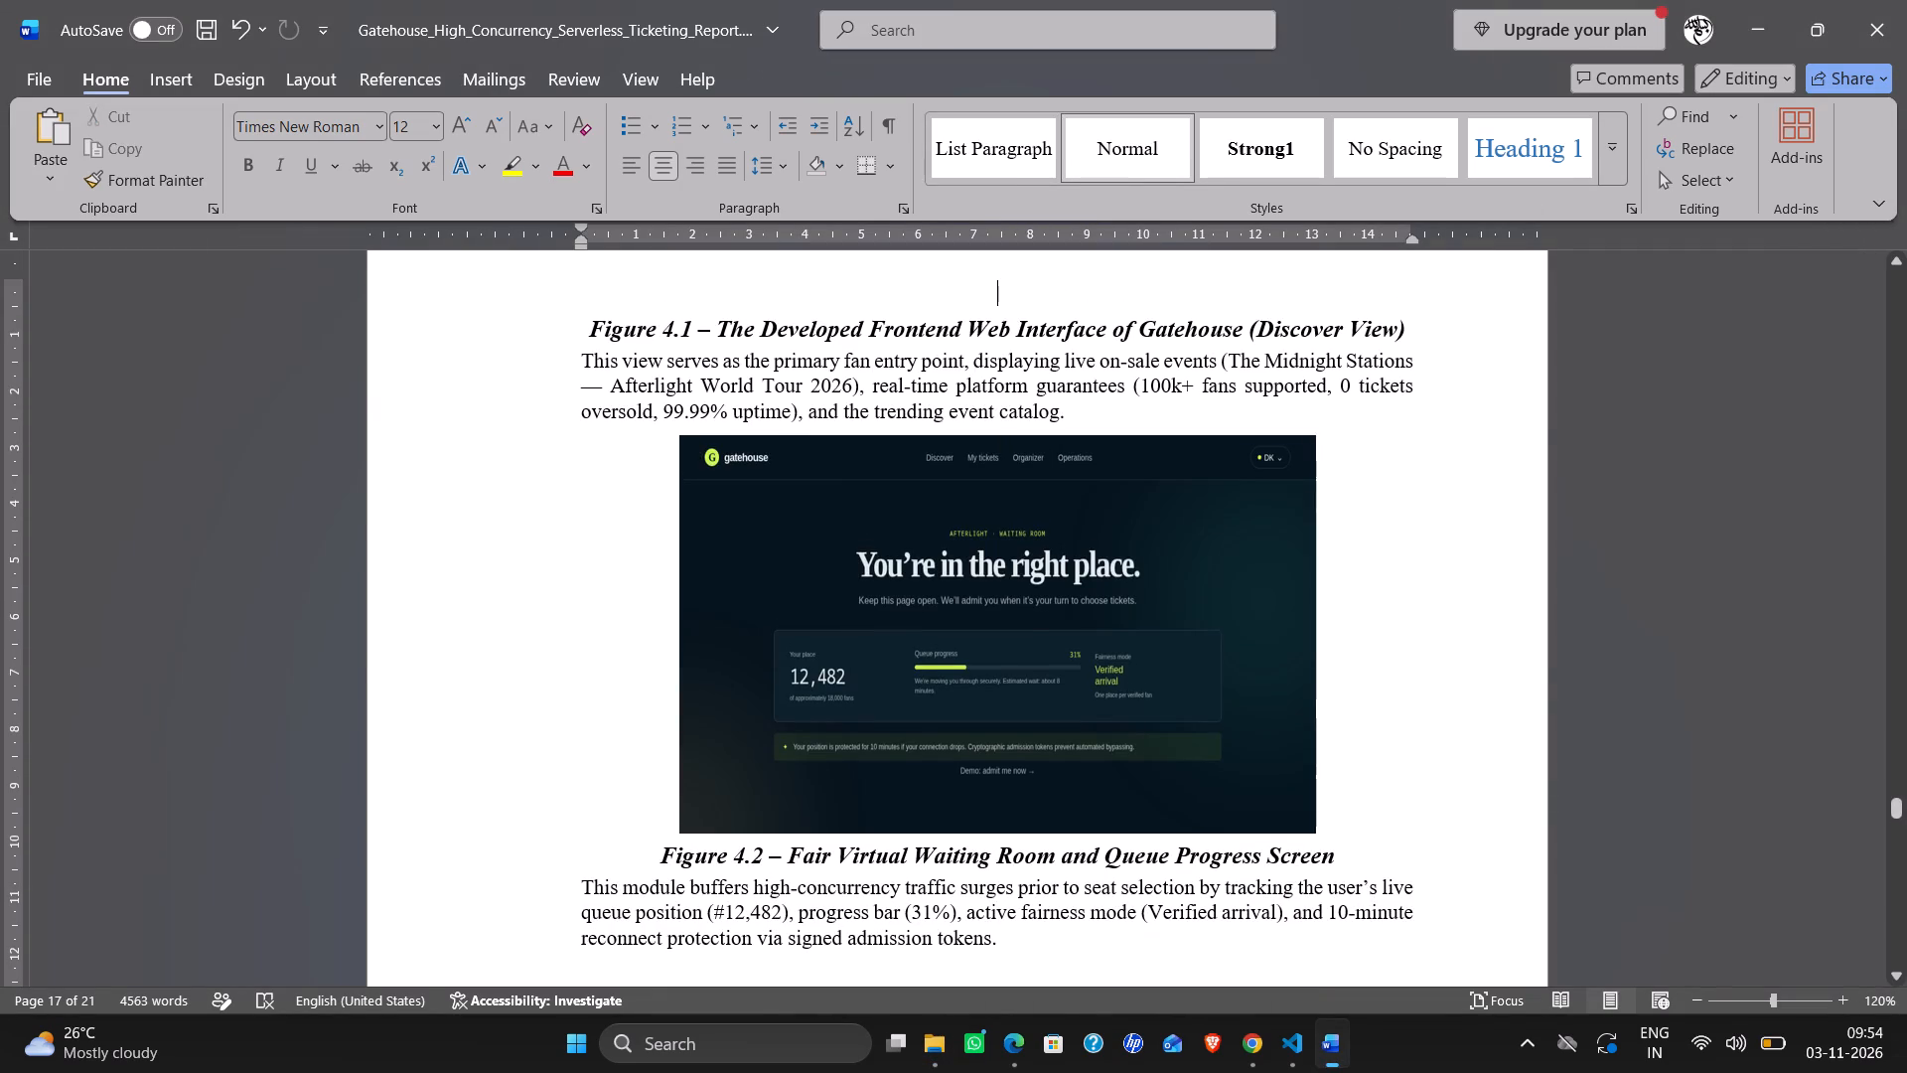
Copy Screenshot 2026-11-03 095208.png from the Screenshots folder and paste it above the Figure 4.1 caption in the Word report.
key("alt+Tab")
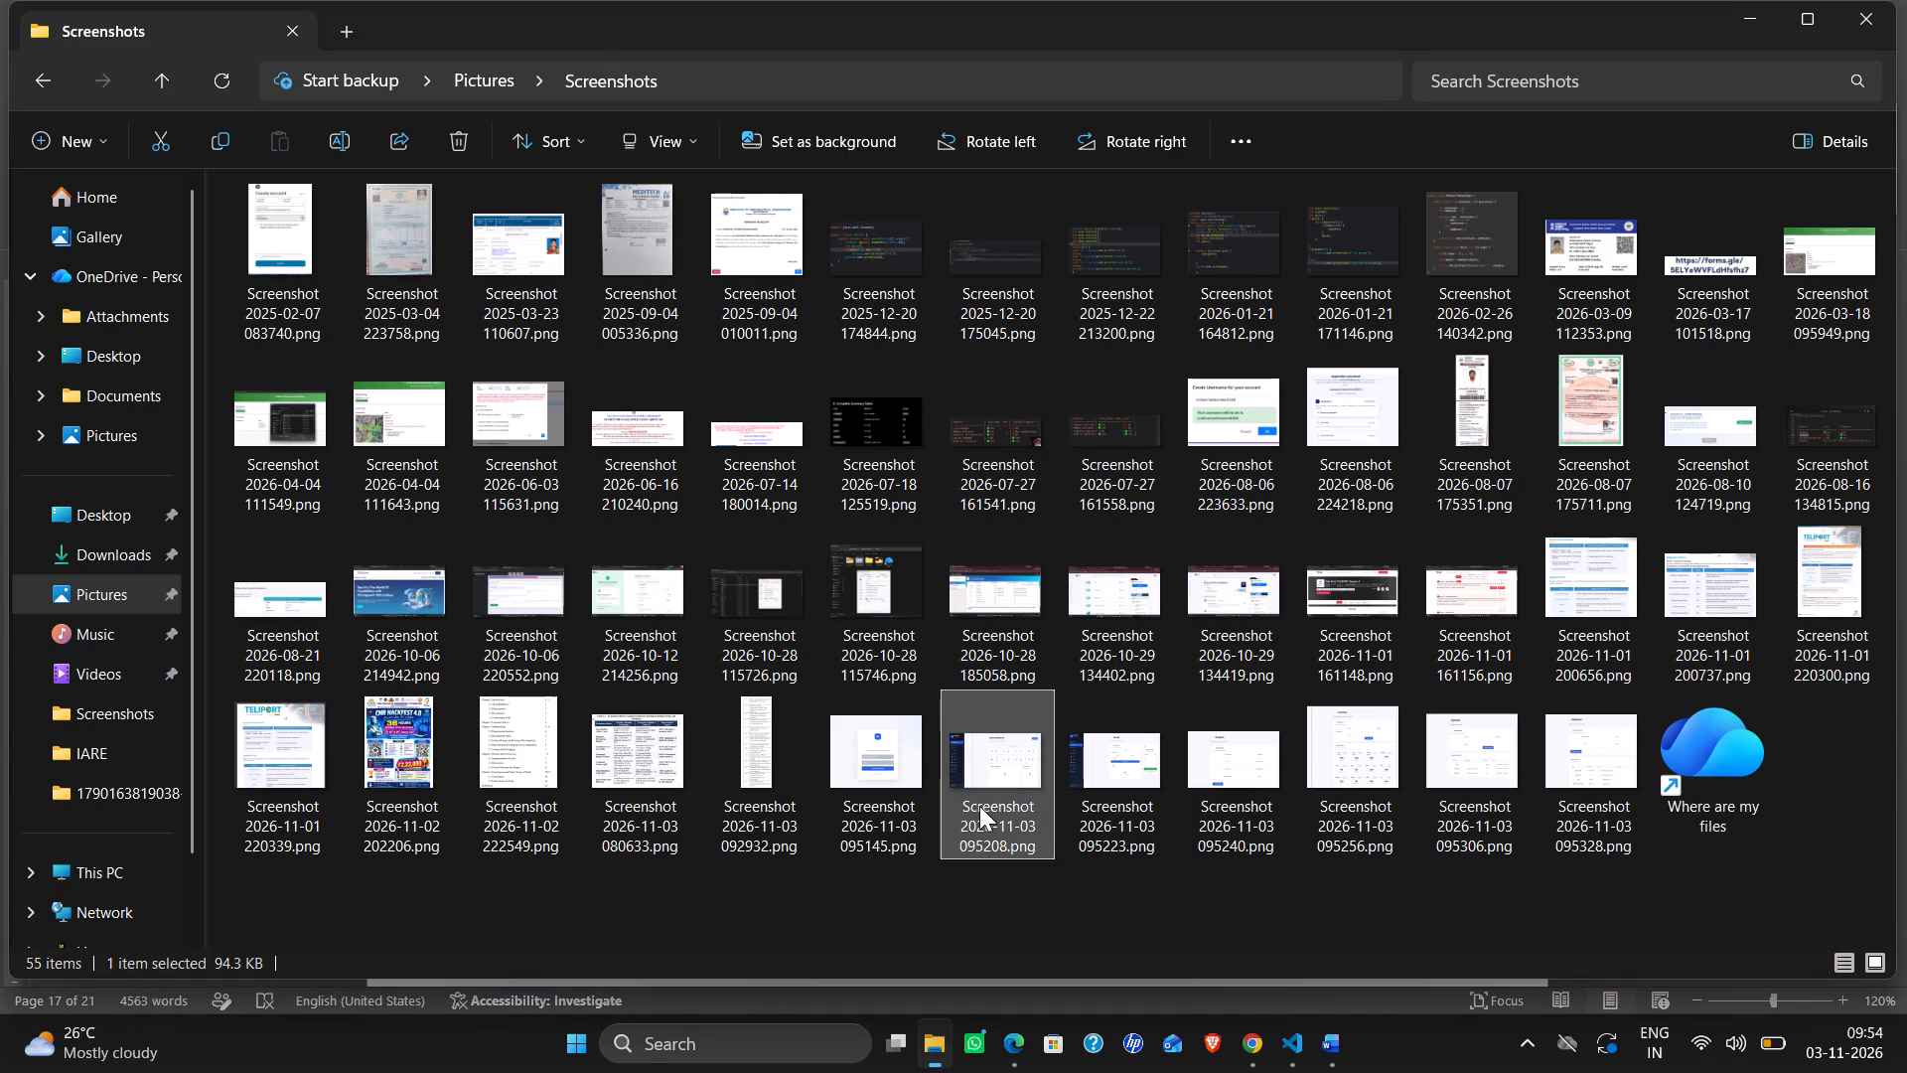
right_click(979, 806)
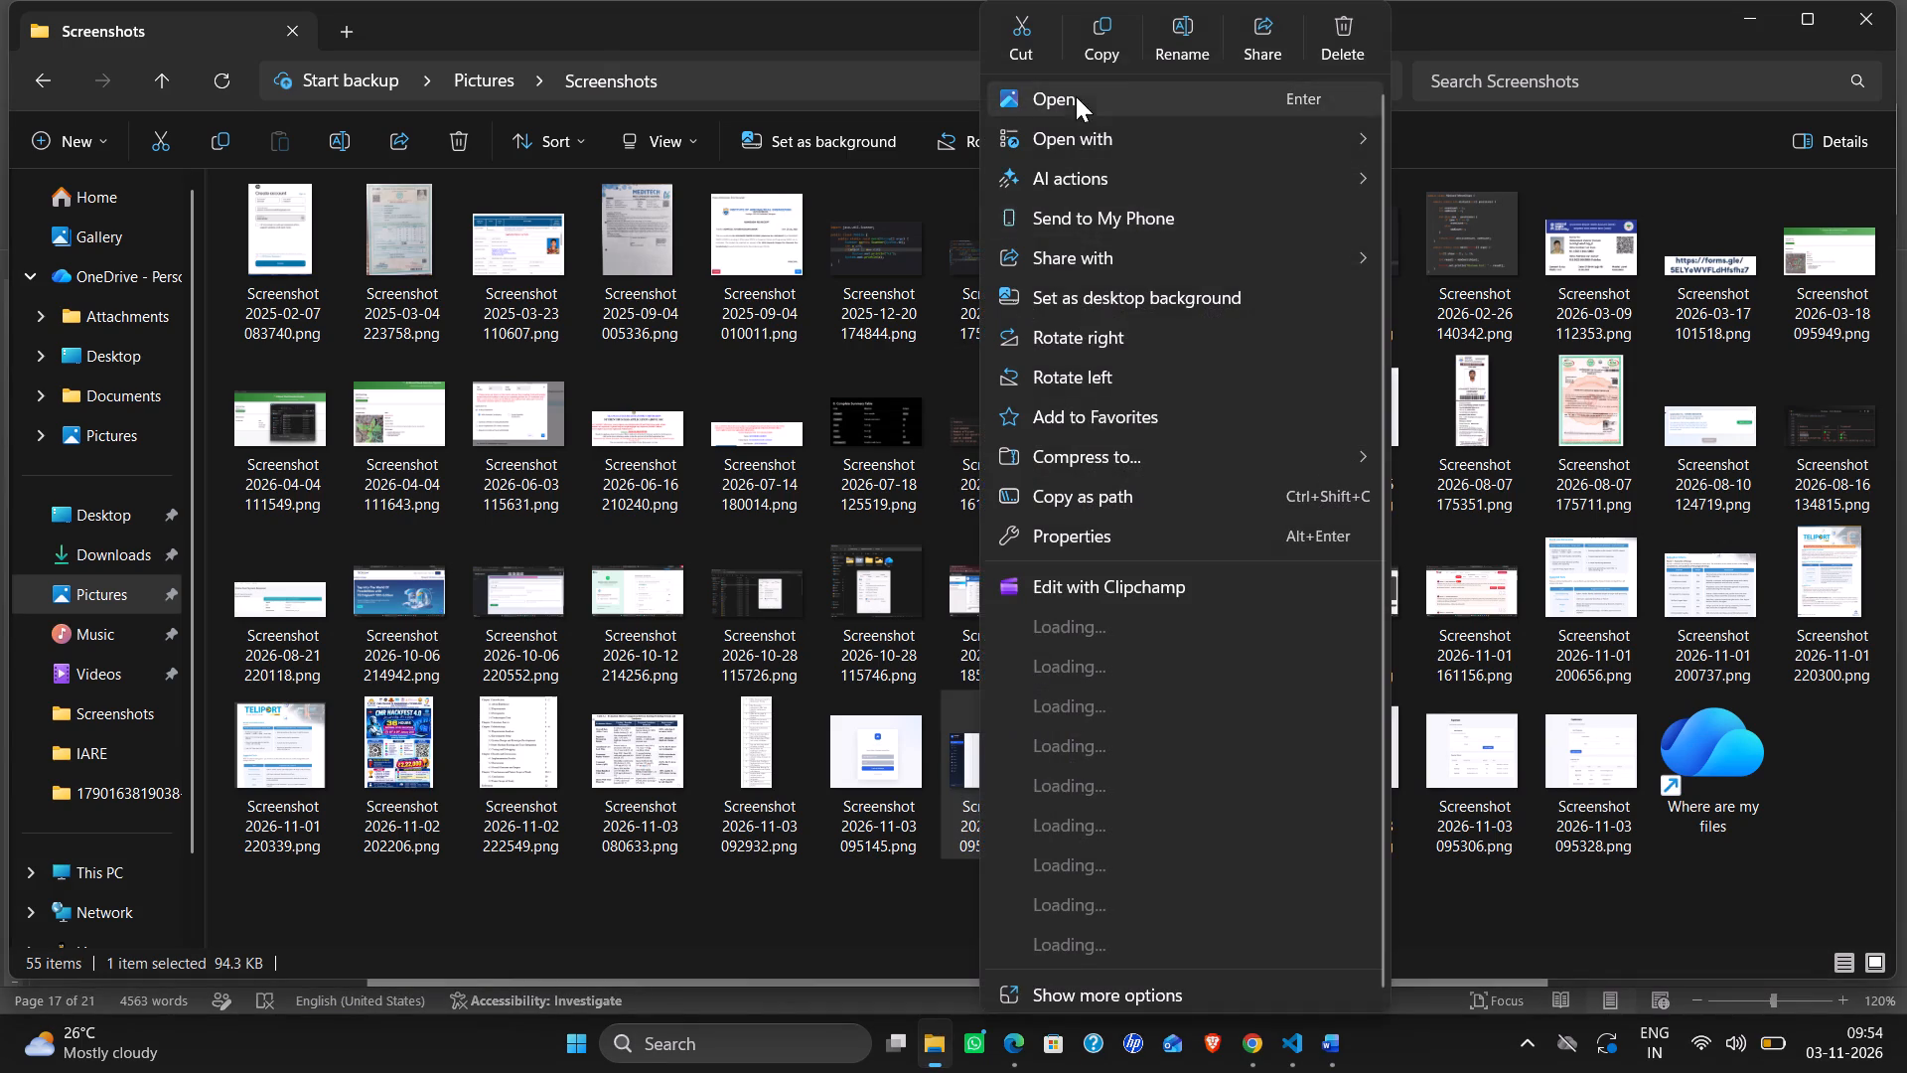
left_click(1108, 49)
key("alt+Tab")
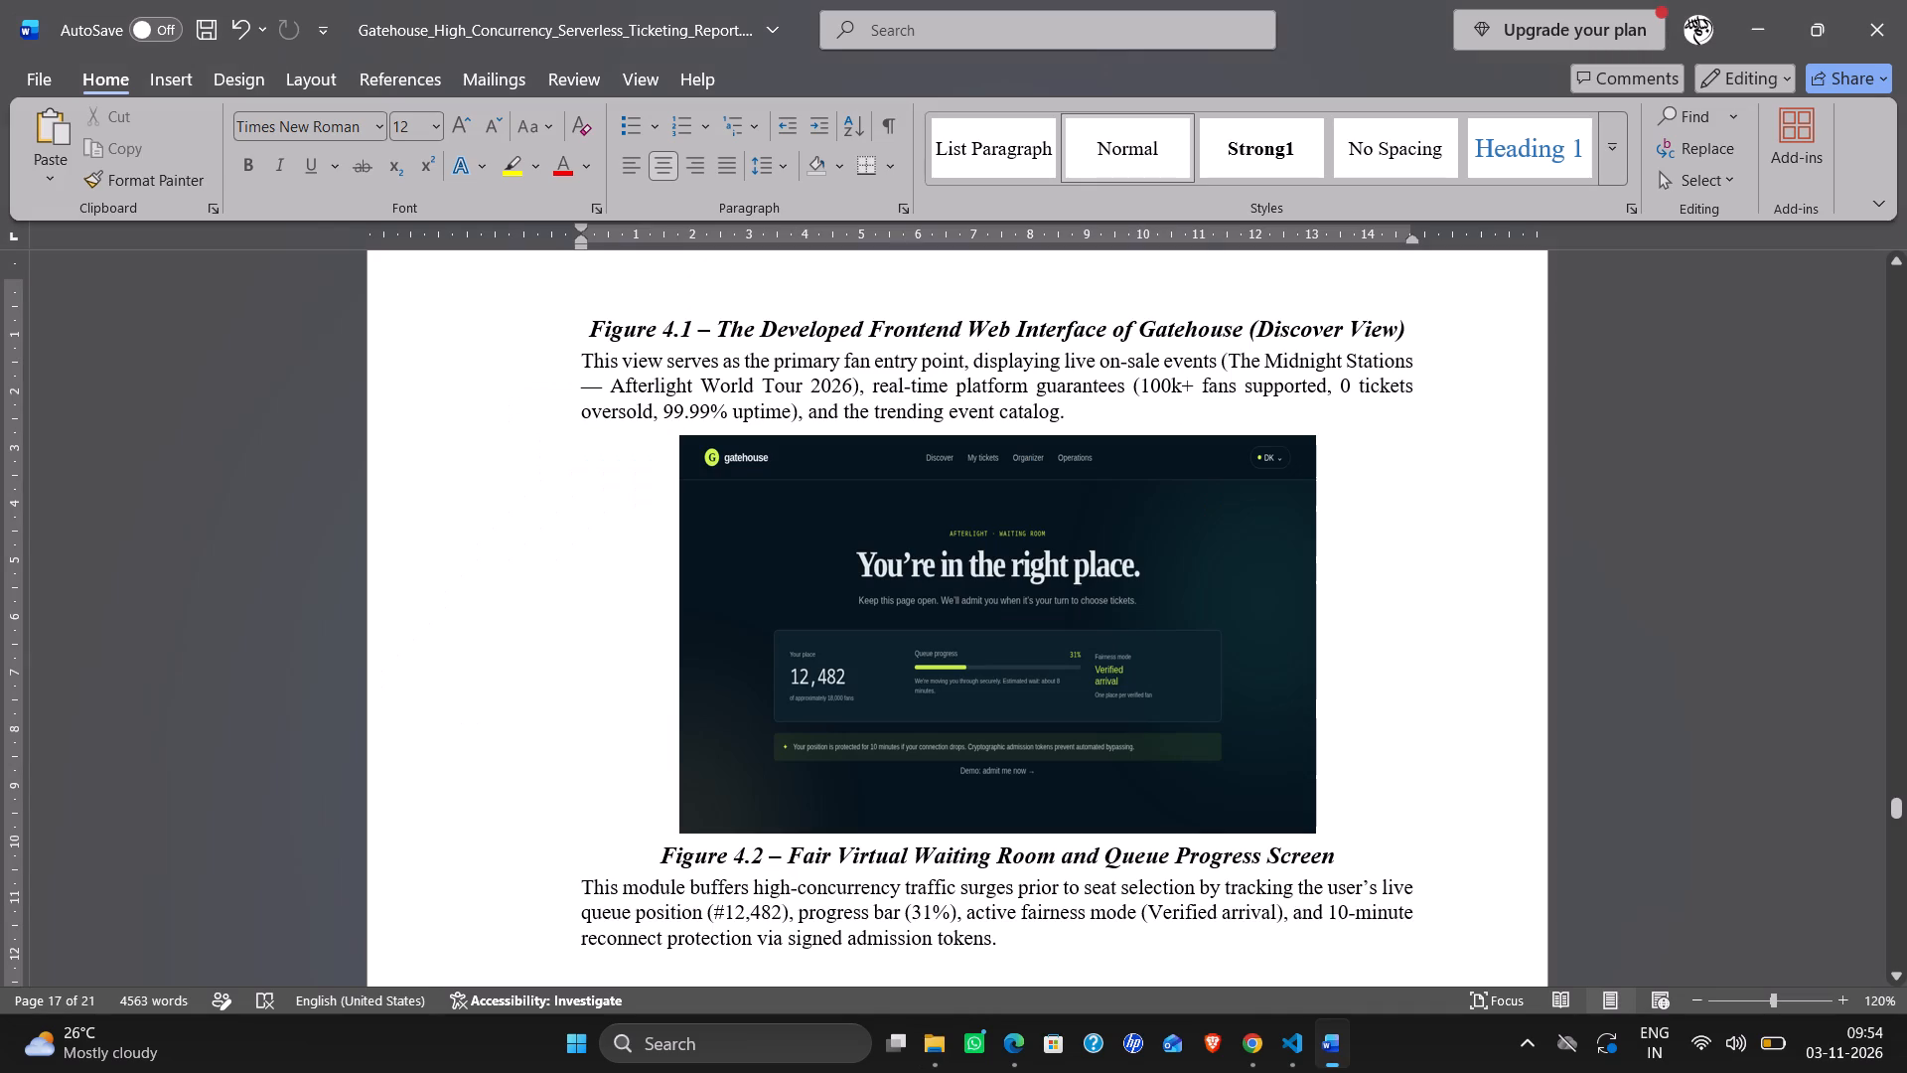
key("ctrl+v")
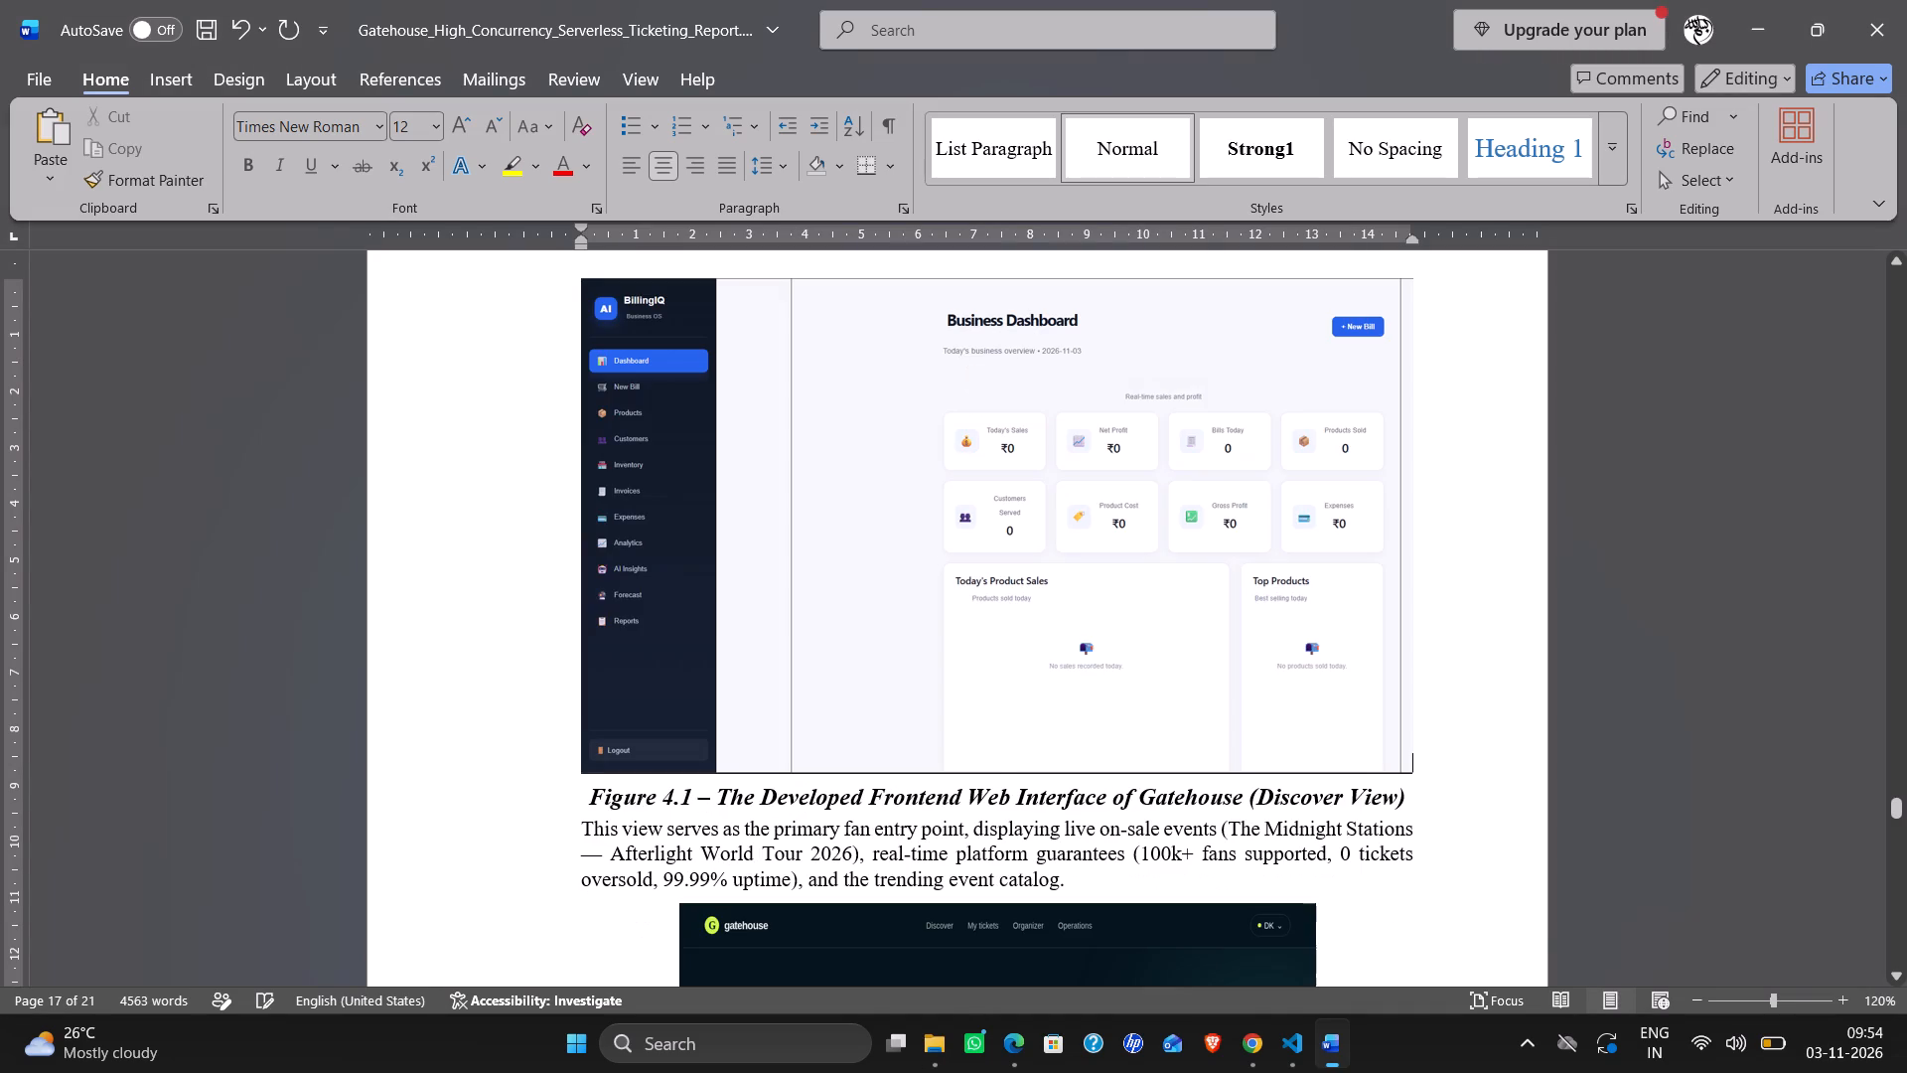
Shrink the pasted Business Dashboard picture proportionally so it is slightly narrower than the text column.
left_click(958, 364)
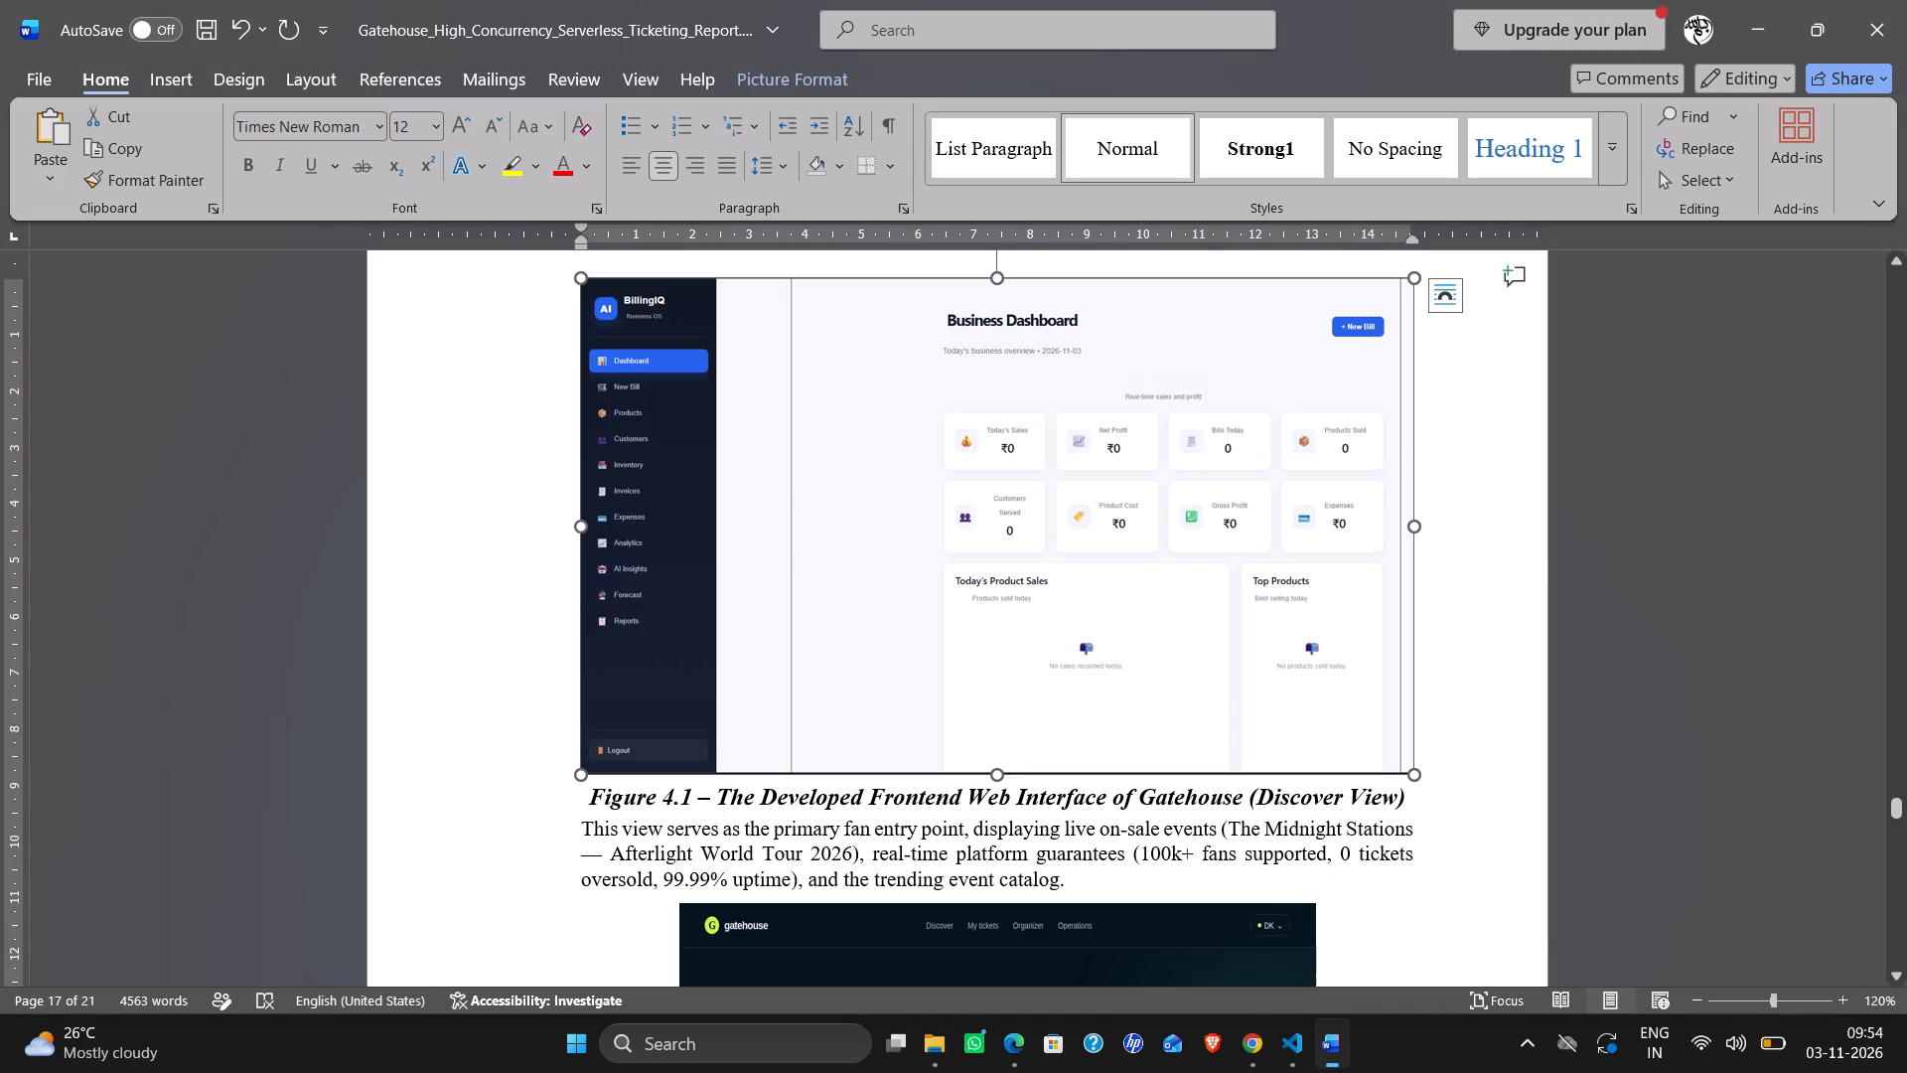
left_click_drag(1412, 772, 1357, 713)
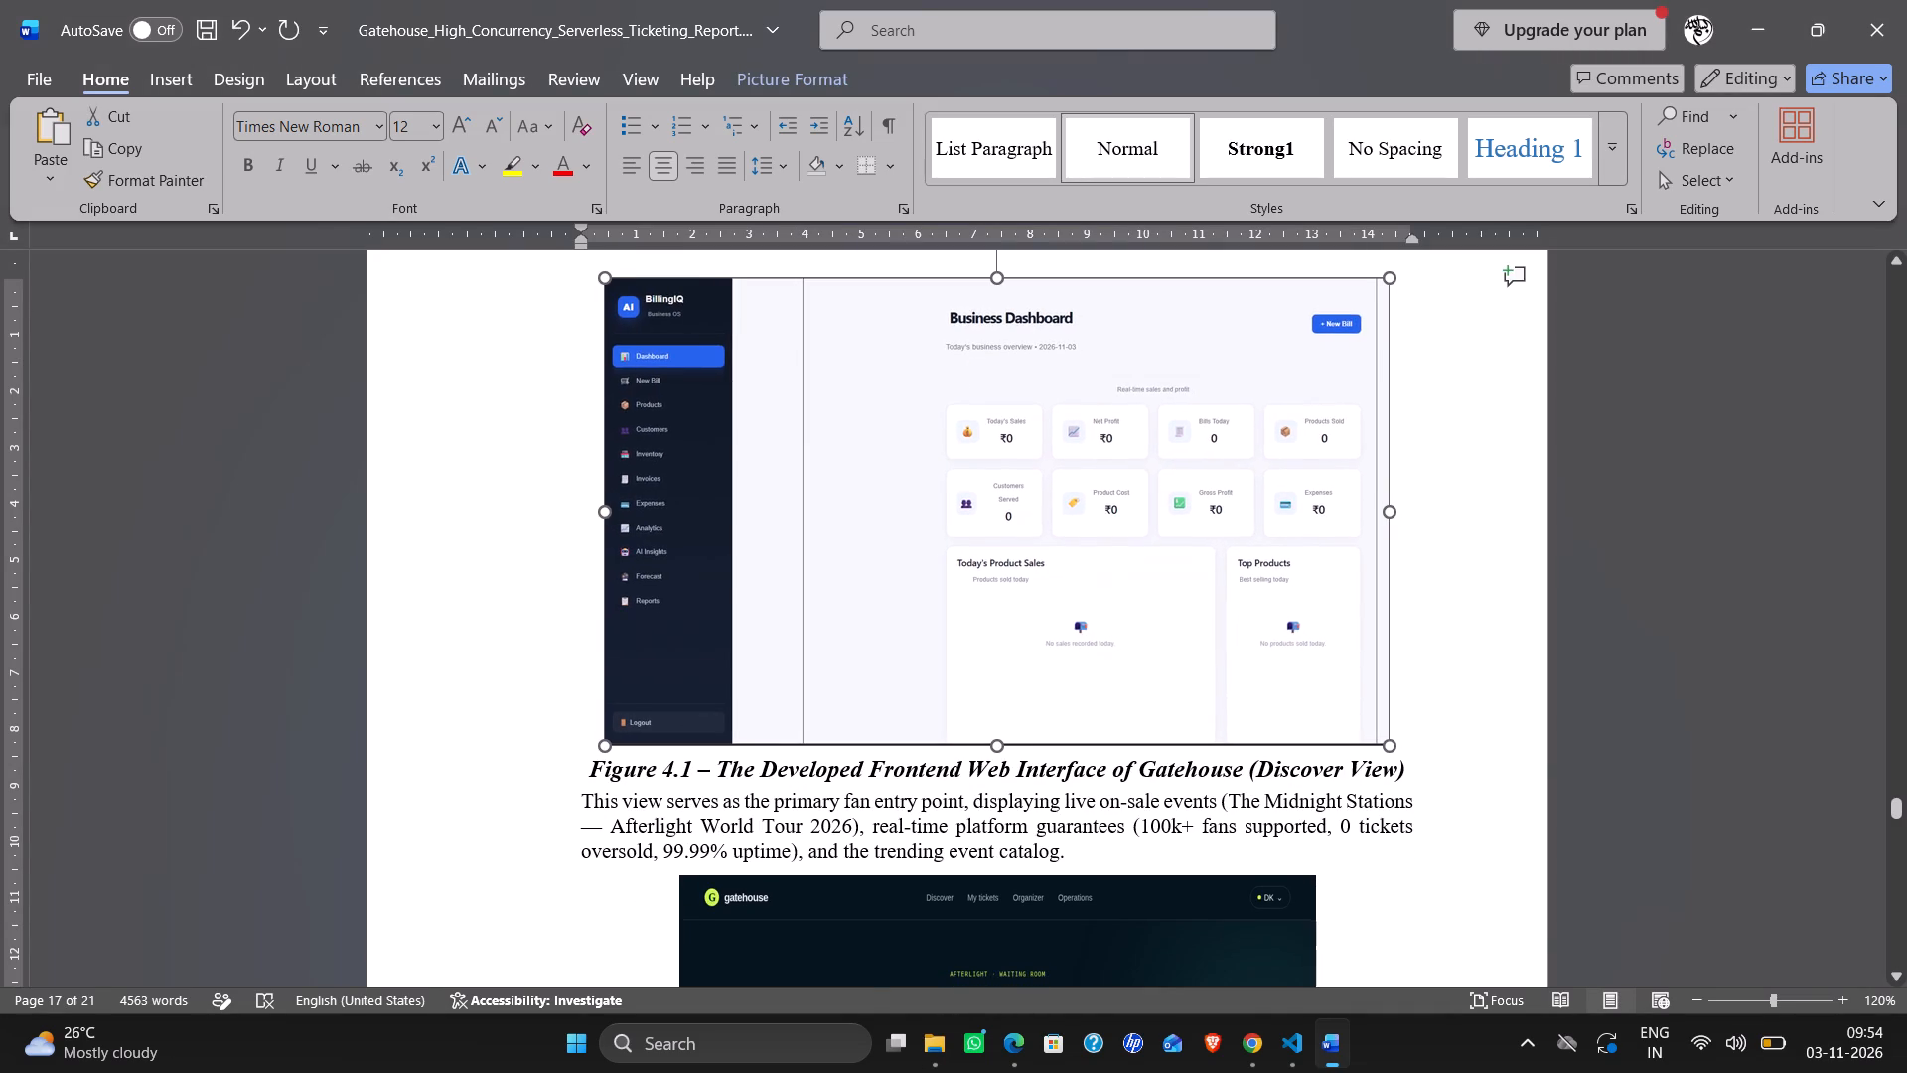
left_click_drag(1357, 713, 1340, 688)
left_click(1431, 636)
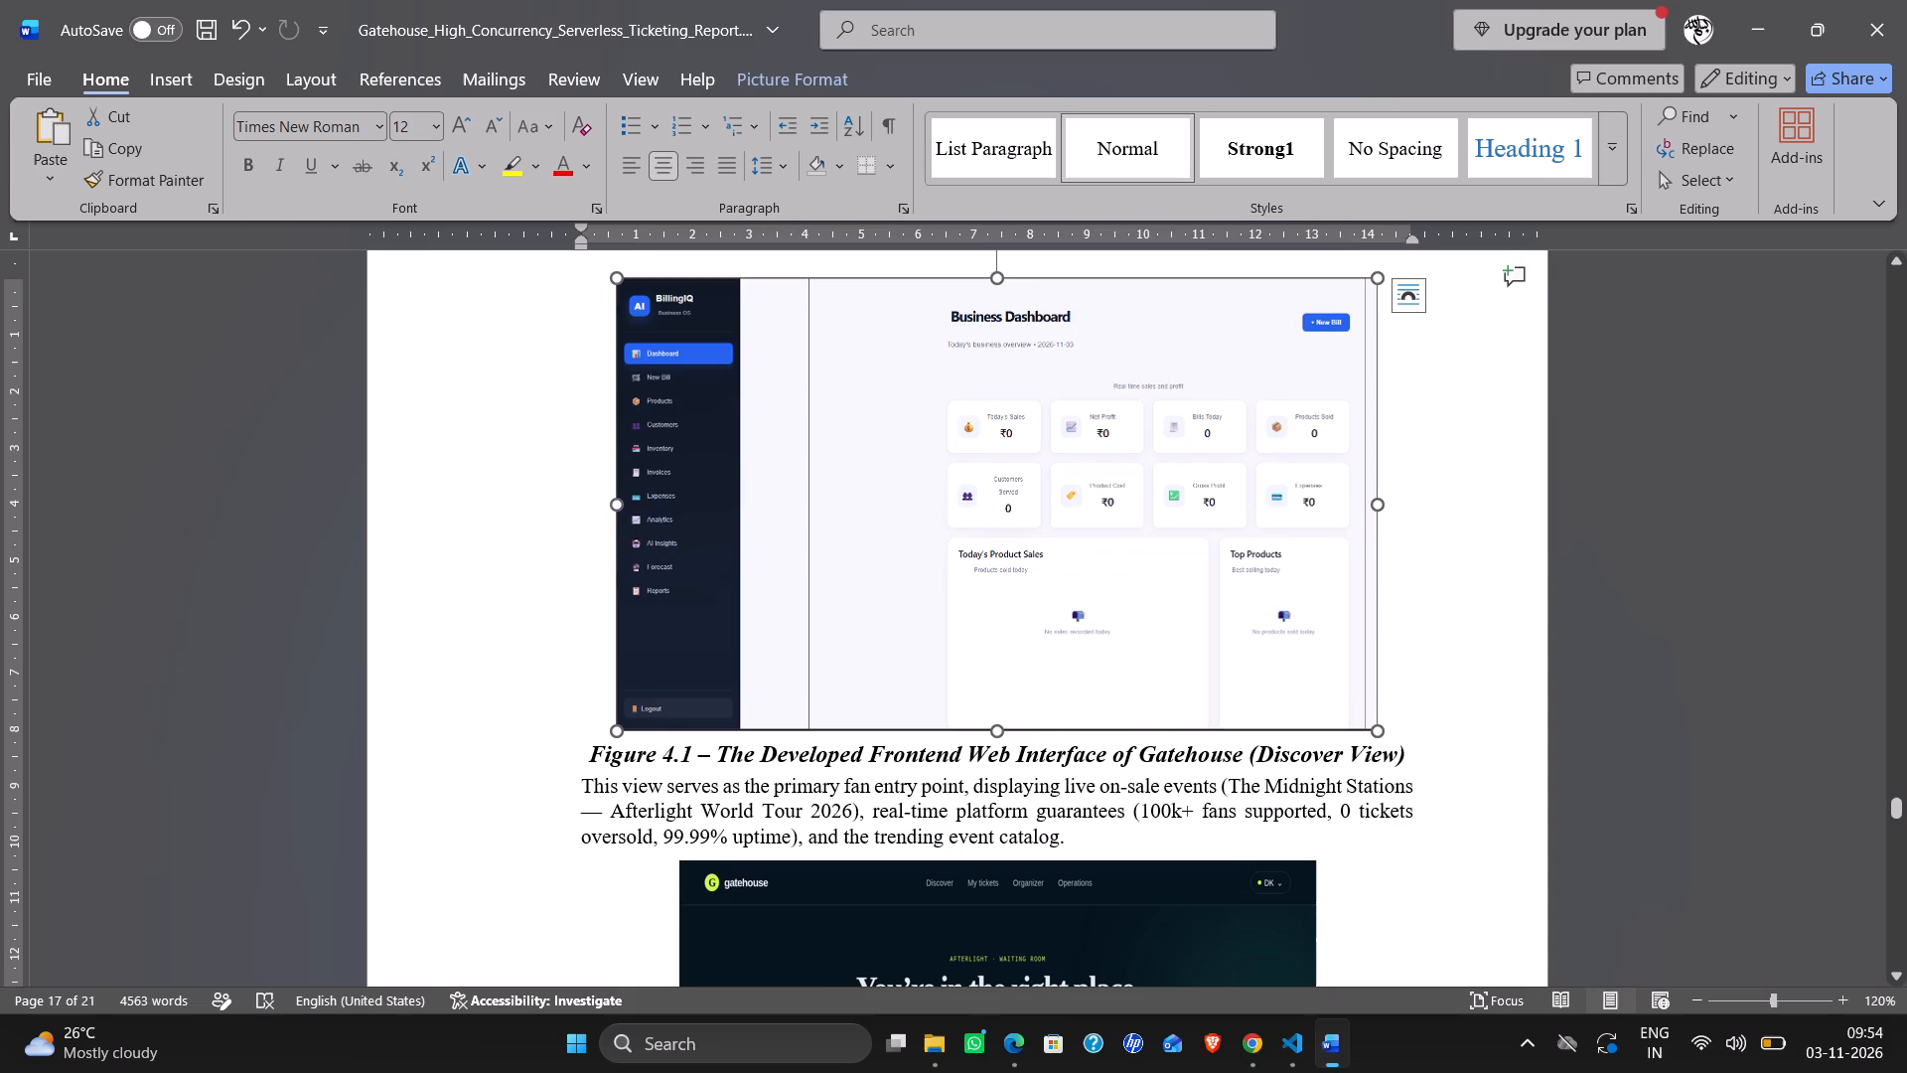
Replace "Gatehouse" with "AI-Billing" in the Figure 4.1 caption.
left_click(1247, 754)
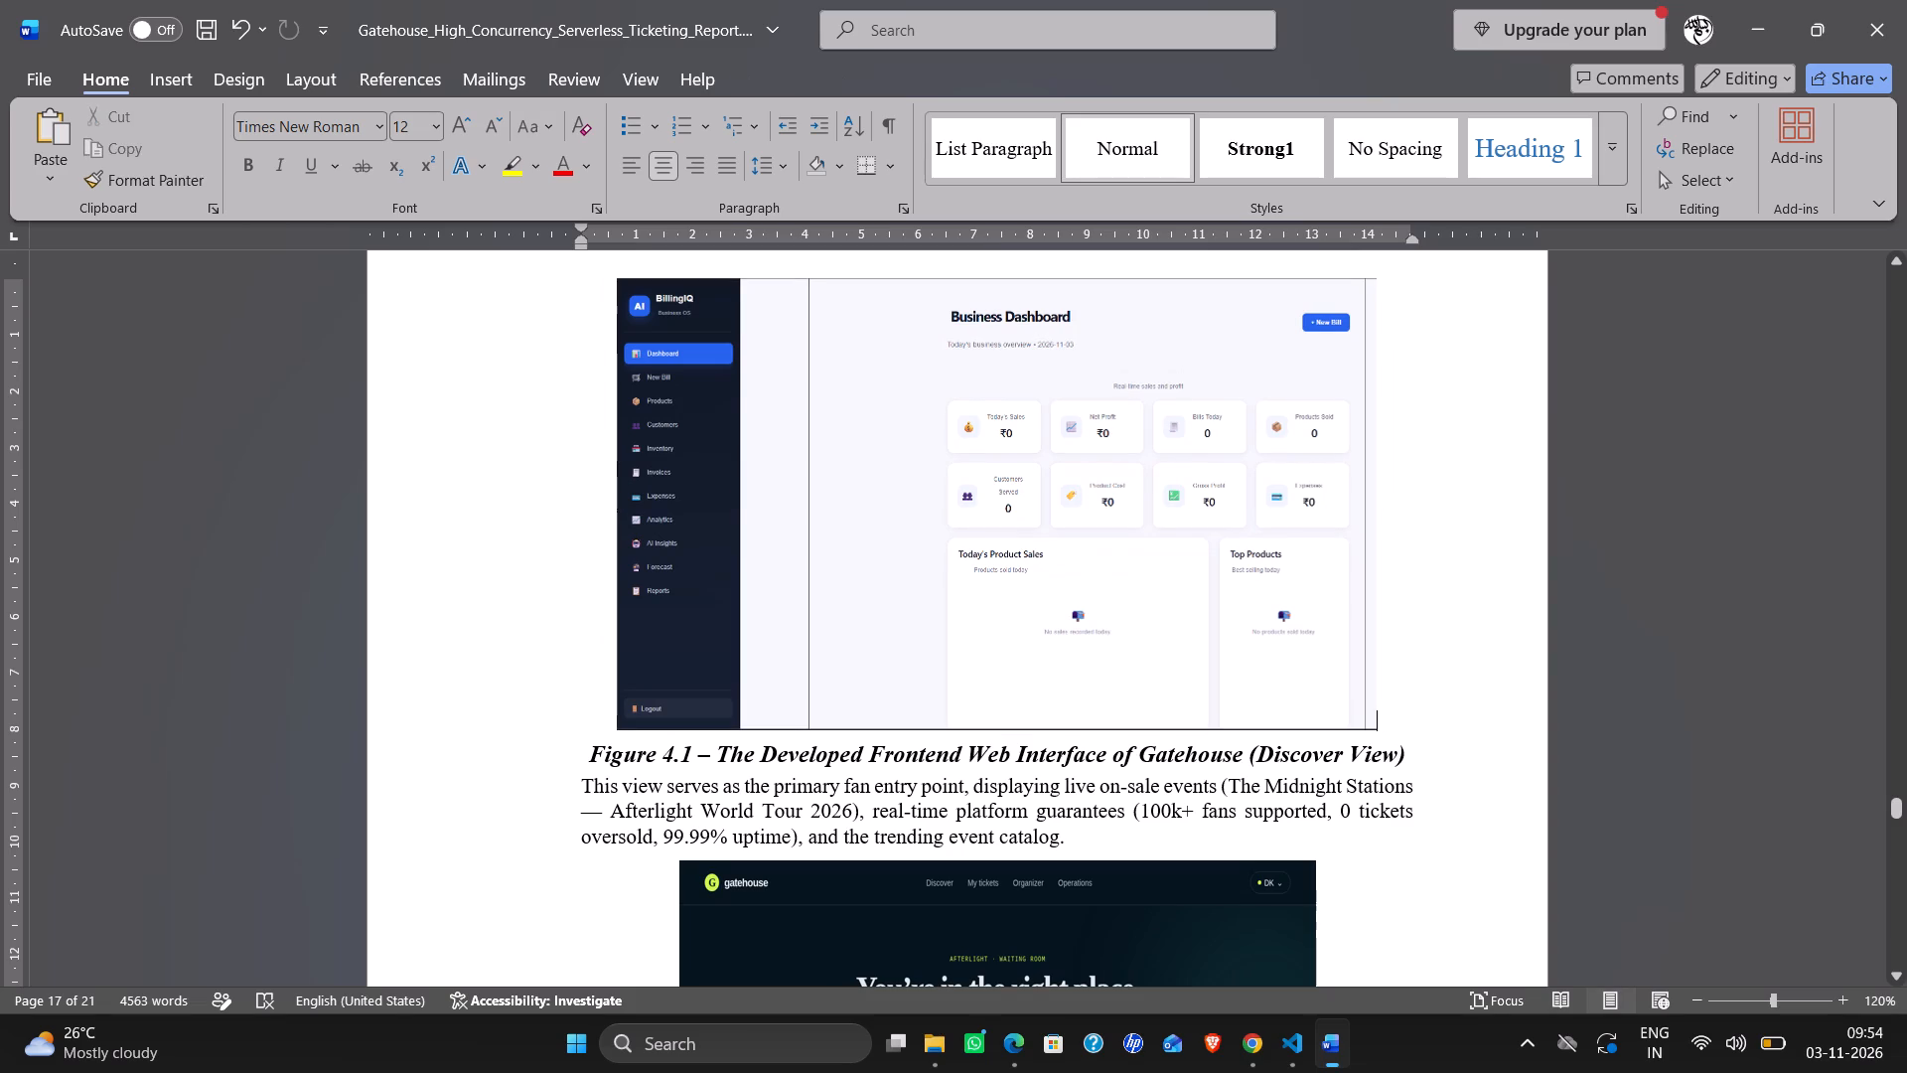
key("BackSpace")
key("BackSpace")
key("BackSpace")
key("BackSpace")
key("BackSpace")
key("BackSpace")
key("BackSpace")
key("BackSpace")
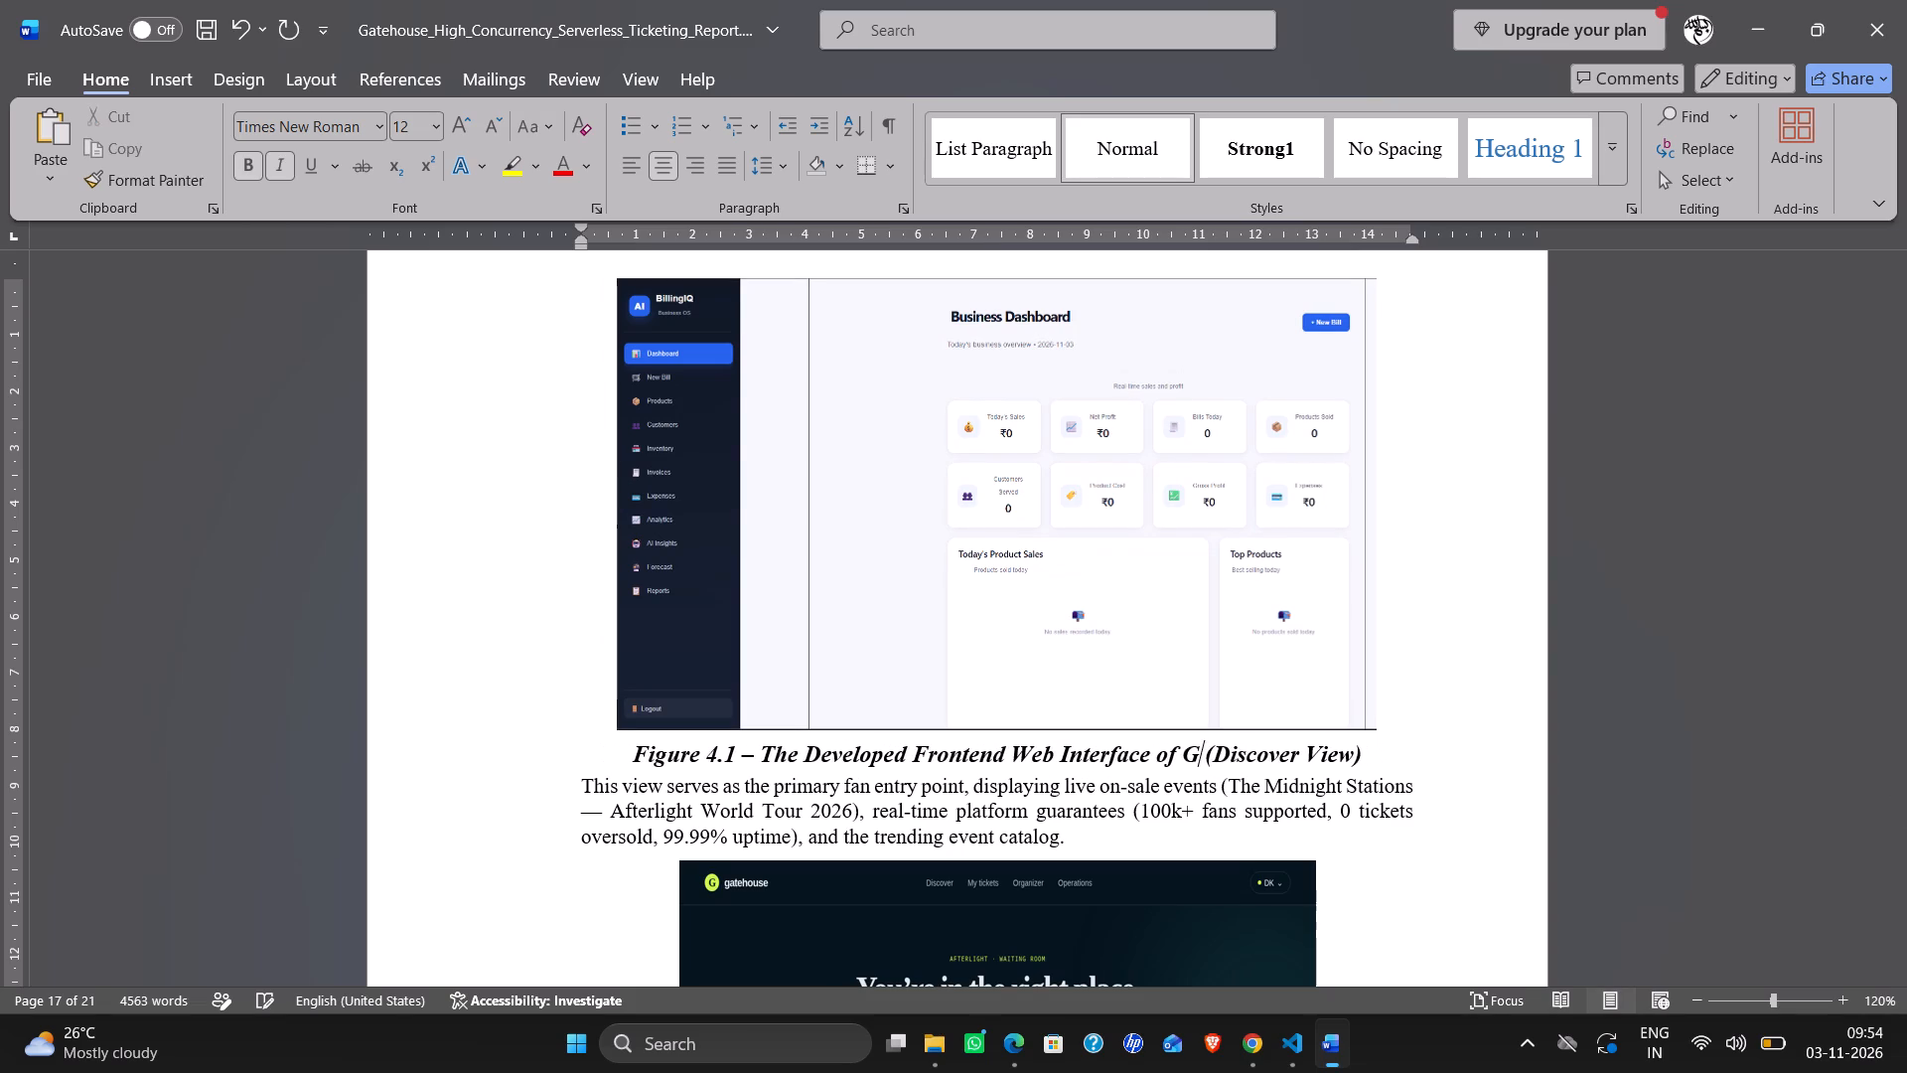
key("BackSpace")
type("AI")
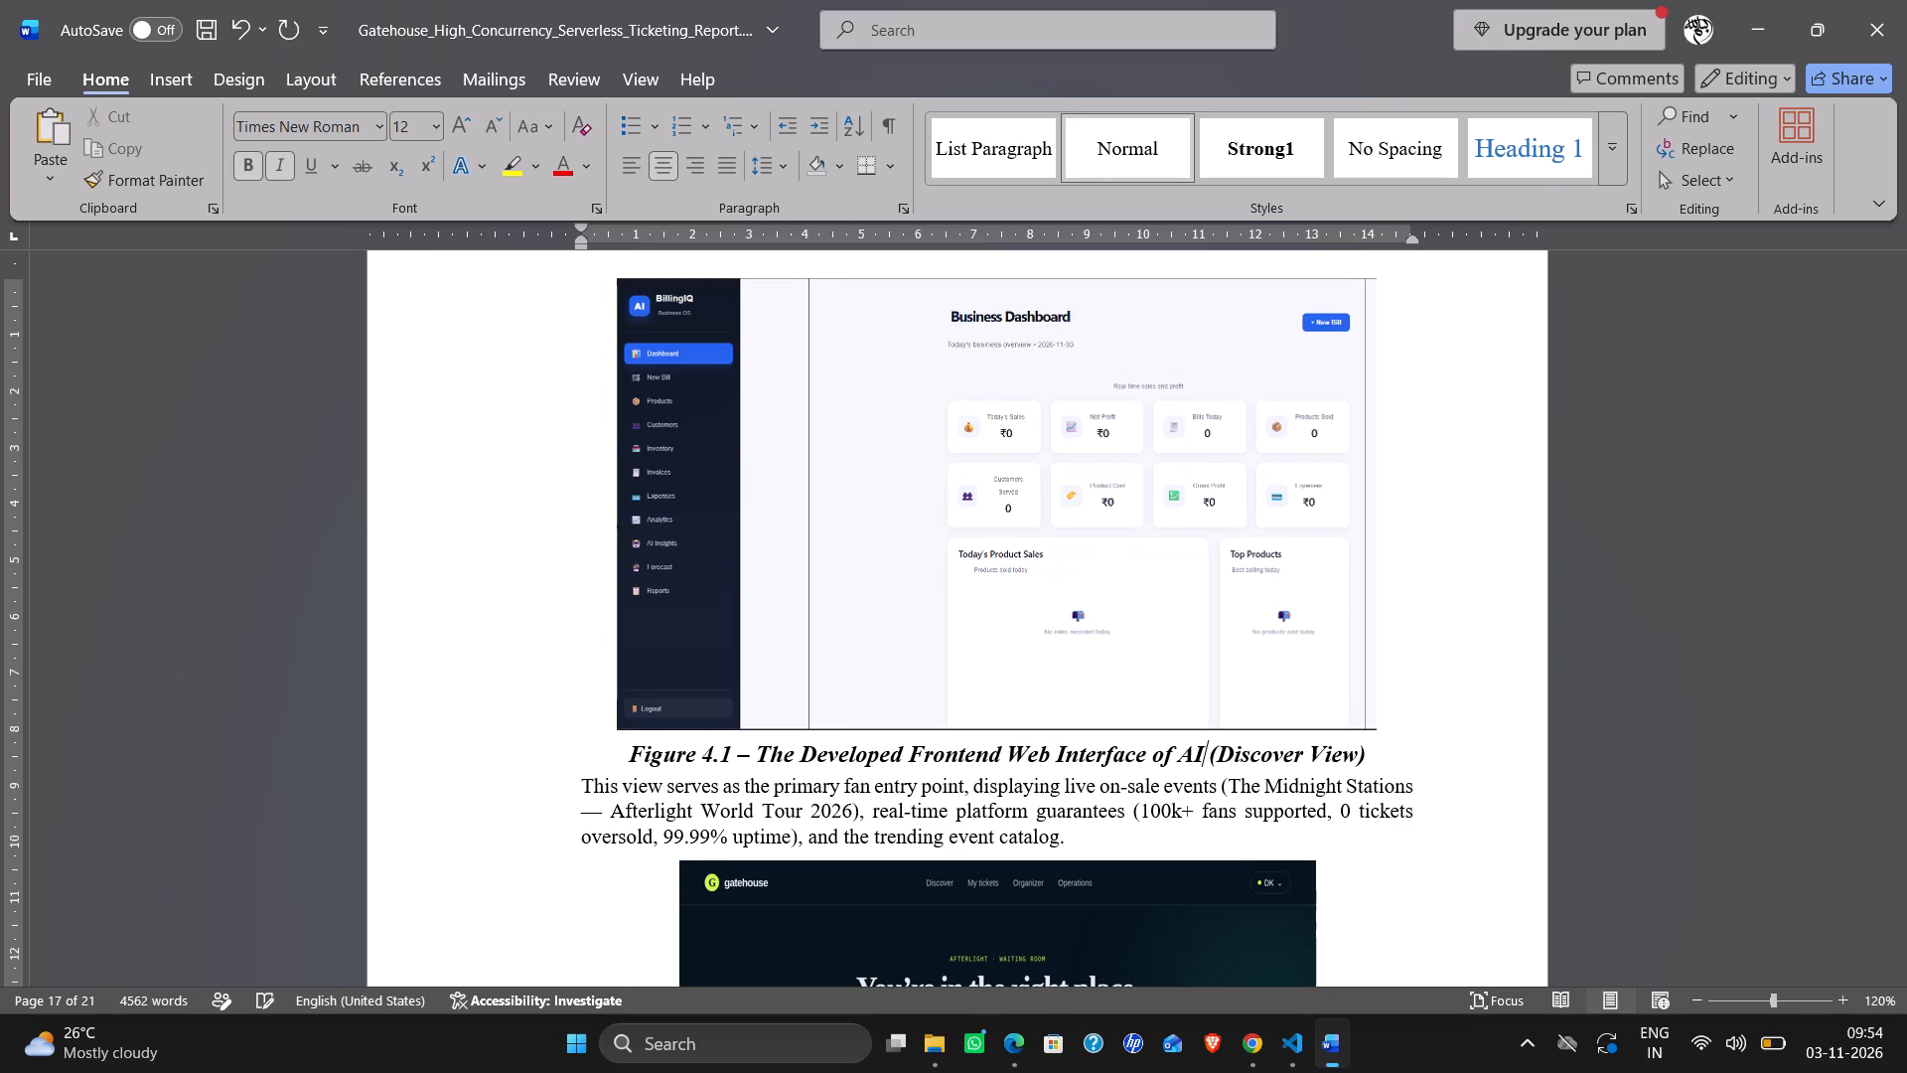
key("minus")
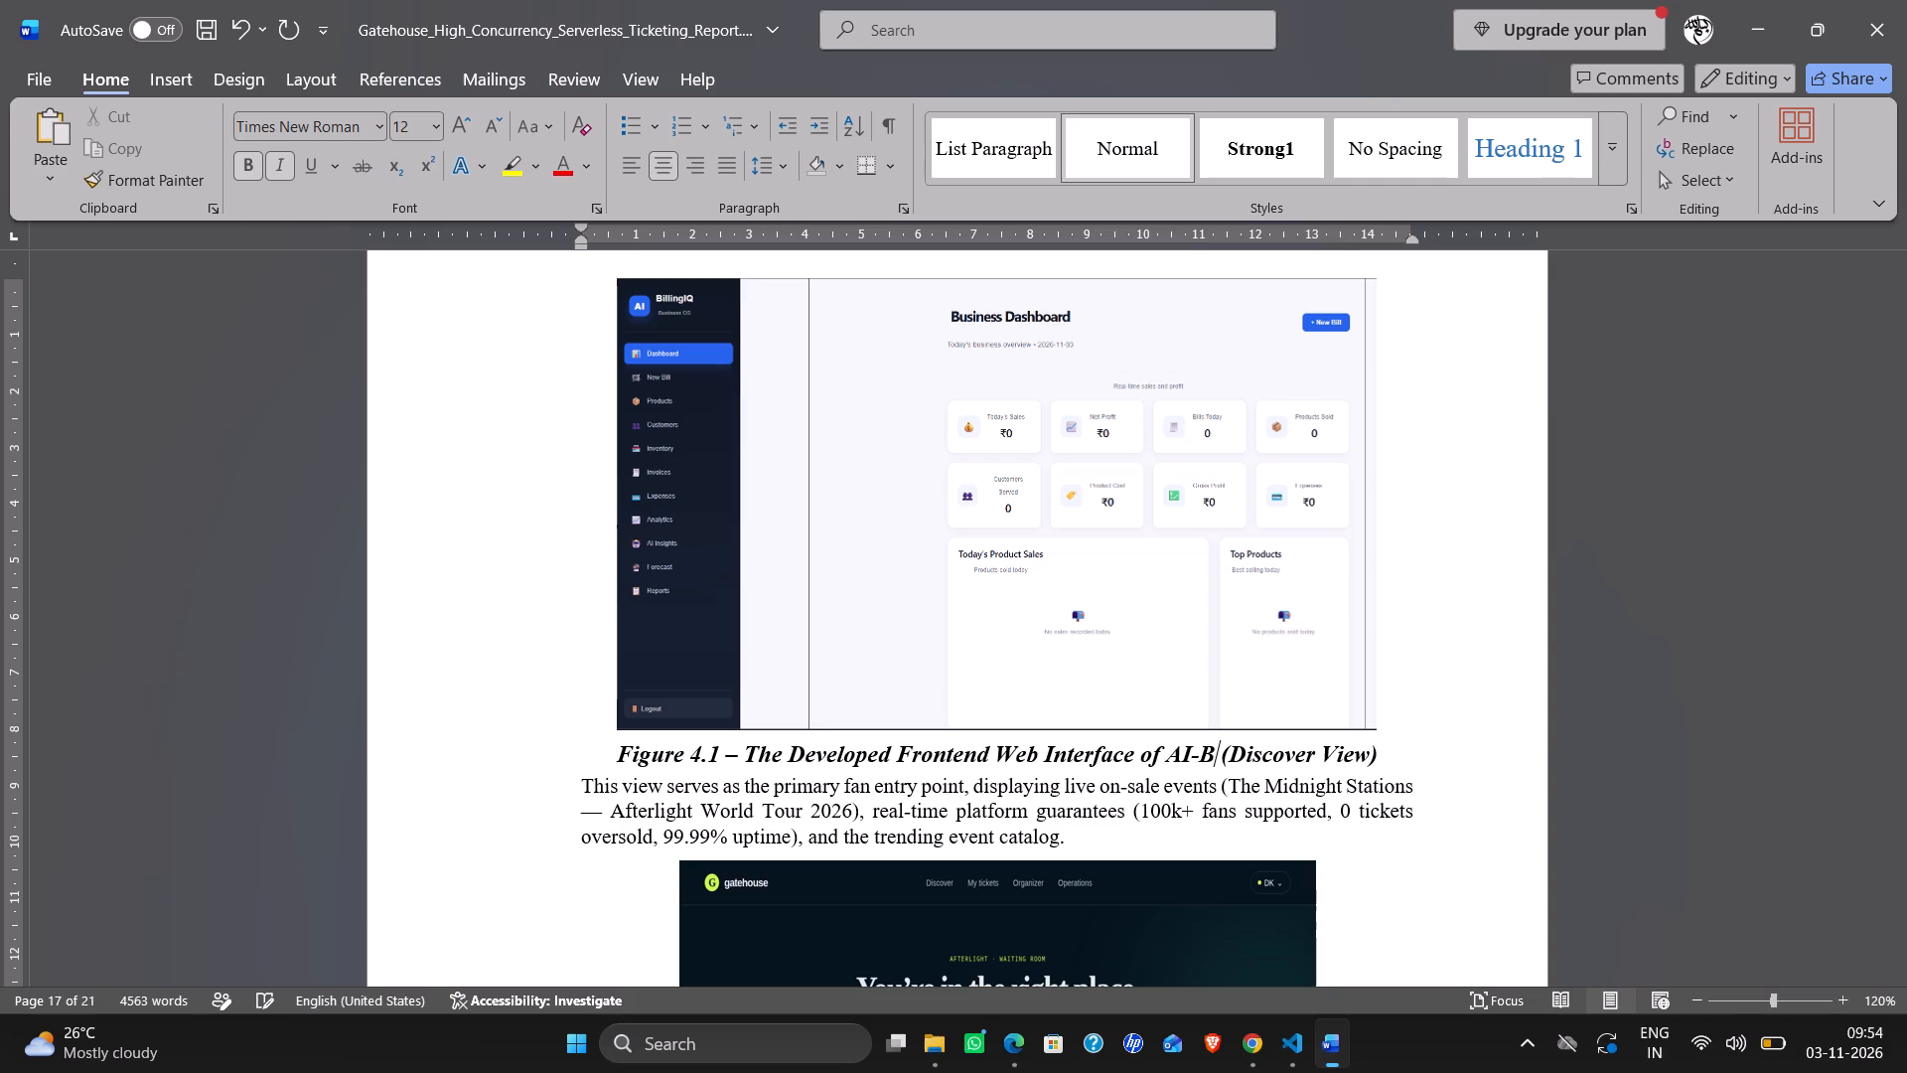
type("illing")
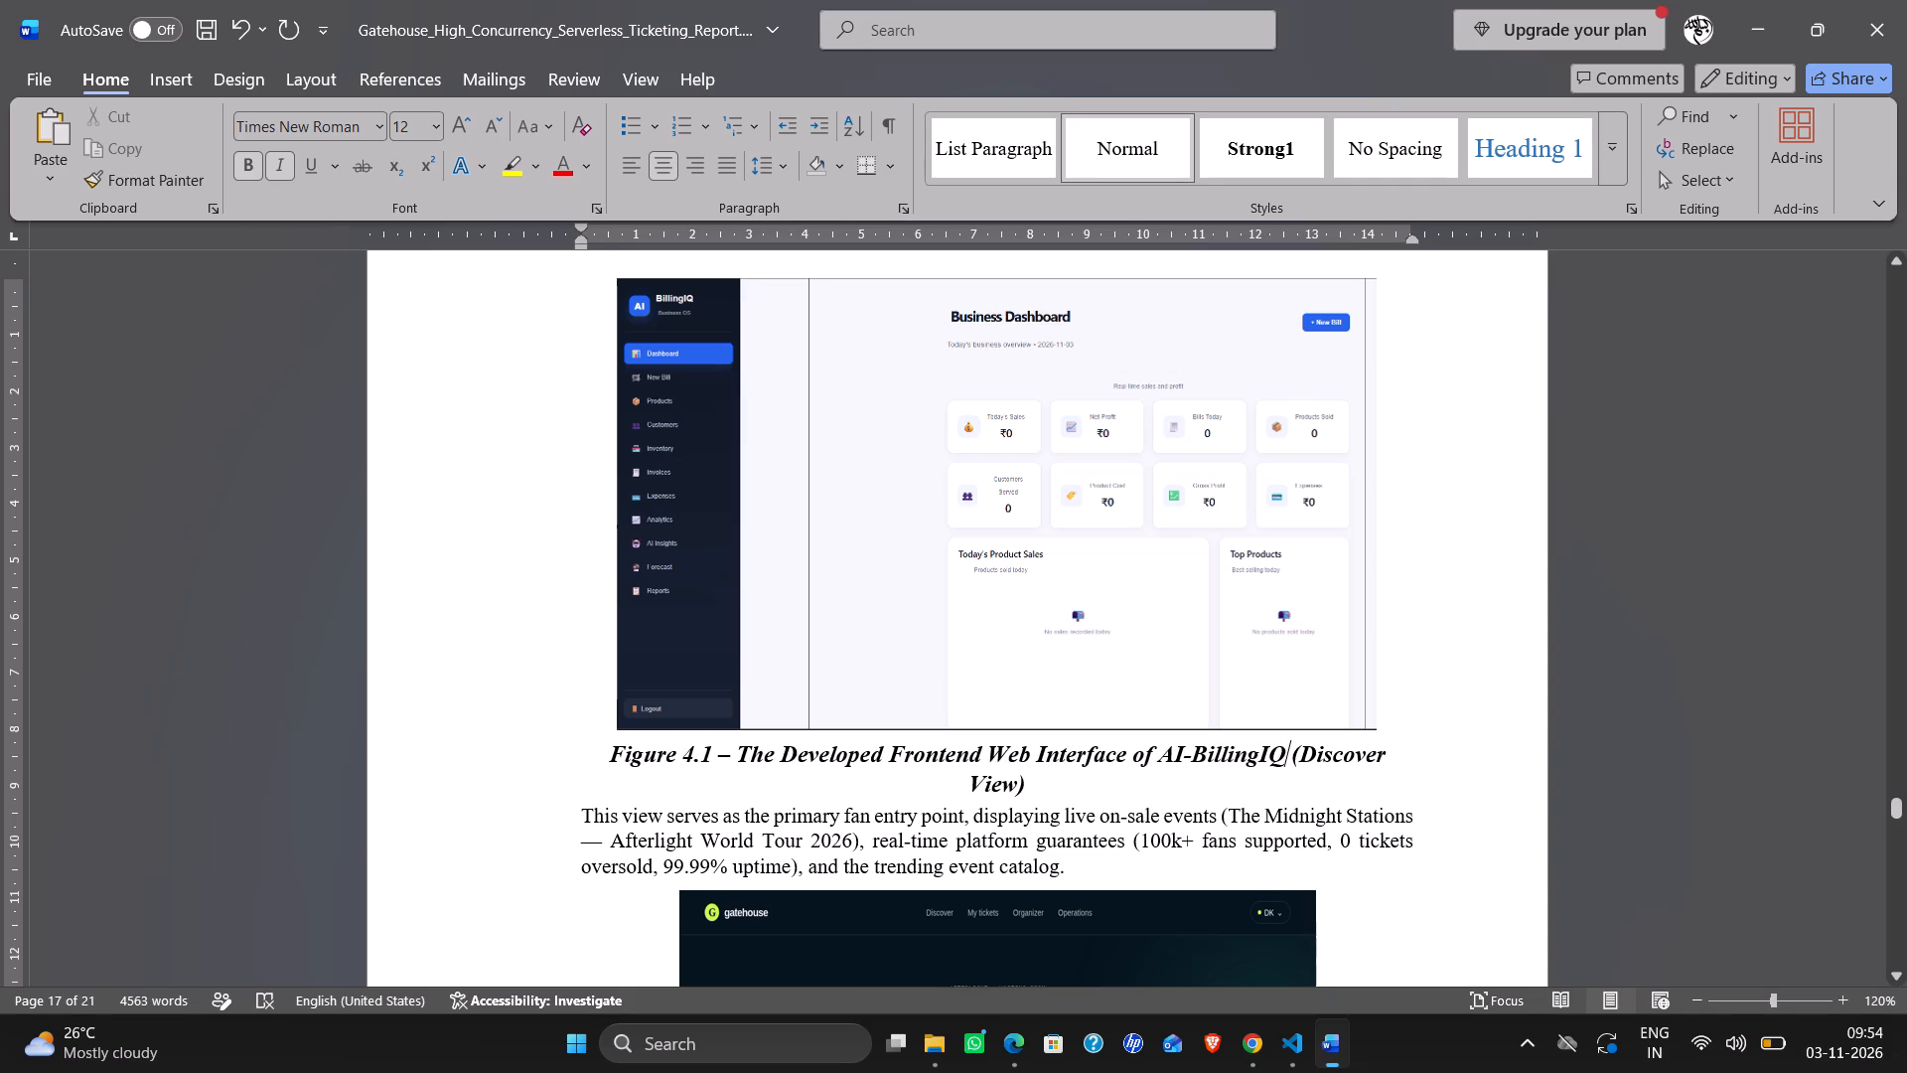
key("BackSpace")
key("BackSpace")
Review the Figure 4.1 picture, its caption and description, and the page layout around them.
scroll(1186, 795, "down", 1)
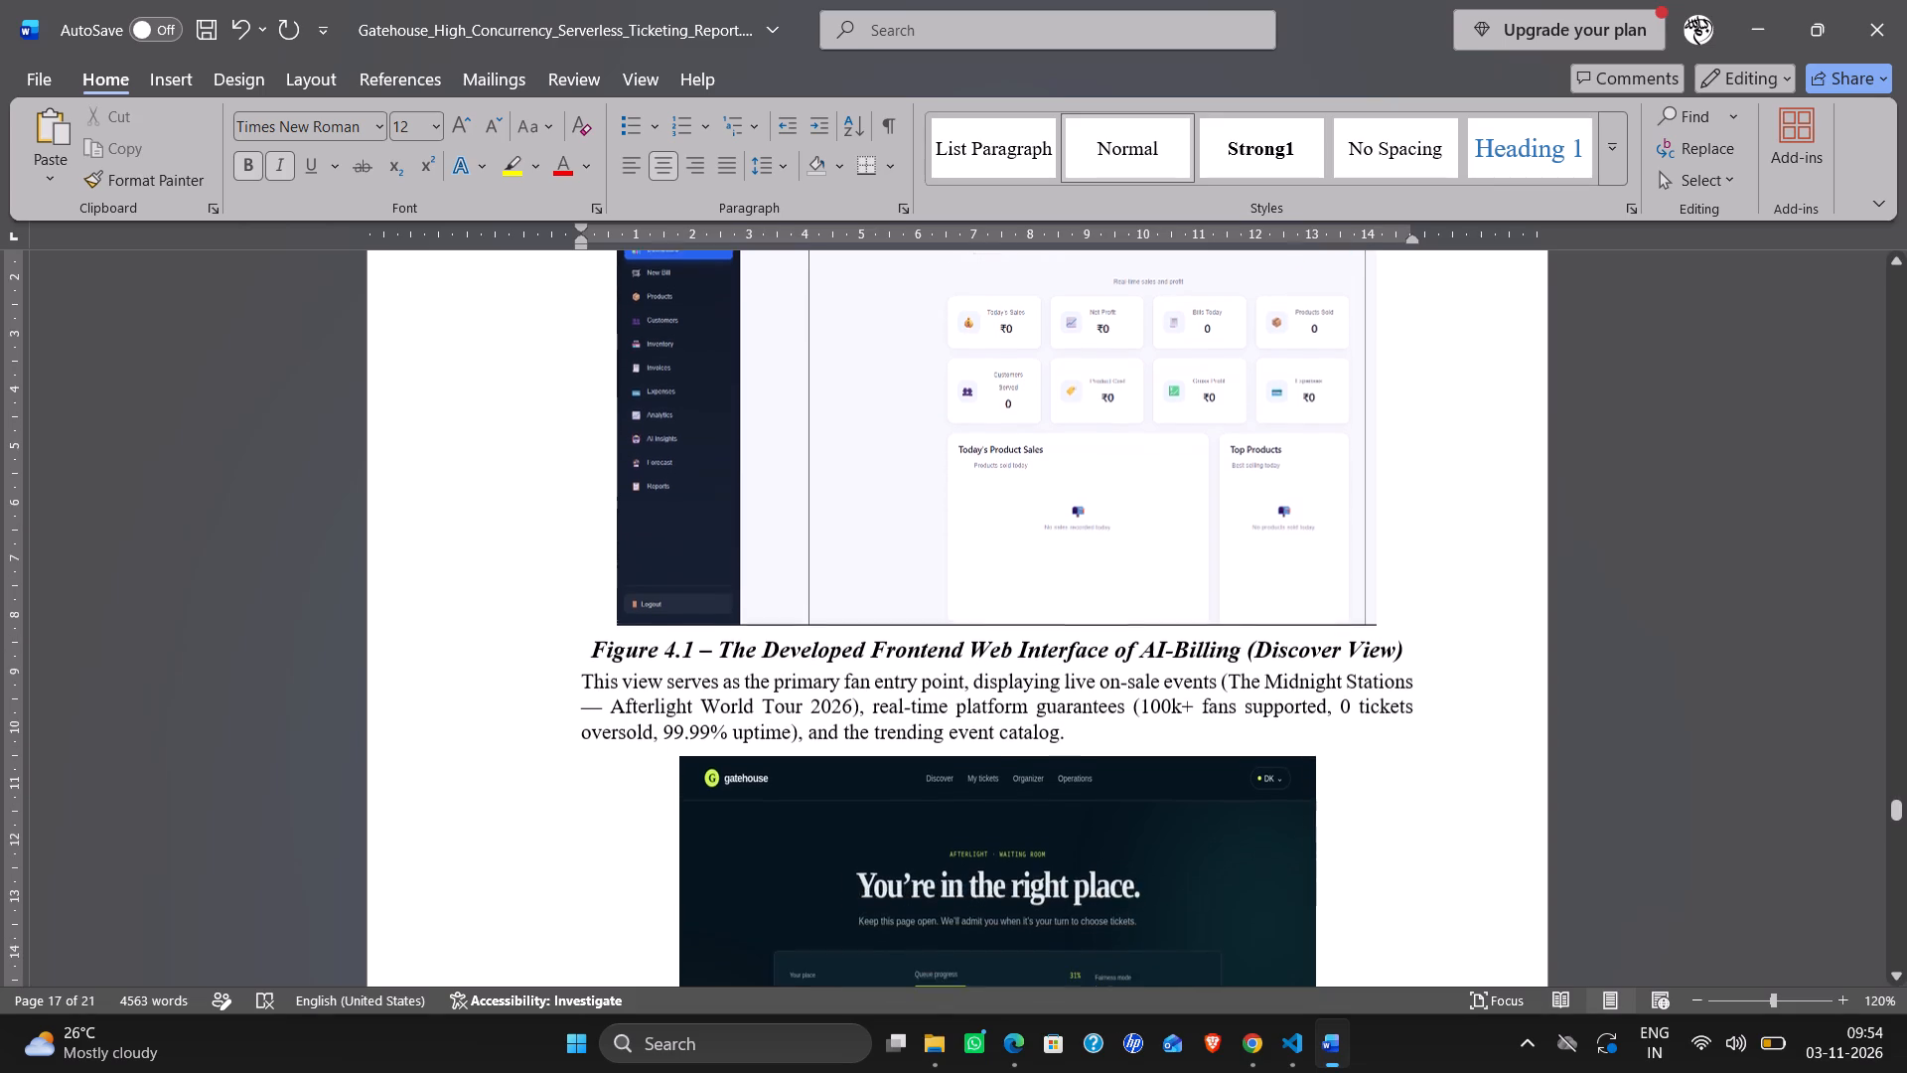
scroll(1186, 795, "down", 1)
scroll(1186, 795, "up", 1)
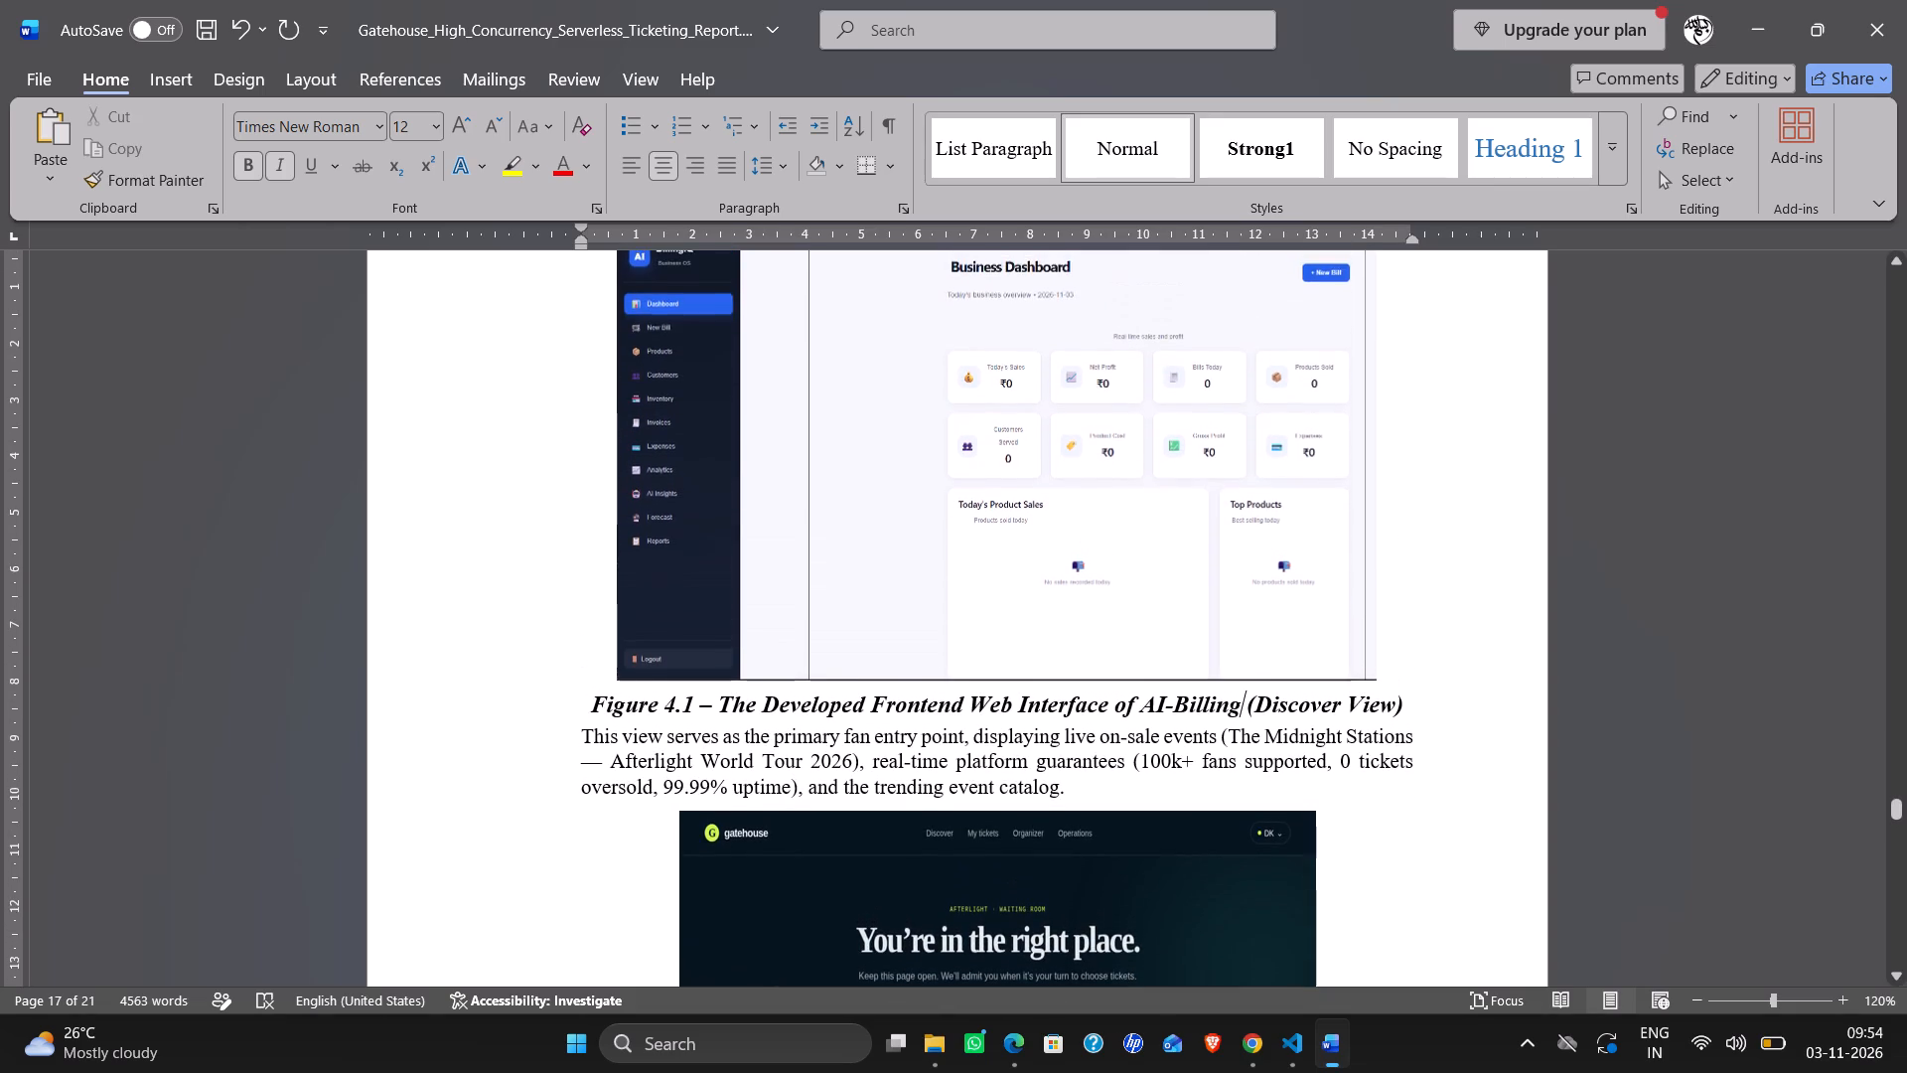
scroll(1186, 795, "up", 2)
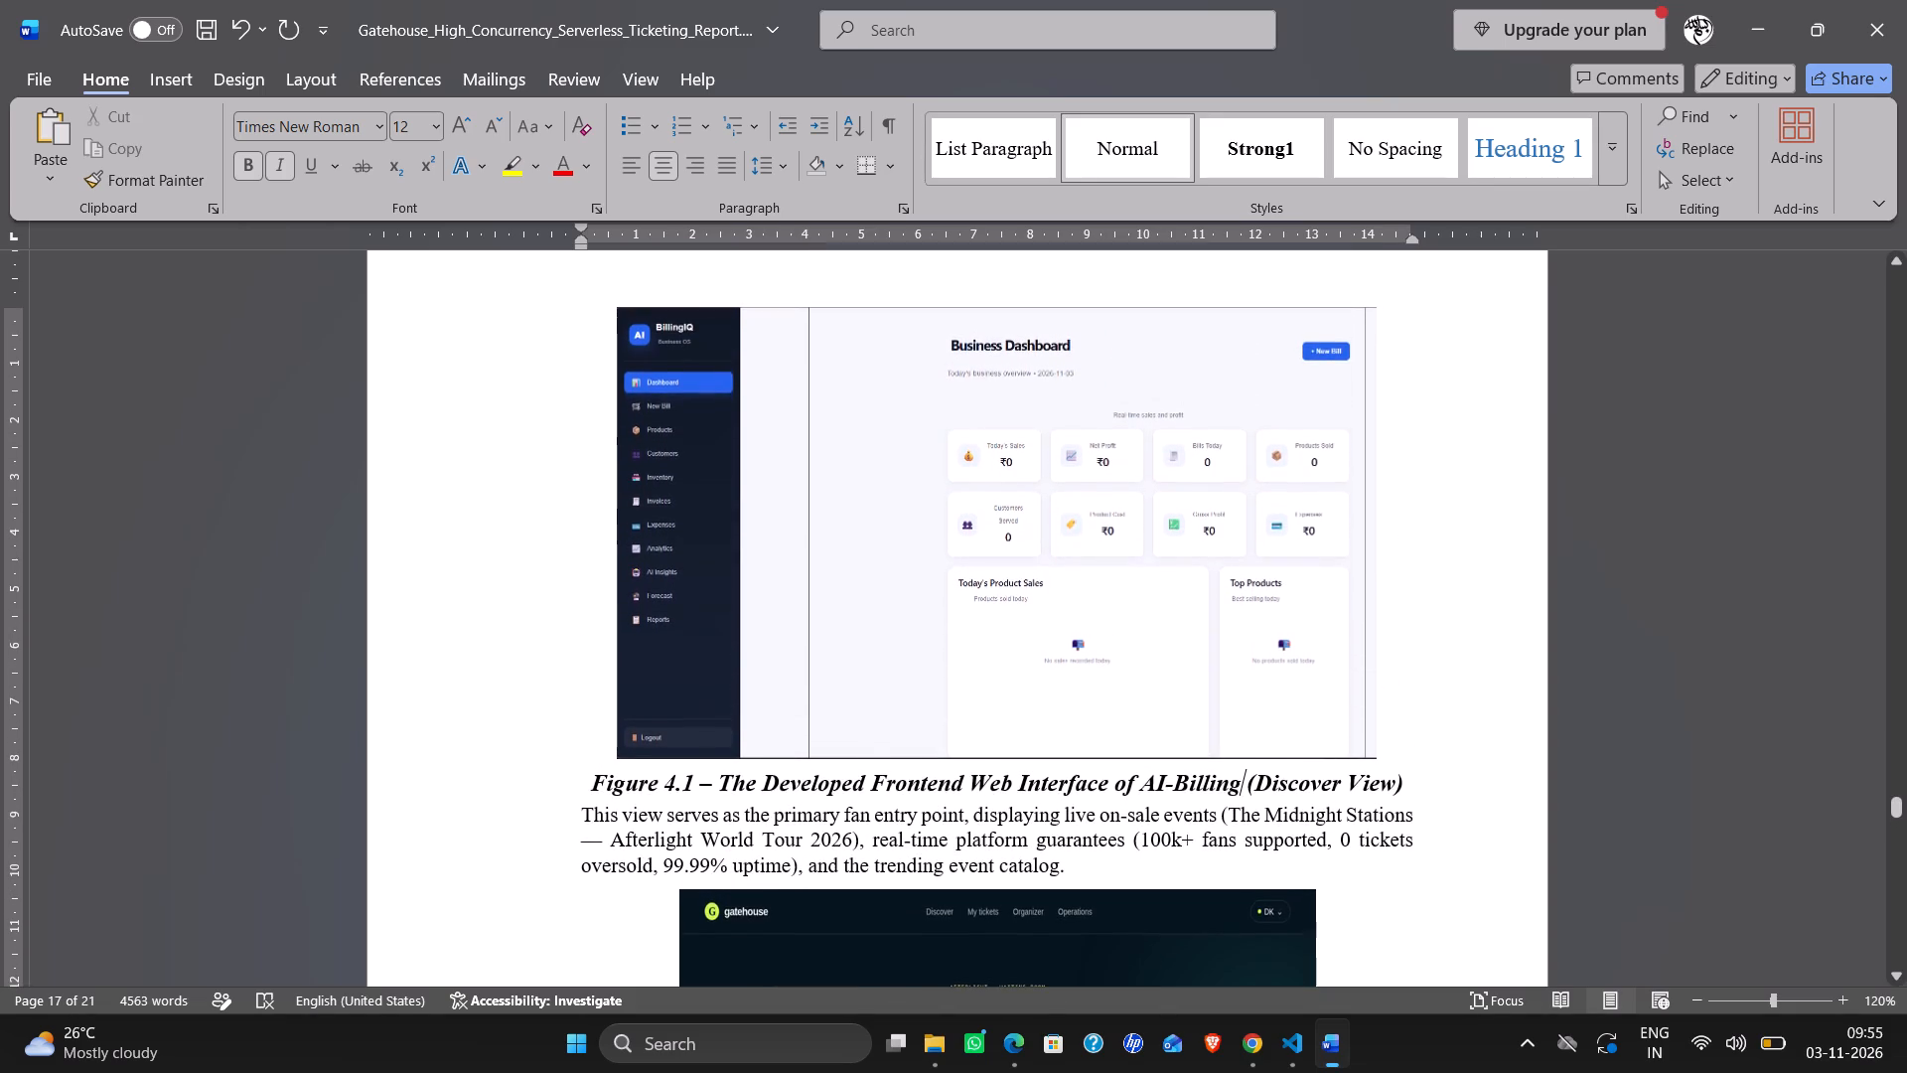
scroll(1186, 795, "up", 2)
scroll(1186, 795, "down", 1)
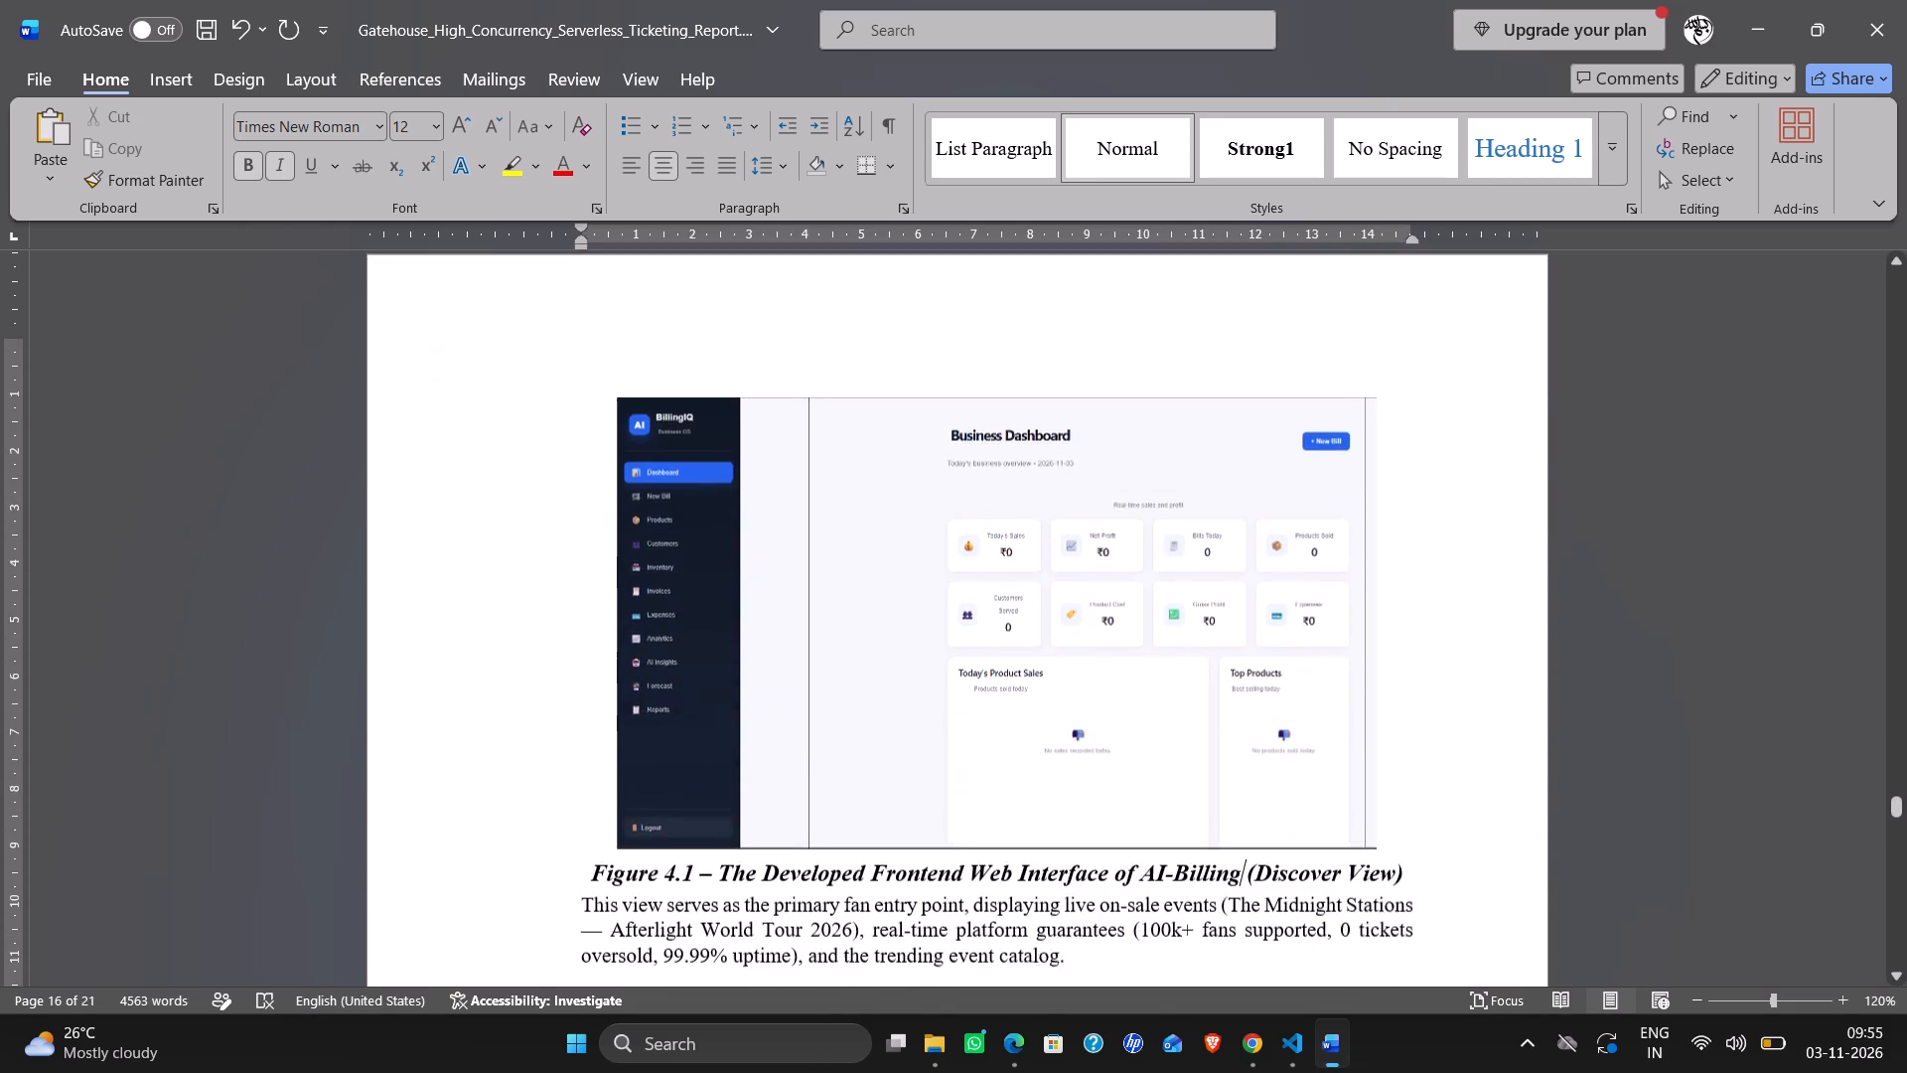
scroll(1186, 795, "down", 1)
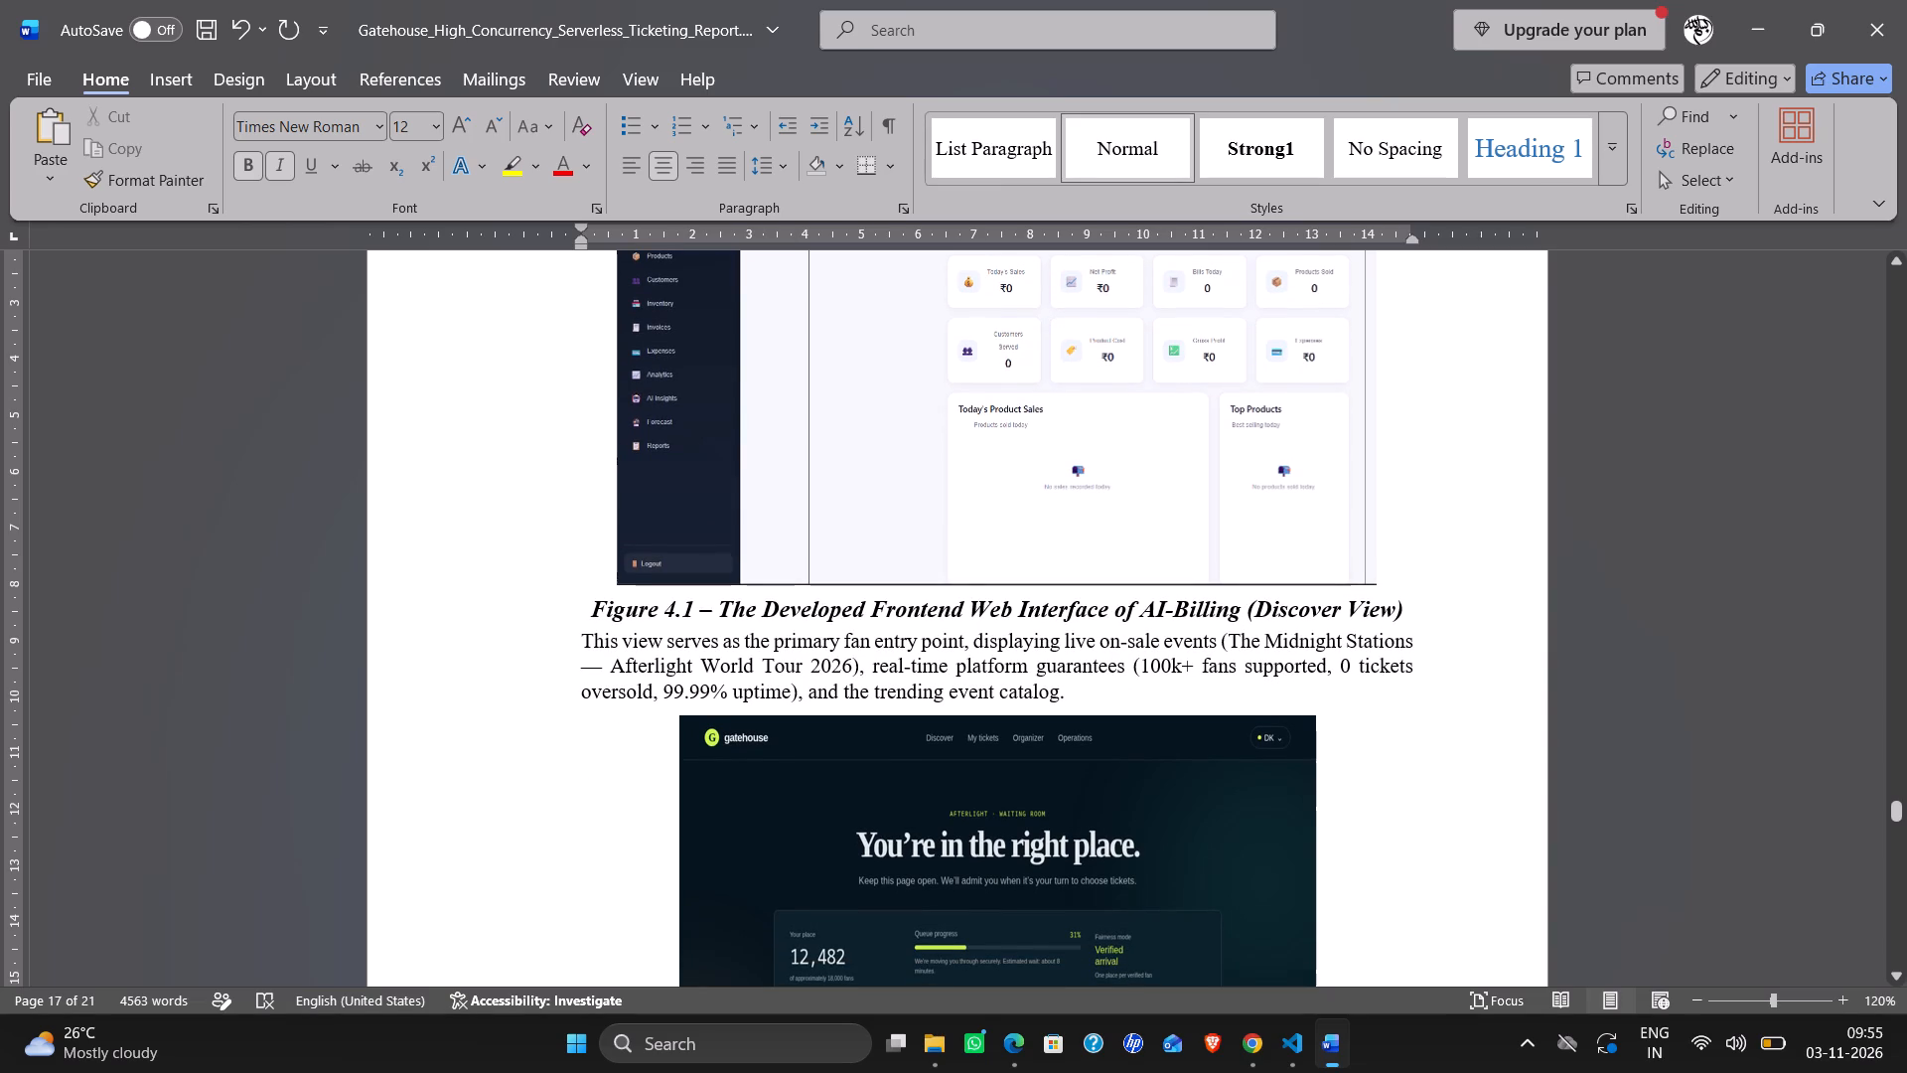
left_click_drag(587, 625, 1064, 690)
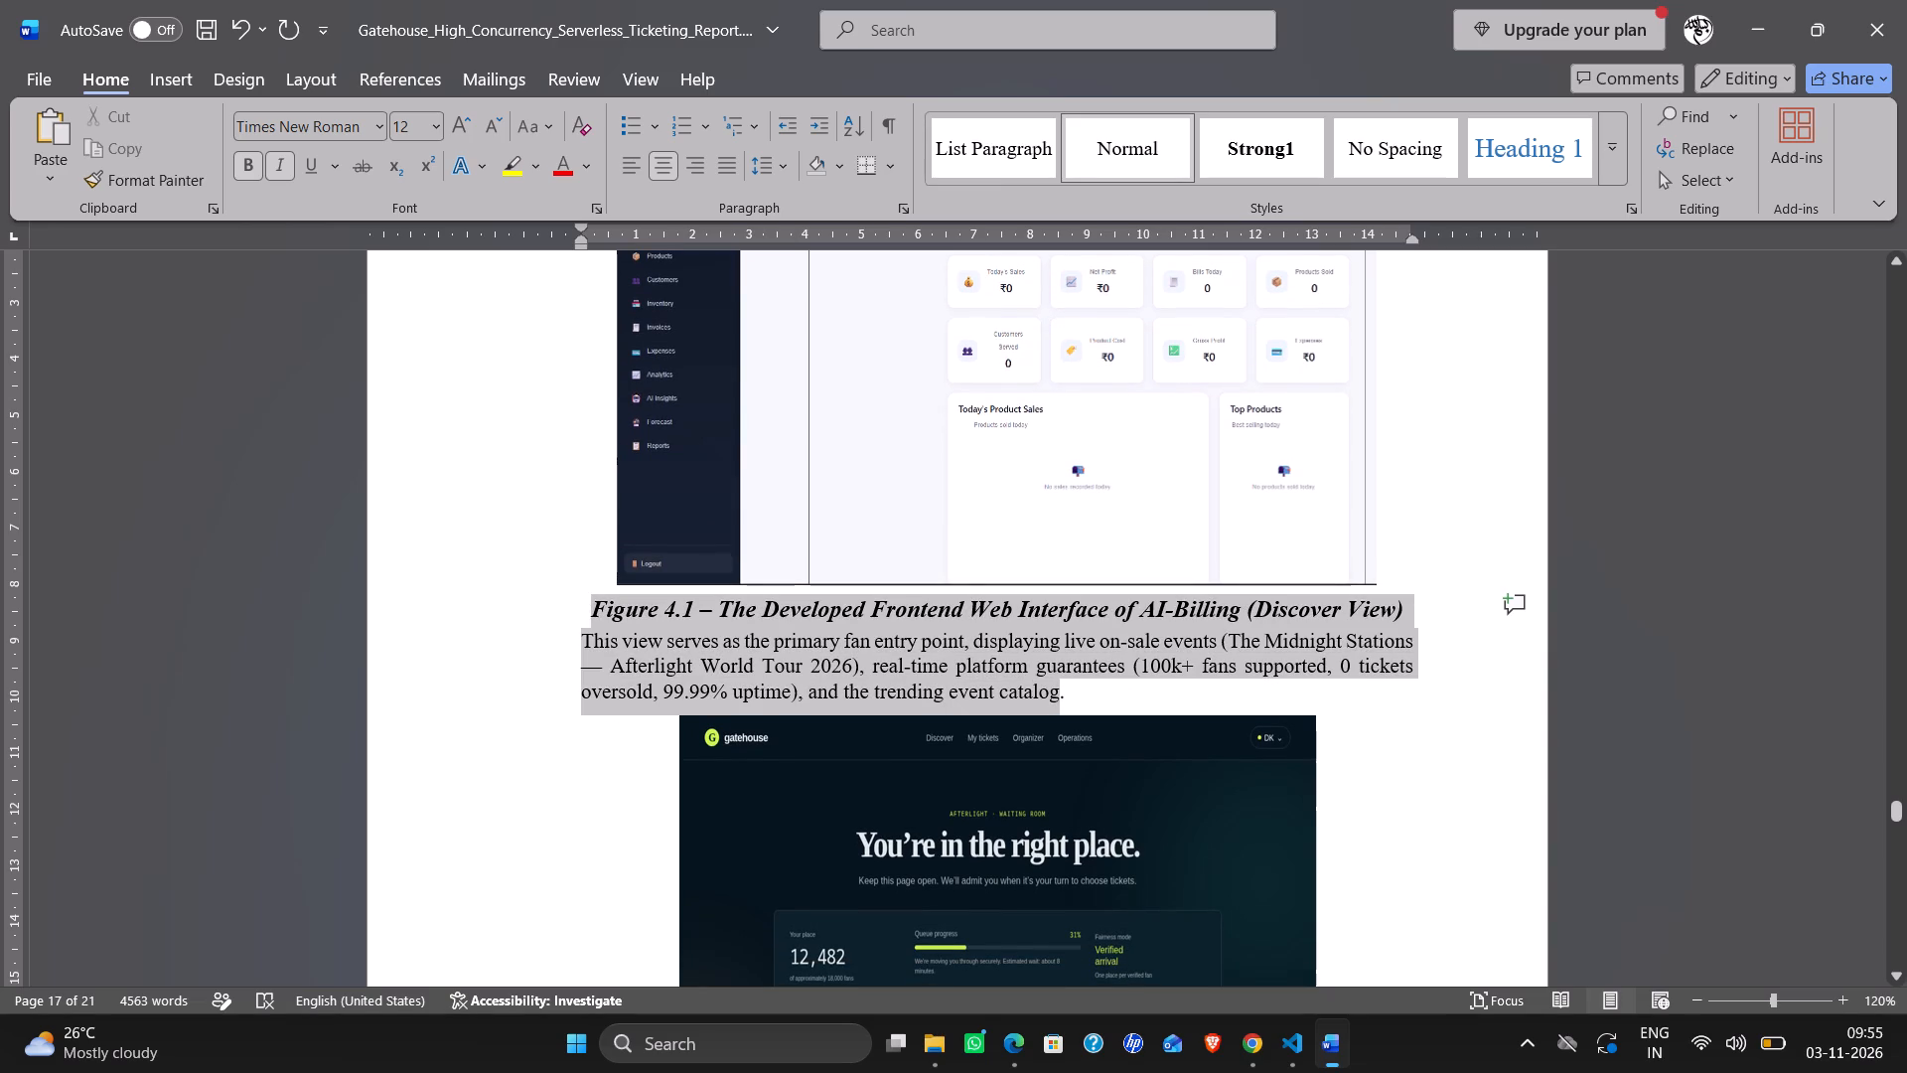
left_click_drag(1064, 690, 1065, 690)
left_click(1065, 690)
left_click_drag(1065, 690, 622, 615)
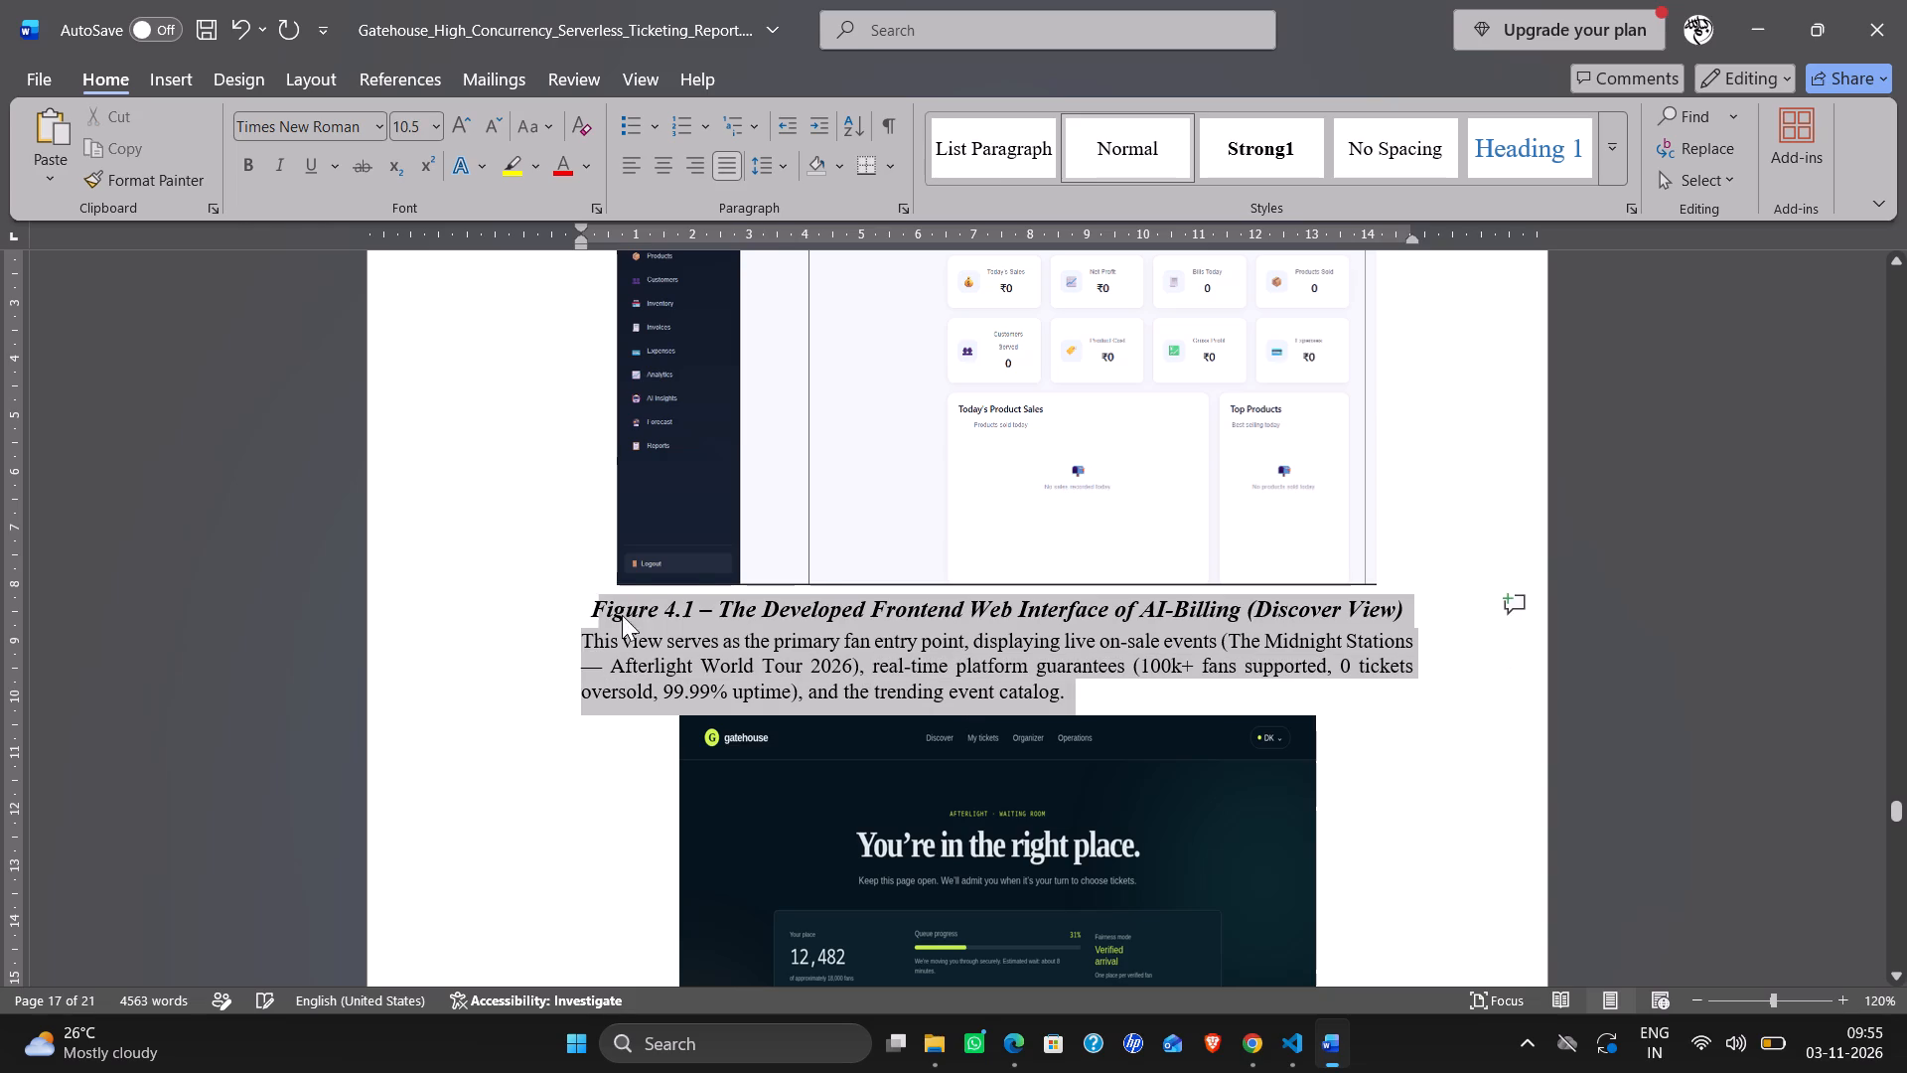
left_click_drag(622, 615, 570, 638)
key("ctrl+c")
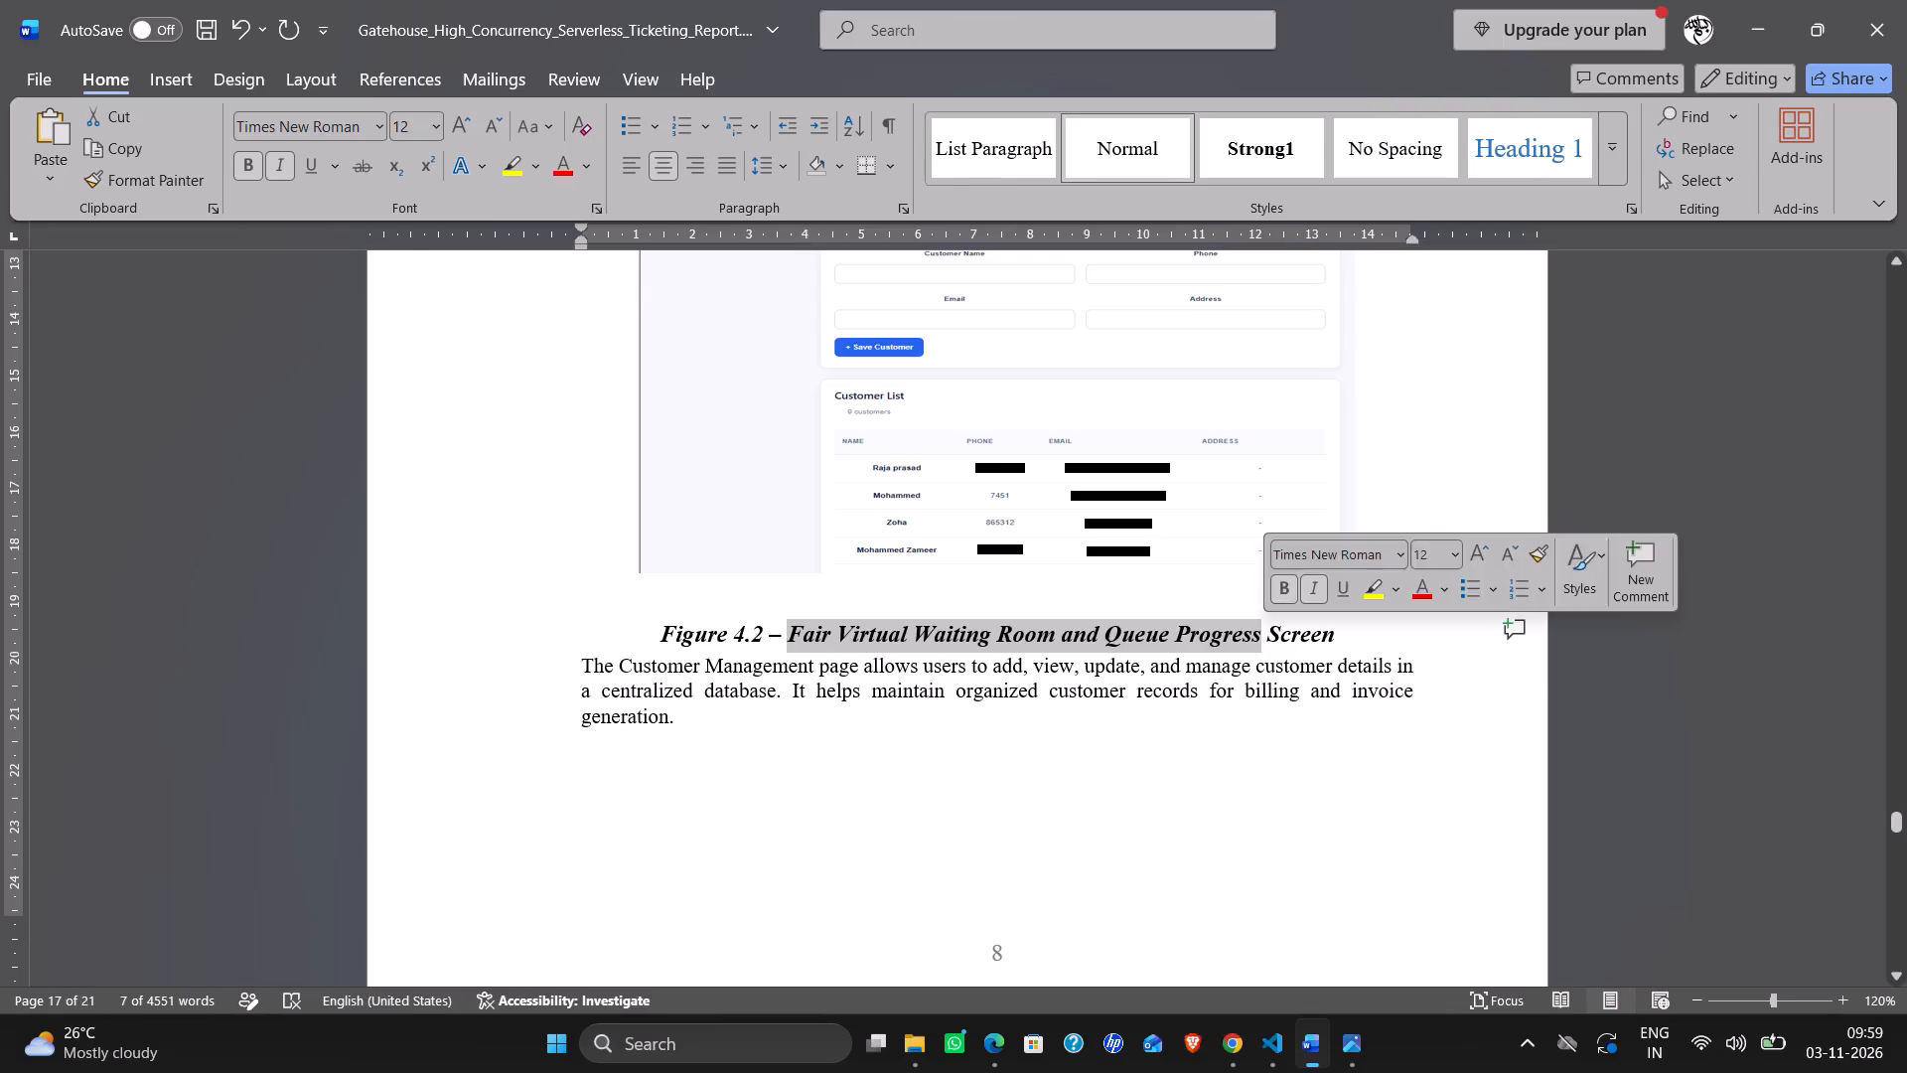
key("ctrl+v")
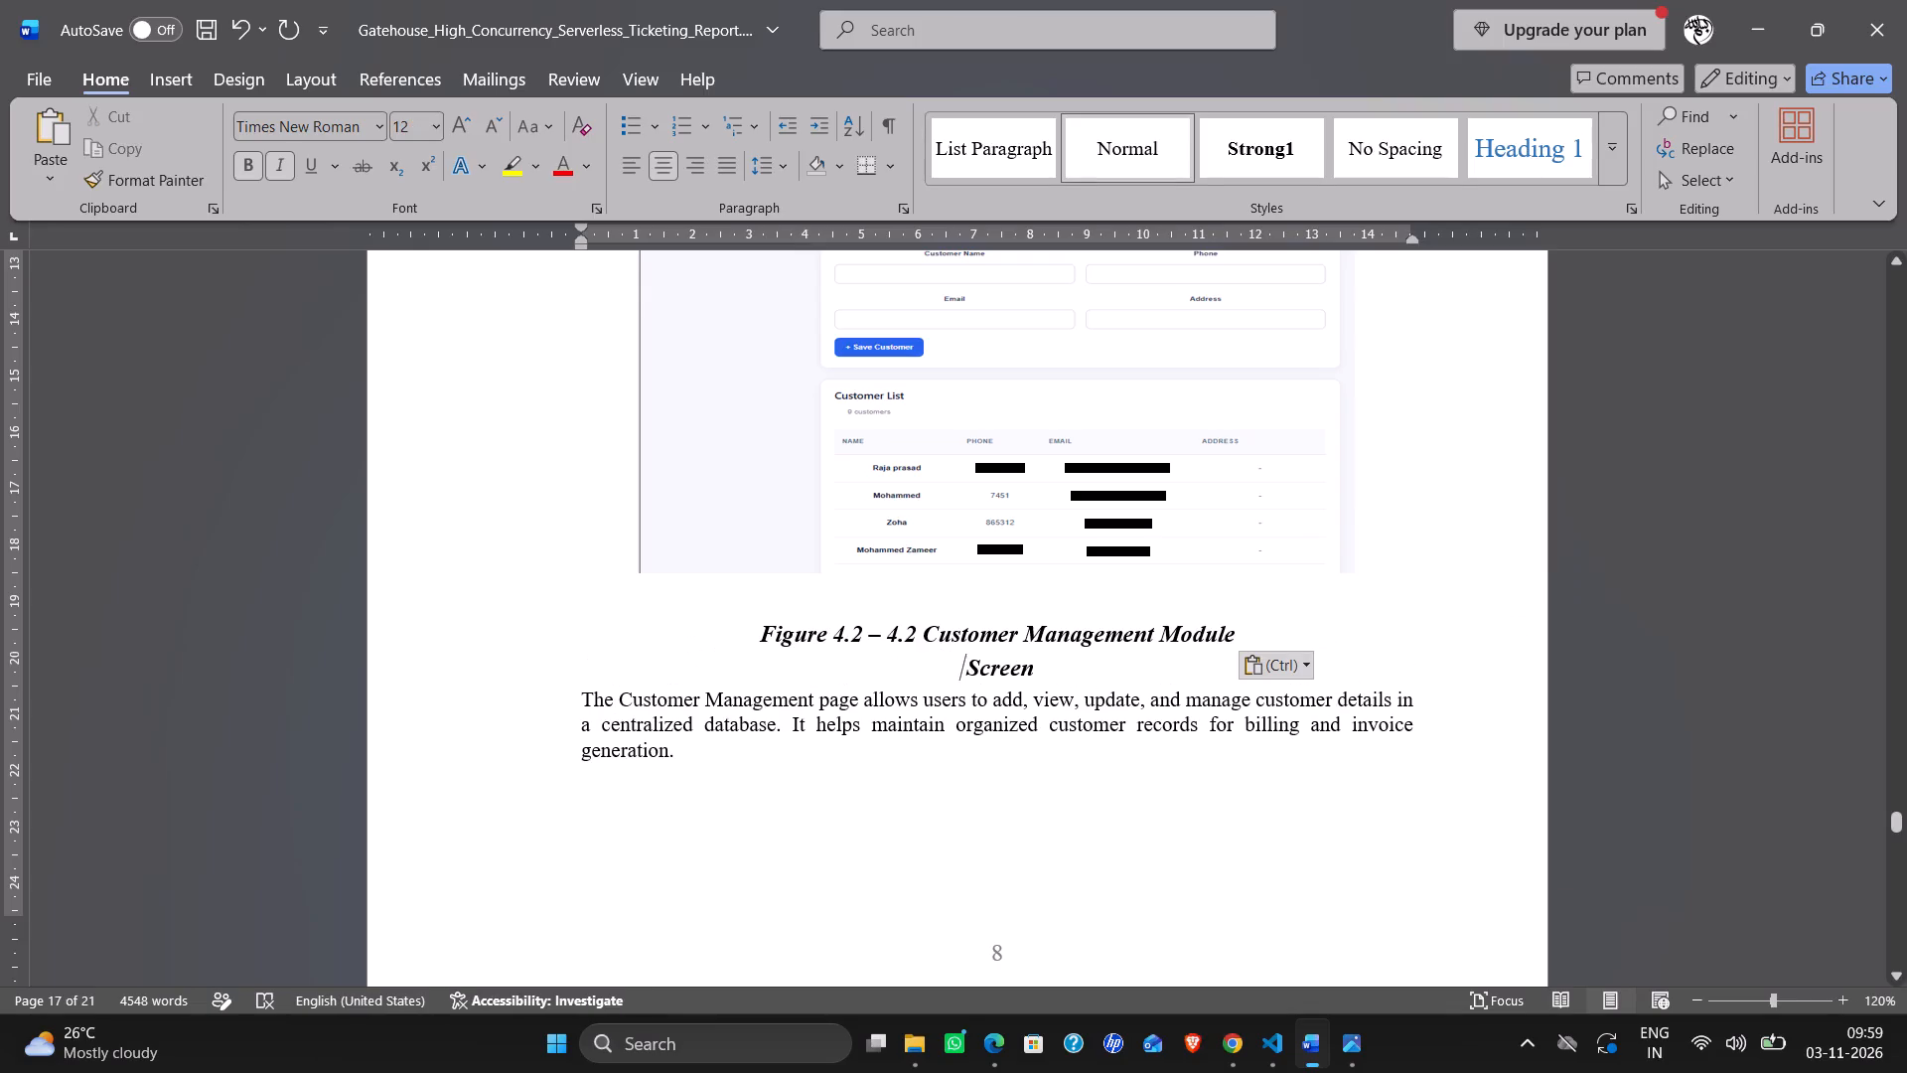
left_click(952, 661)
key("BackSpace")
key("BackSpace")
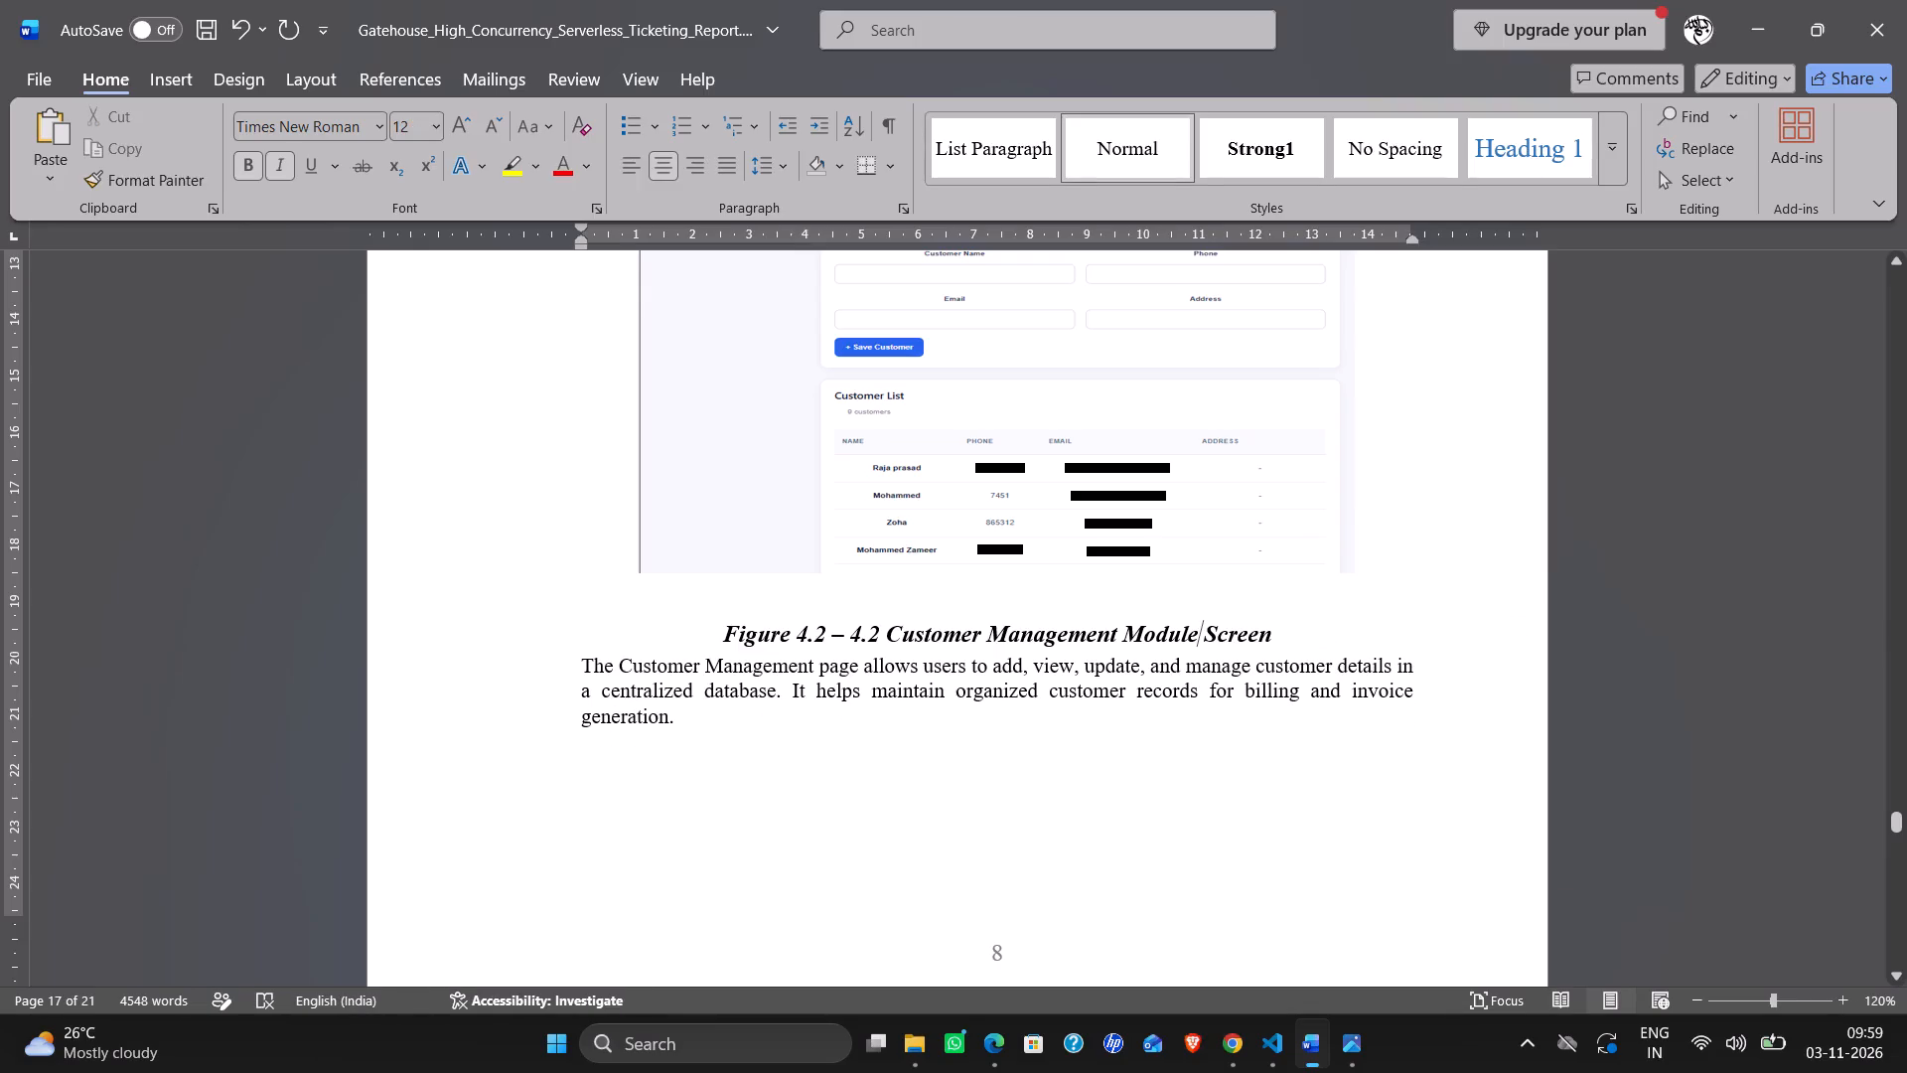
left_click(886, 636)
key("BackSpace")
key("BackSpace")
key("BackSpace")
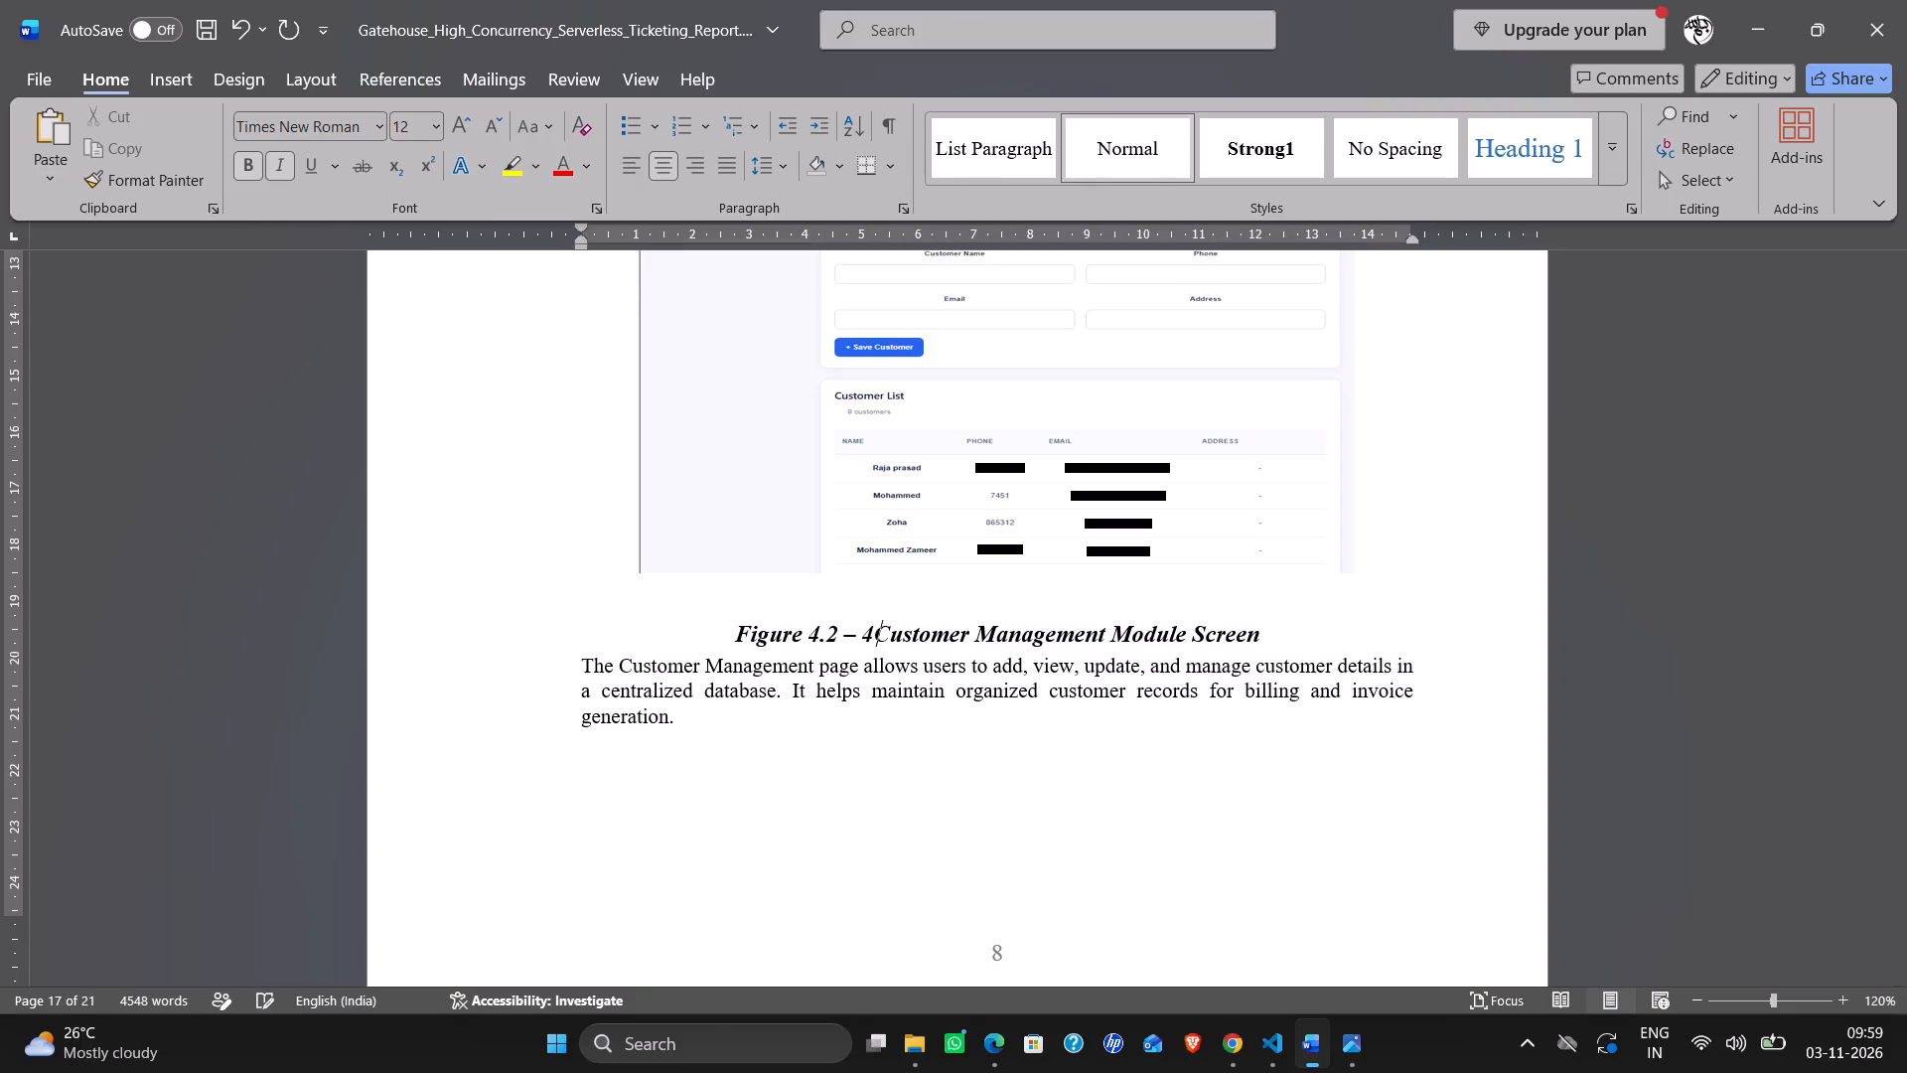
key("BackSpace")
key("BackSpace")
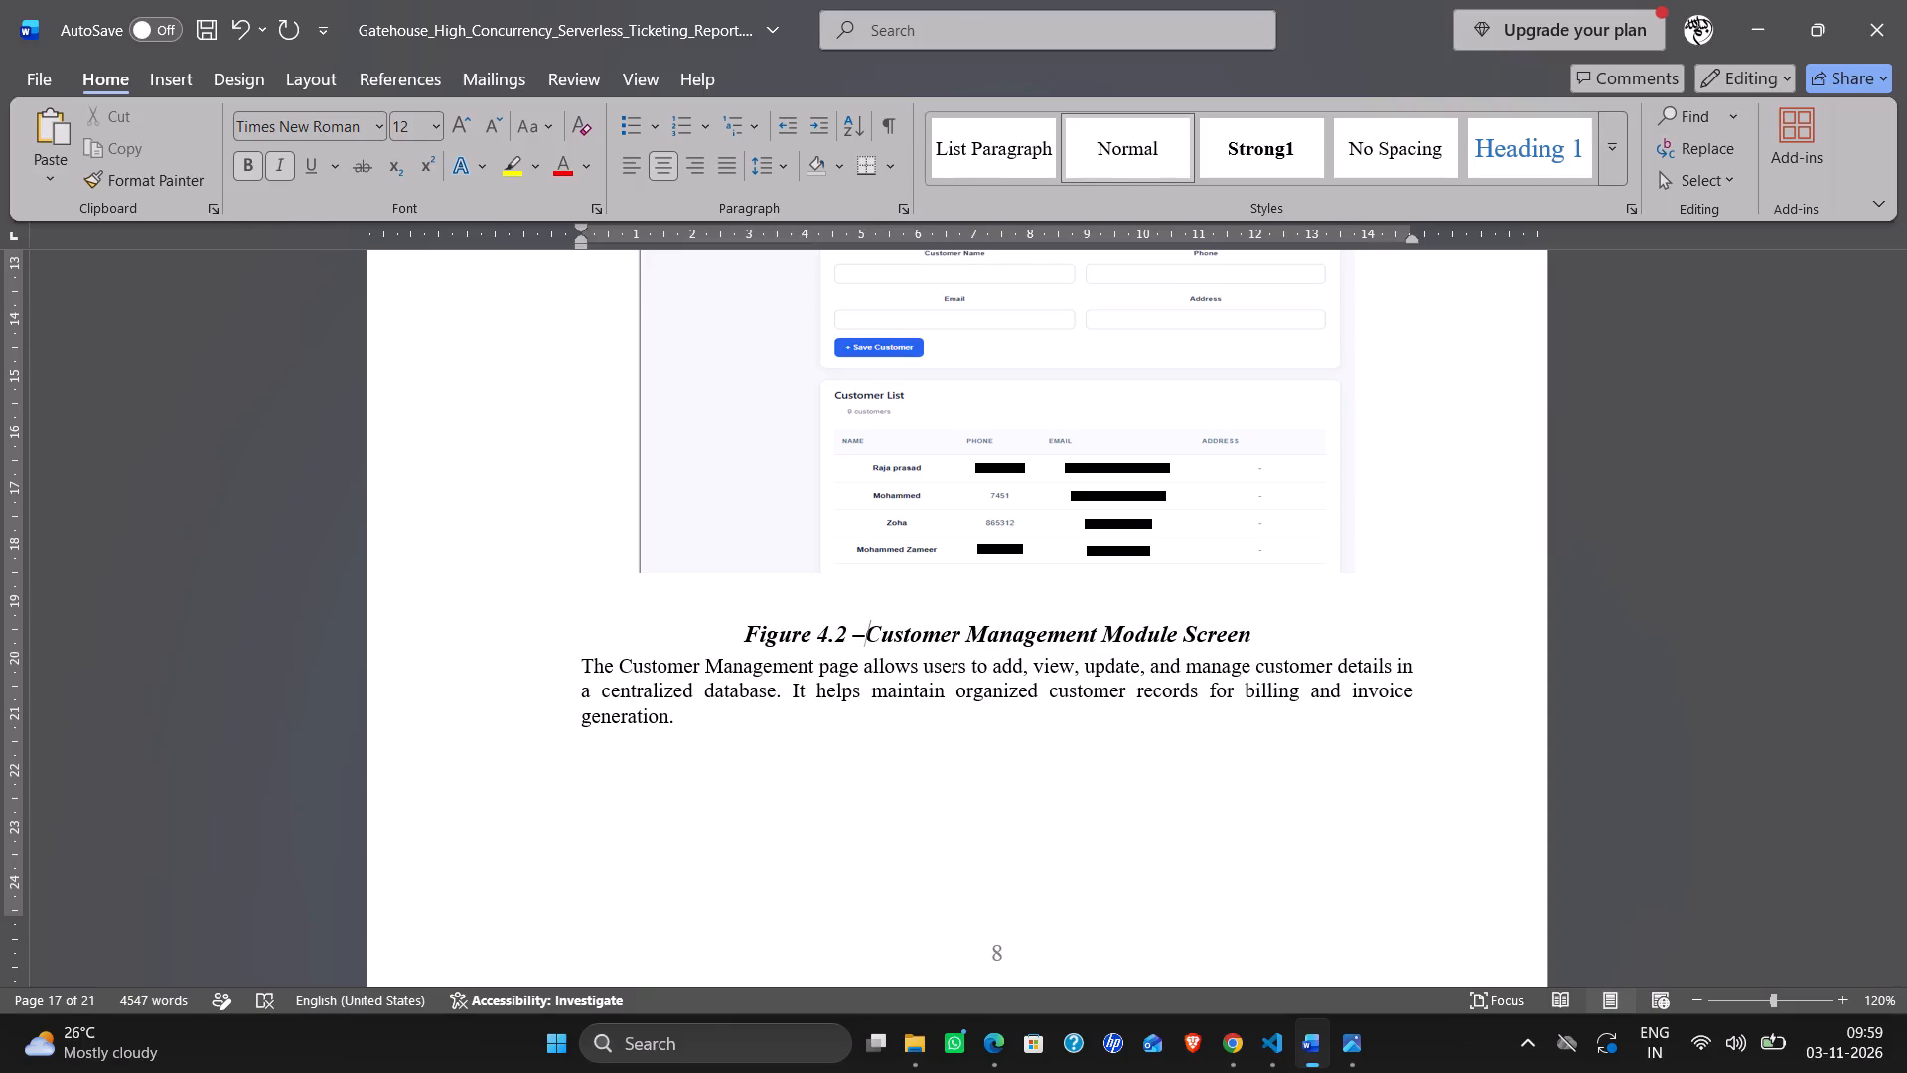
Justify the Figure 4.1 caption and the Dashboard description beneath it.
scroll(886, 636, "up", 3)
scroll(886, 636, "down", 1)
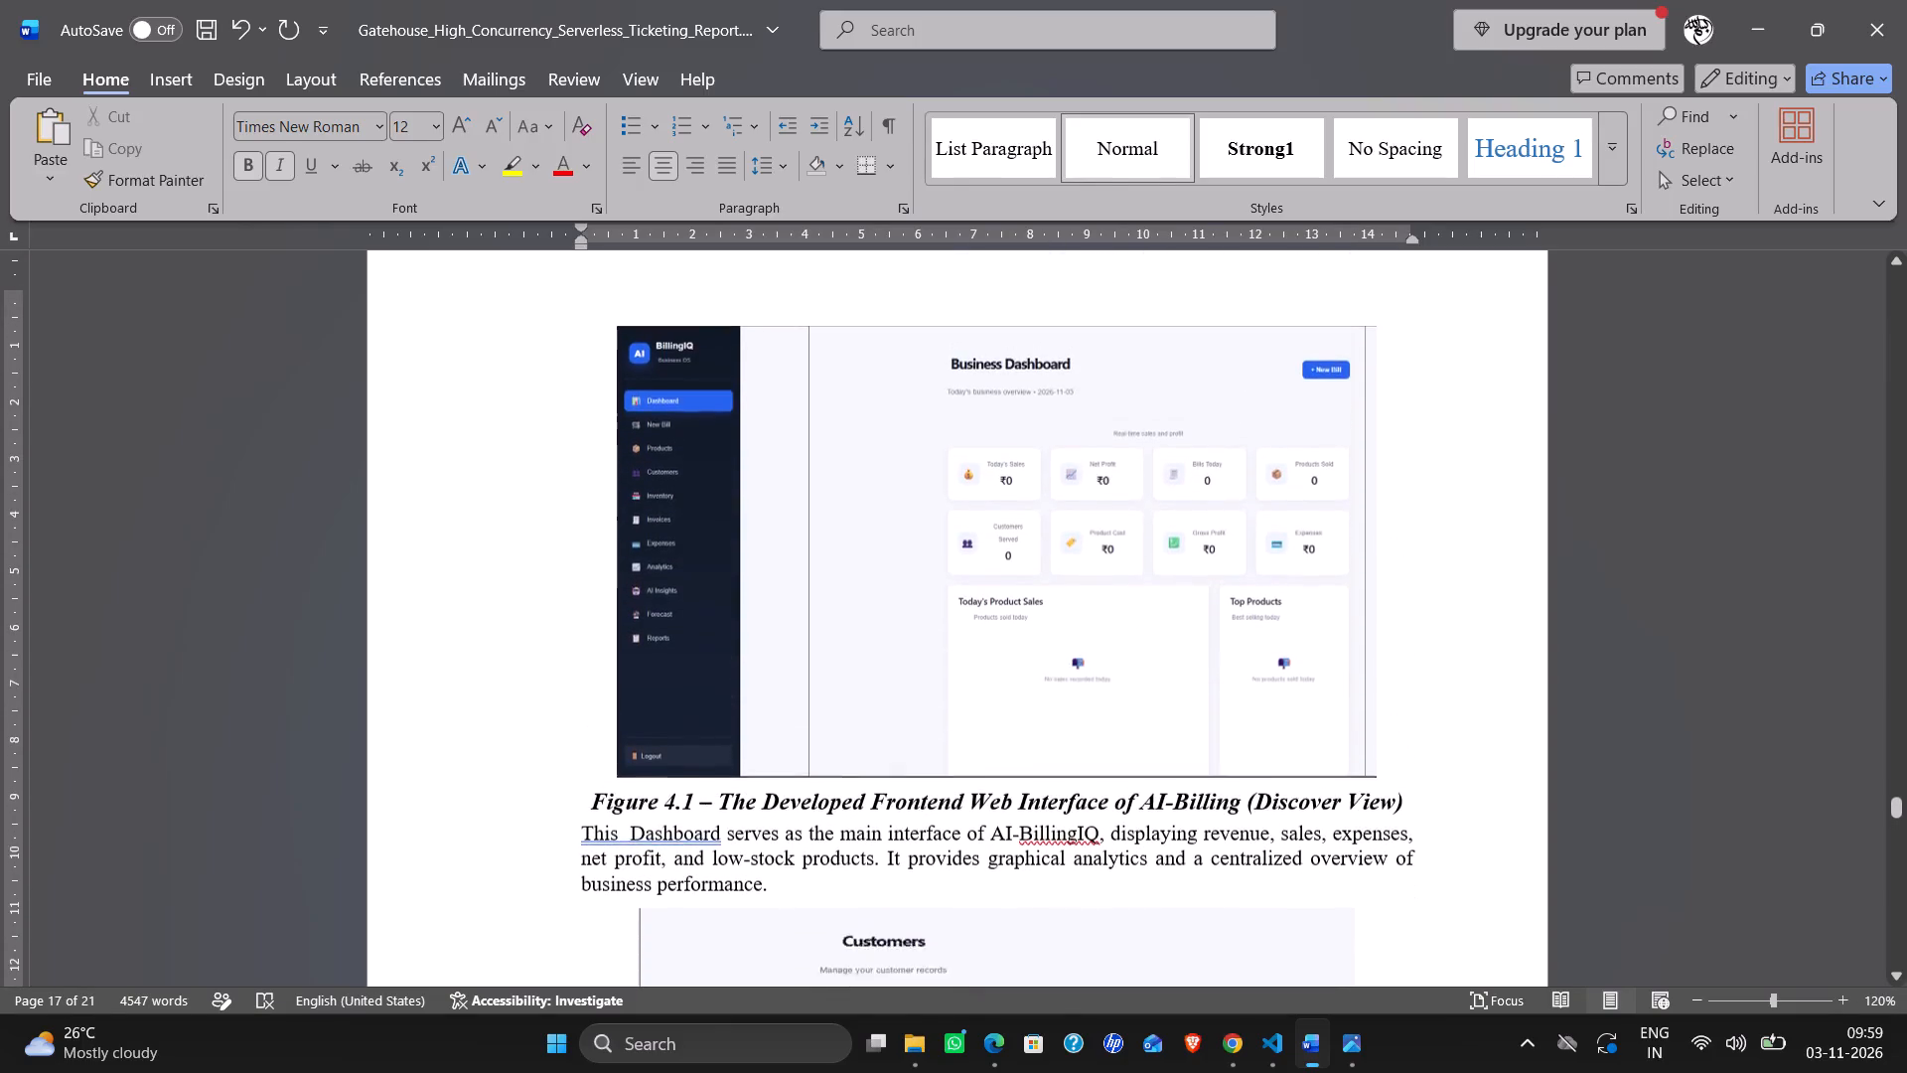
scroll(886, 636, "down", 2)
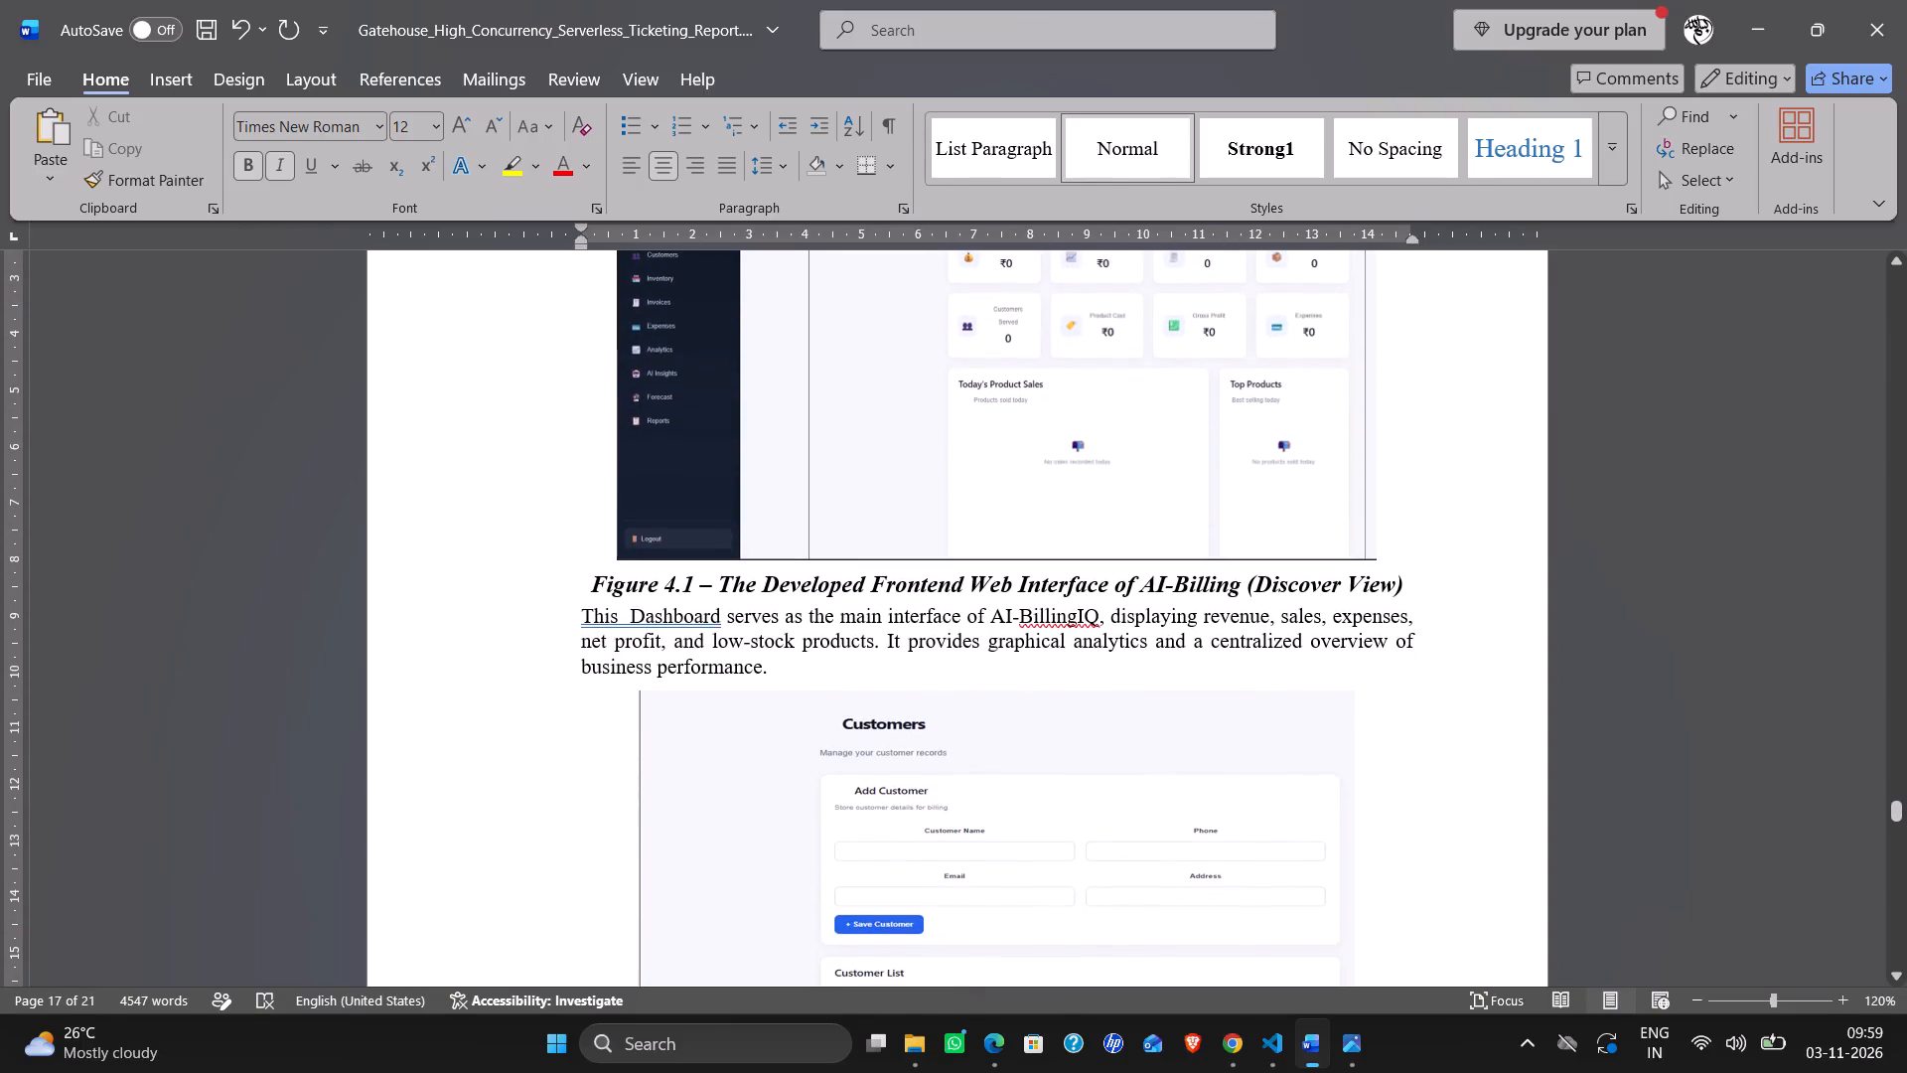
left_click_drag(593, 581, 773, 663)
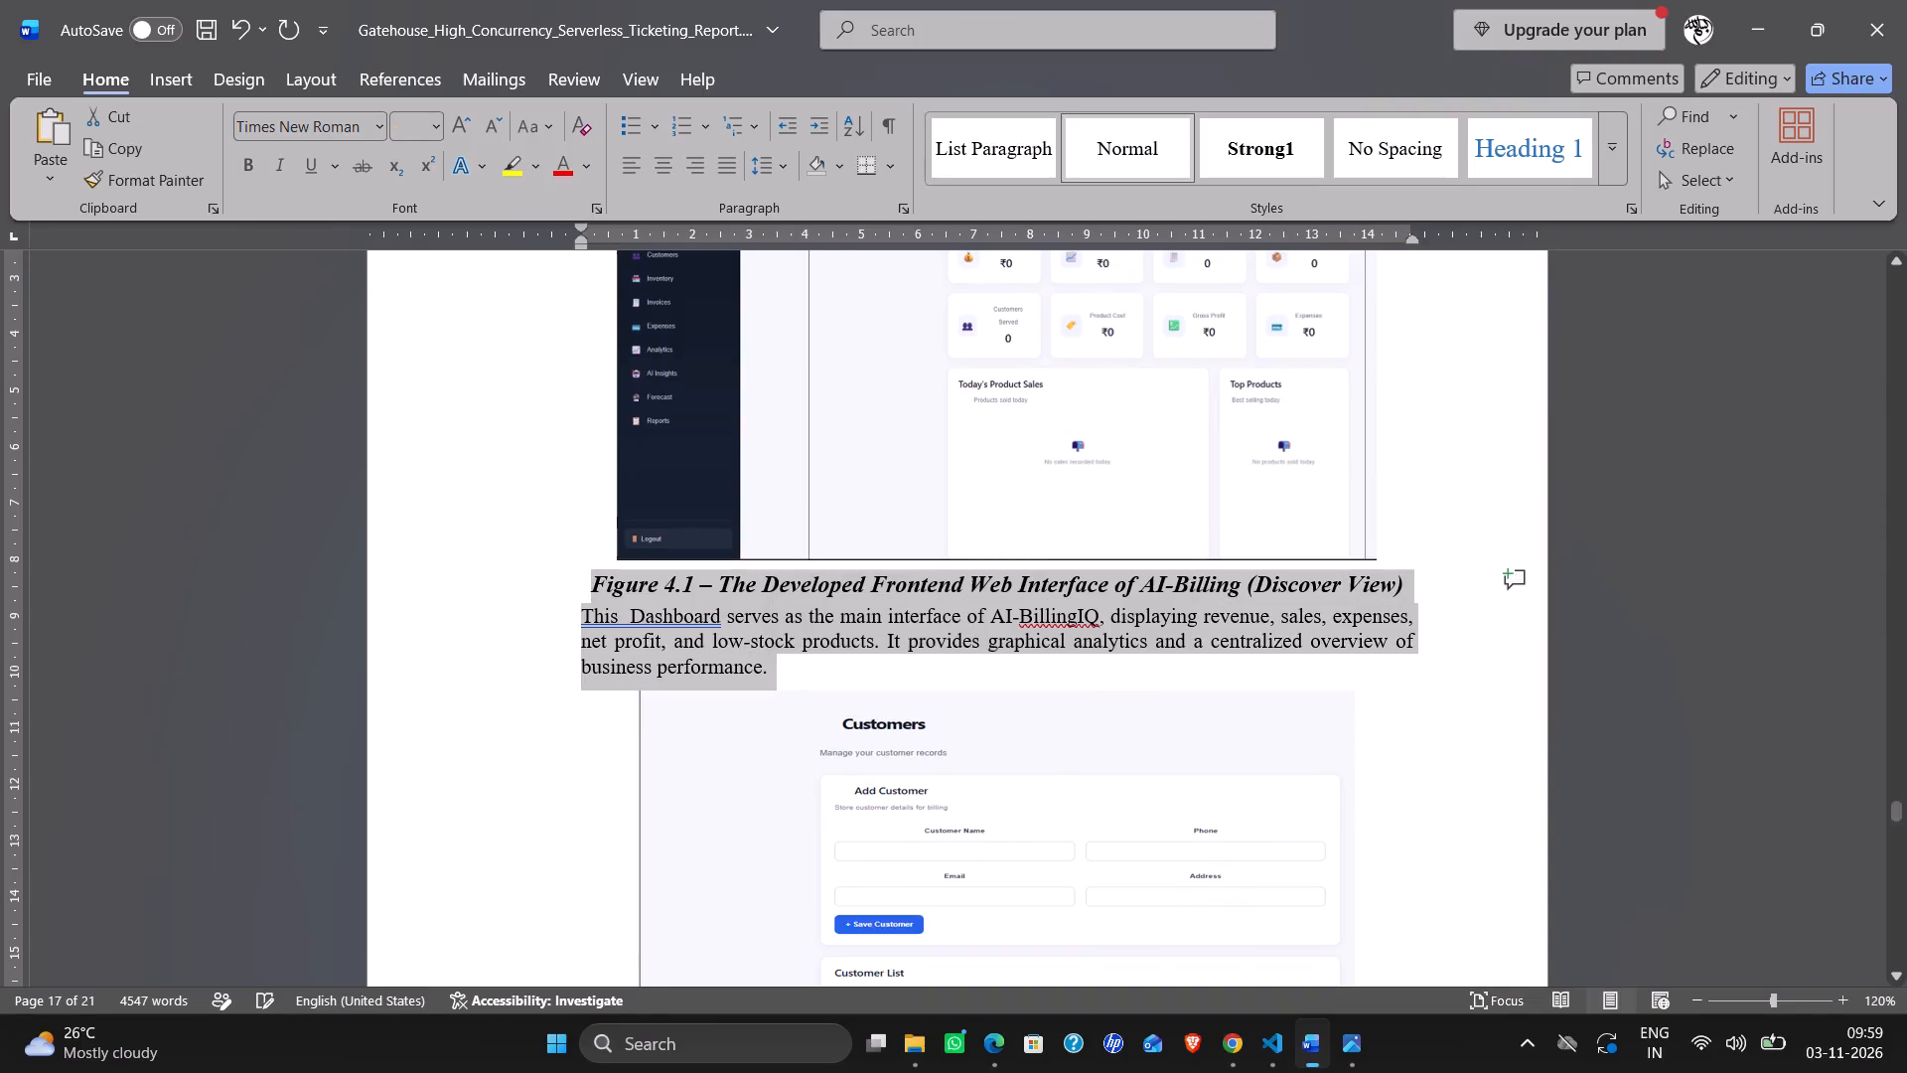
left_click(734, 151)
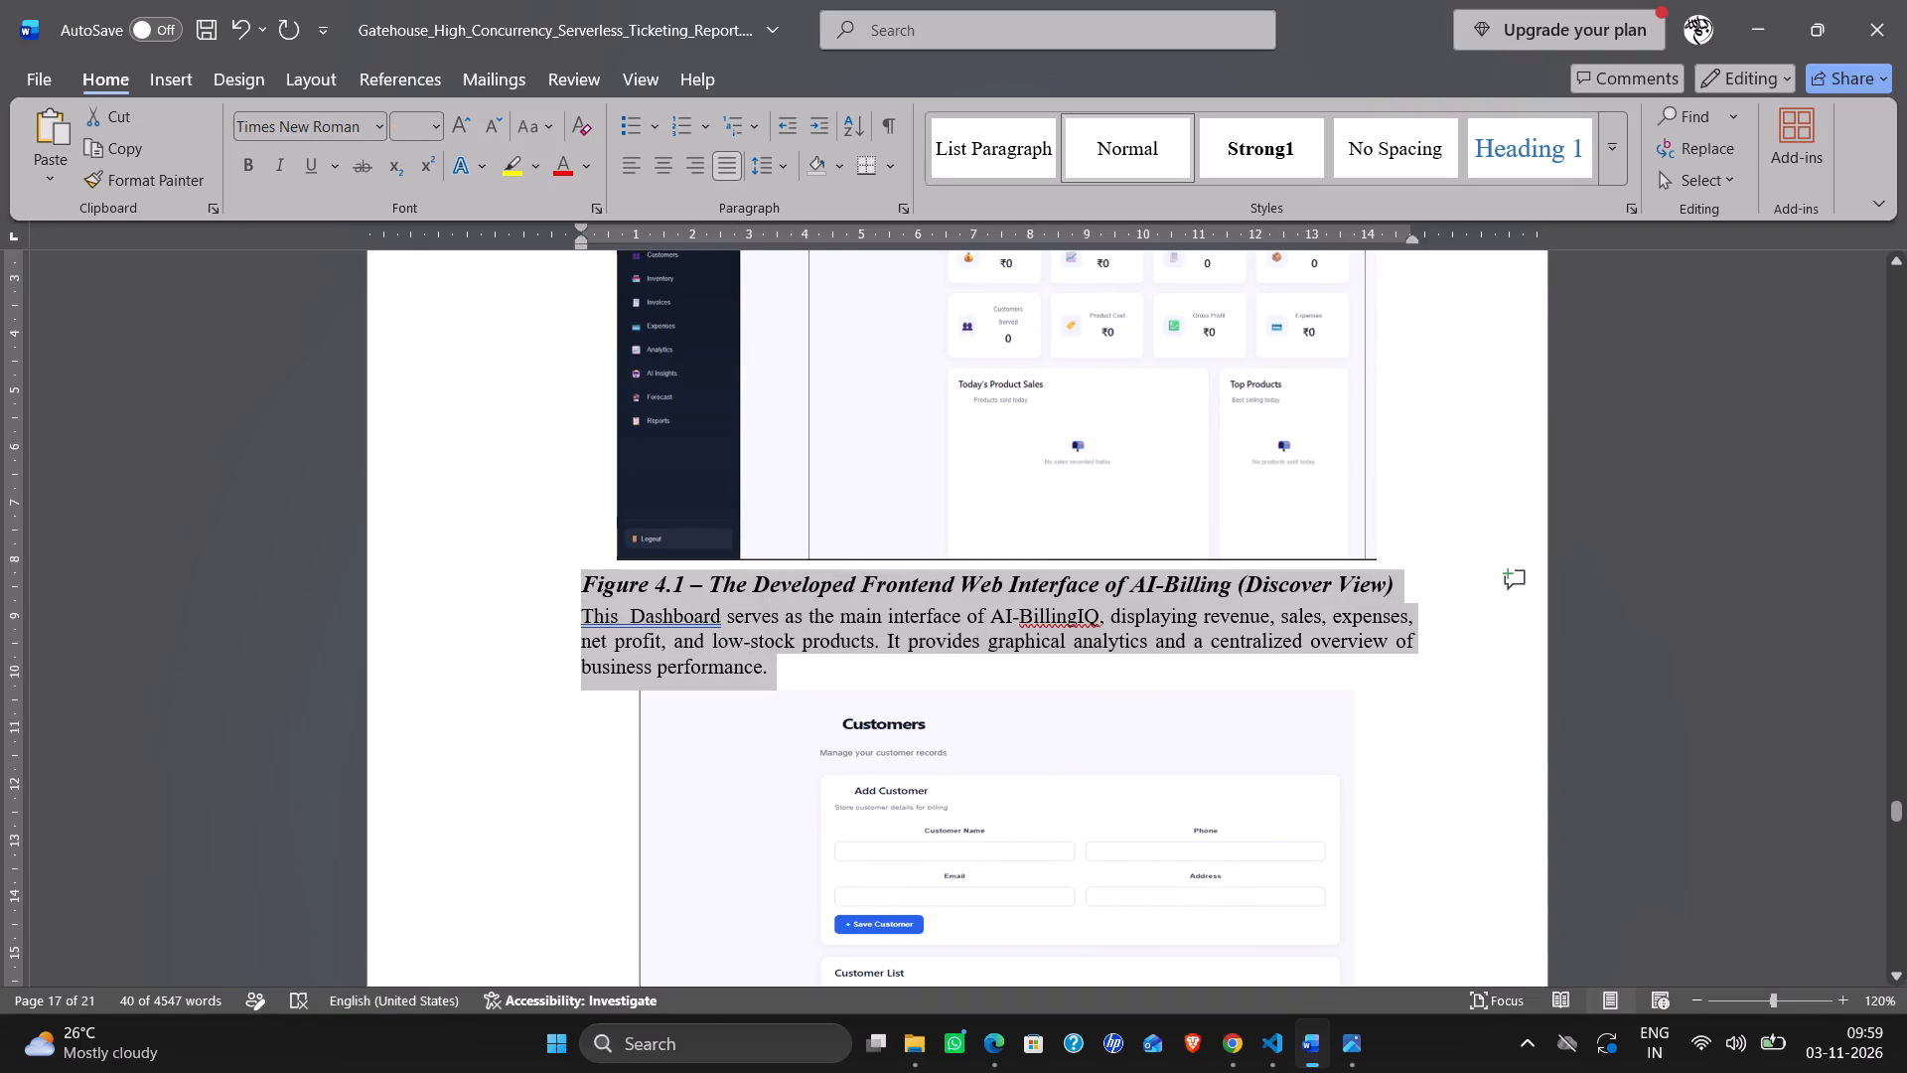
scroll(906, 602, "up", 2)
scroll(906, 602, "down", 2)
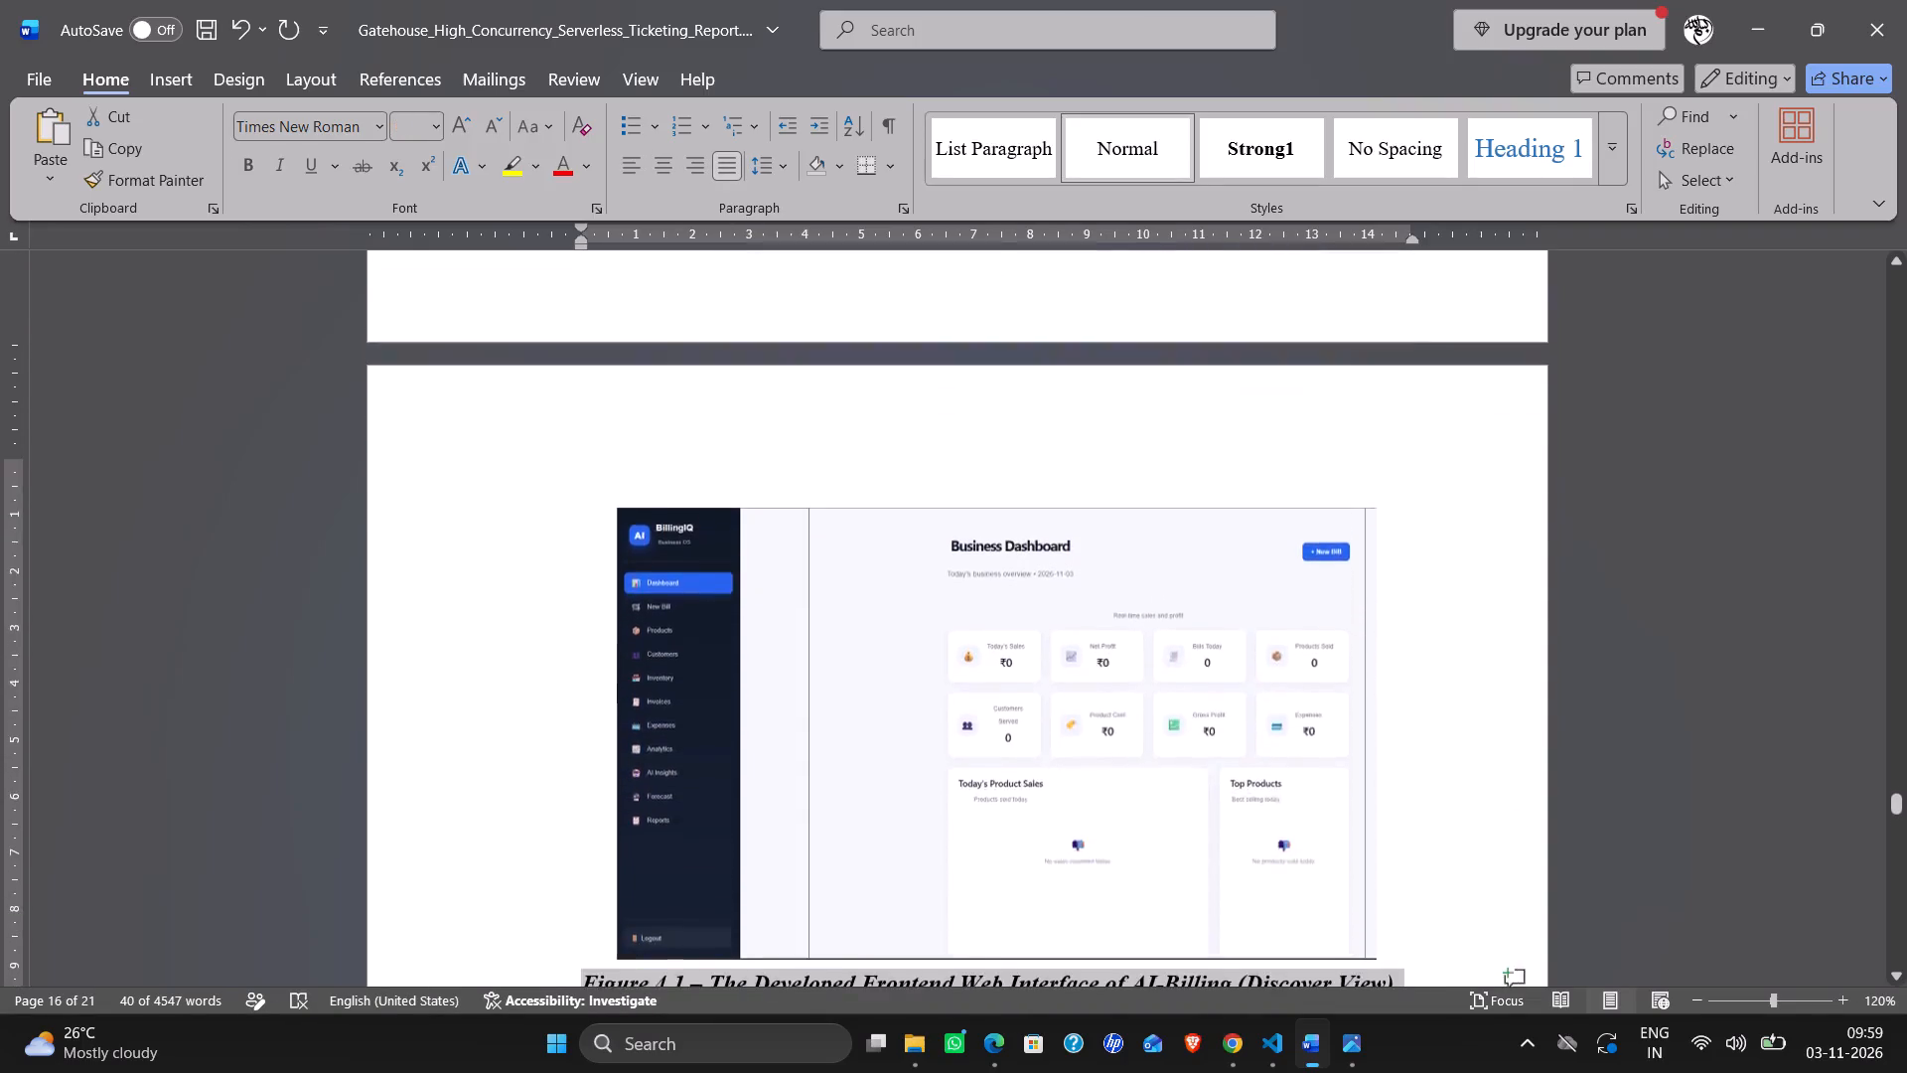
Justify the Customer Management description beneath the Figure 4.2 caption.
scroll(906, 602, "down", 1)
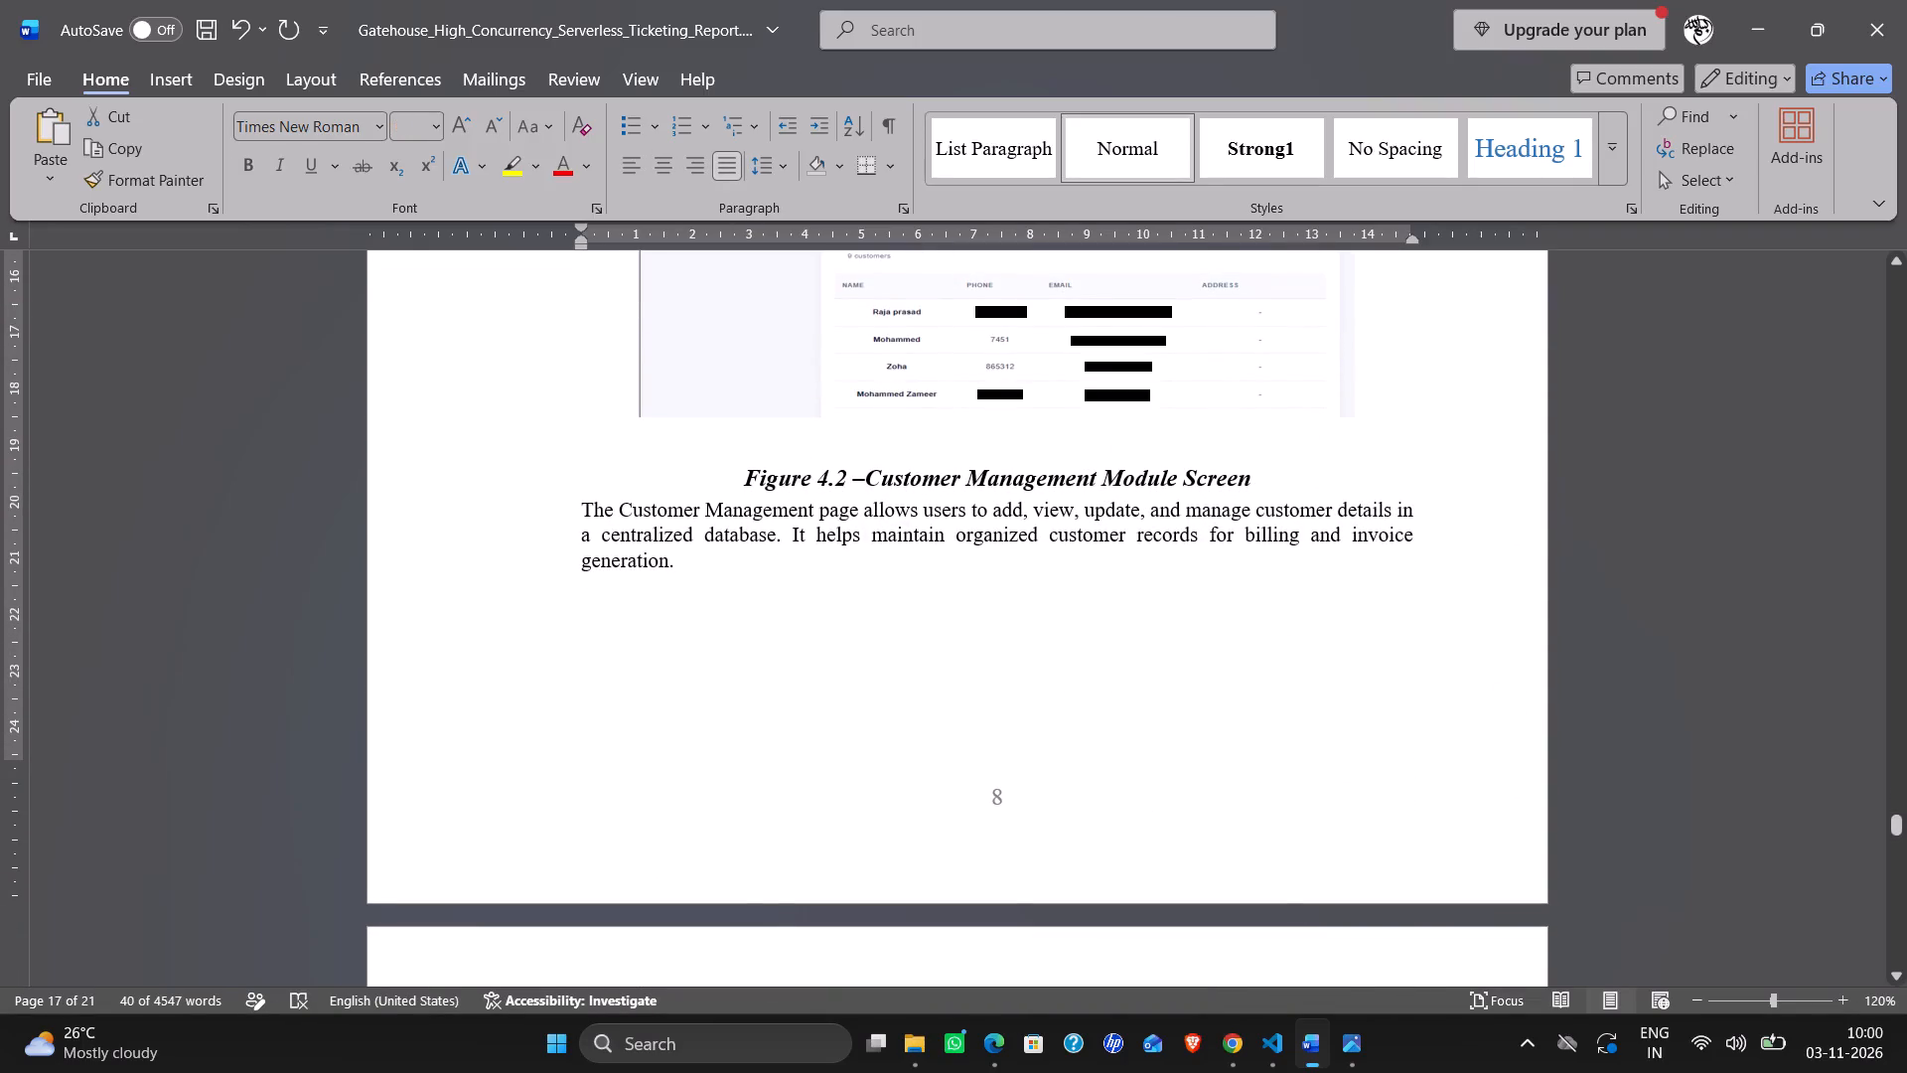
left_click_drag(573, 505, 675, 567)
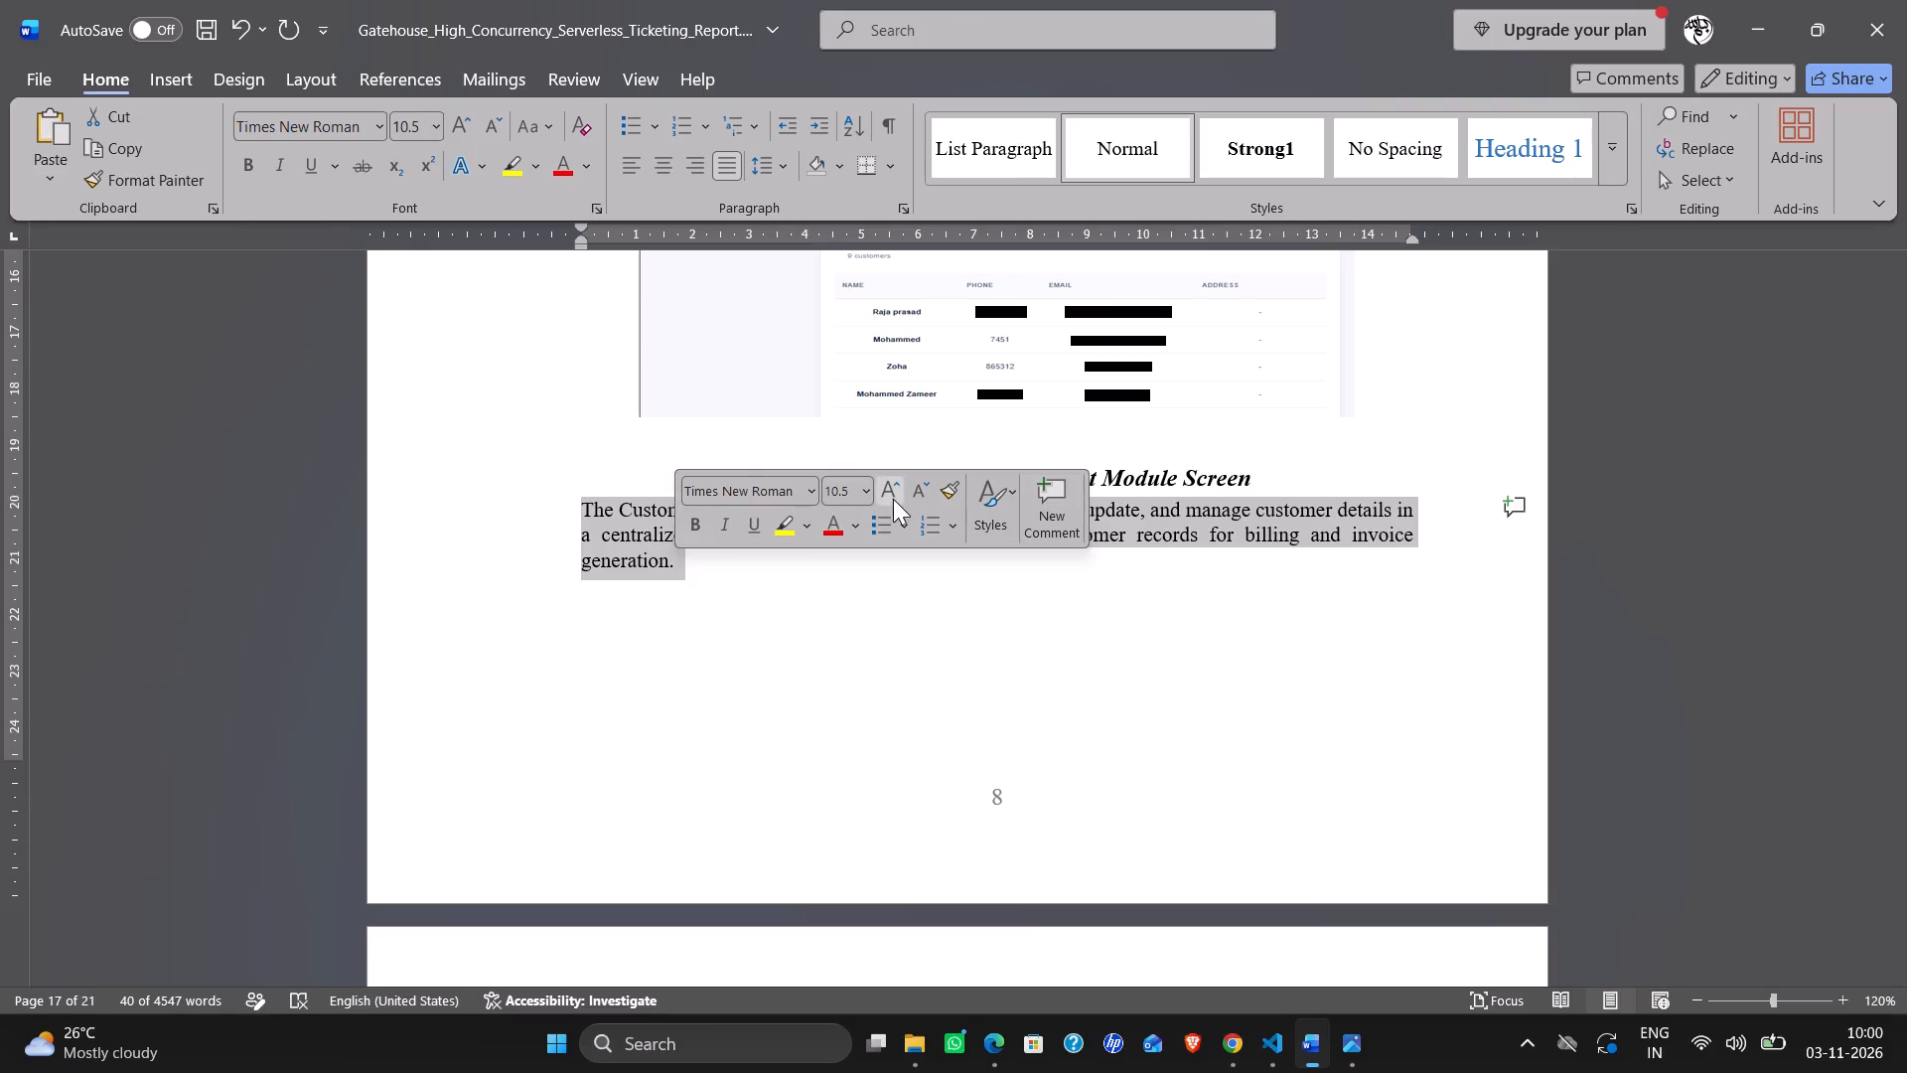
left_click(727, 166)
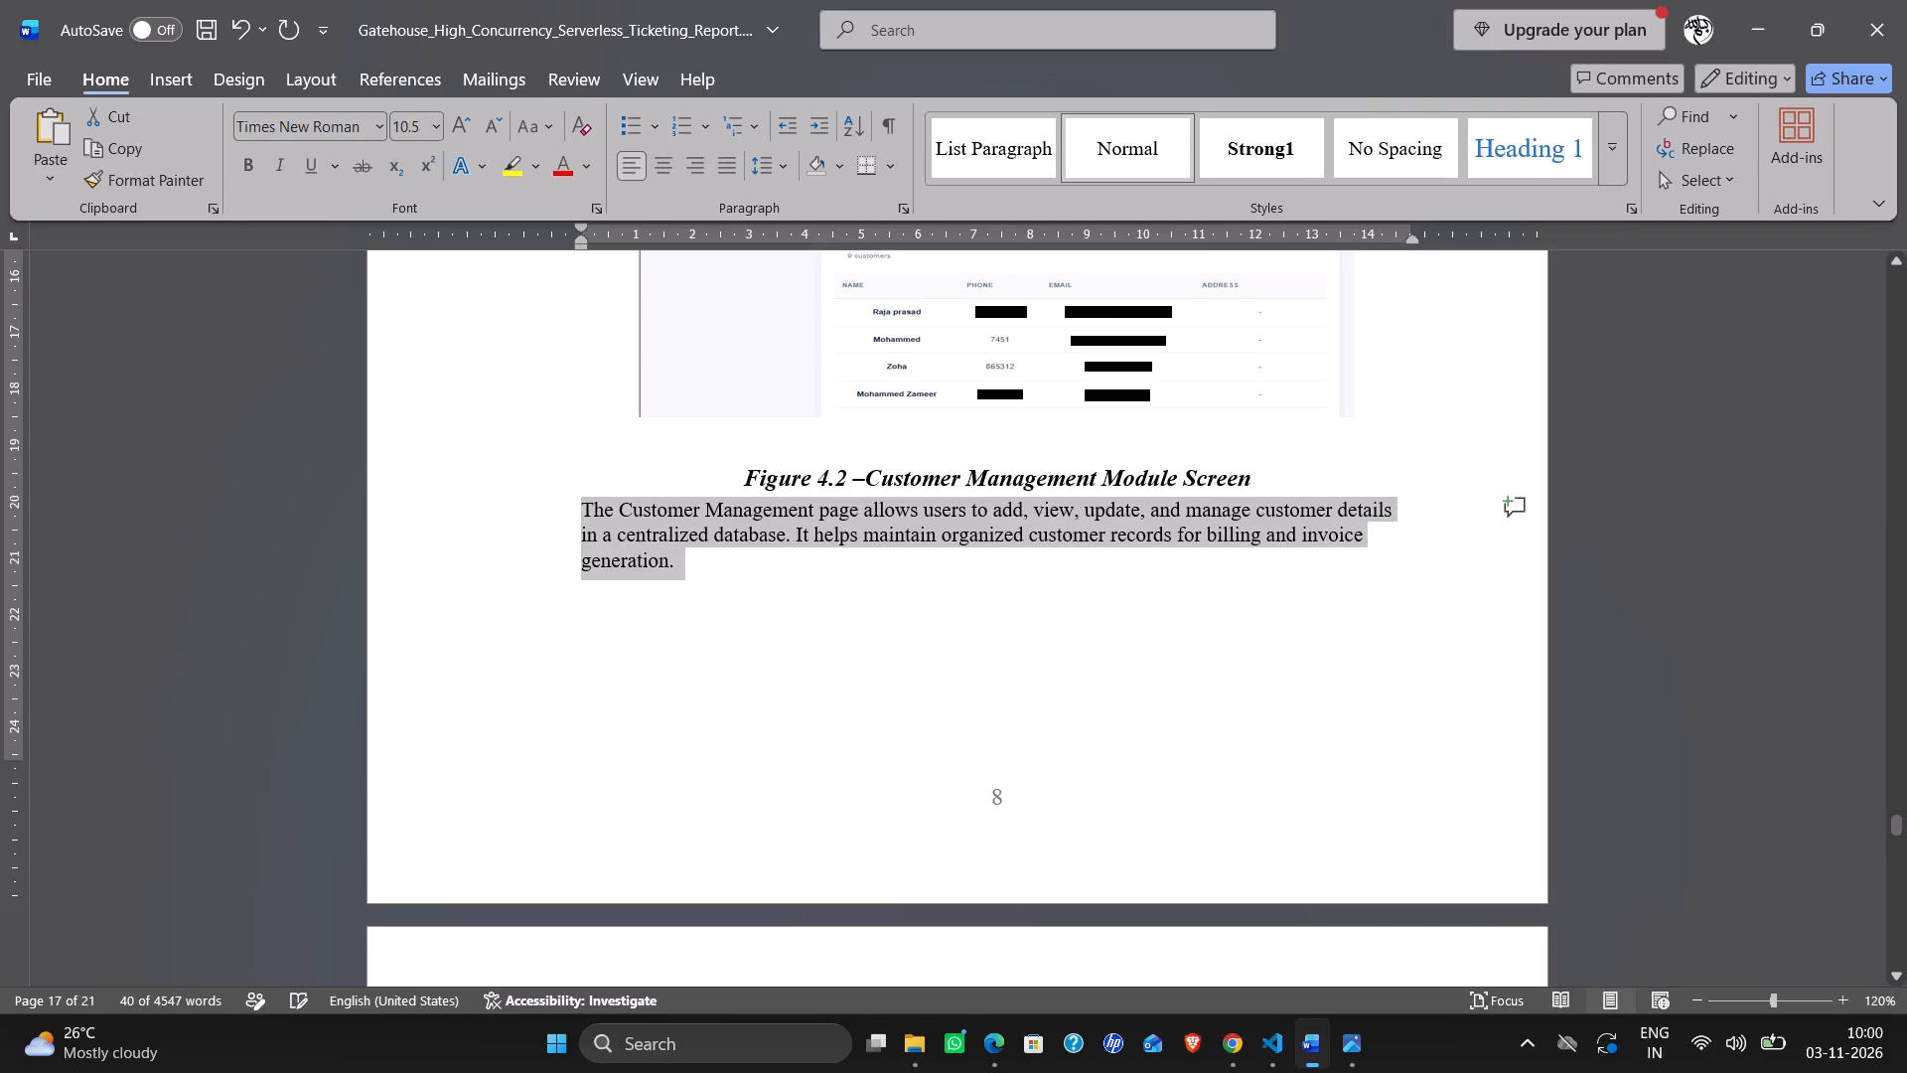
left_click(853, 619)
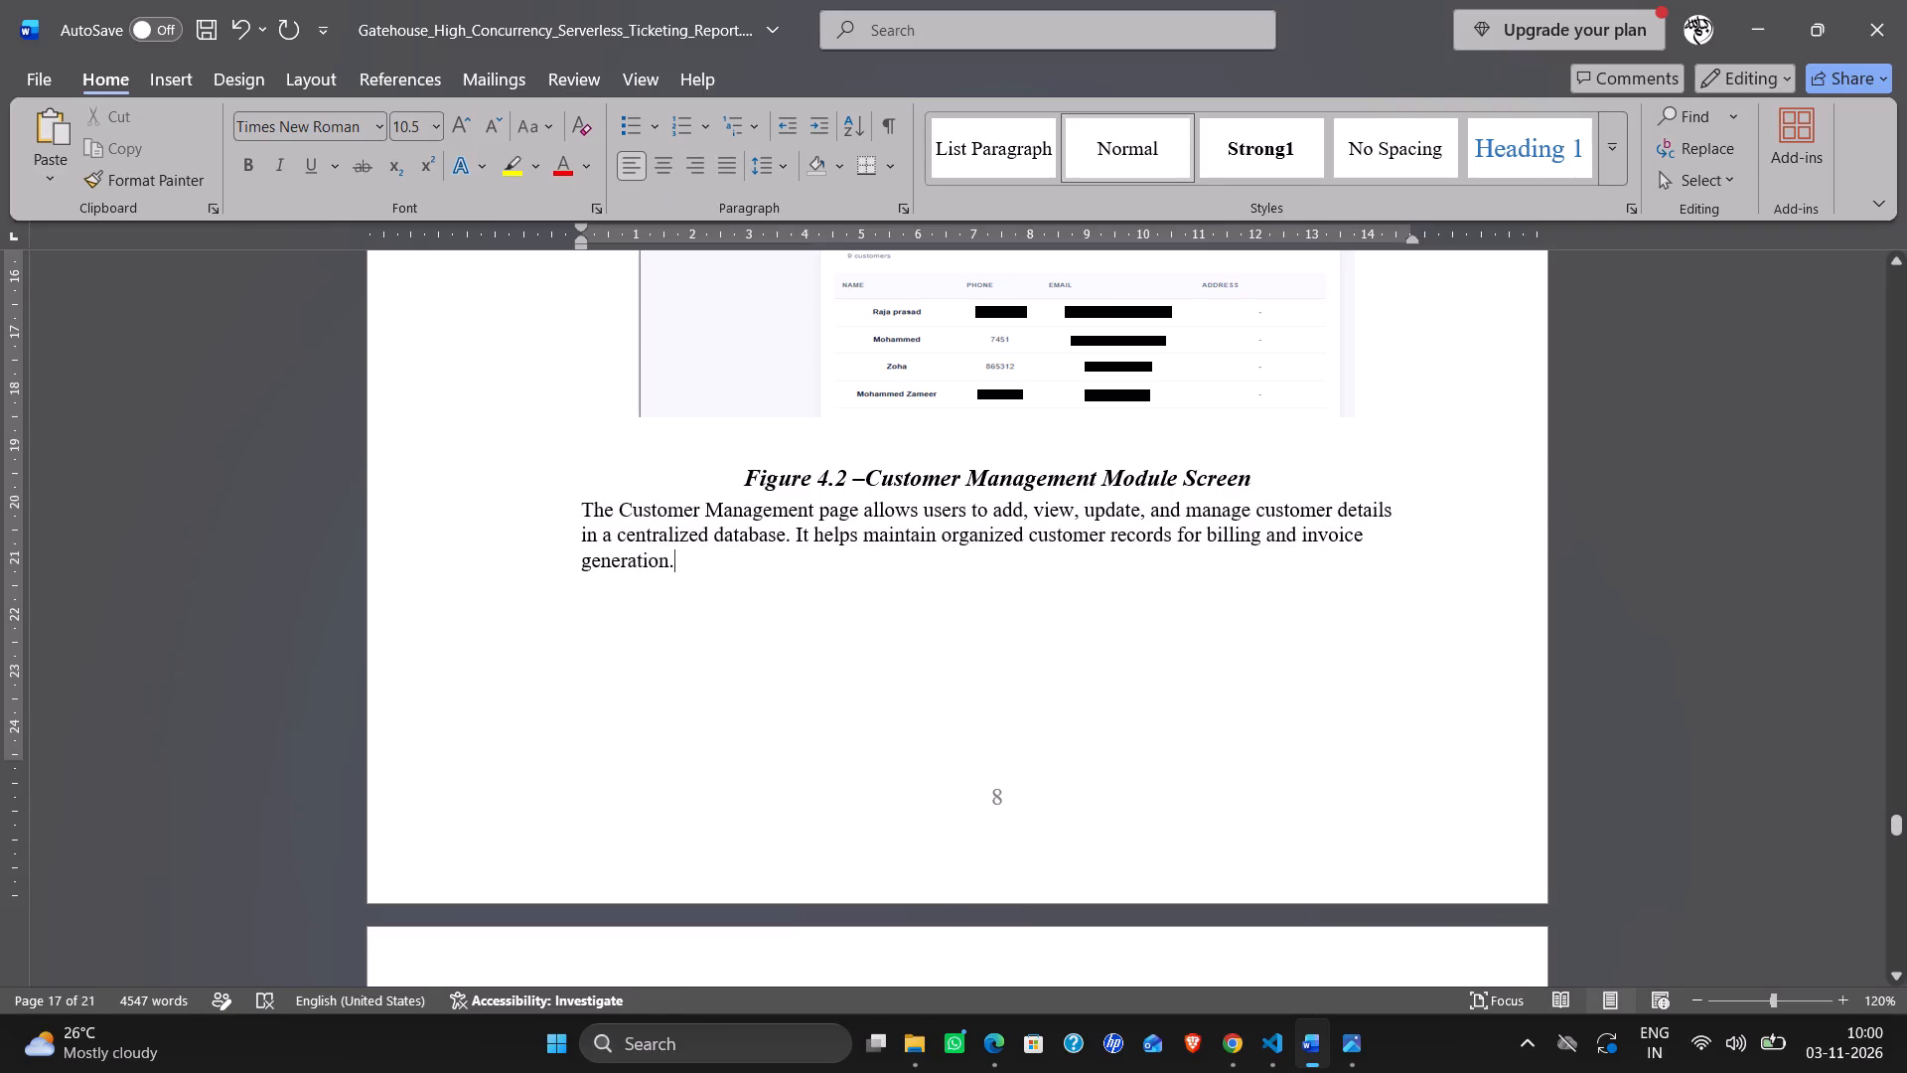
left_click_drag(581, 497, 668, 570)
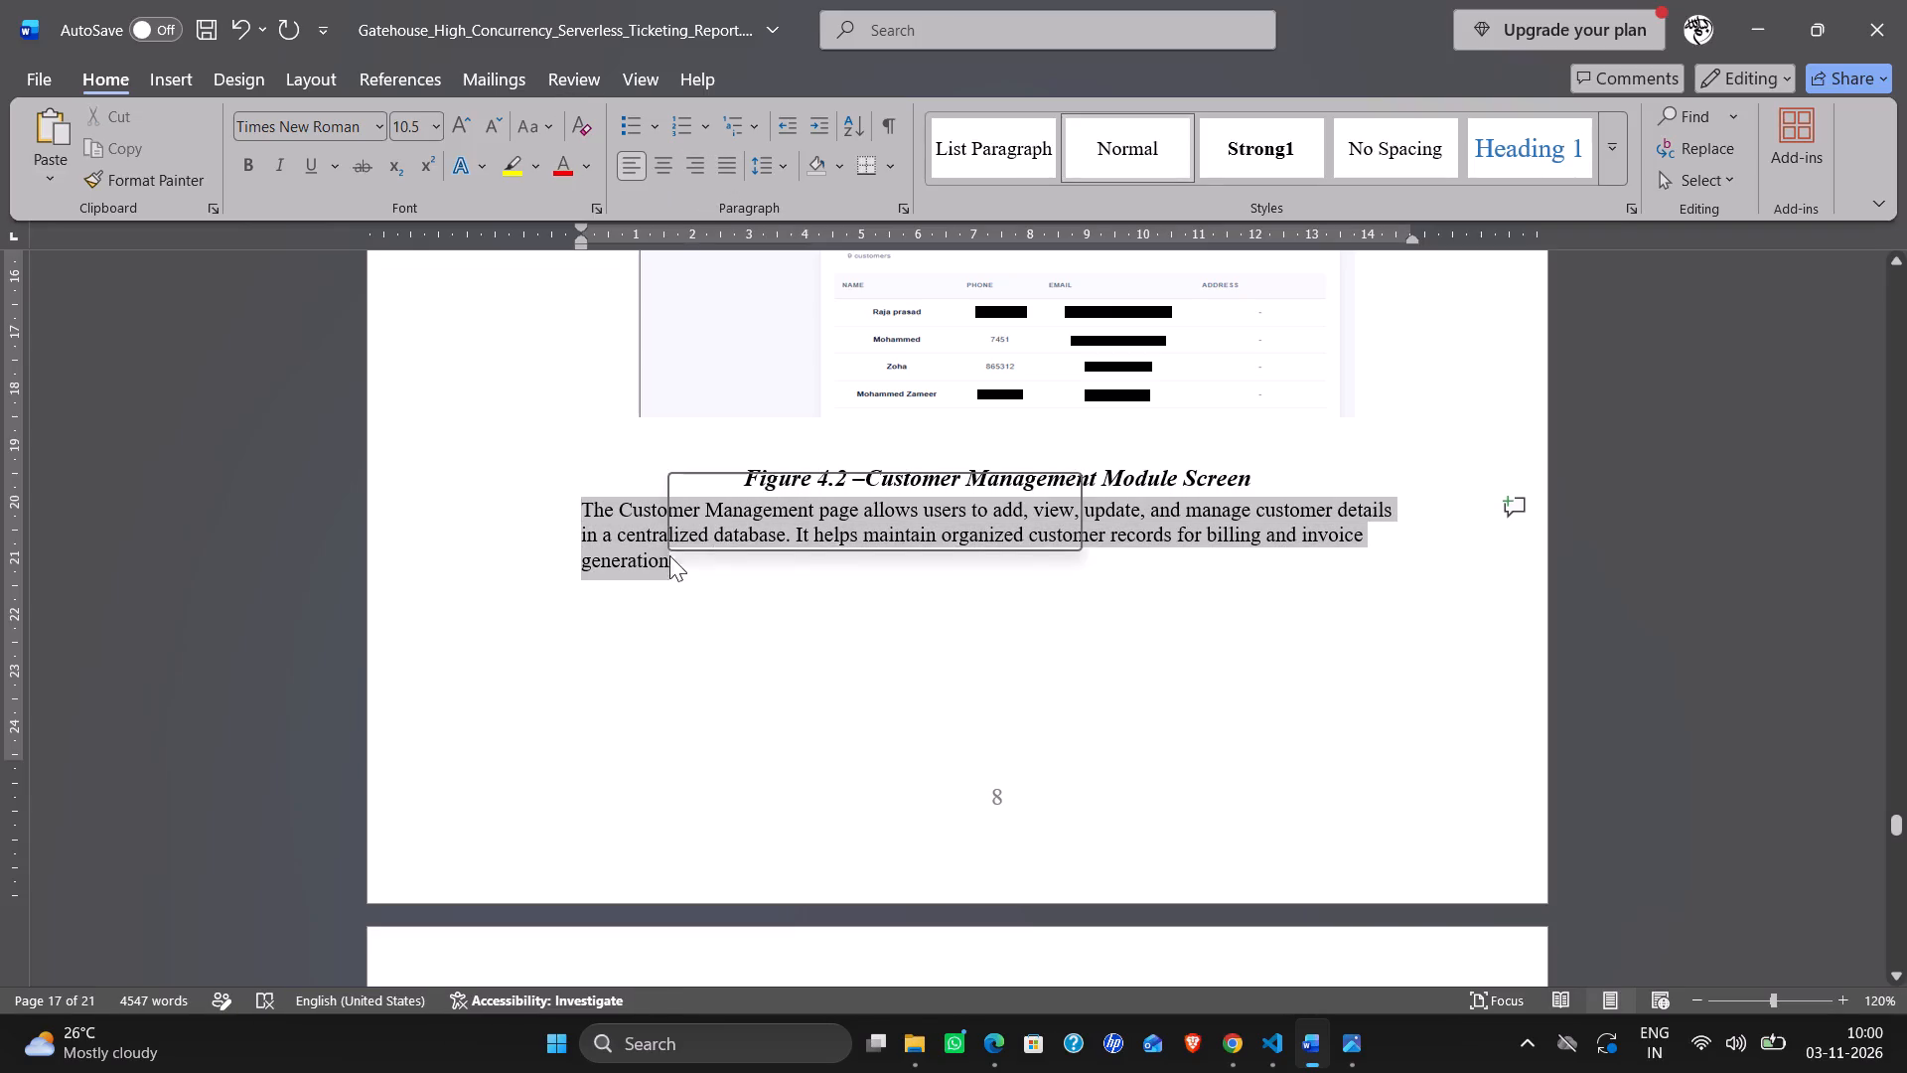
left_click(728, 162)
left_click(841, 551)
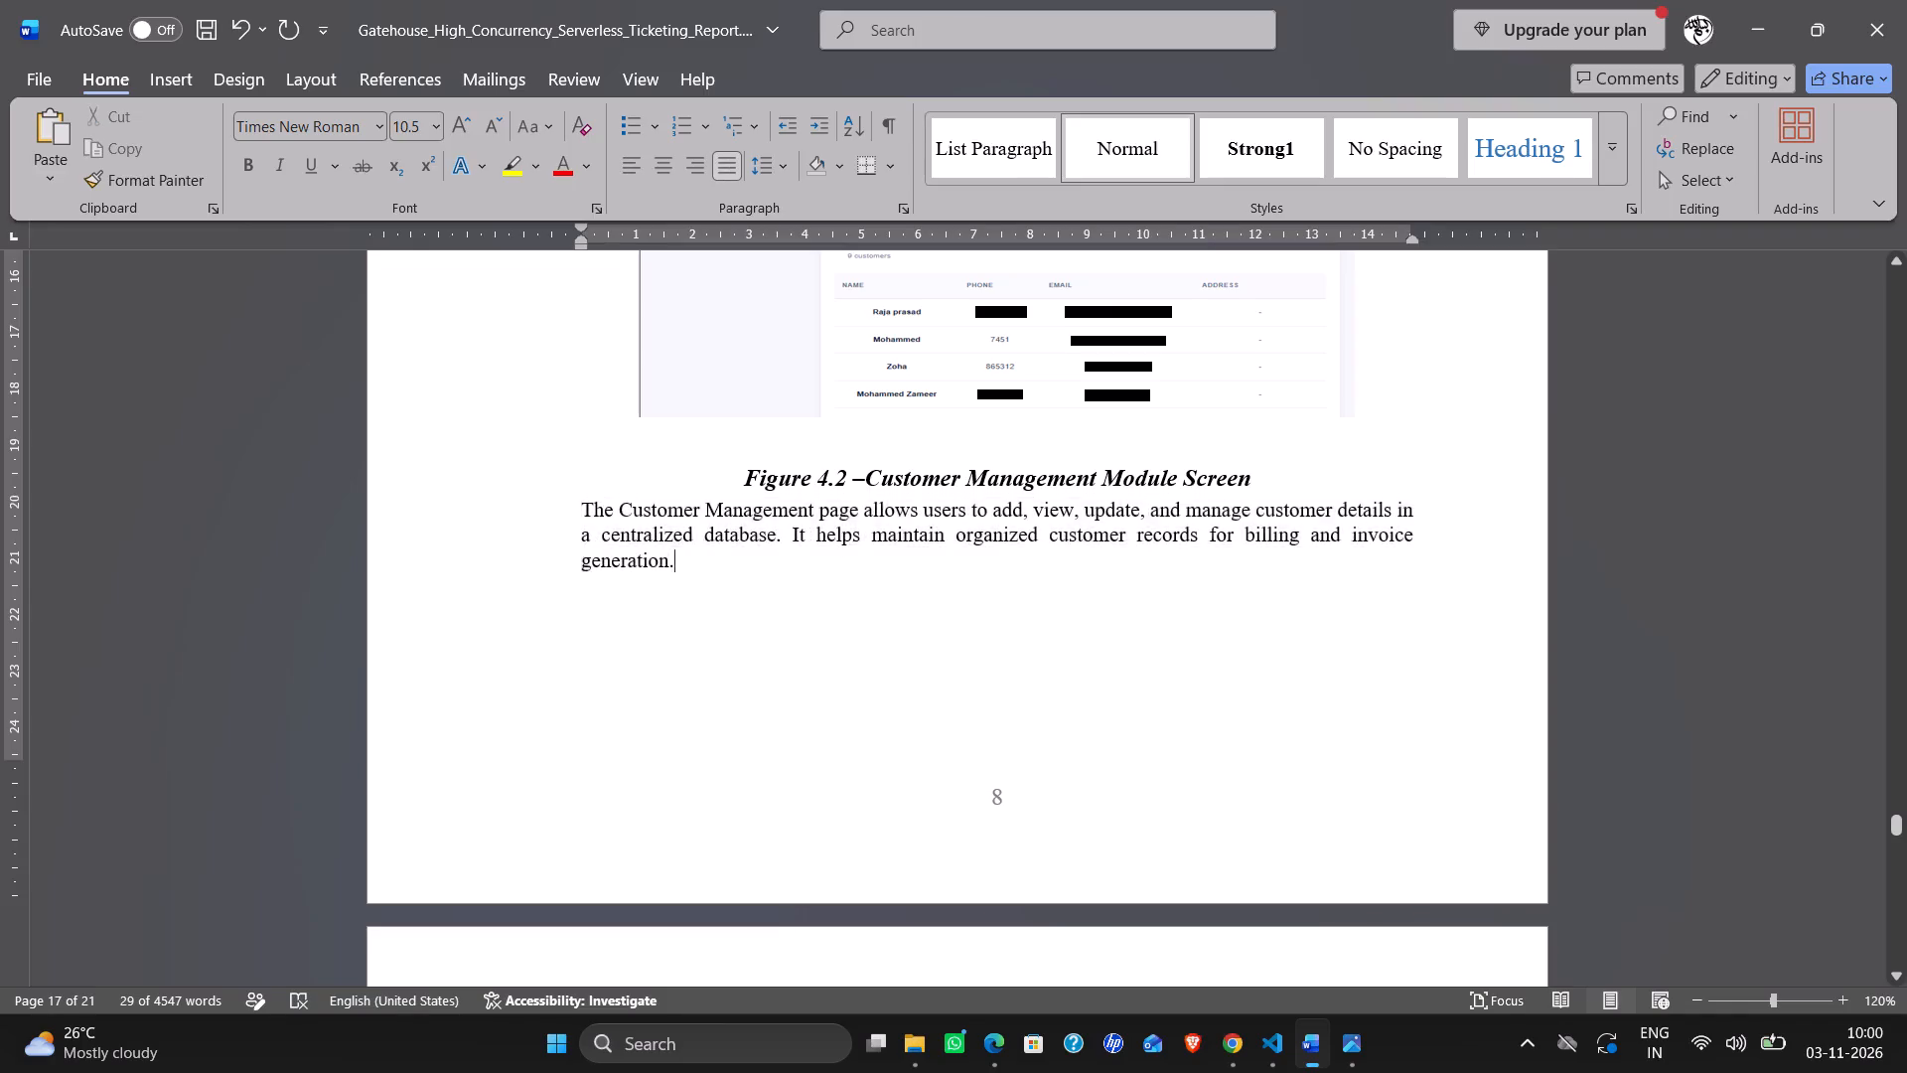
Shrink the Business Dashboard screenshot above the Figure 4.1 caption proportionally to about 11.7 cm wide.
scroll(841, 551, "up", 5)
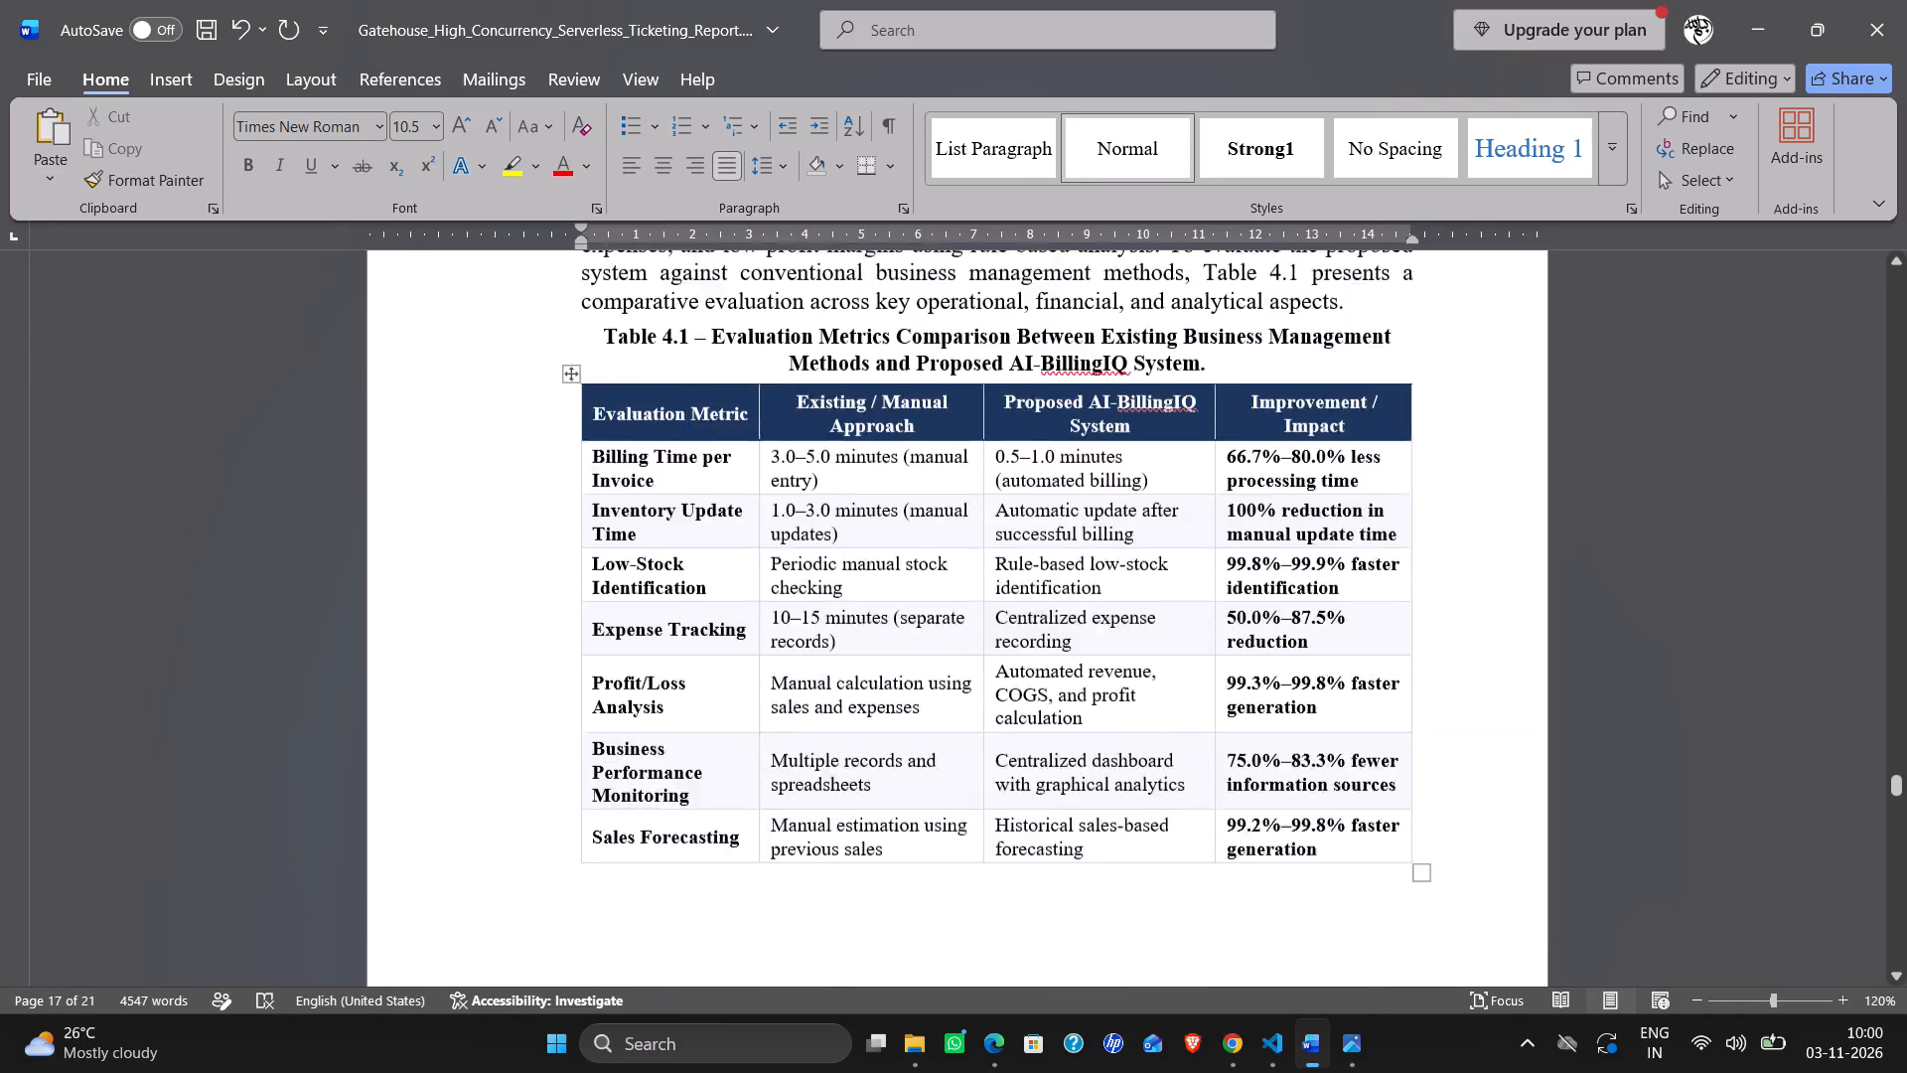
scroll(841, 551, "down", 2)
scroll(841, 551, "up", 2)
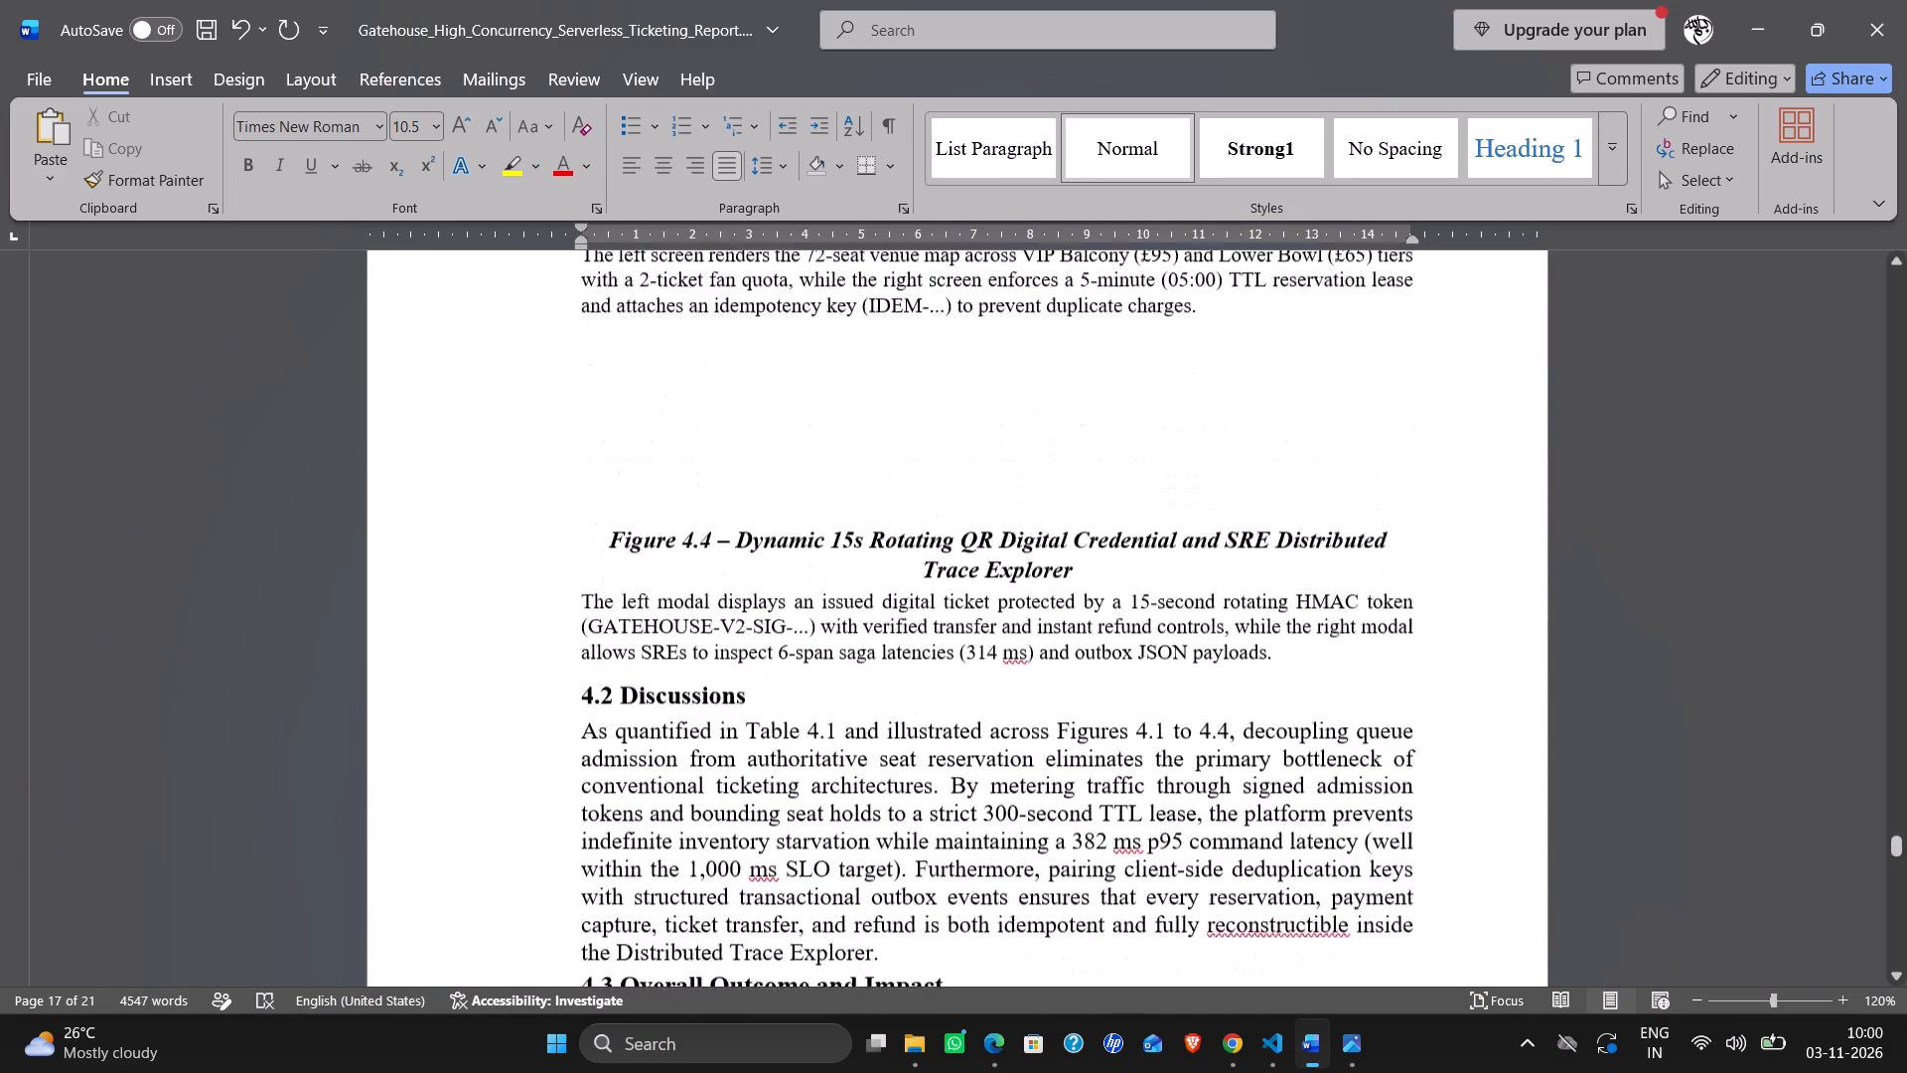
scroll(841, 551, "up", 2)
scroll(841, 551, "down", 1)
scroll(841, 551, "up", 2)
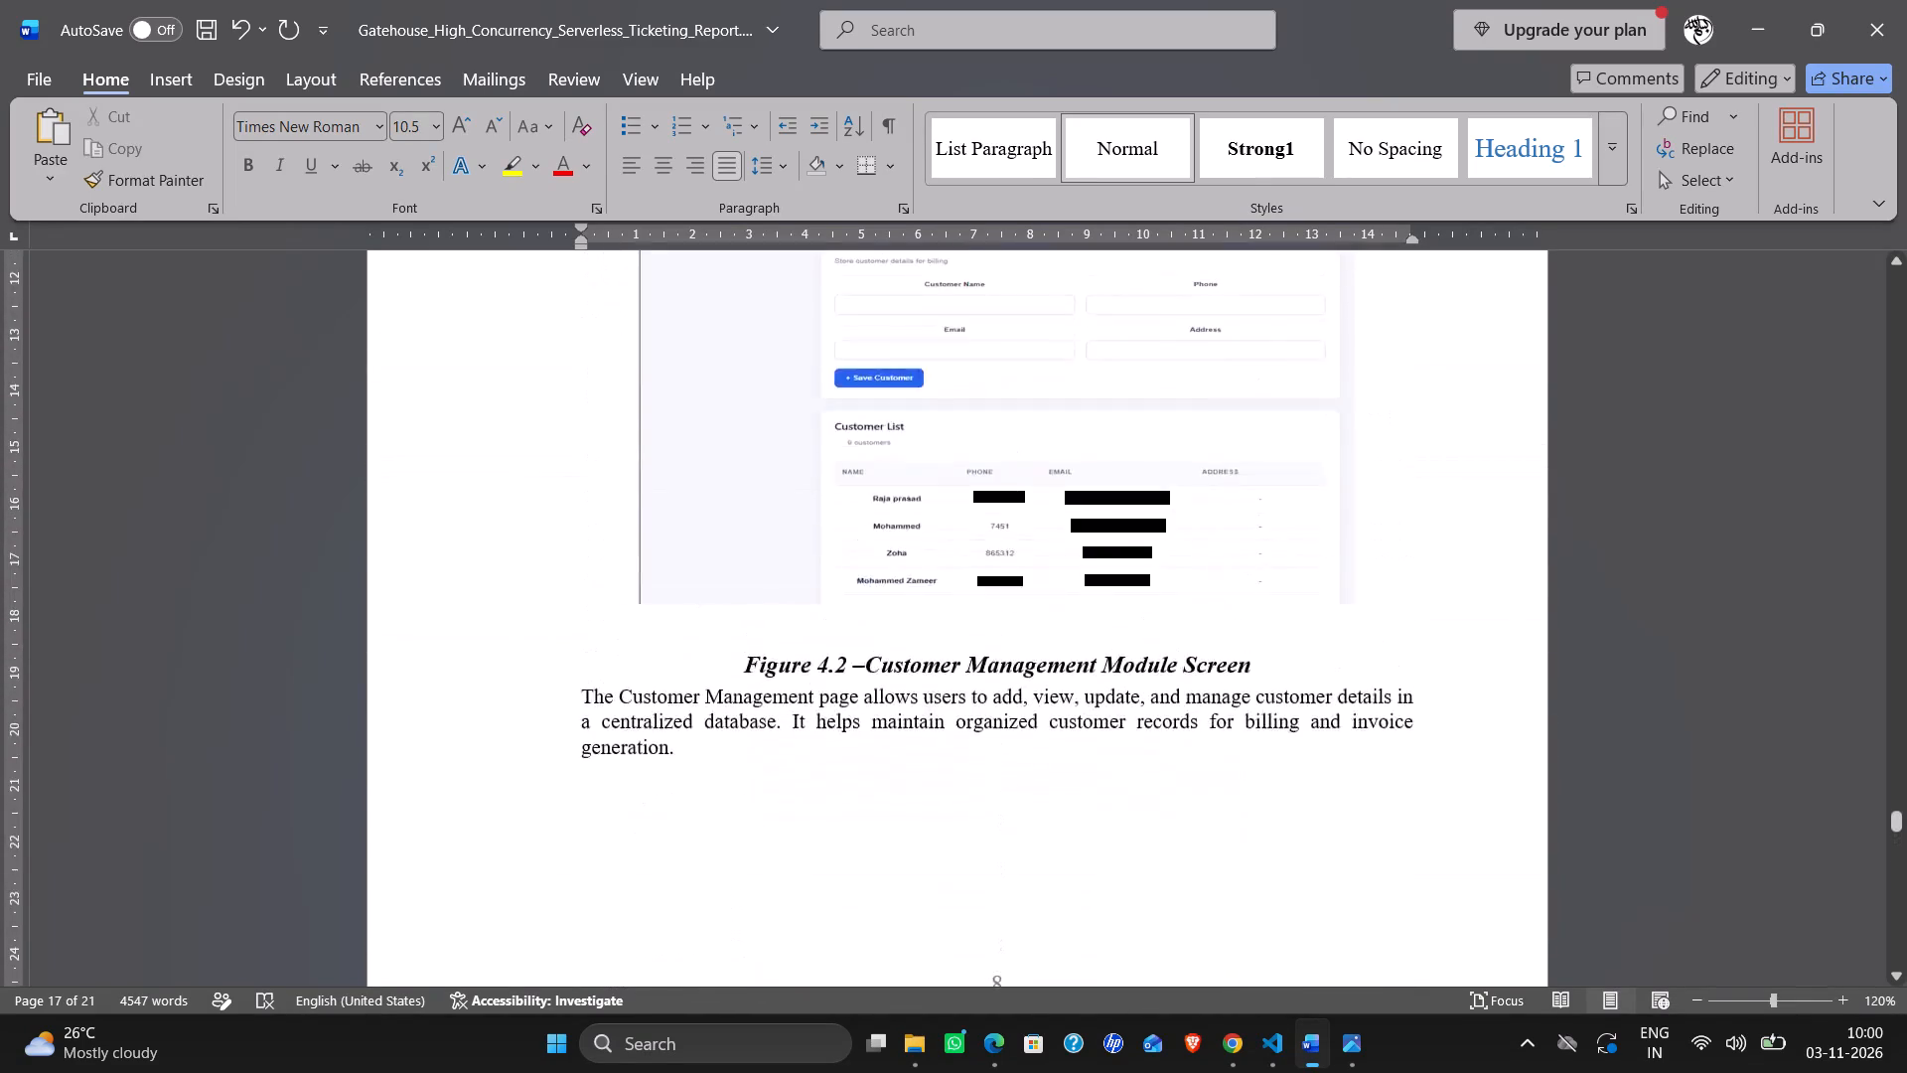
scroll(841, 551, "up", 3)
left_click(872, 614)
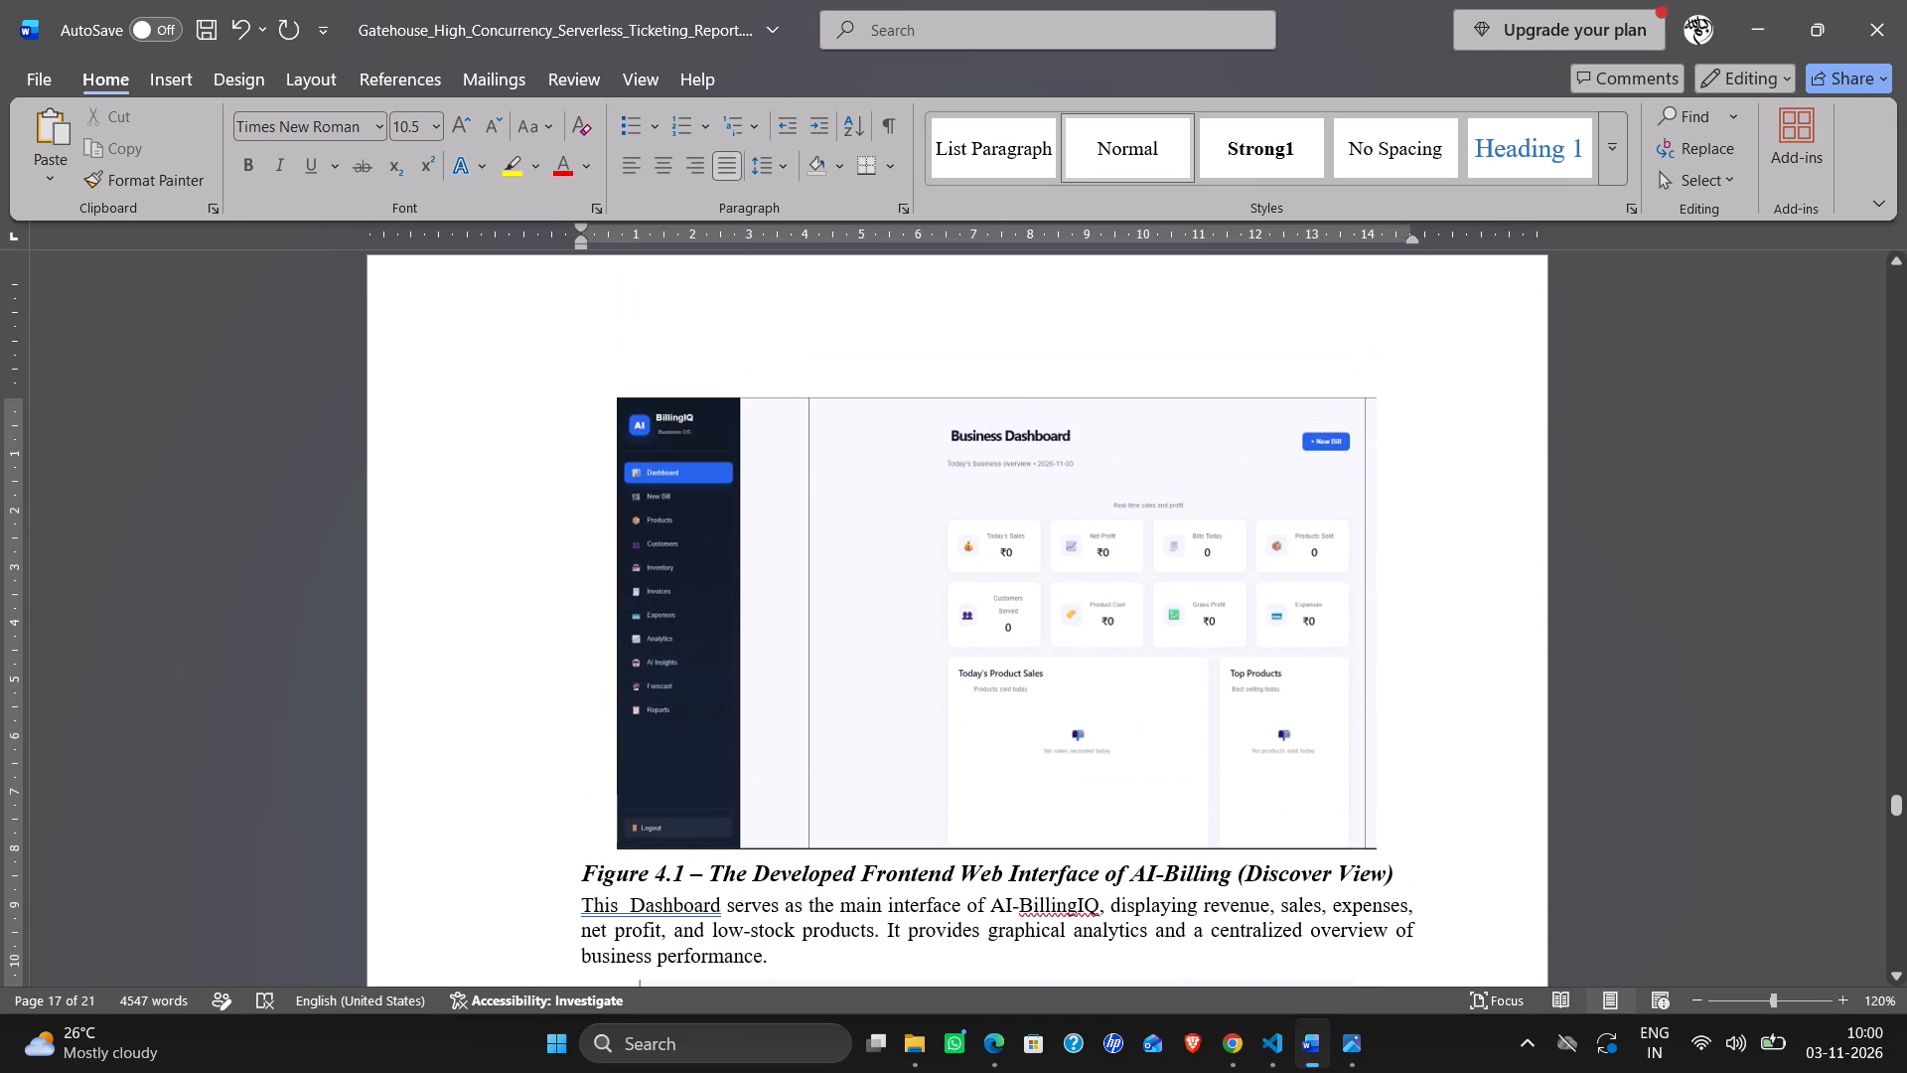
left_click_drag(1373, 851, 1352, 834)
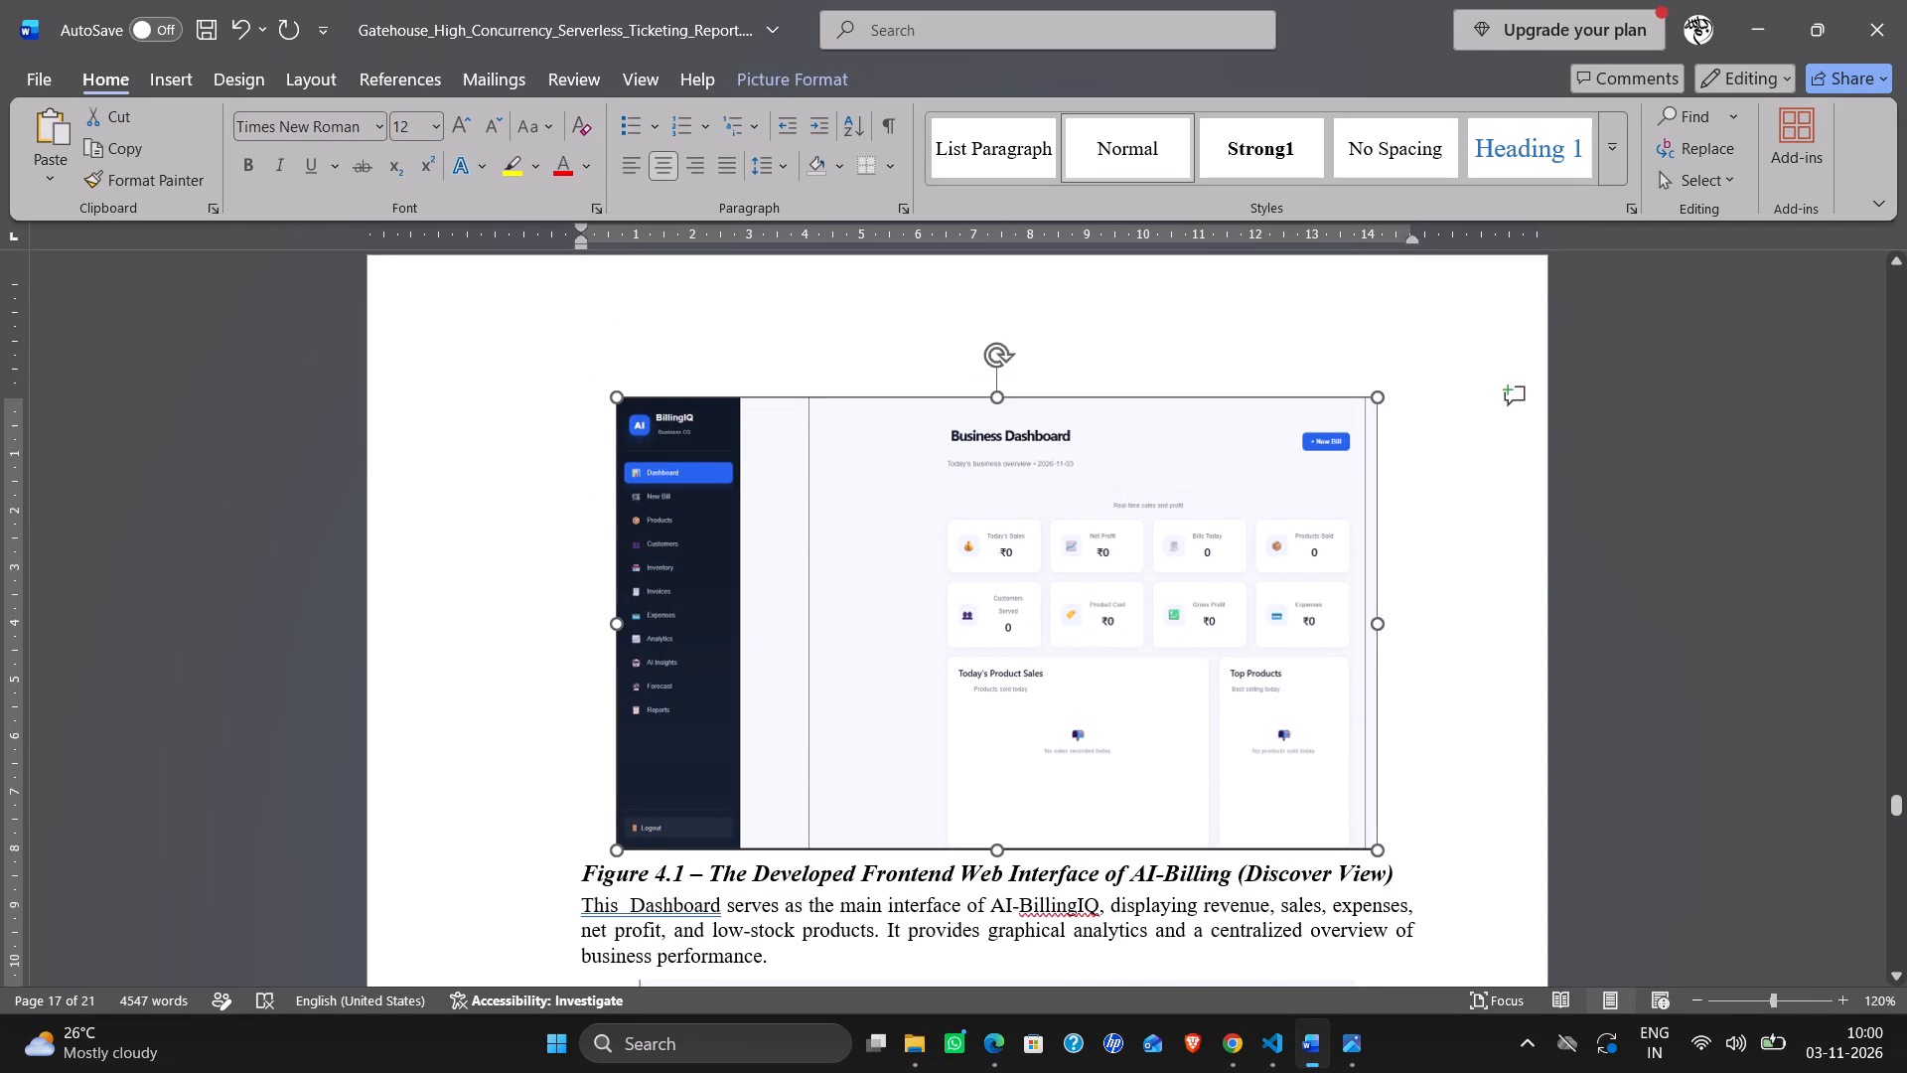
left_click_drag(1352, 834, 1273, 724)
left_click(1153, 837)
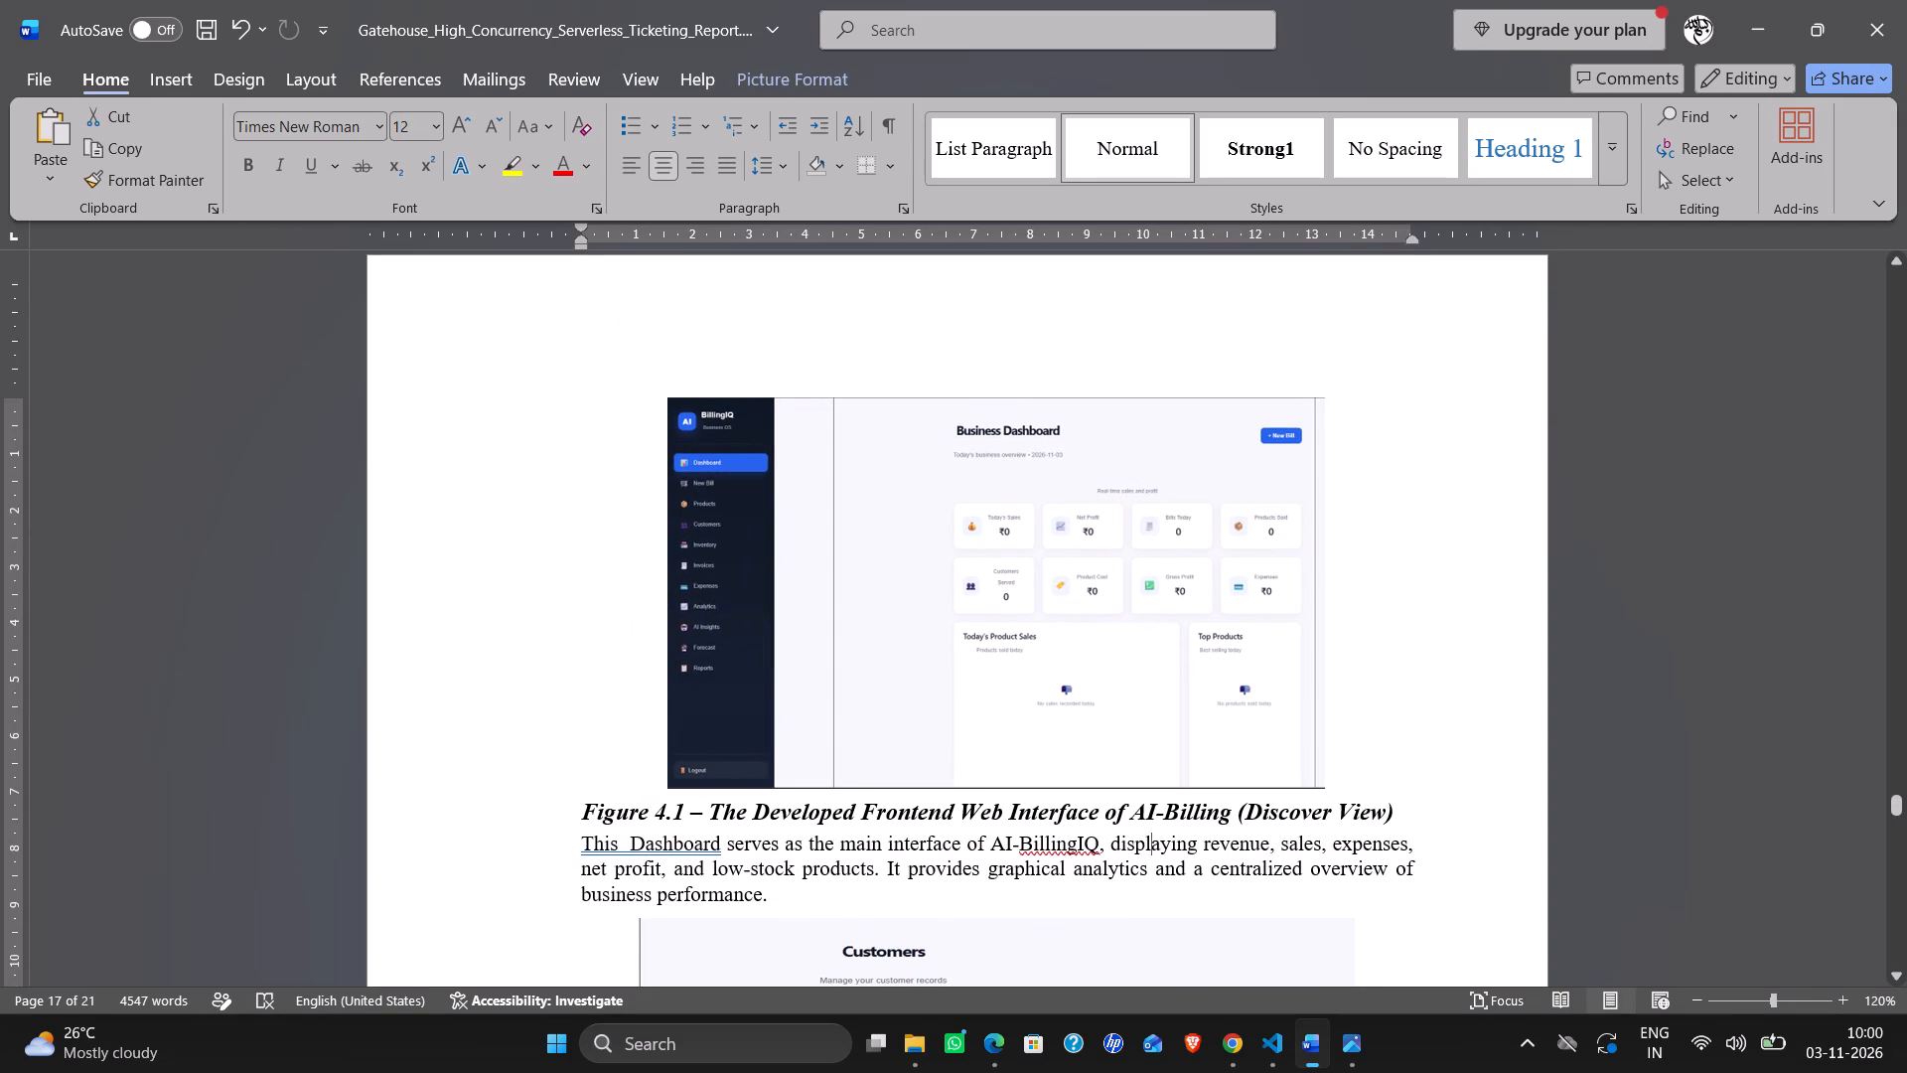
Insert a blank line between the Dashboard description and the Customers screenshot.
scroll(1153, 837, "down", 1)
left_click(1153, 837)
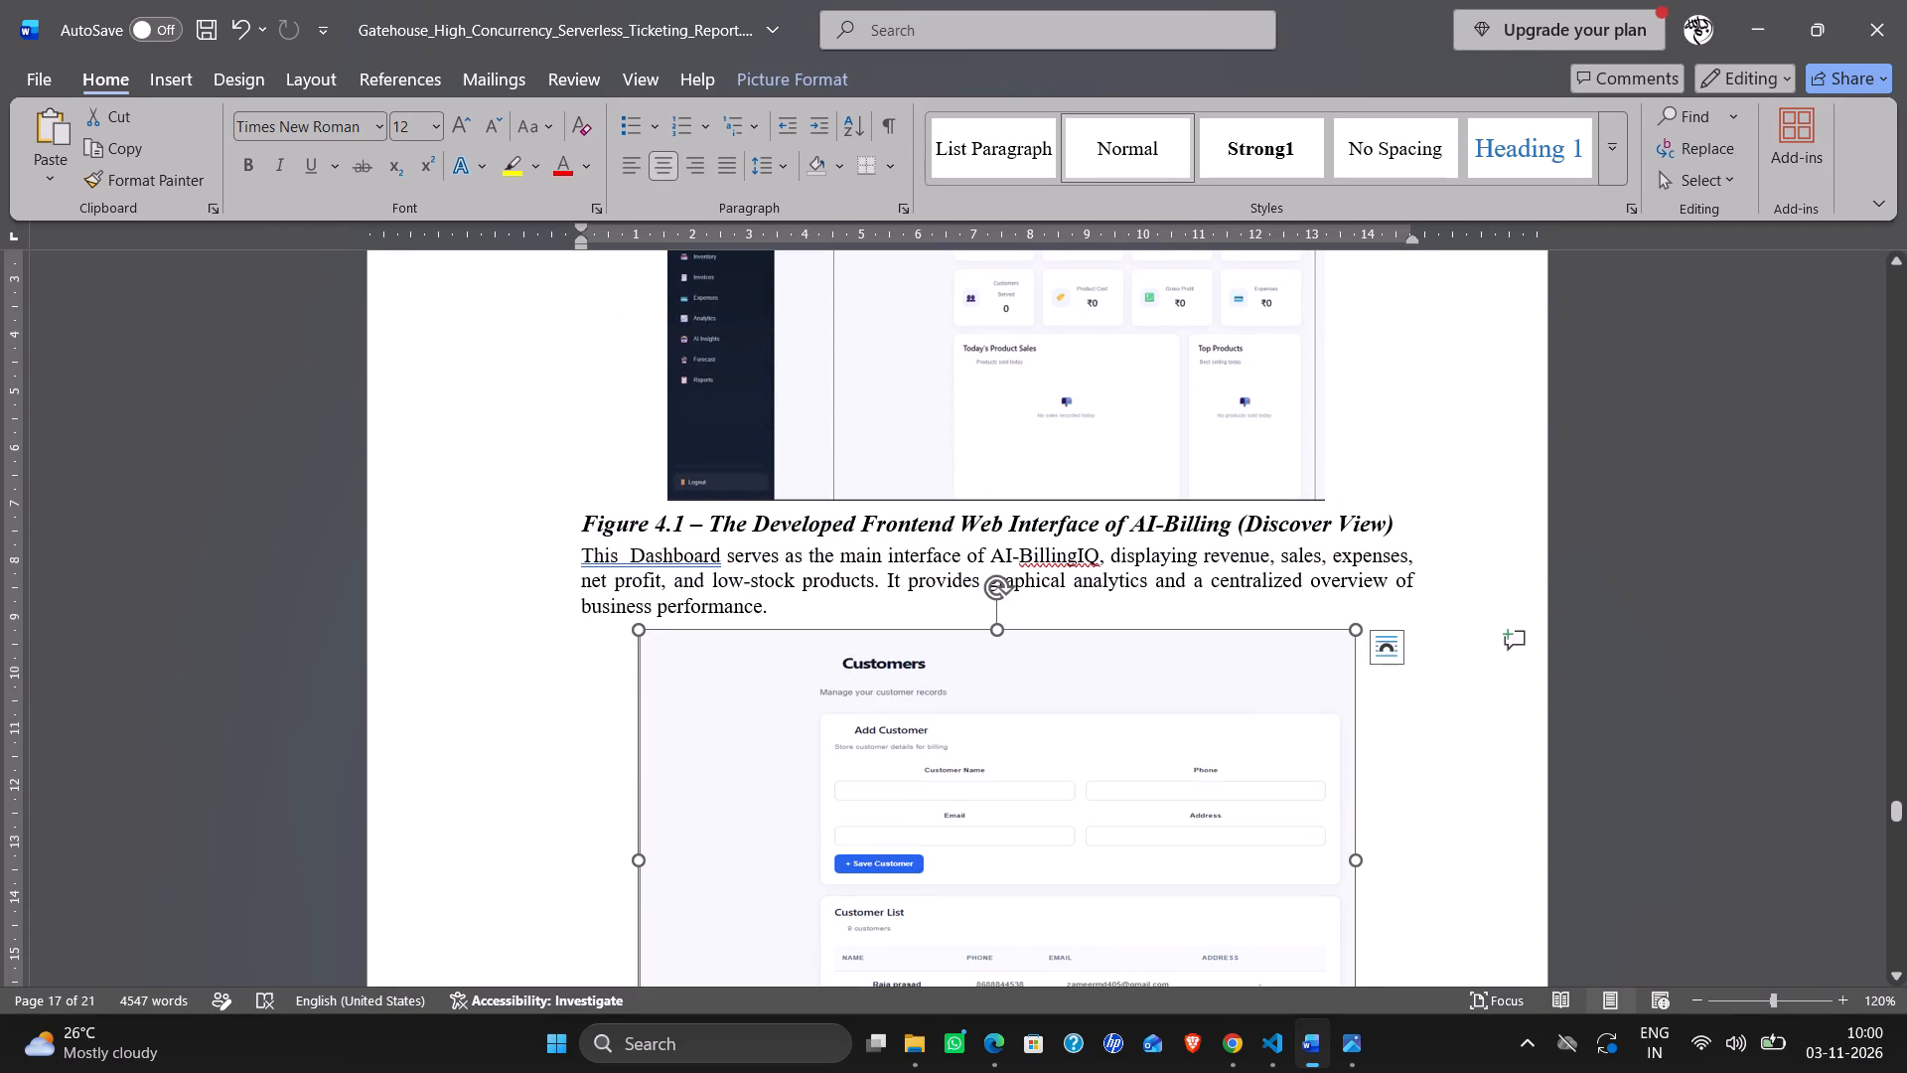
left_click(849, 621)
key("Return")
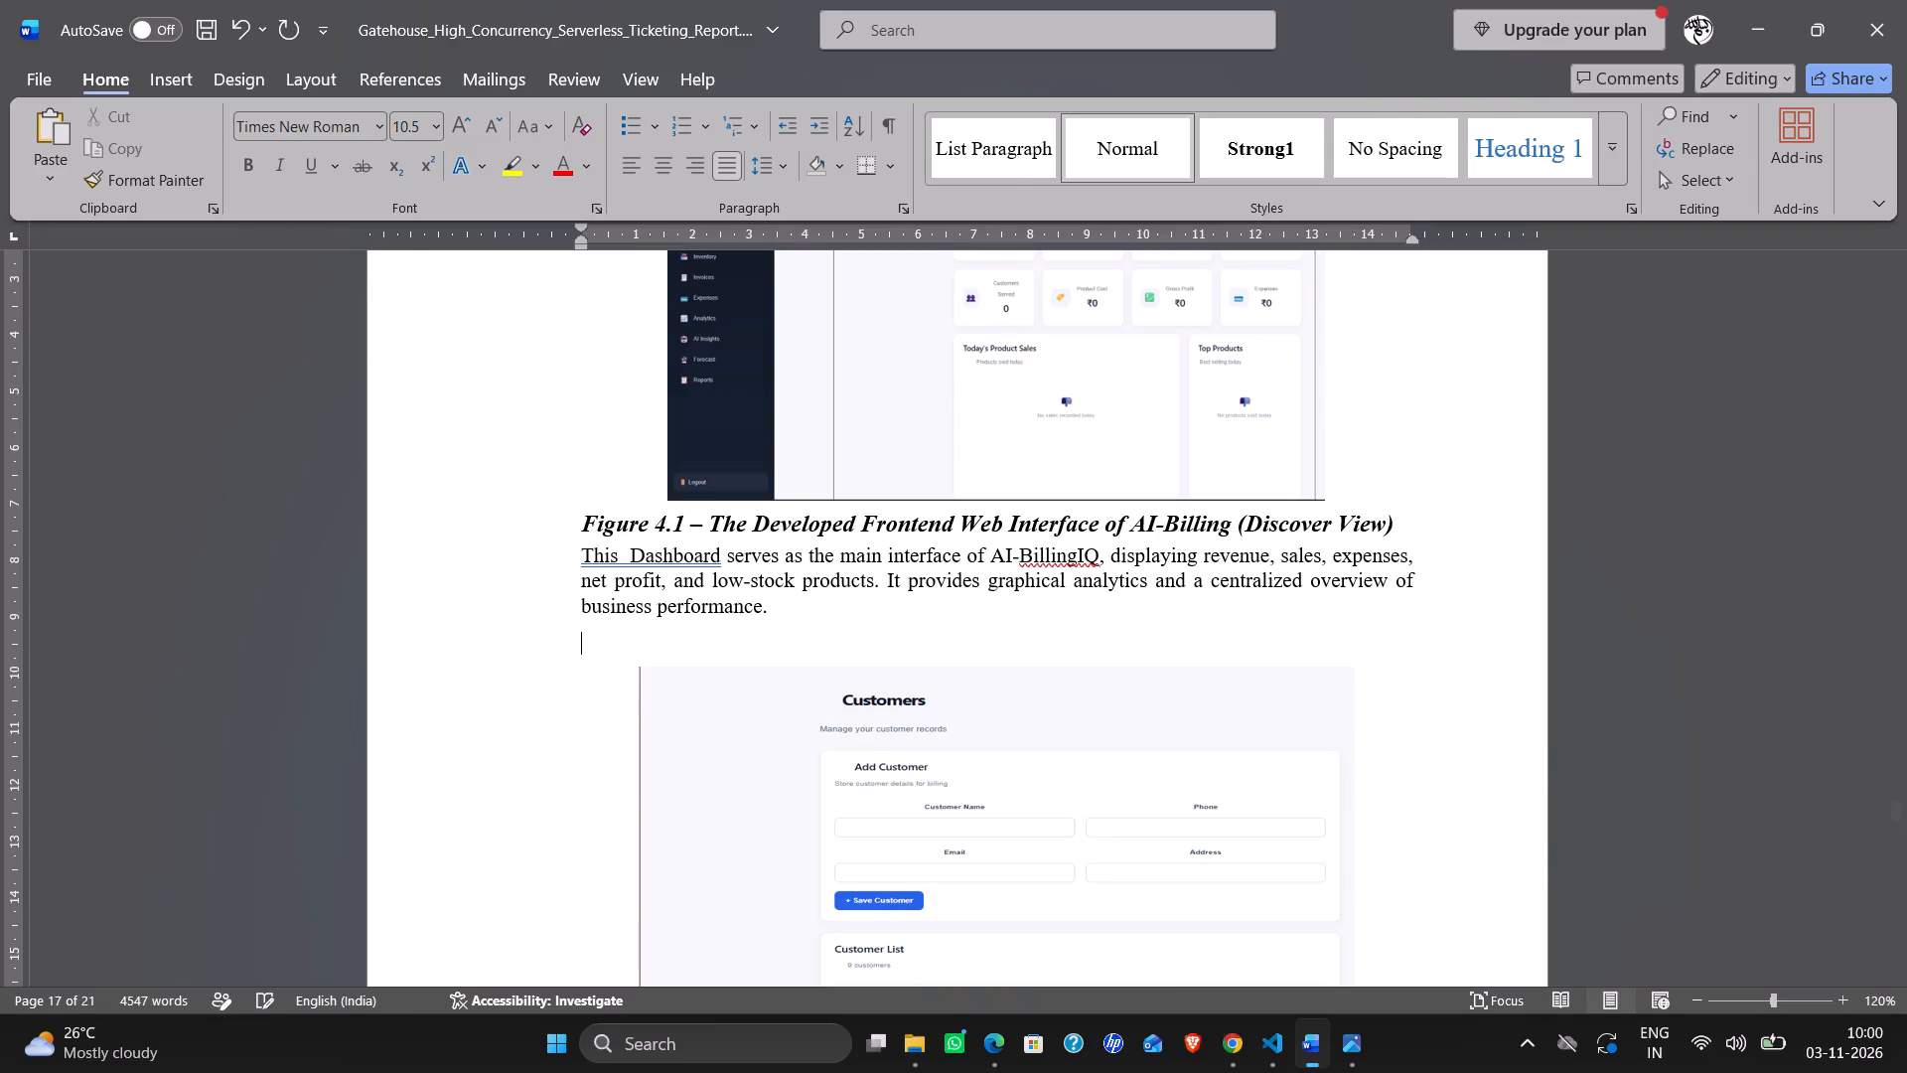
Shrink the Customers screenshot above the Figure 4.2 caption proportionally to about 11.3 cm wide.
scroll(849, 621, "down", 1)
left_click(917, 677)
scroll(917, 677, "down", 1)
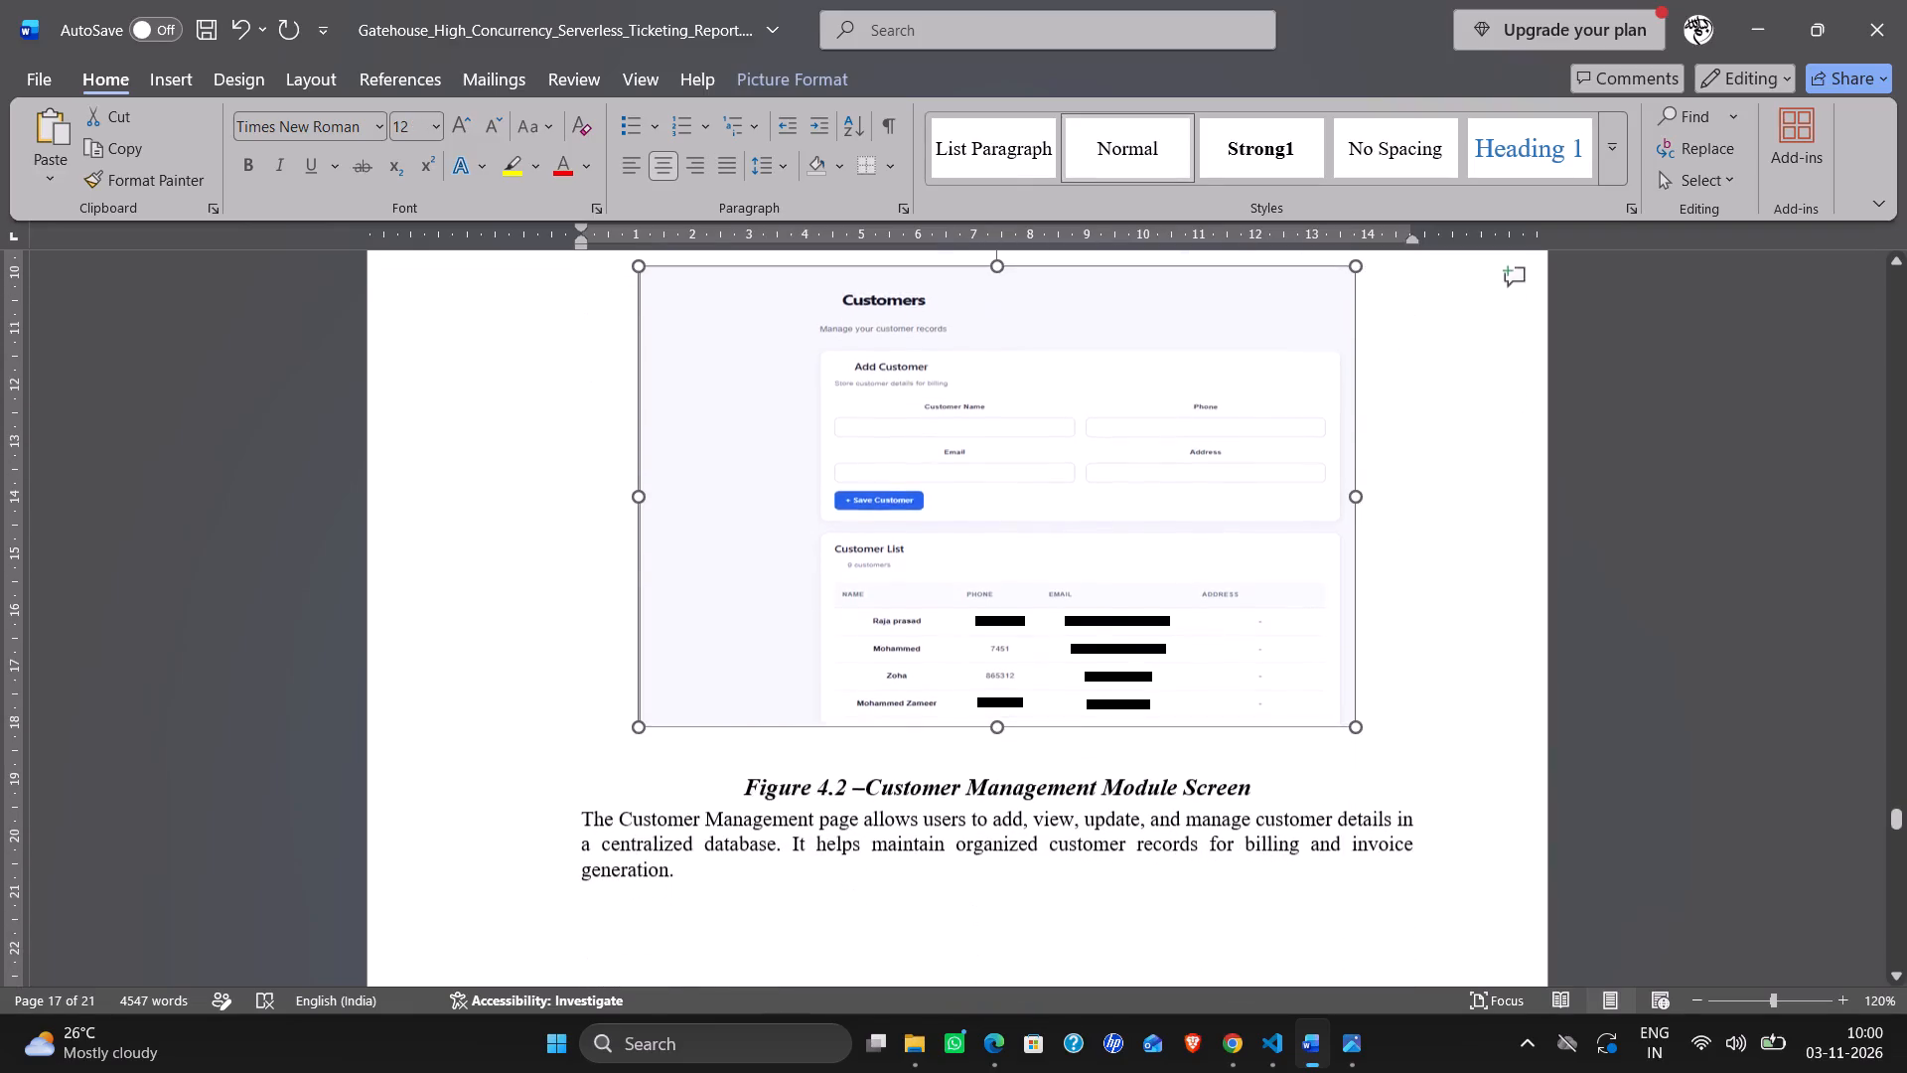
left_click_drag(1353, 725, 1272, 605)
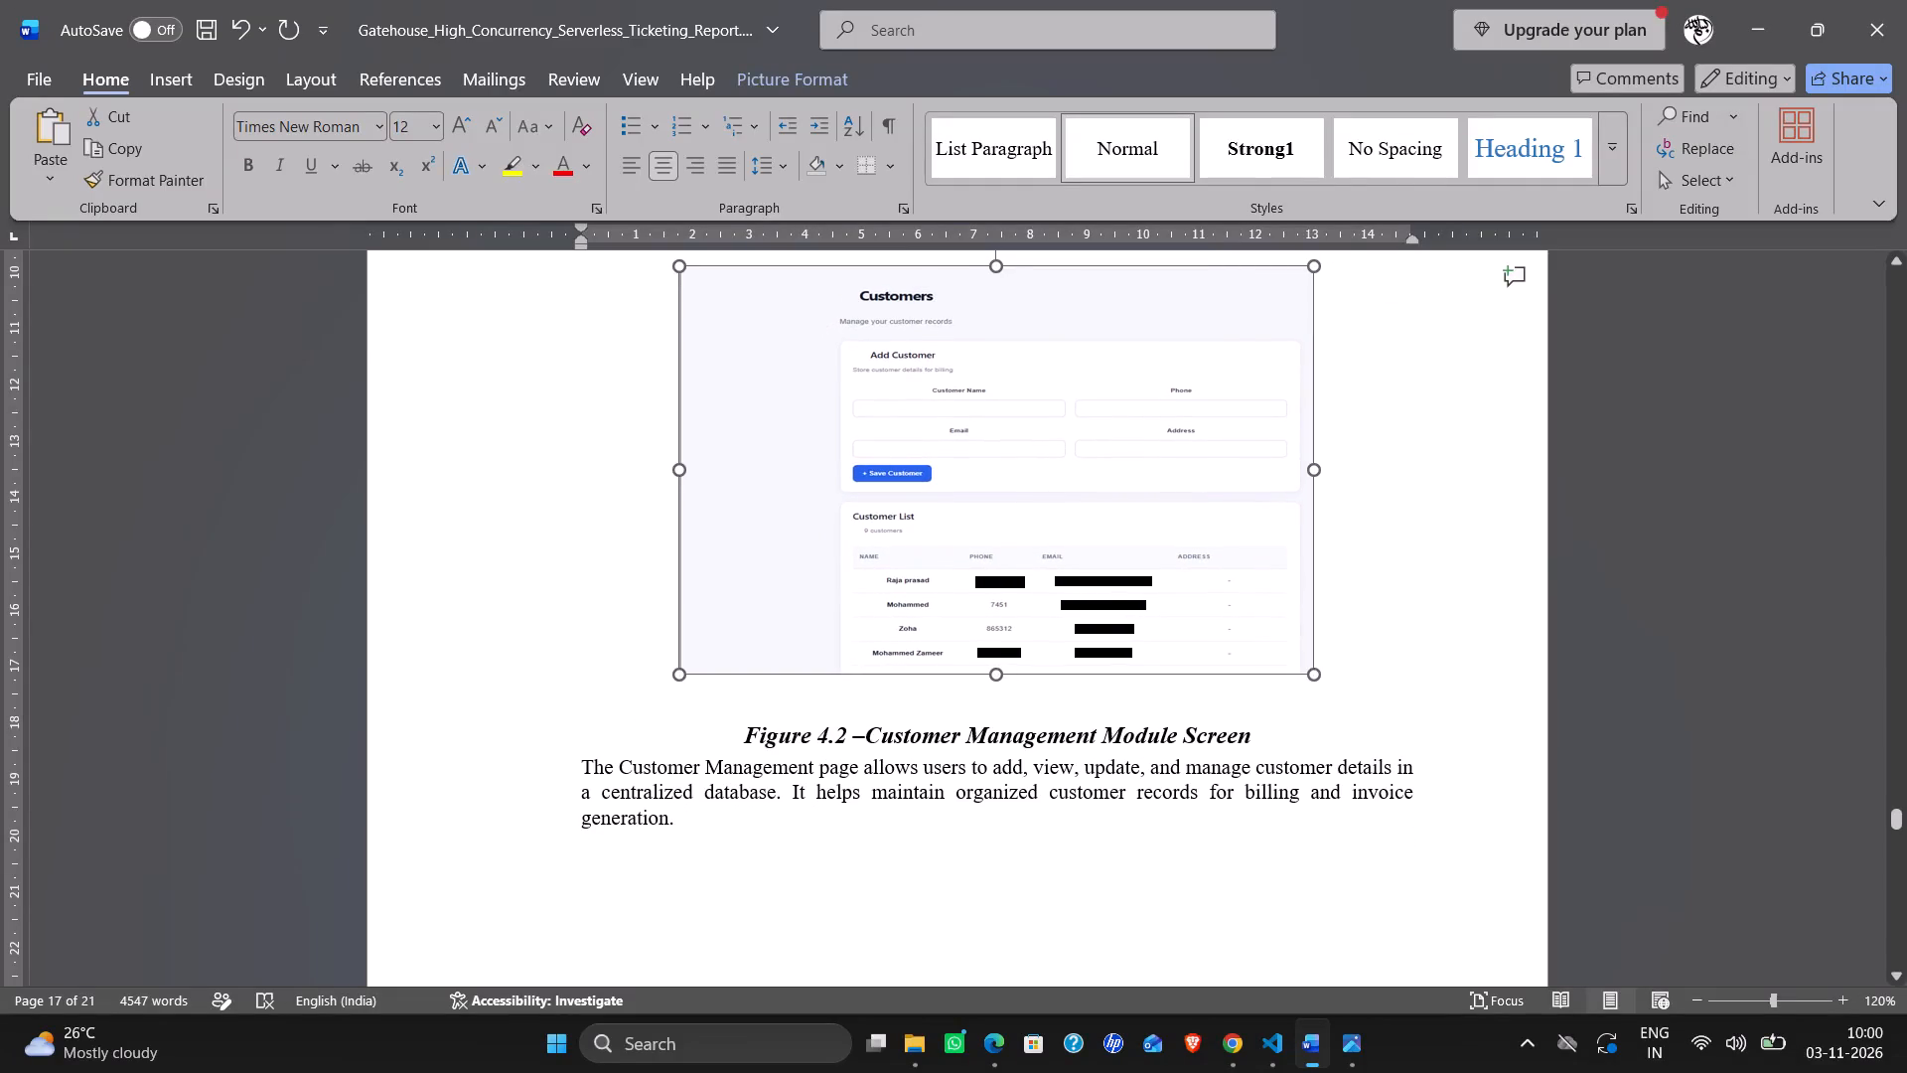
left_click(1203, 848)
Examine the remaining Gatehouse images, captions and descriptions for Figures 4.3 and 4.4 and the surrounding page layout.
scroll(1203, 848, "down", 3)
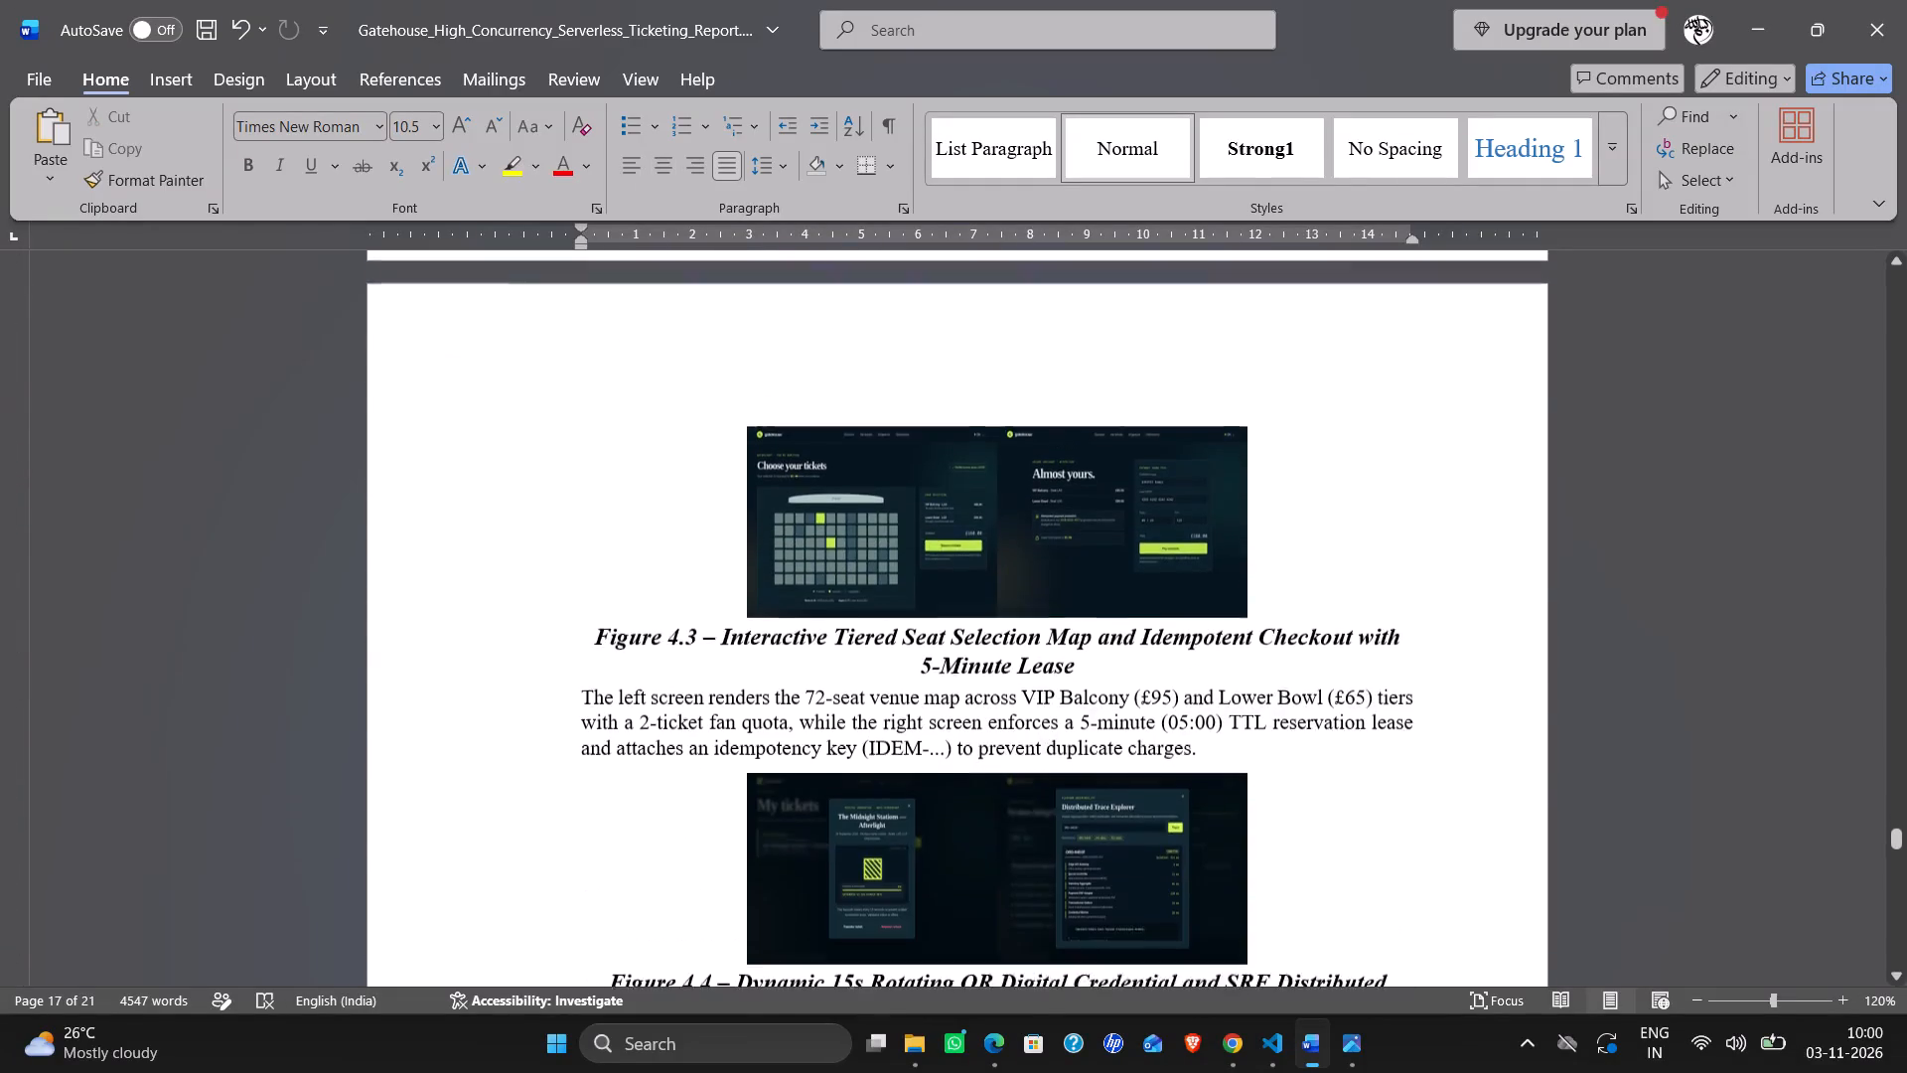
left_click(989, 505)
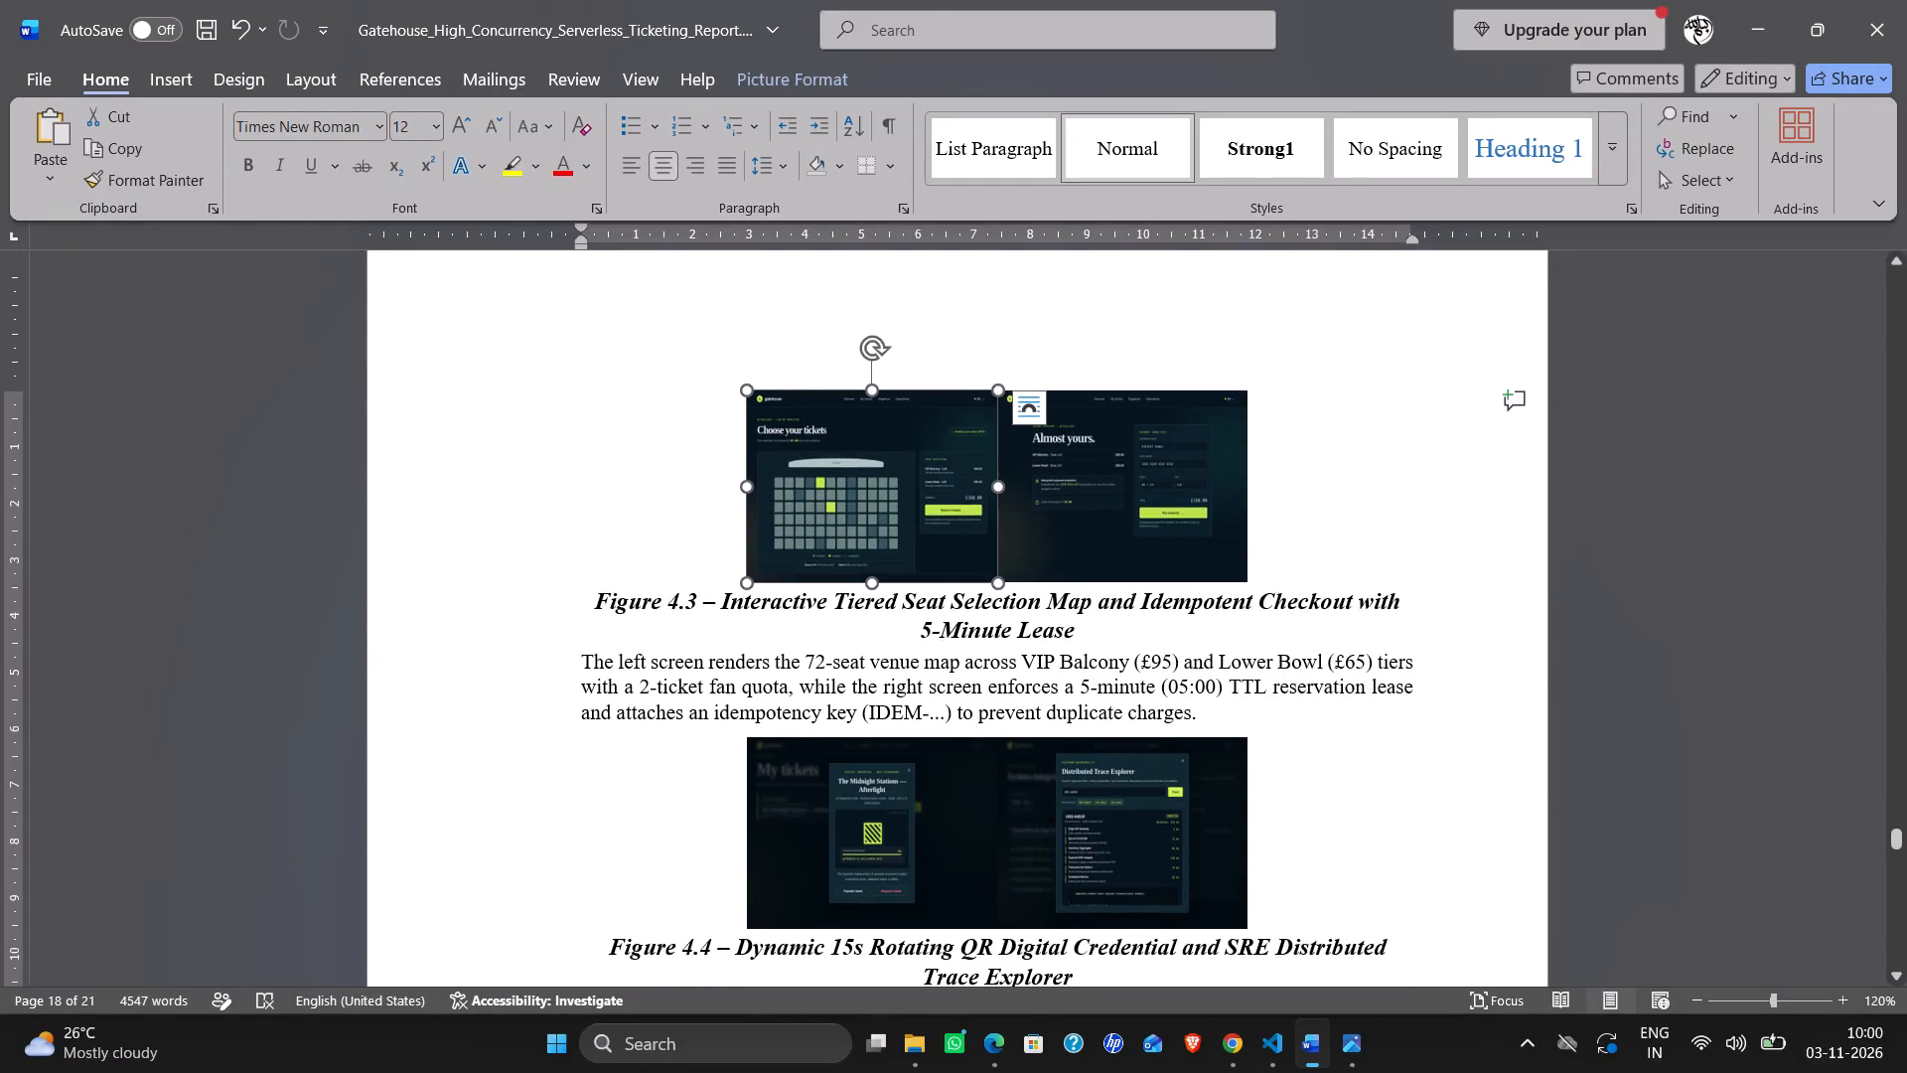
left_click(988, 795)
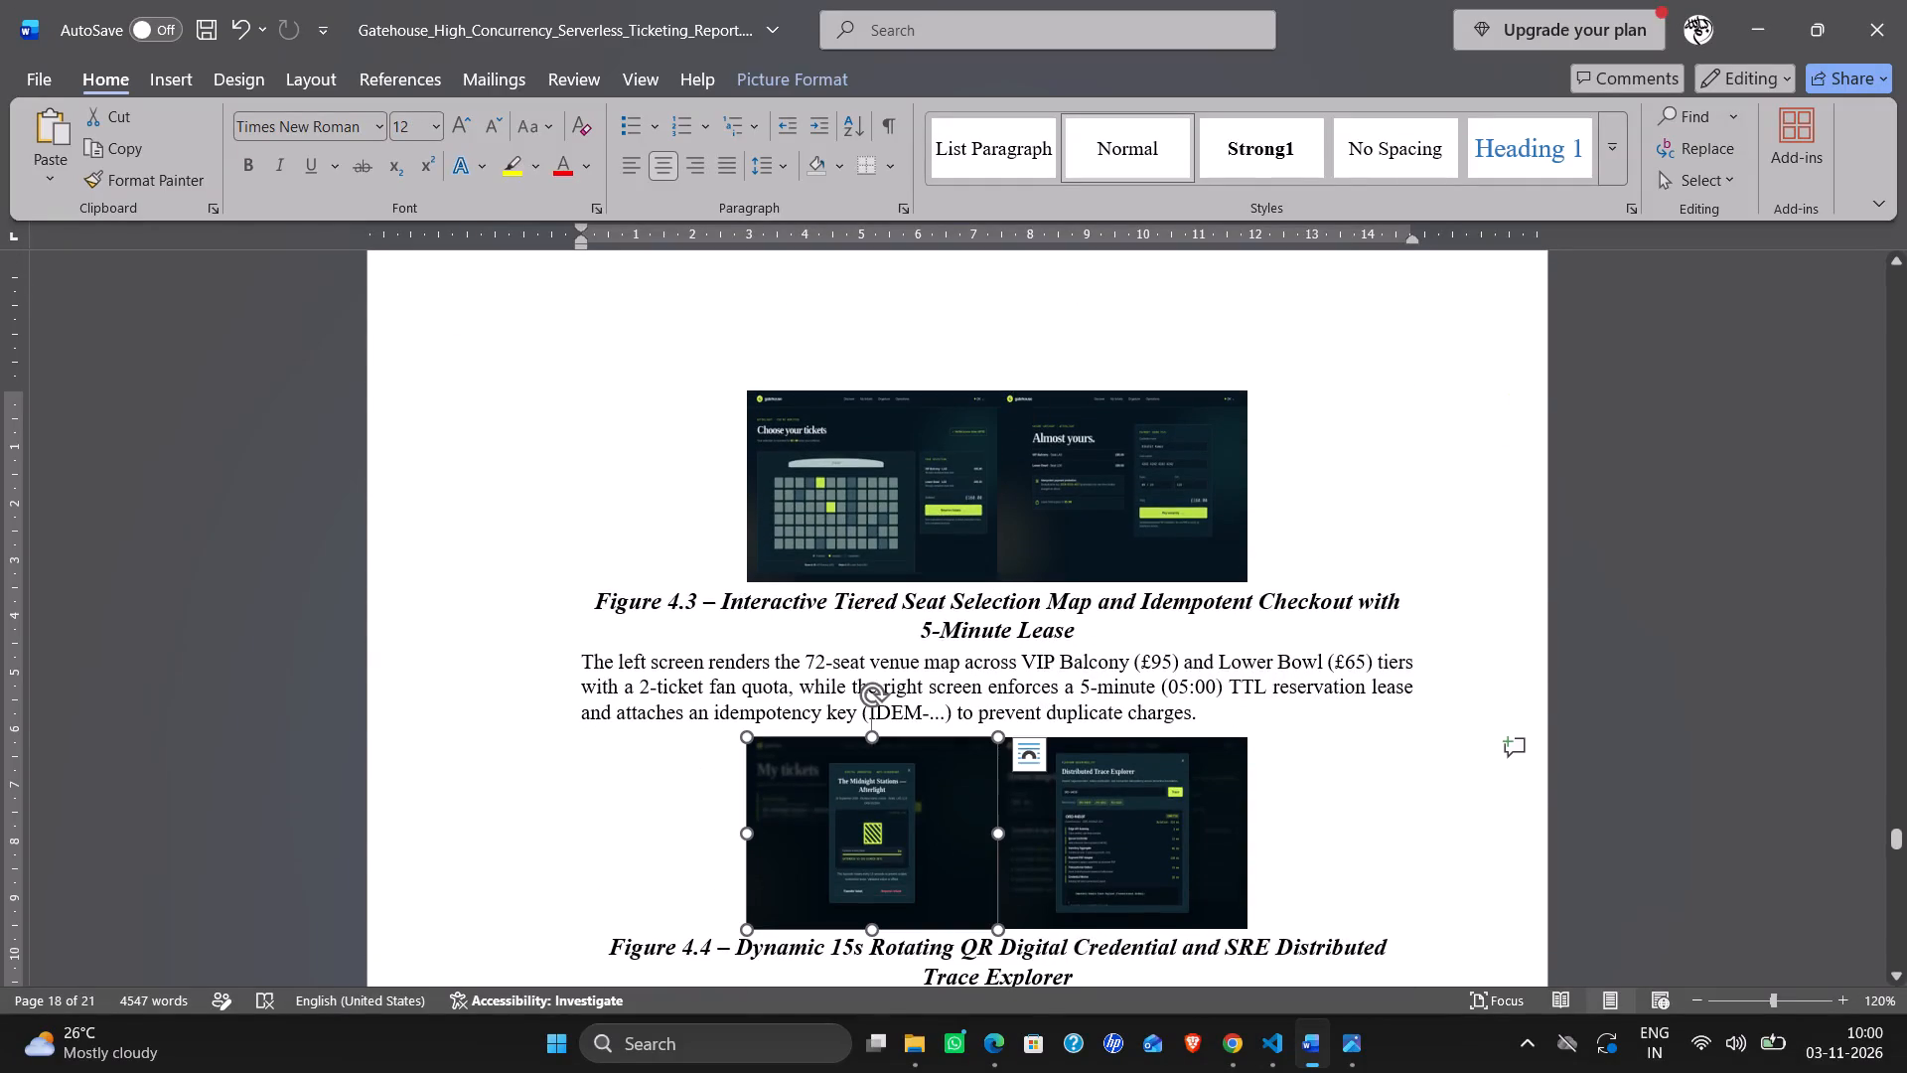
left_click(1035, 808)
scroll(1035, 808, "down", 2)
scroll(1012, 873, "up", 1)
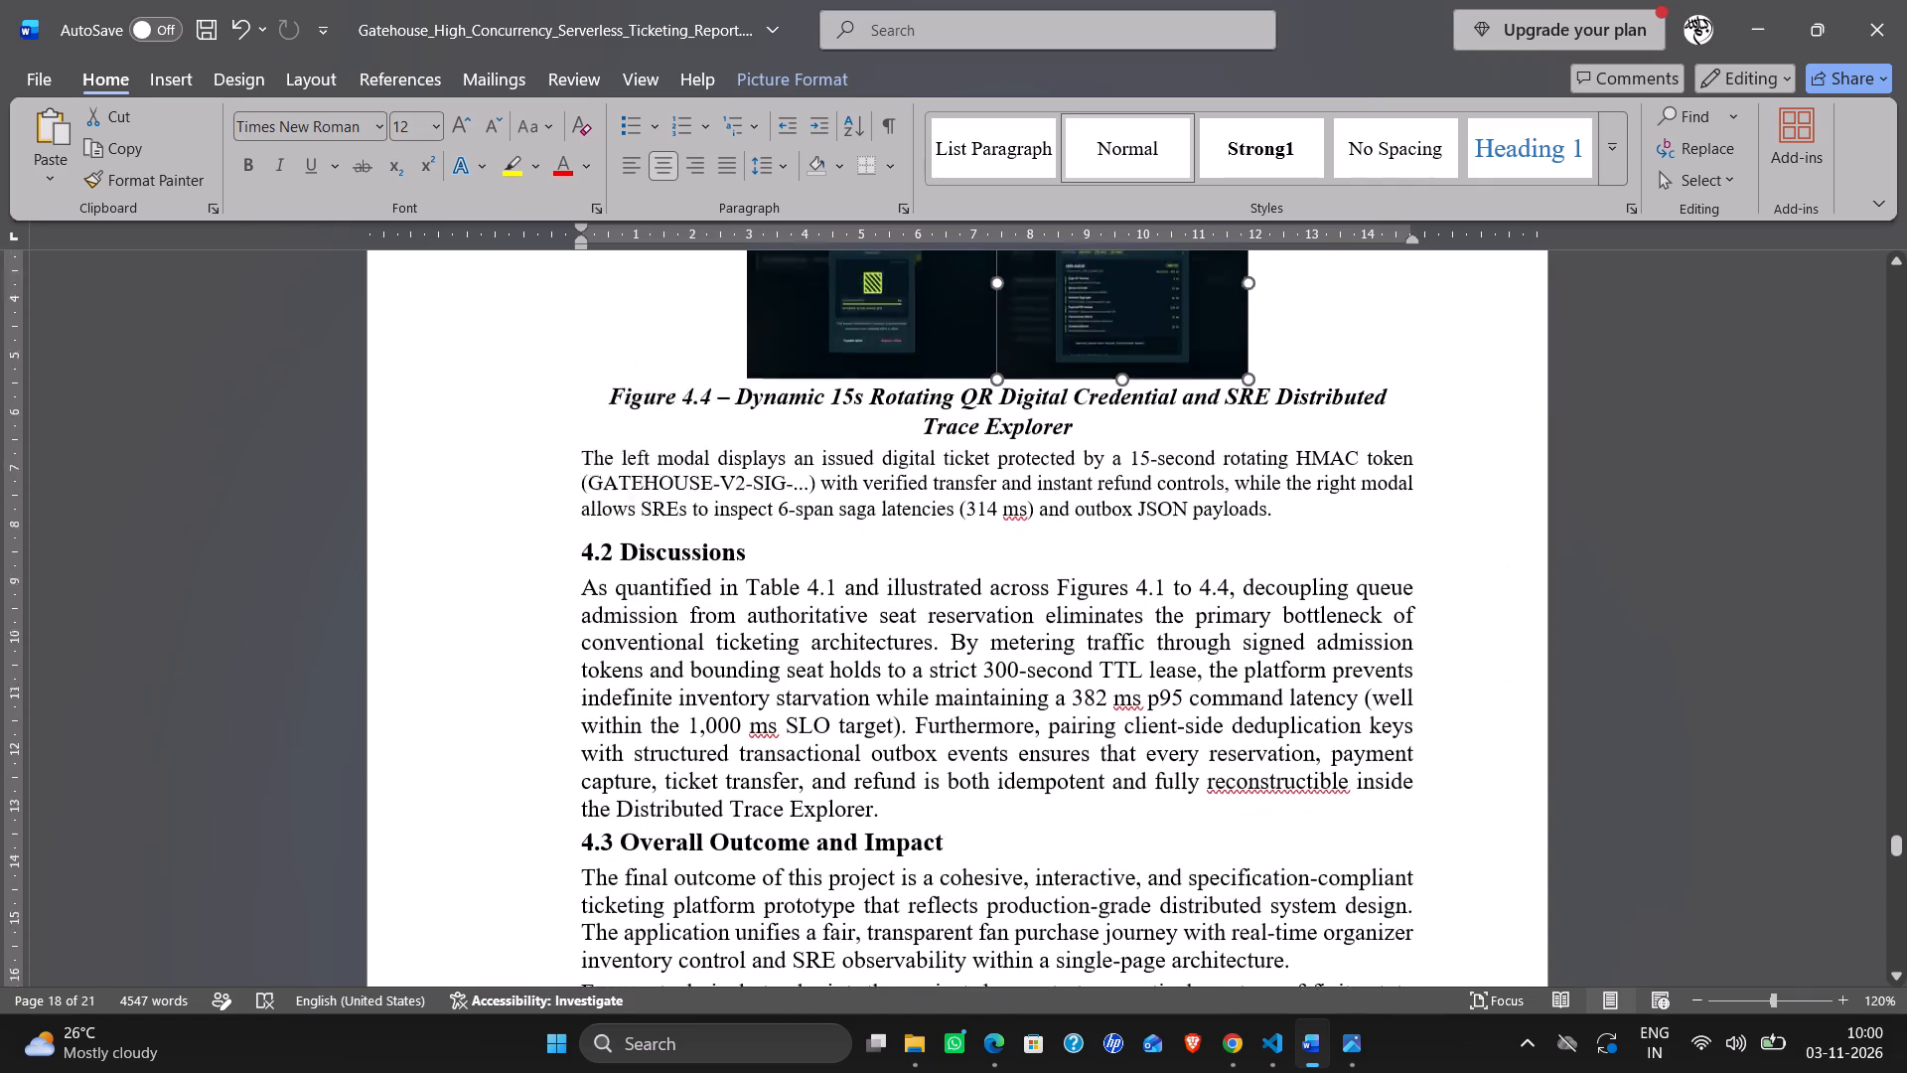
scroll(1012, 873, "up", 5)
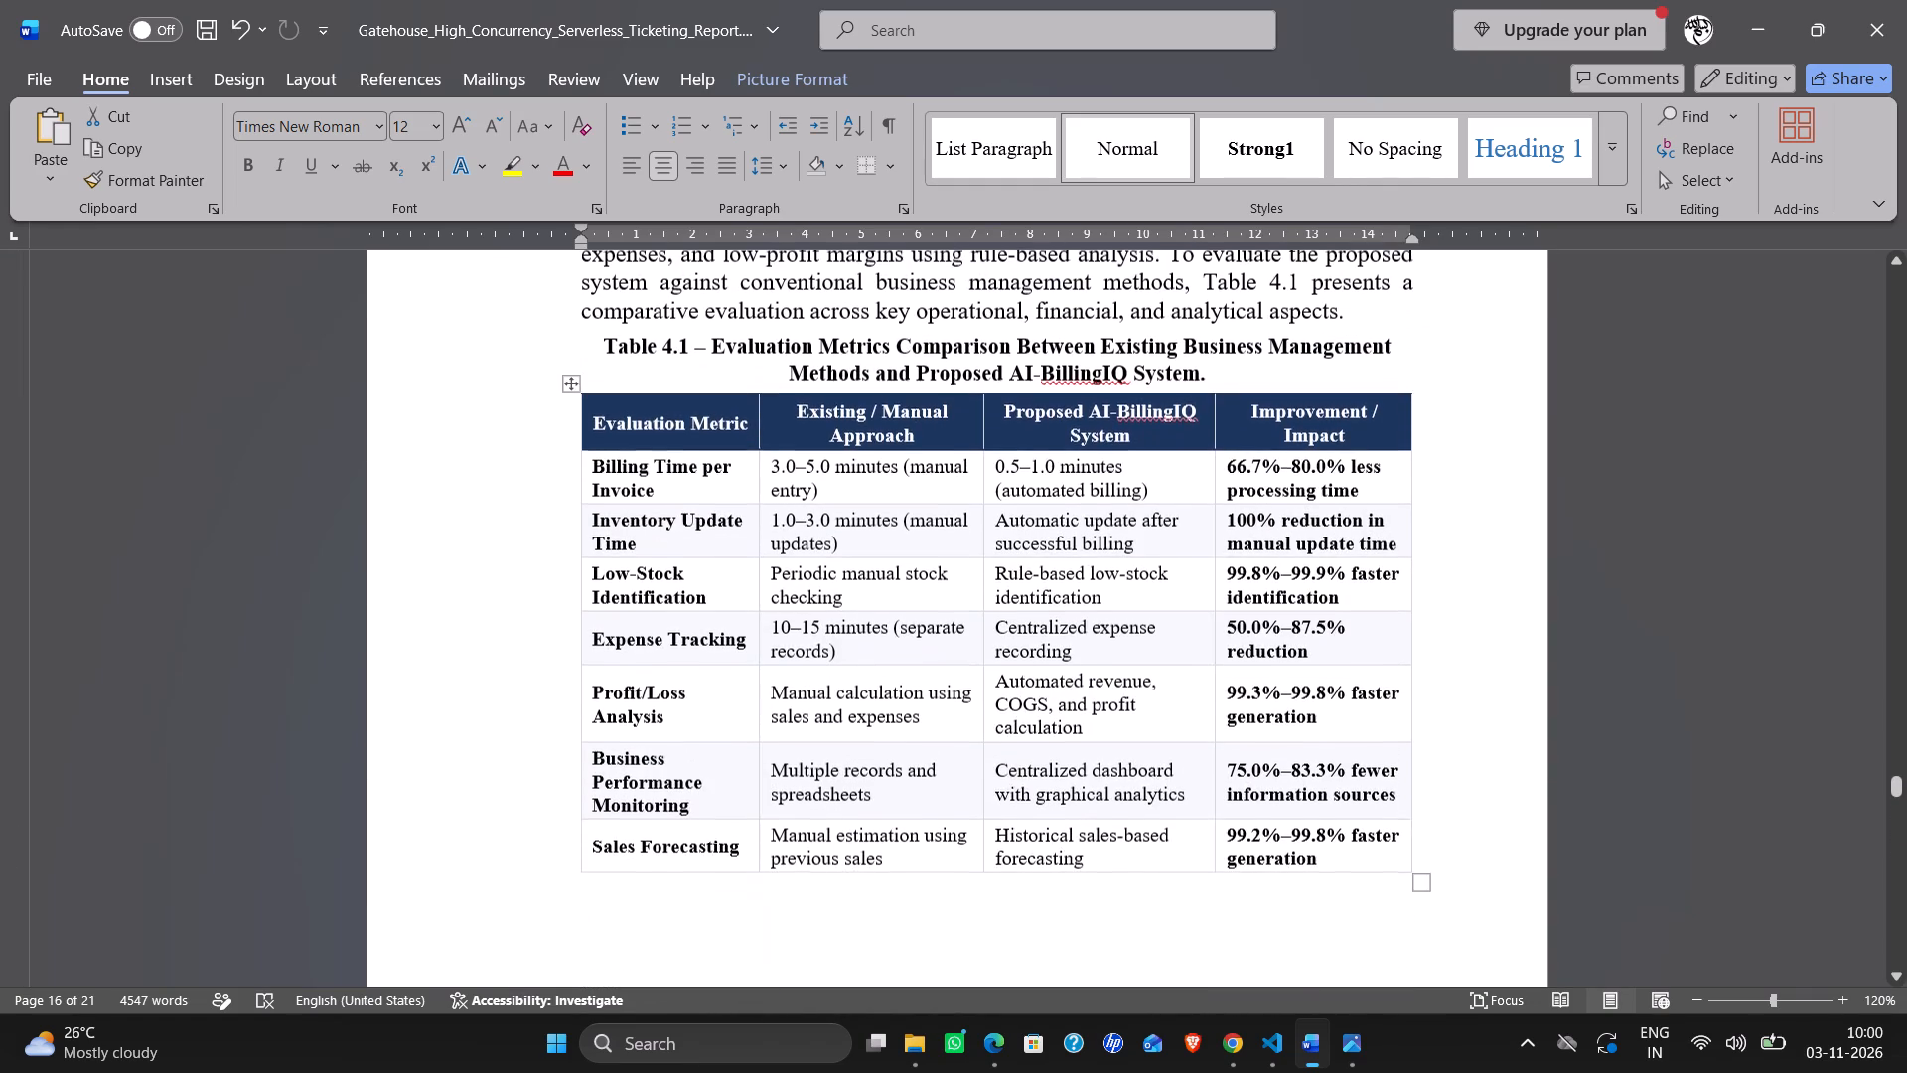
Shrink the Figure 4.1 Business Dashboard screenshot further, to about 10.3 cm wide.
scroll(1012, 873, "down", 2)
left_click(1012, 873)
scroll(1012, 873, "down", 1)
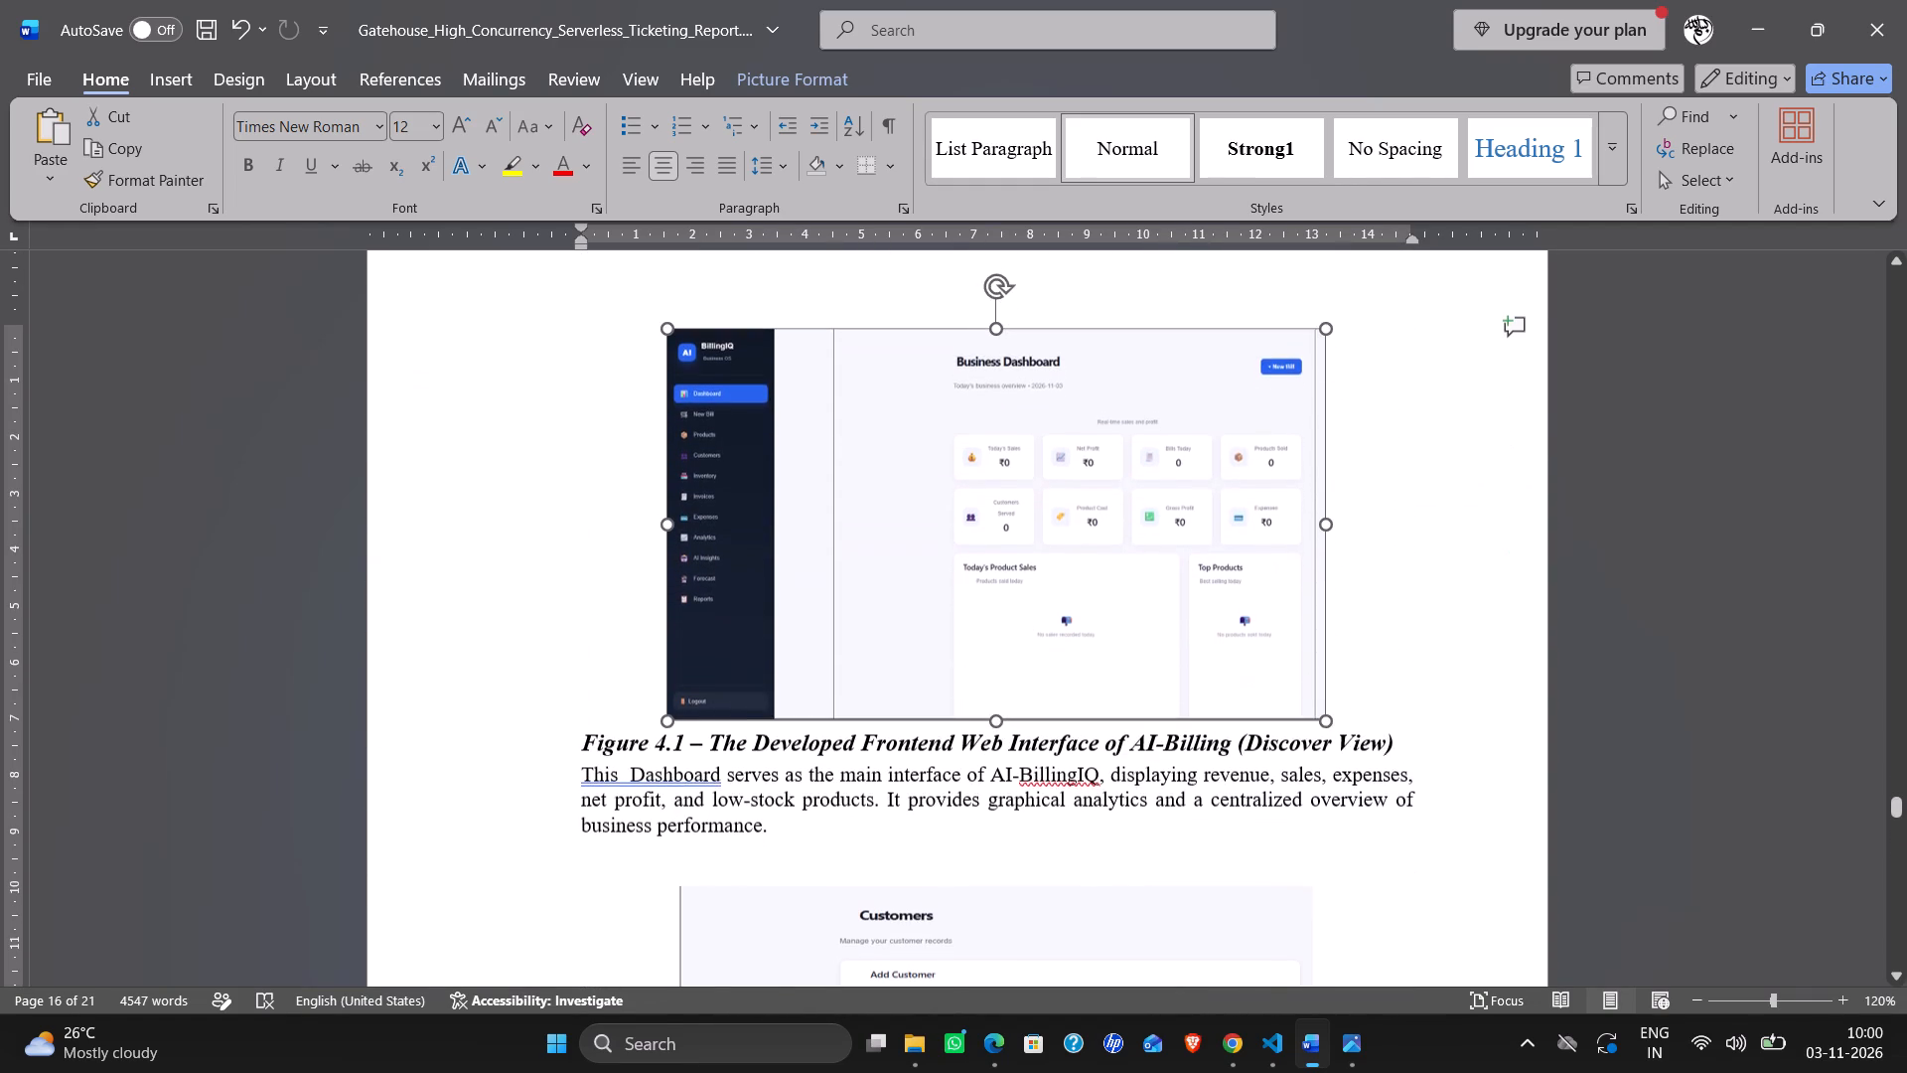
left_click_drag(1320, 713, 1249, 640)
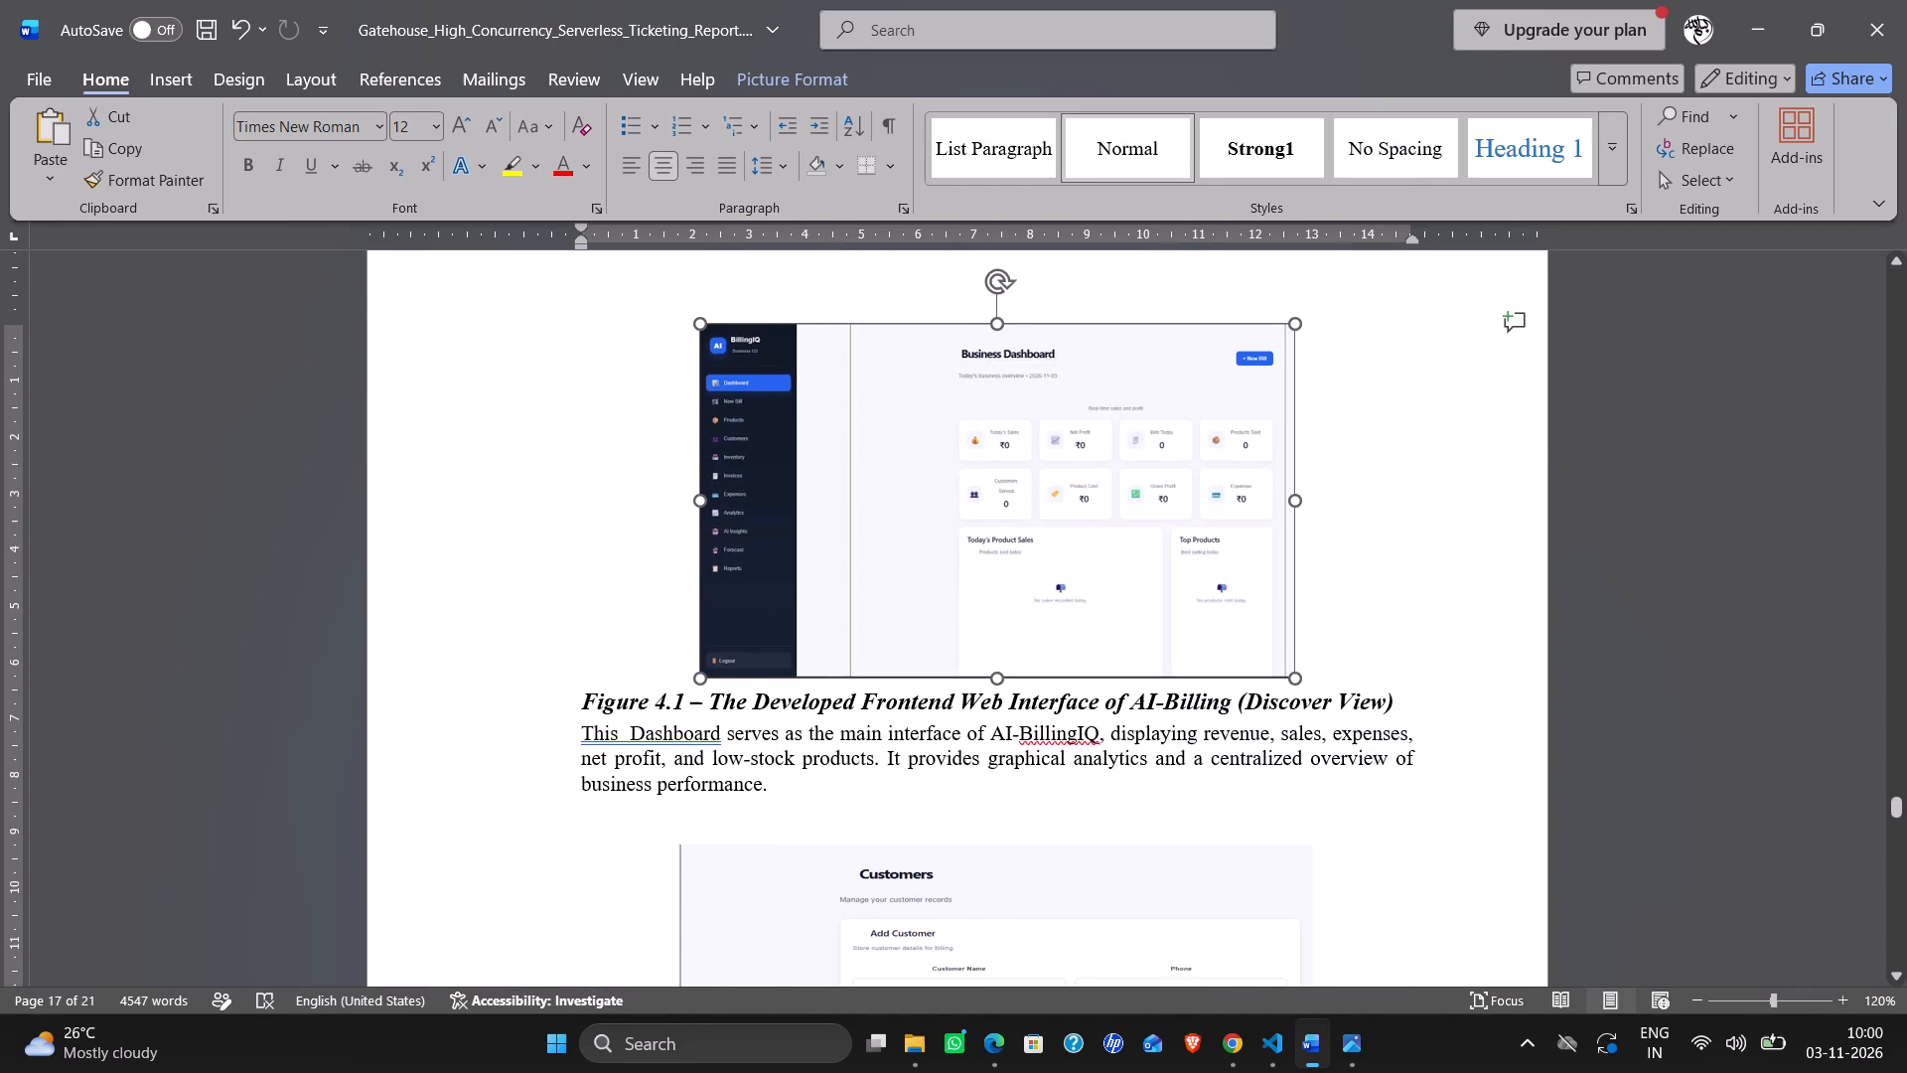
left_click_drag(1249, 640, 1248, 637)
Shrink the Figure 4.2 Customers screenshot further, to about 9.7 cm wide.
scroll(1146, 832, "down", 1)
left_click(1107, 752)
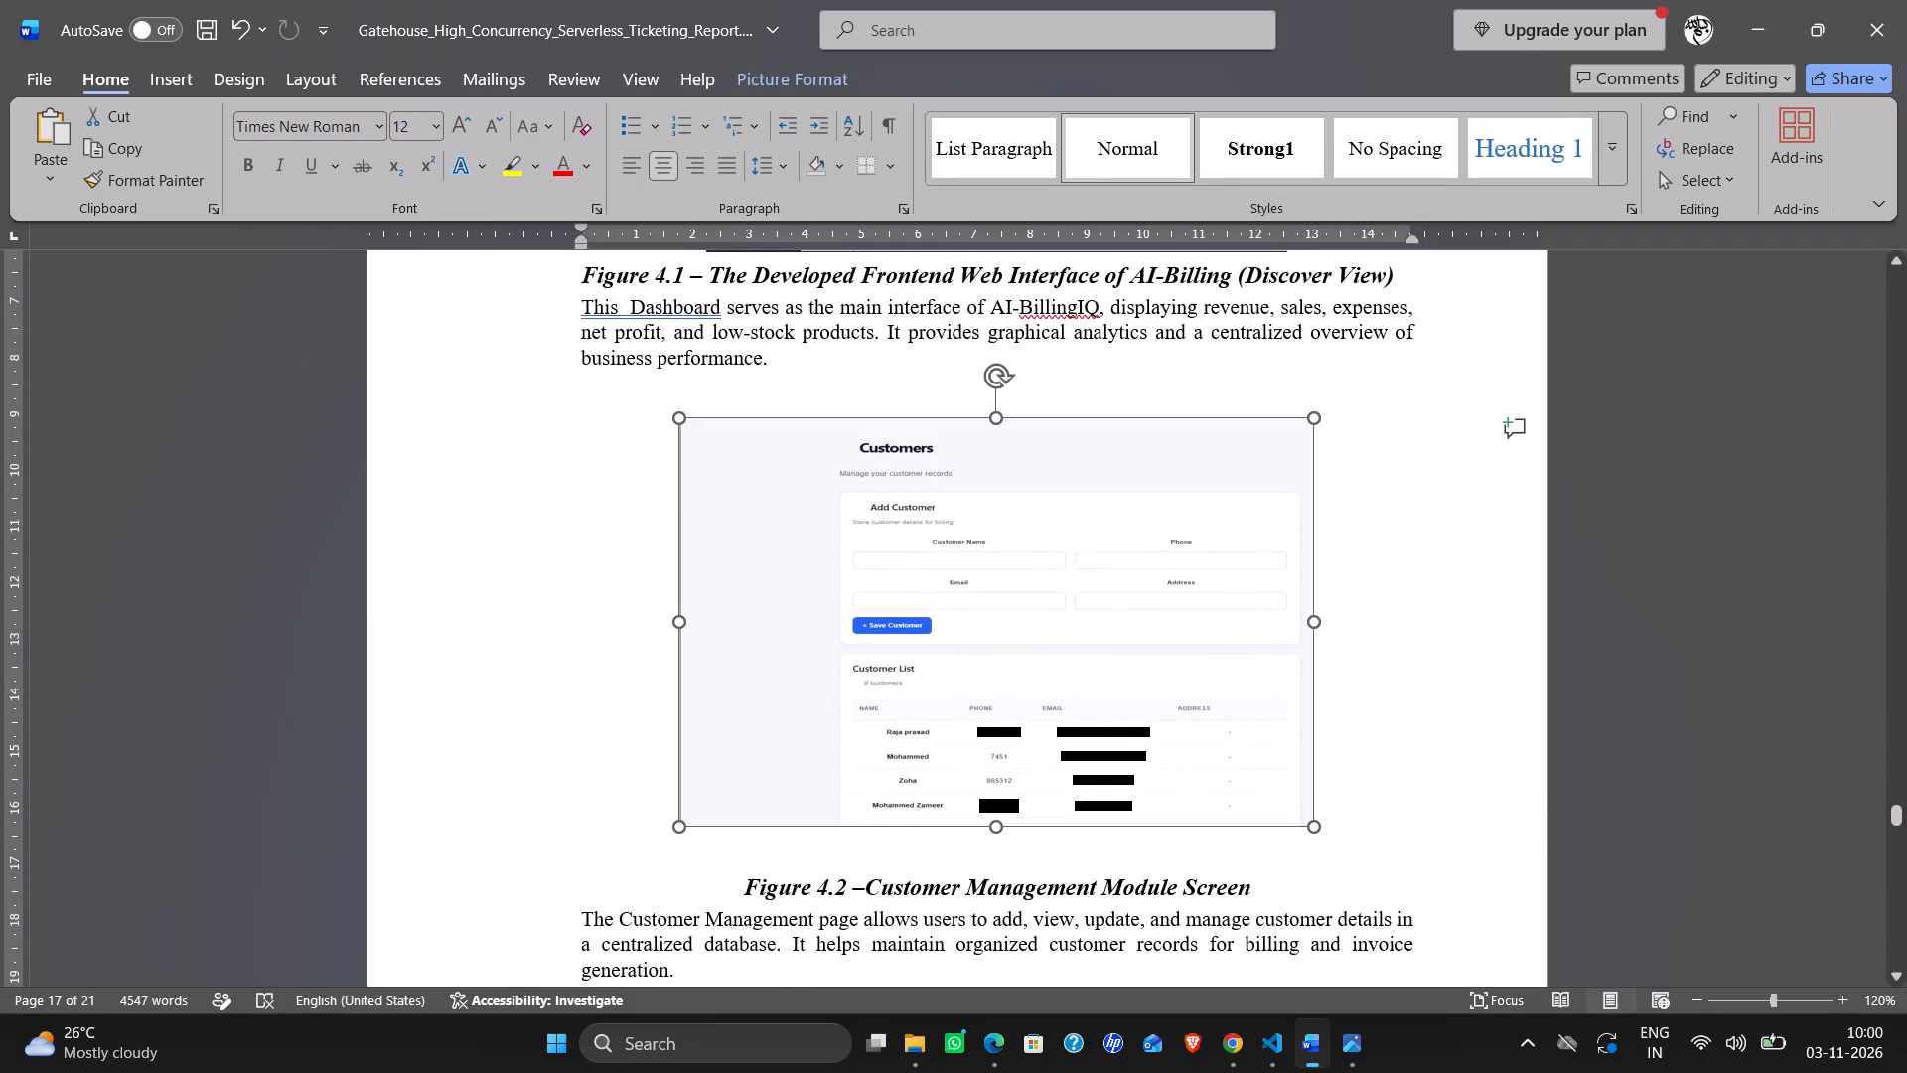
left_click_drag(1312, 821, 1224, 711)
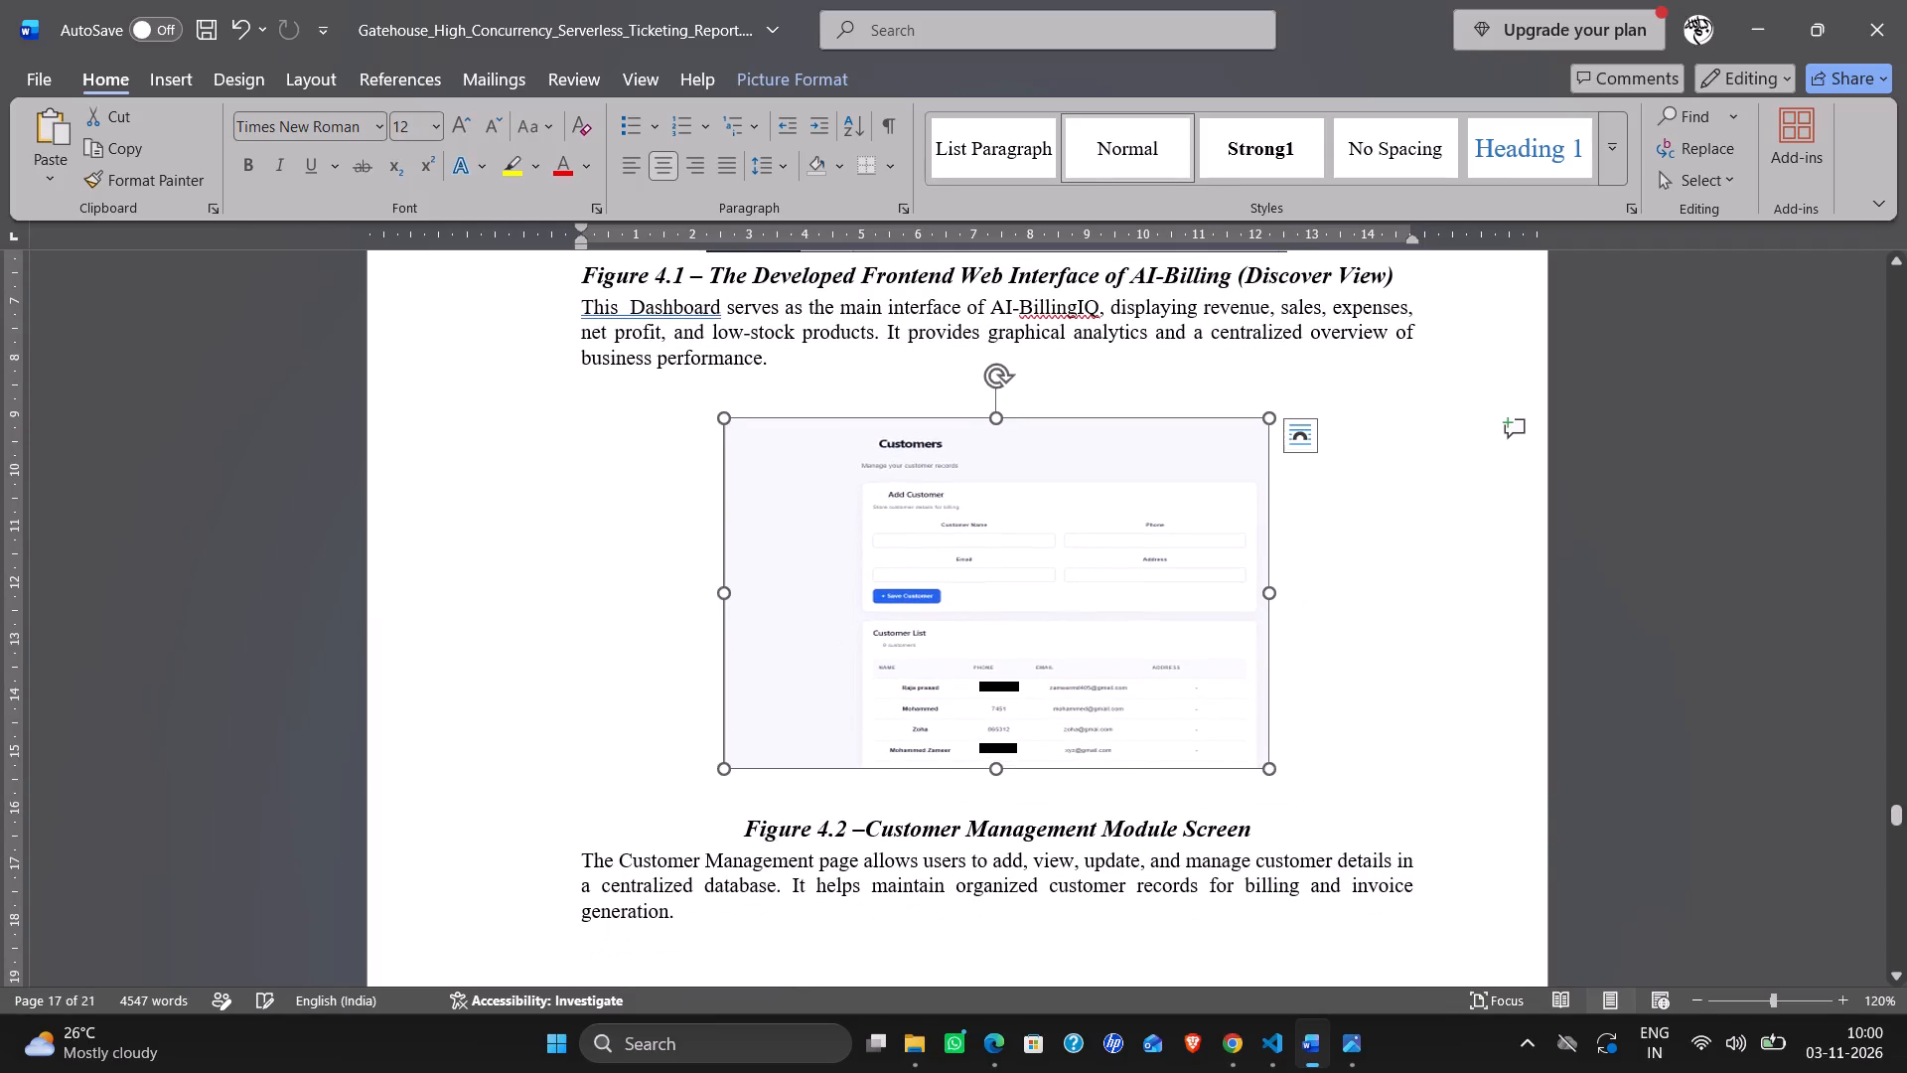
Find the New Bill screenshot among the captures in Photos, copy the image, and minimize the viewer to return to the Word report.
scroll(1195, 822, "down", 2)
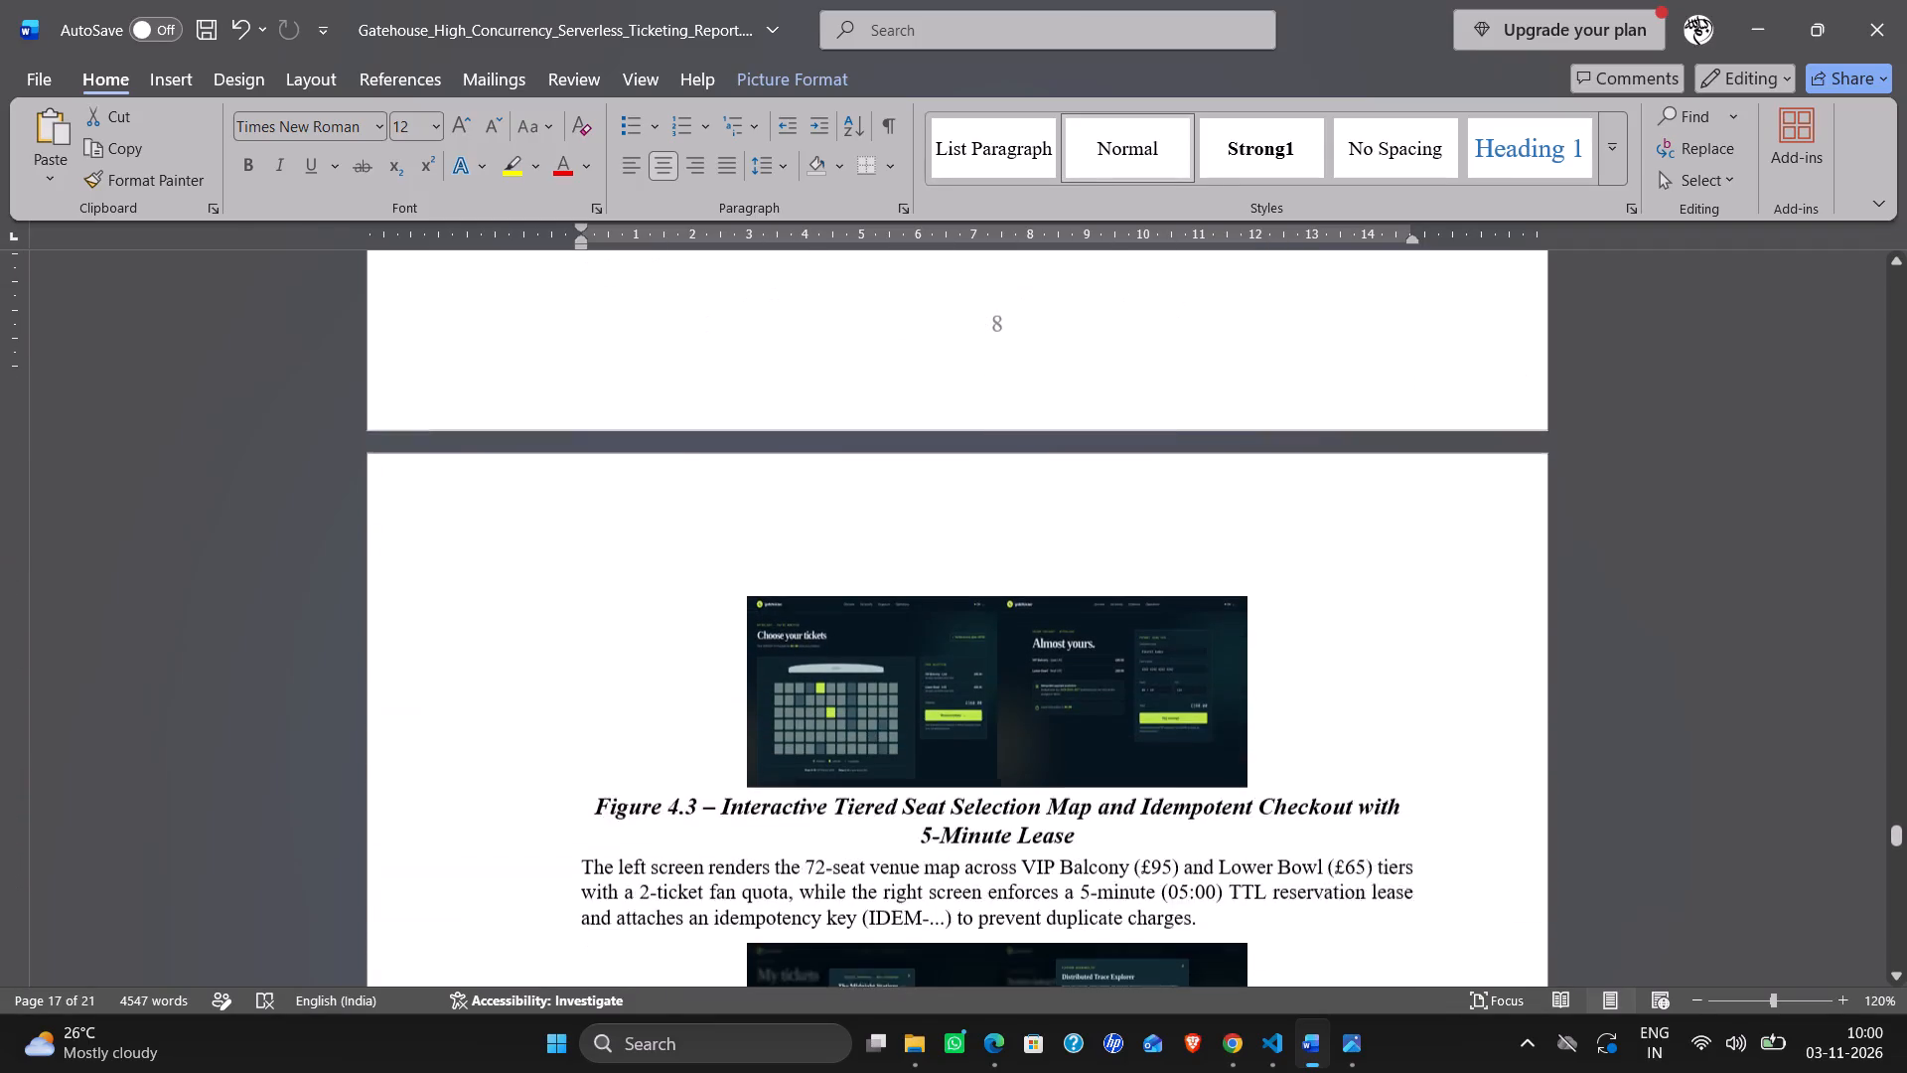
scroll(1091, 703, "down", 2)
scroll(1091, 703, "up", 3)
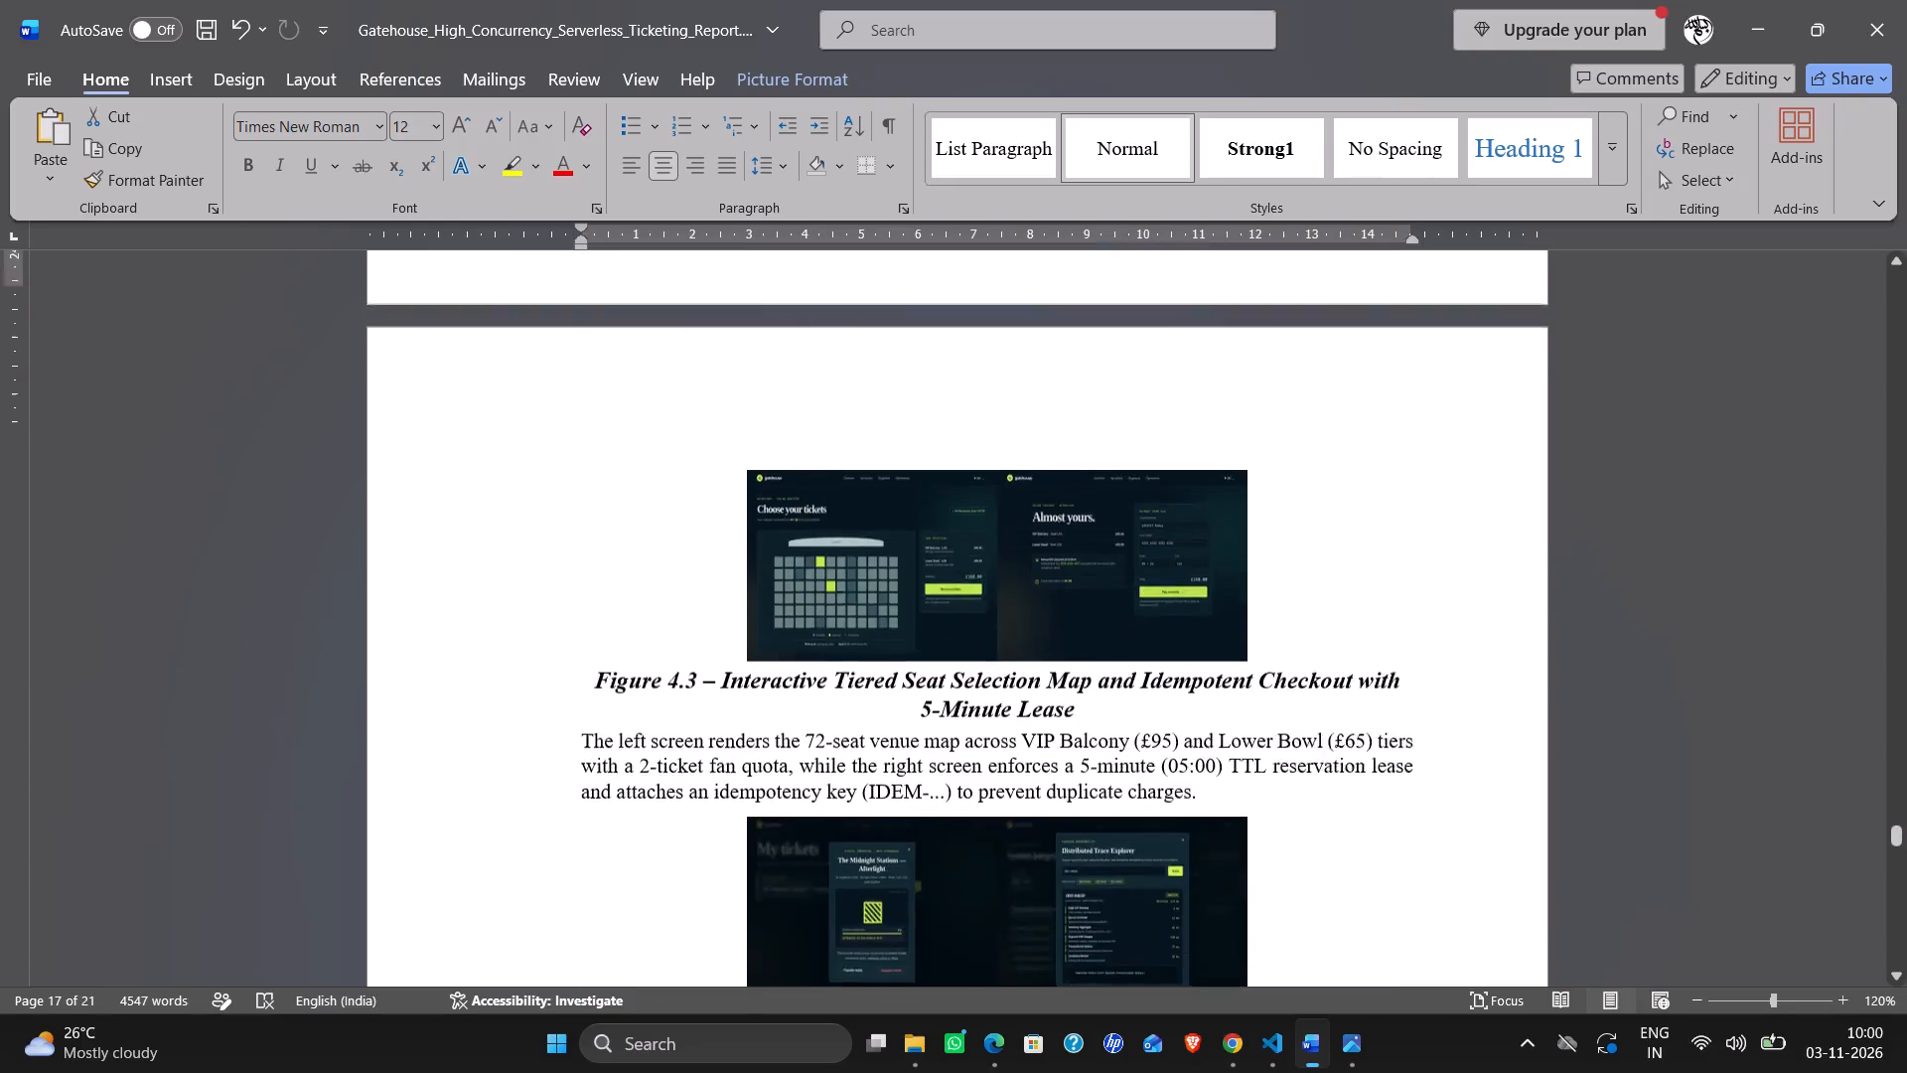
scroll(1091, 703, "up", 1)
key("alt+Tab")
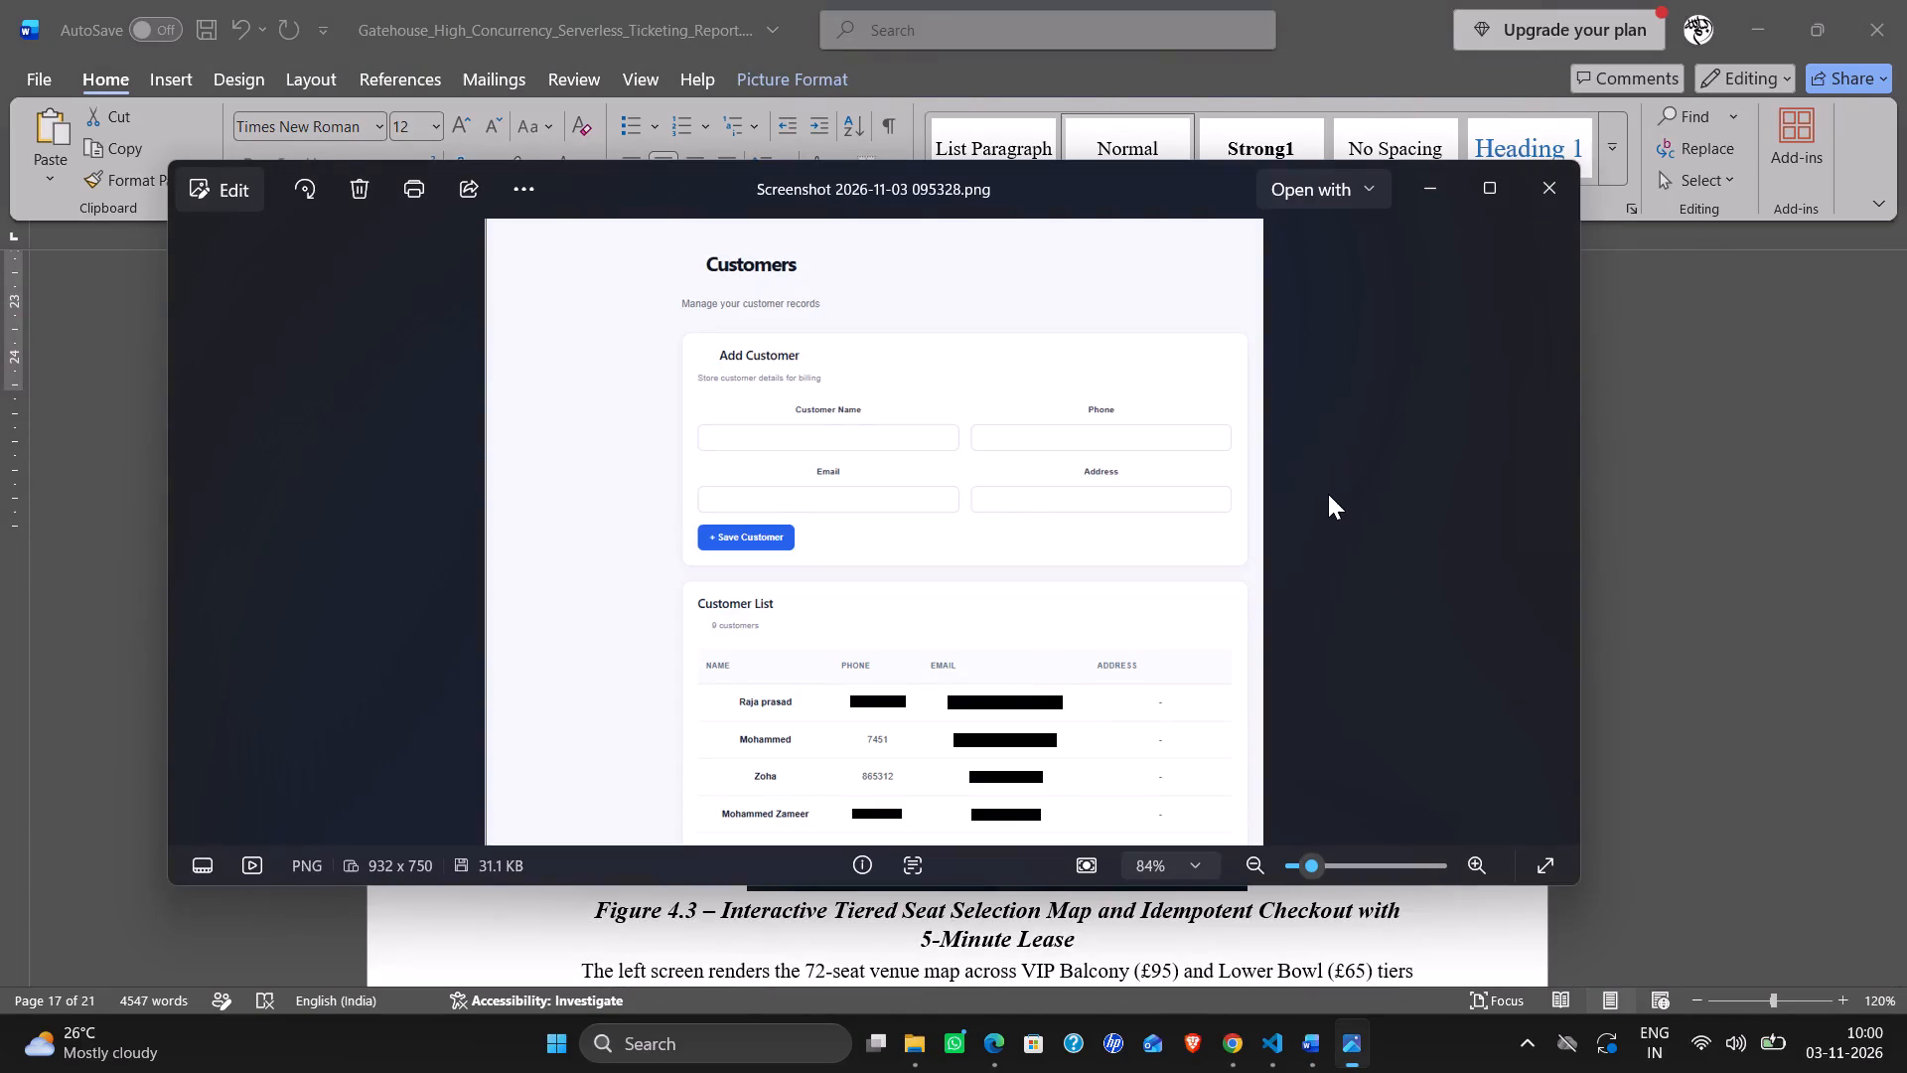
key("Right")
key("Right")
key("Right")
key("Right")
key("Left")
key("Left")
key("Right")
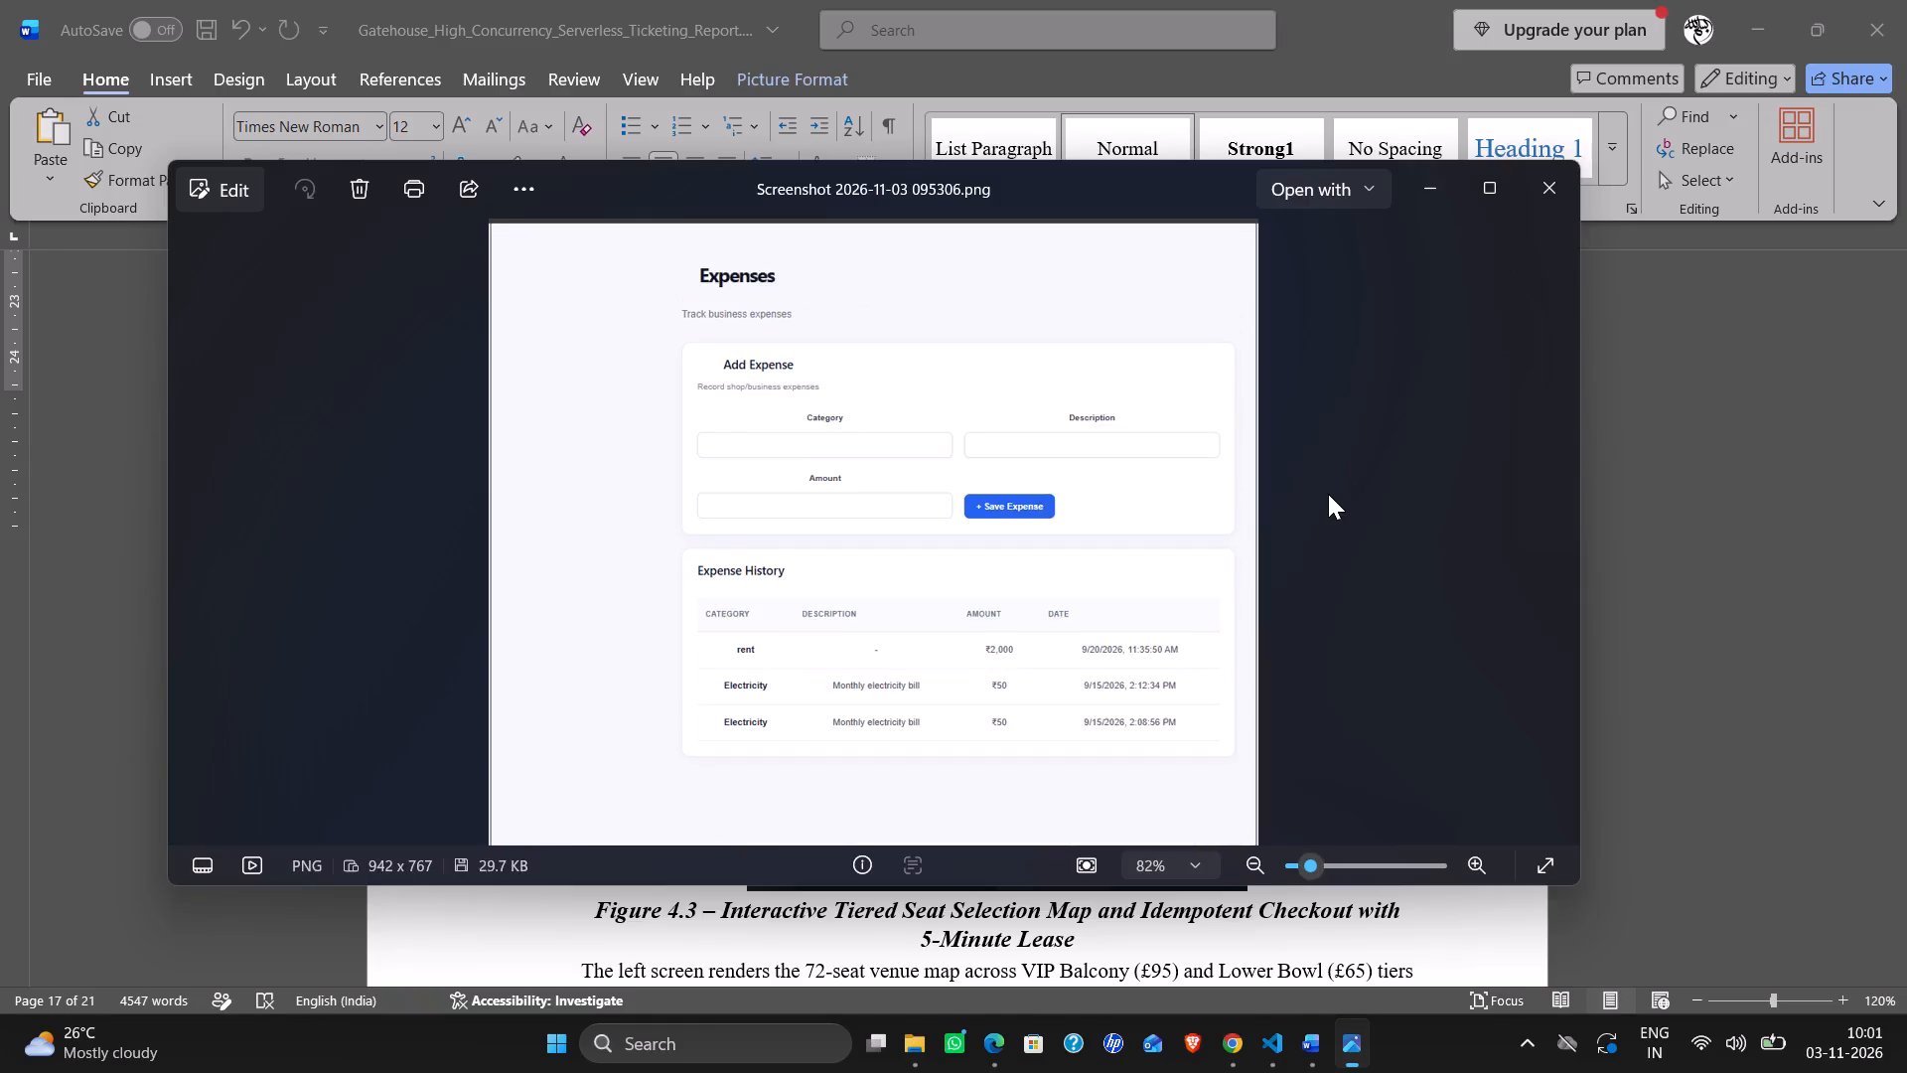
key("Right")
key("Right")
key("Left")
key("Left")
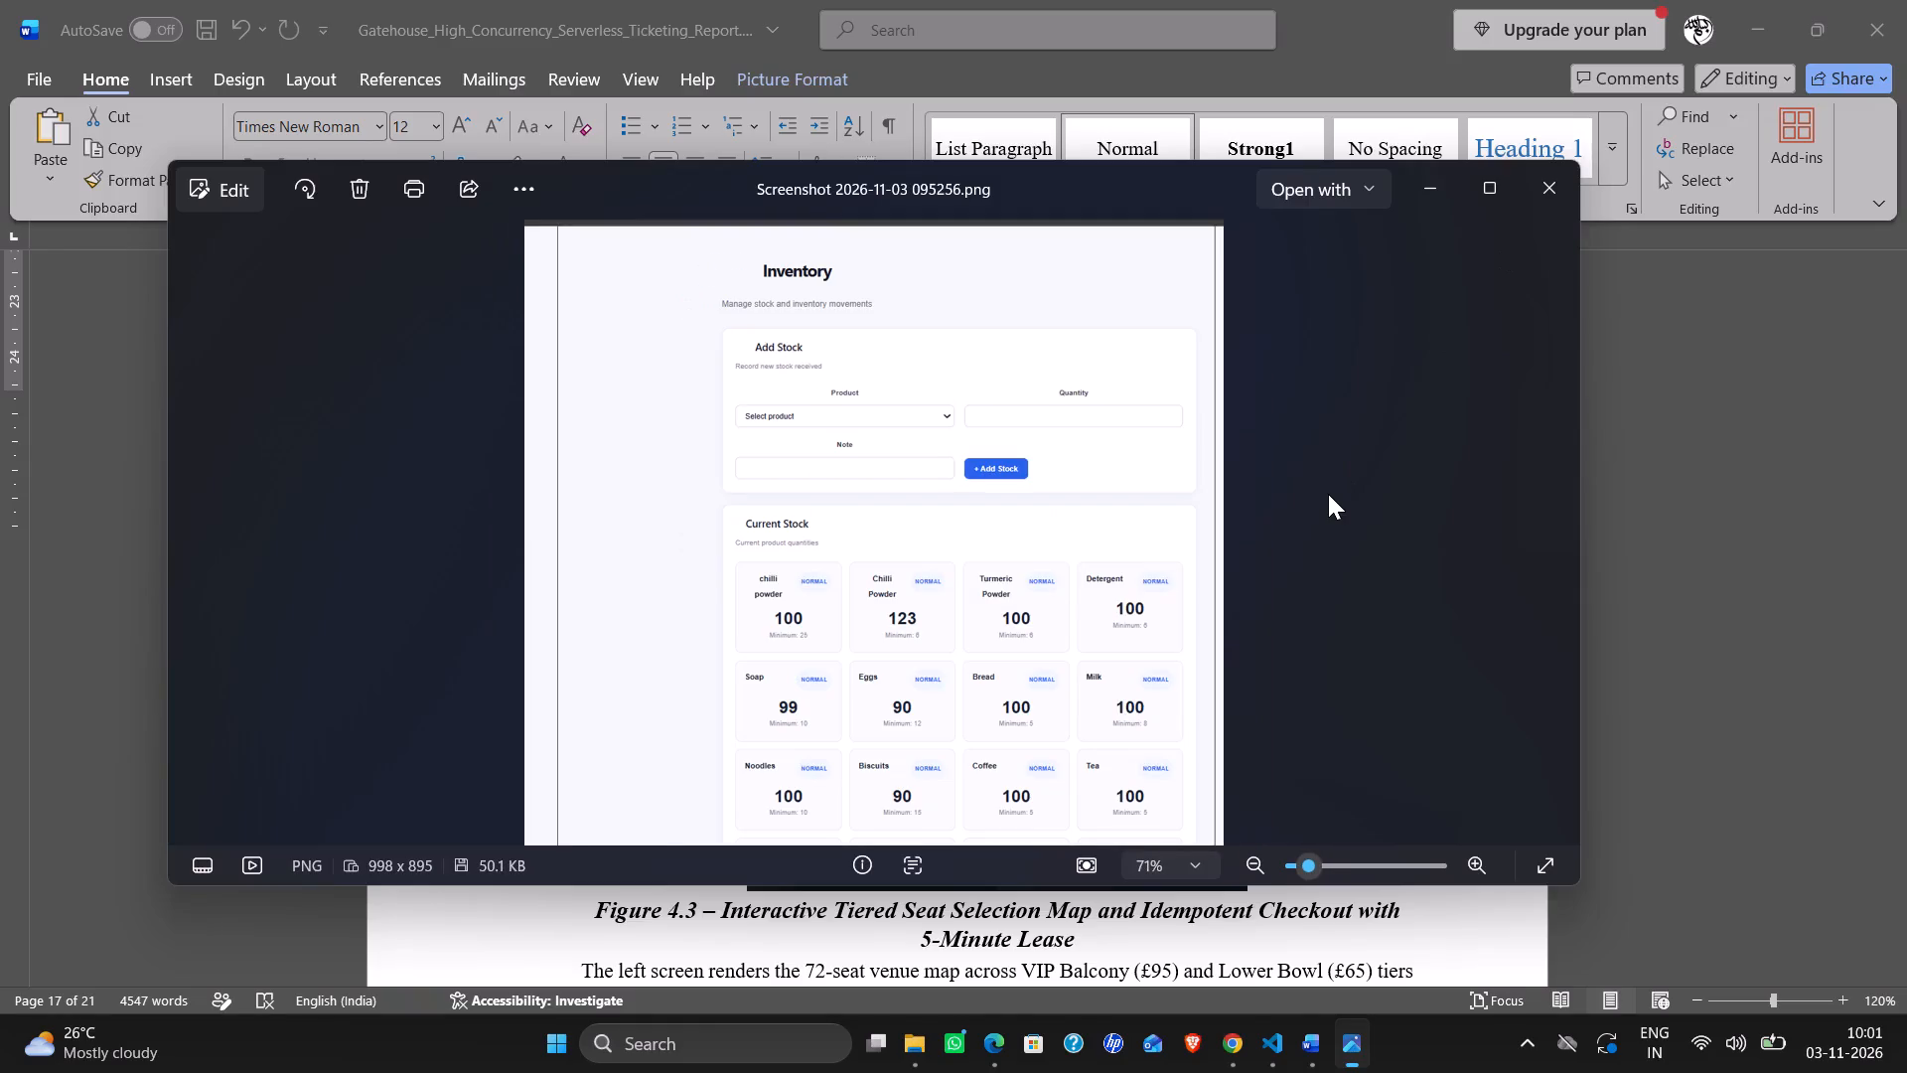
key("Left")
key("Left")
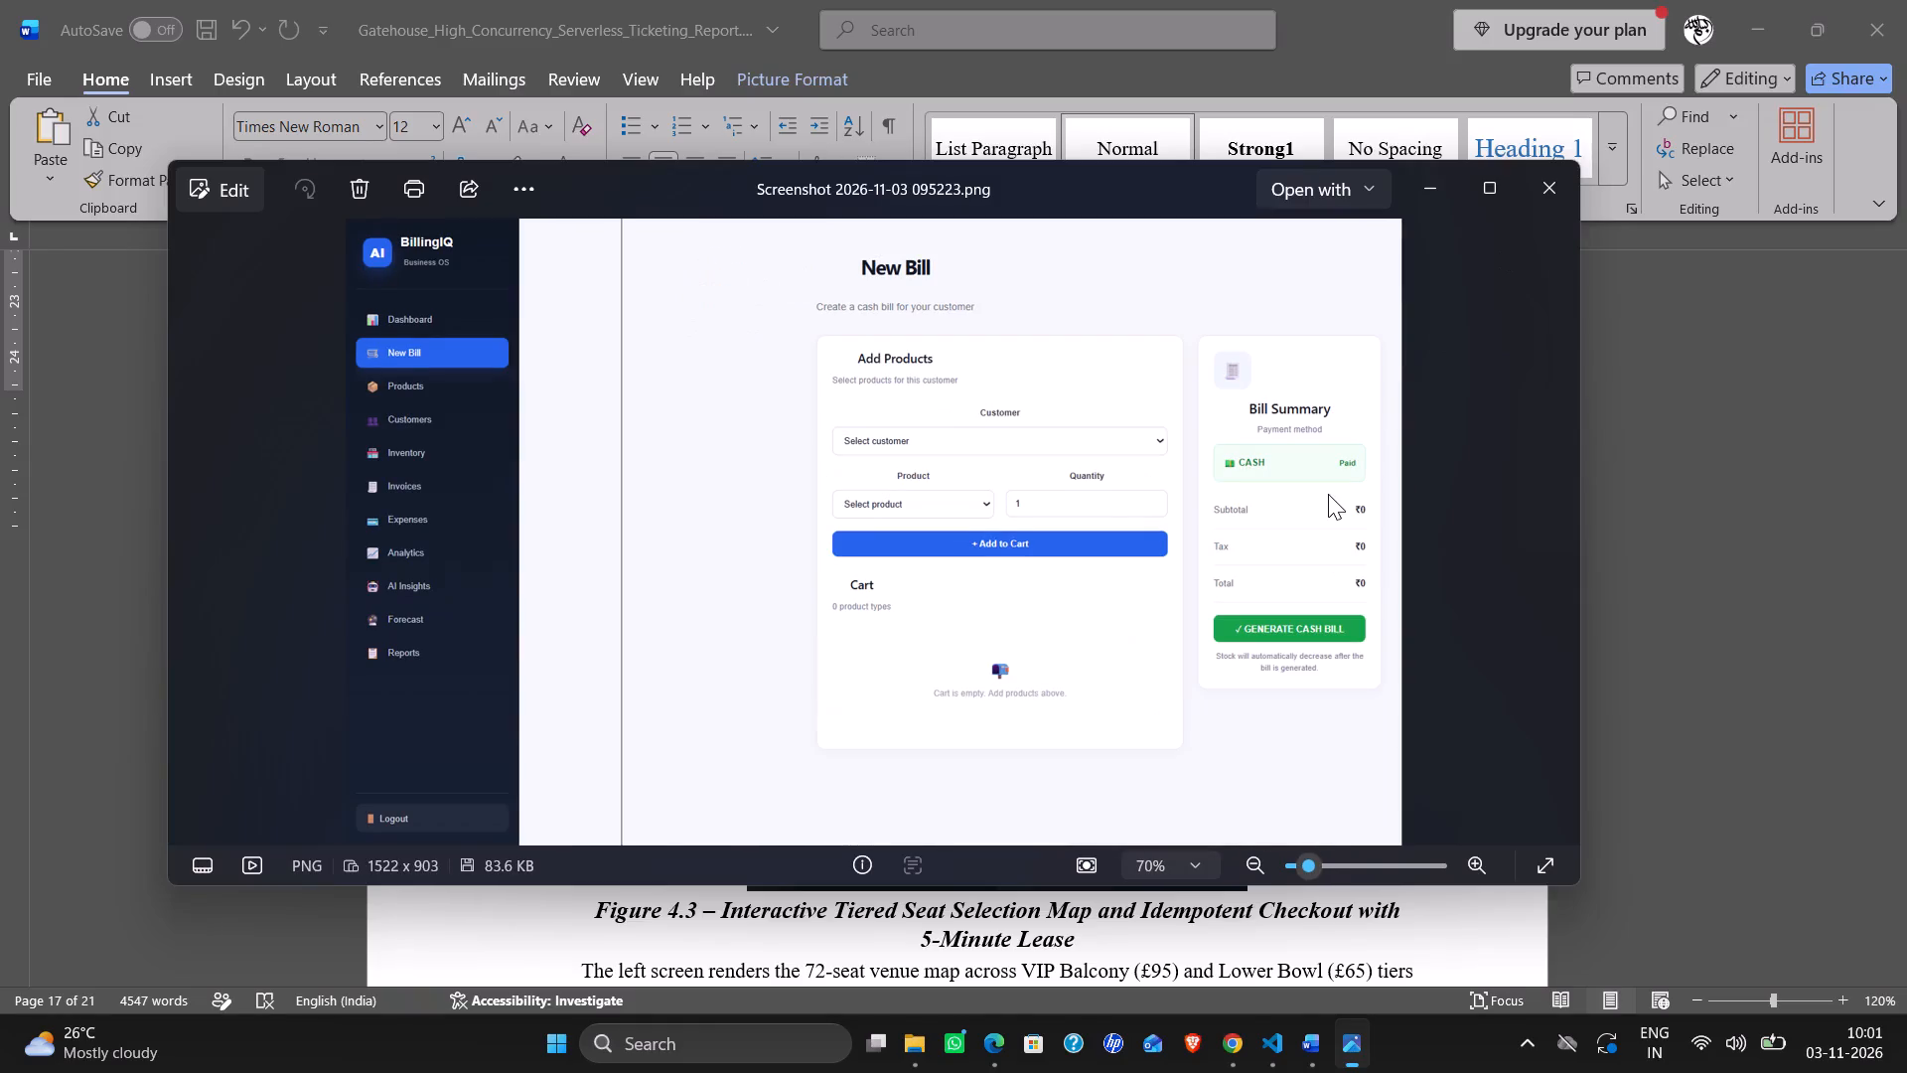
right_click(1081, 497)
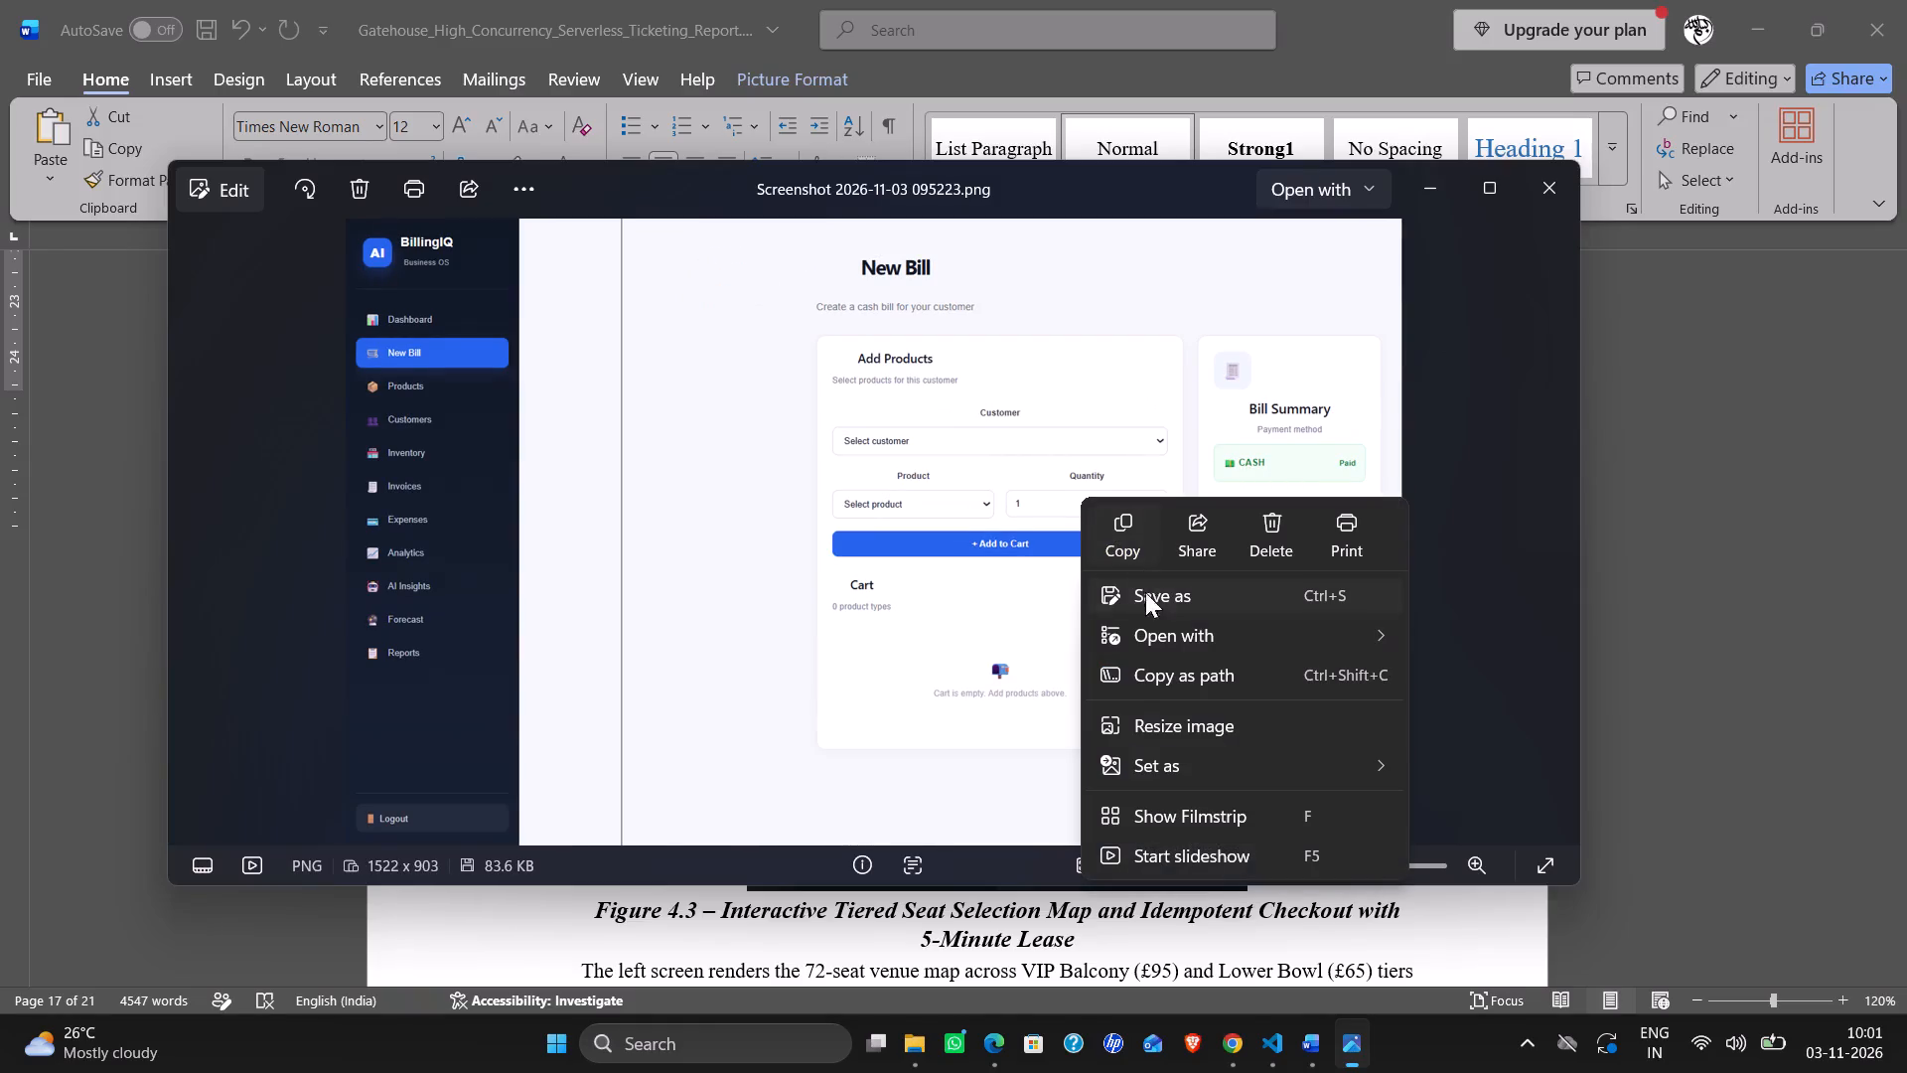
left_click(1127, 542)
left_click(1419, 193)
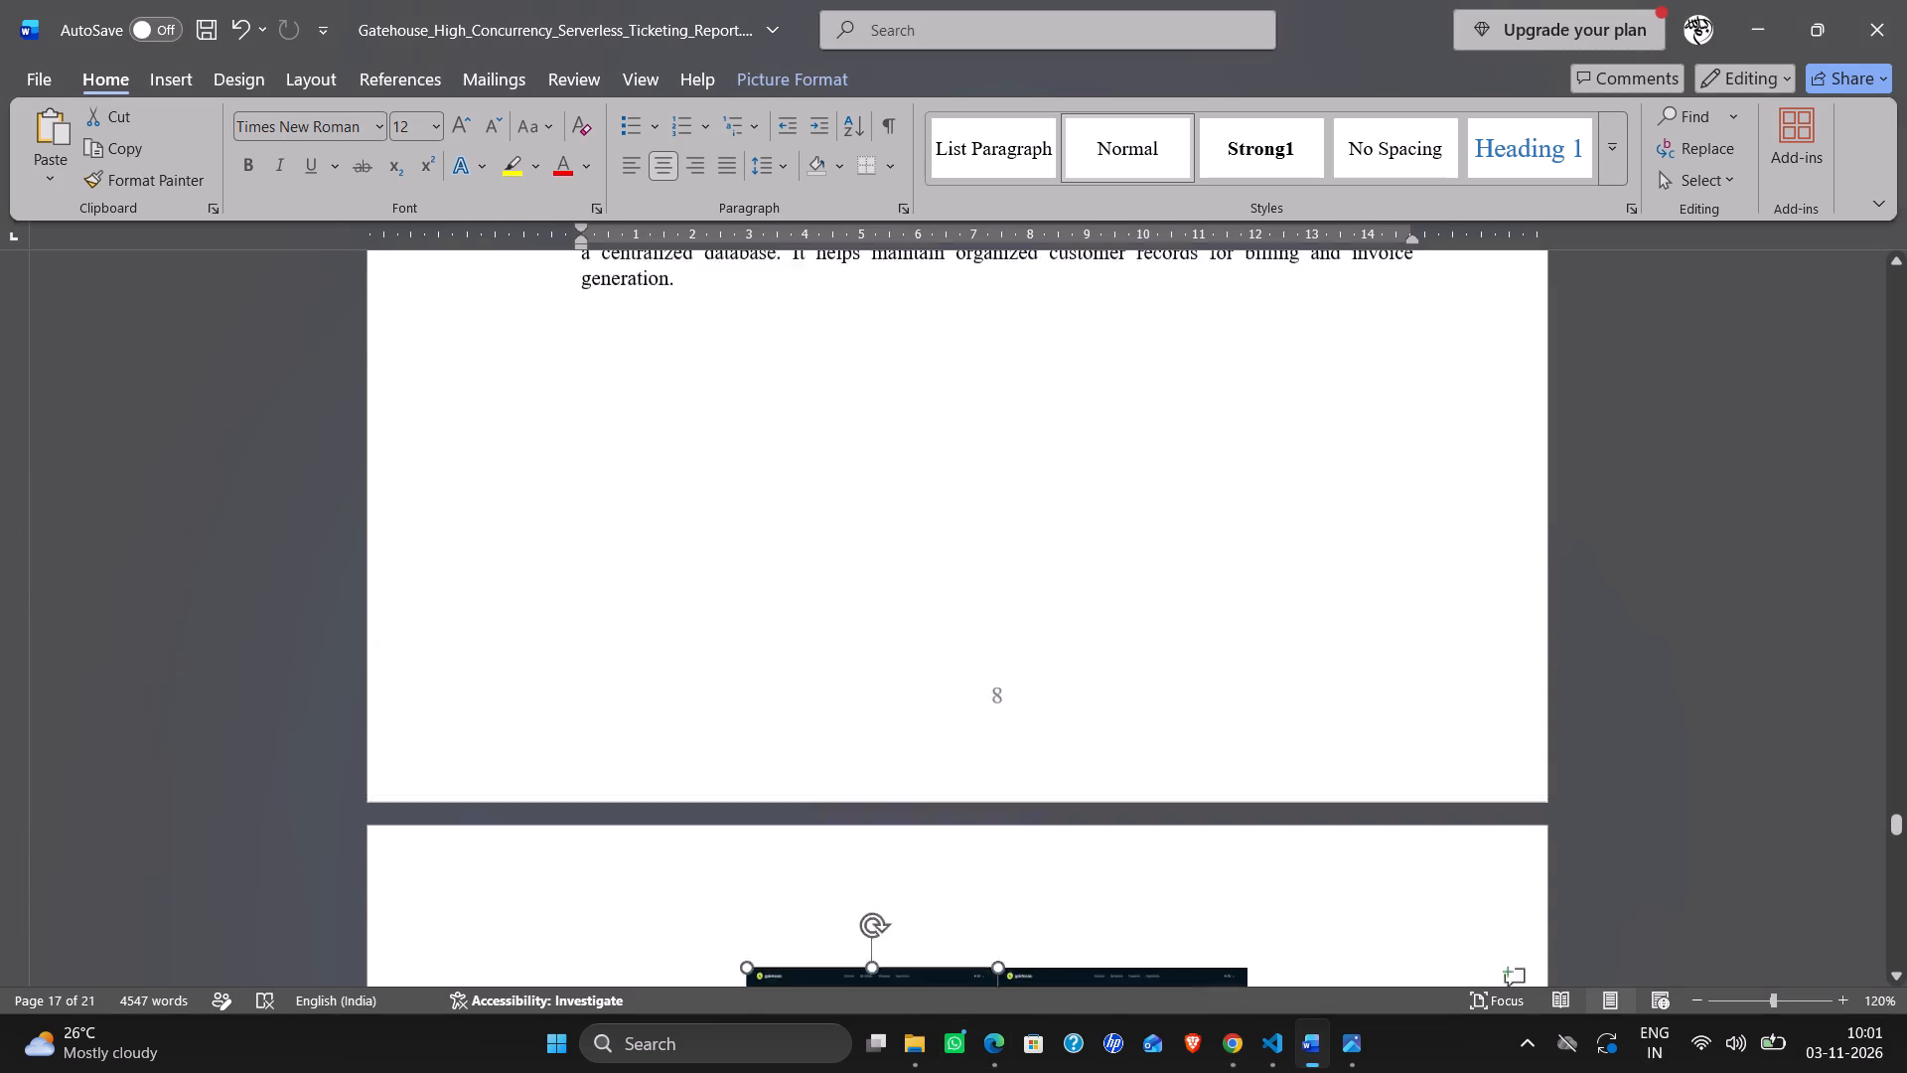
scroll(924, 529, "down", 1)
scroll(924, 529, "up", 1)
scroll(924, 529, "down", 1)
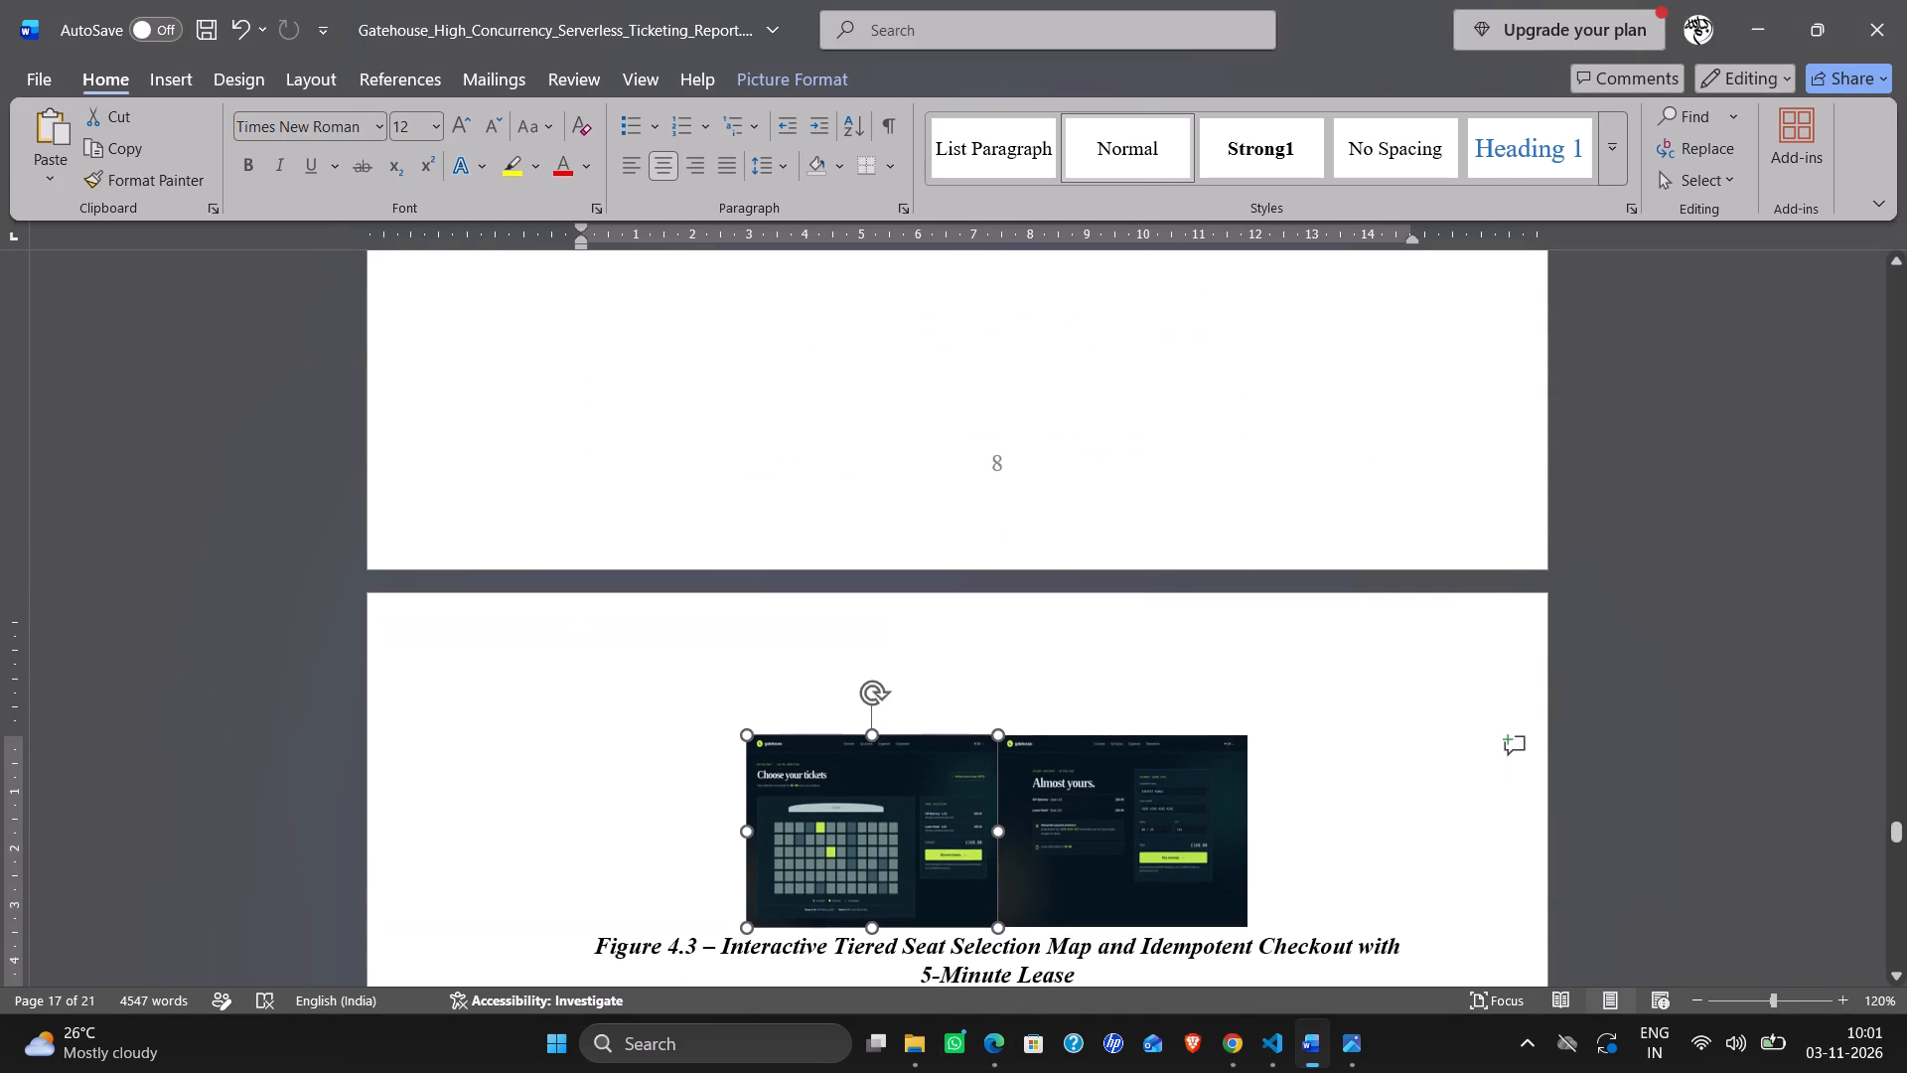
right_click(865, 803)
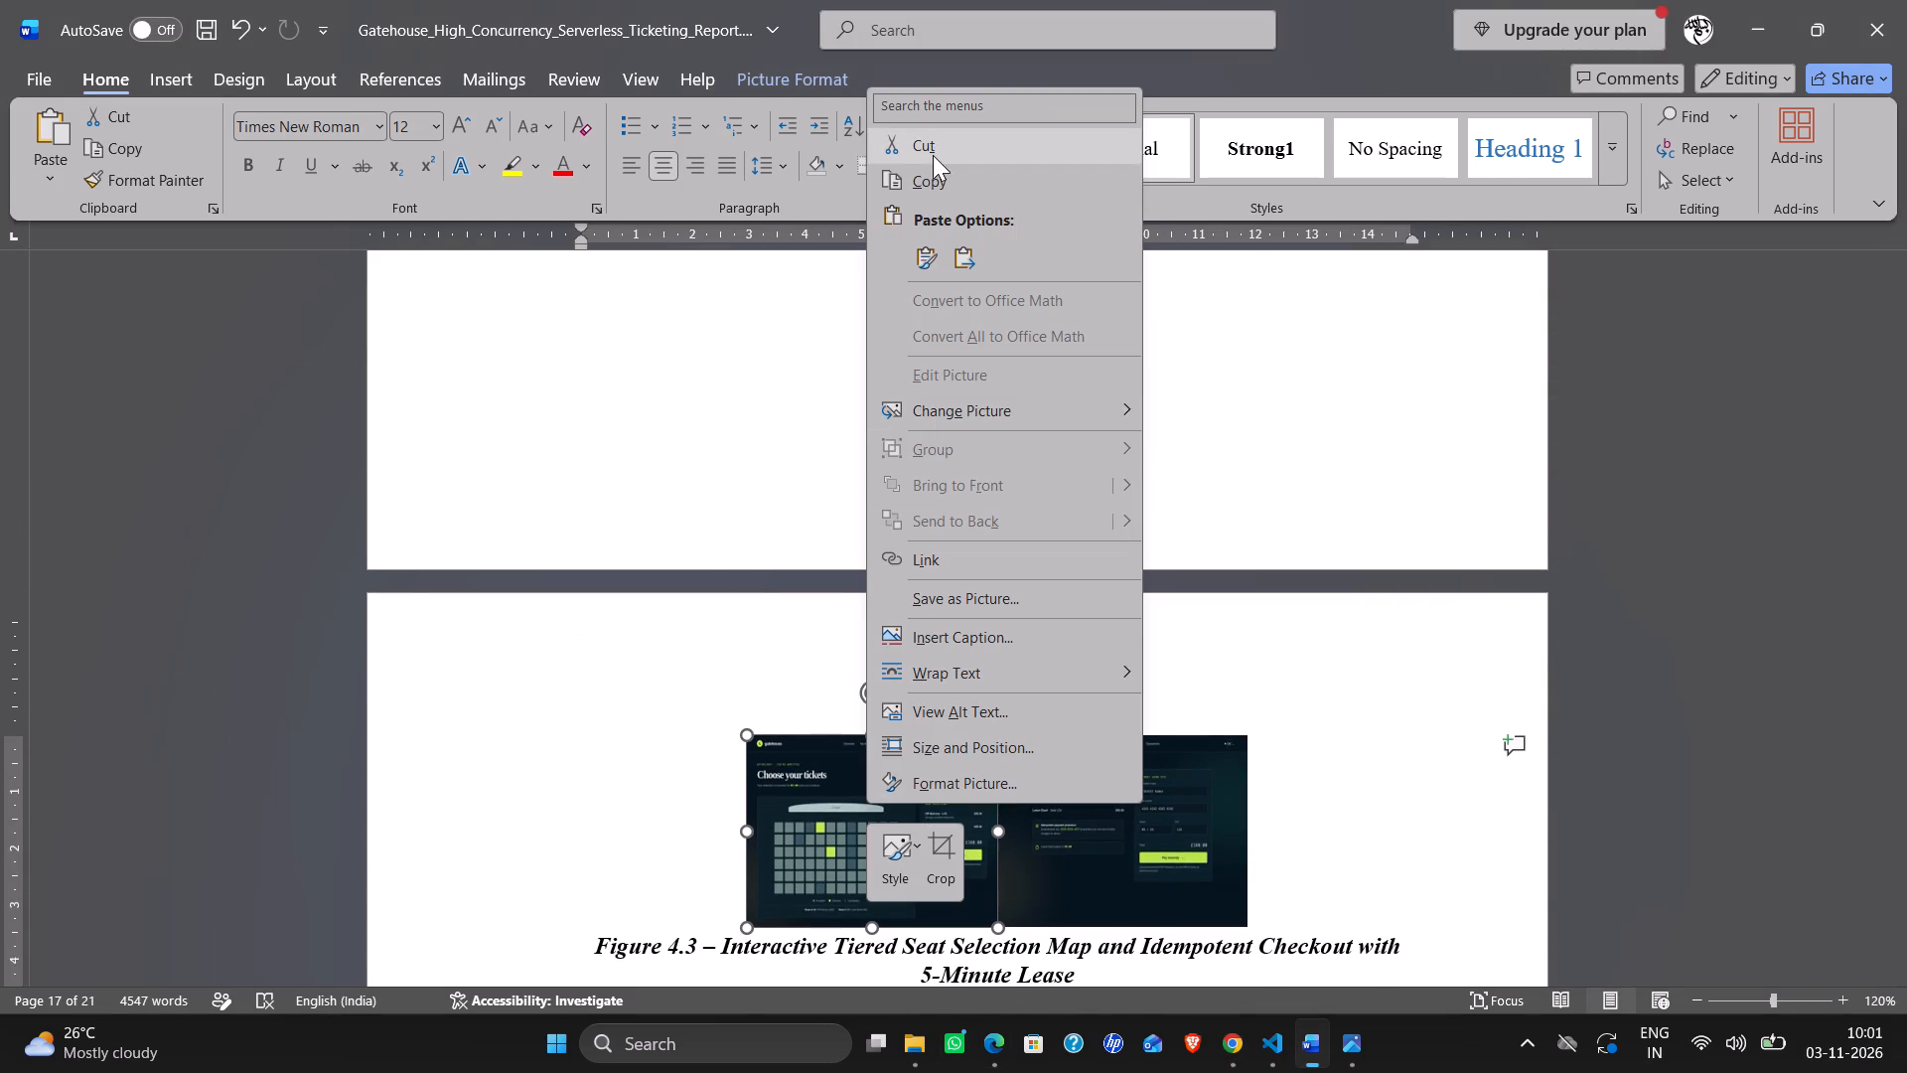
left_click(933, 155)
left_click(970, 796)
right_click(970, 796)
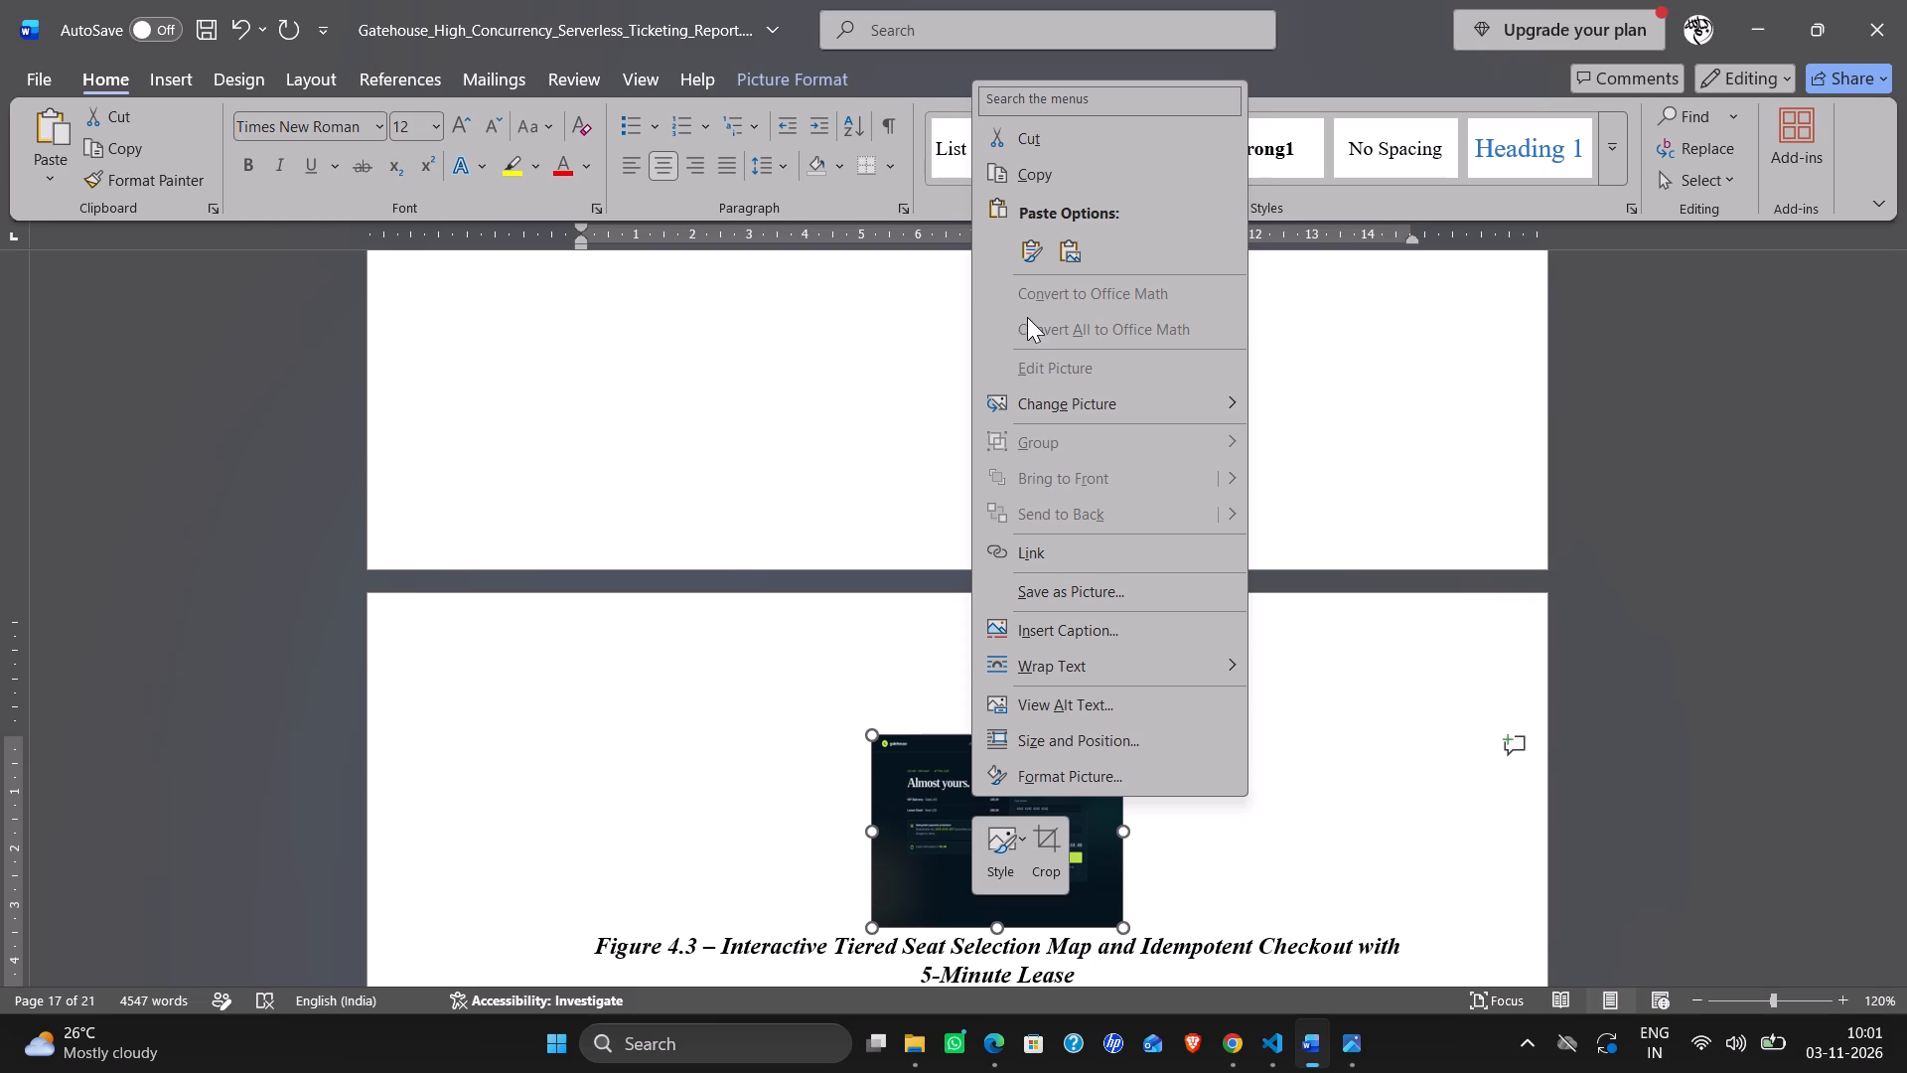
left_click(1024, 135)
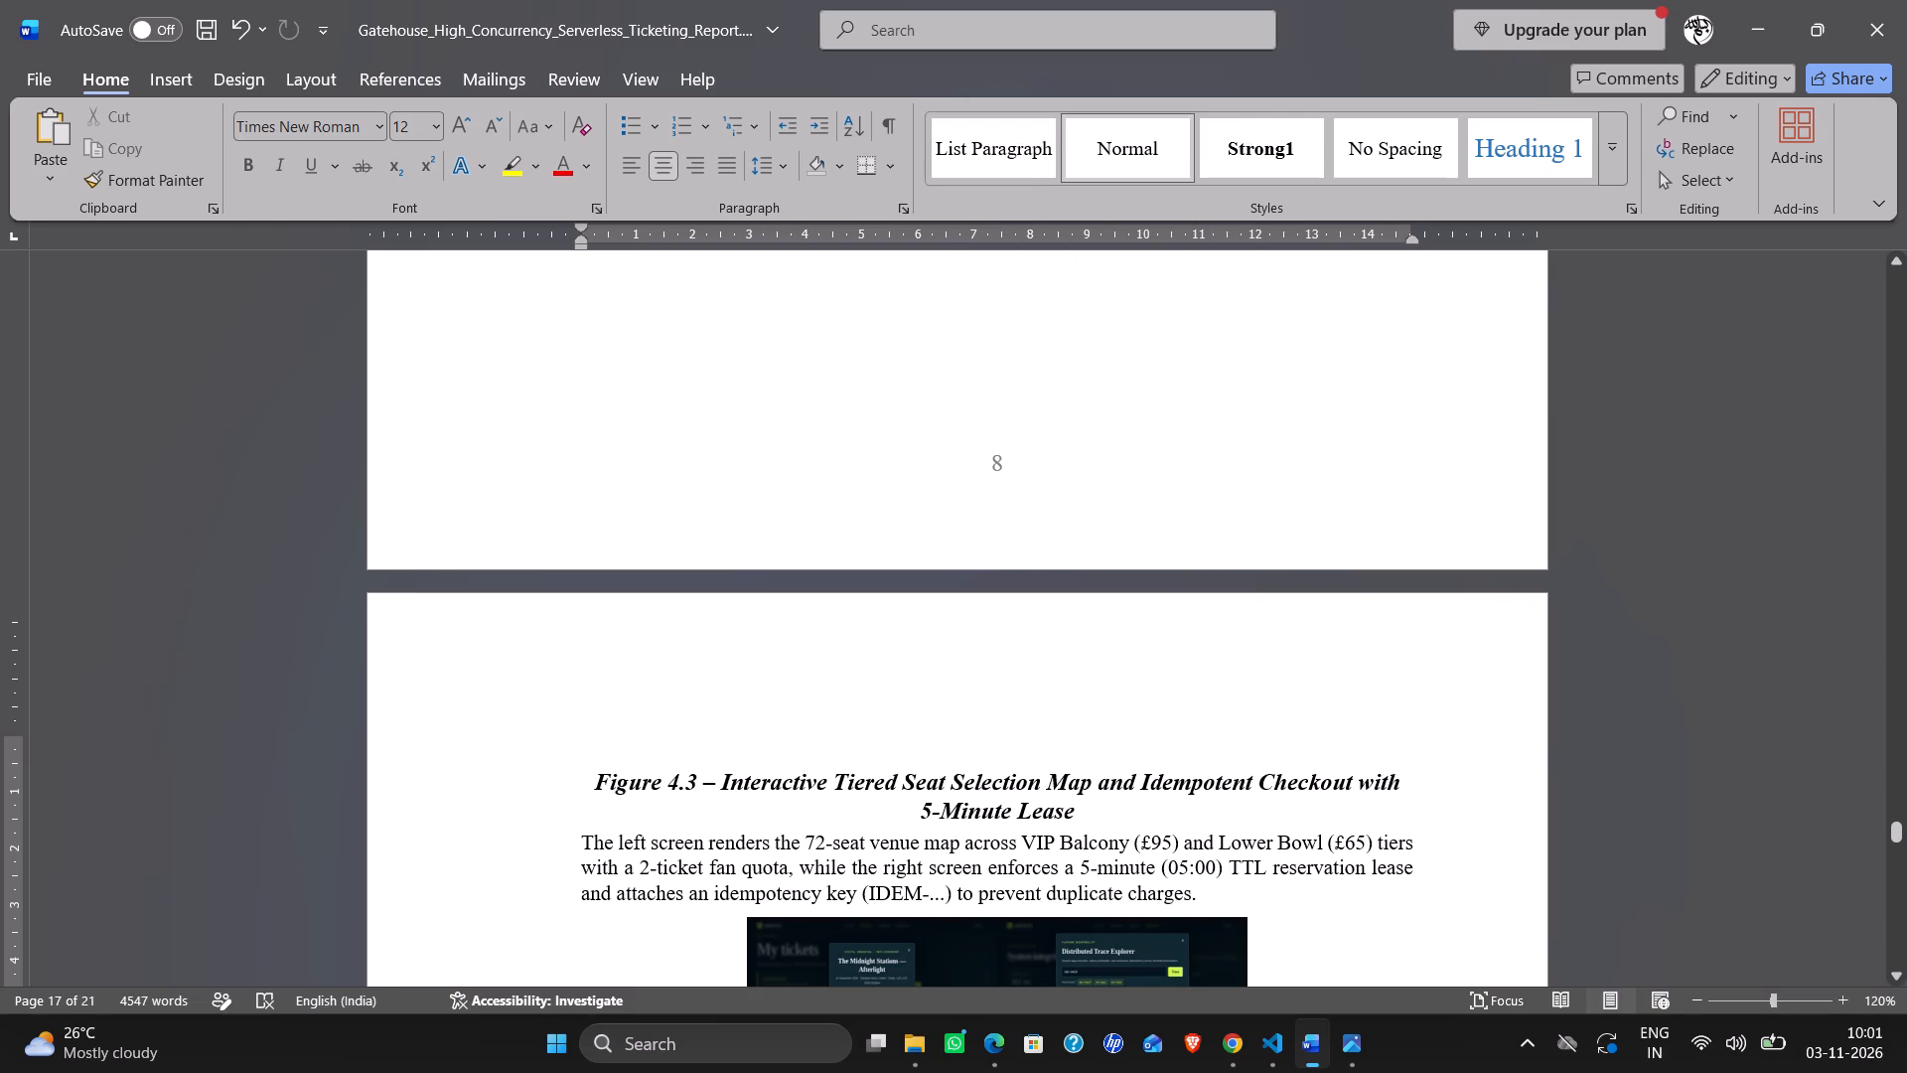
Paste the New Bill screenshot from the clipboard history above the Figure 4.3 caption and shrink it to about 7.9 cm wide.
key("super+v")
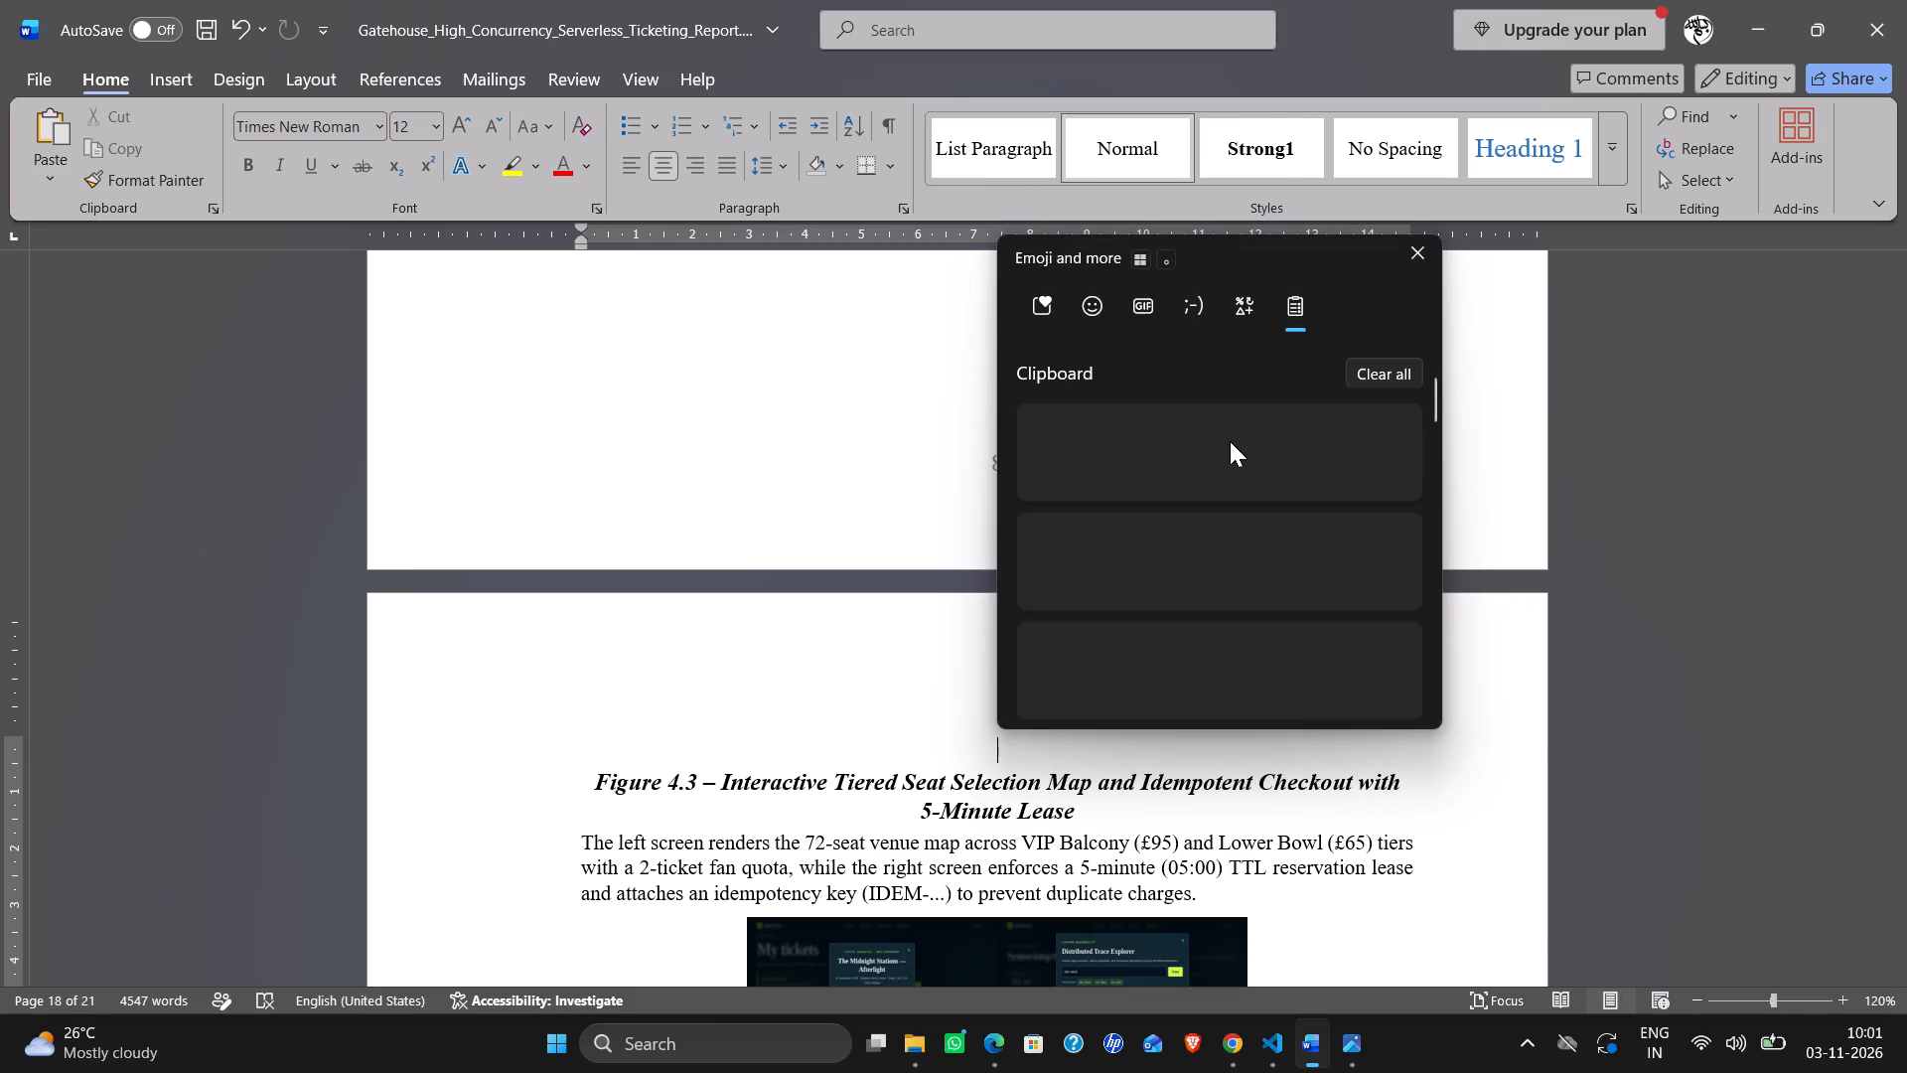
left_click(1116, 644)
key("ctrl+v")
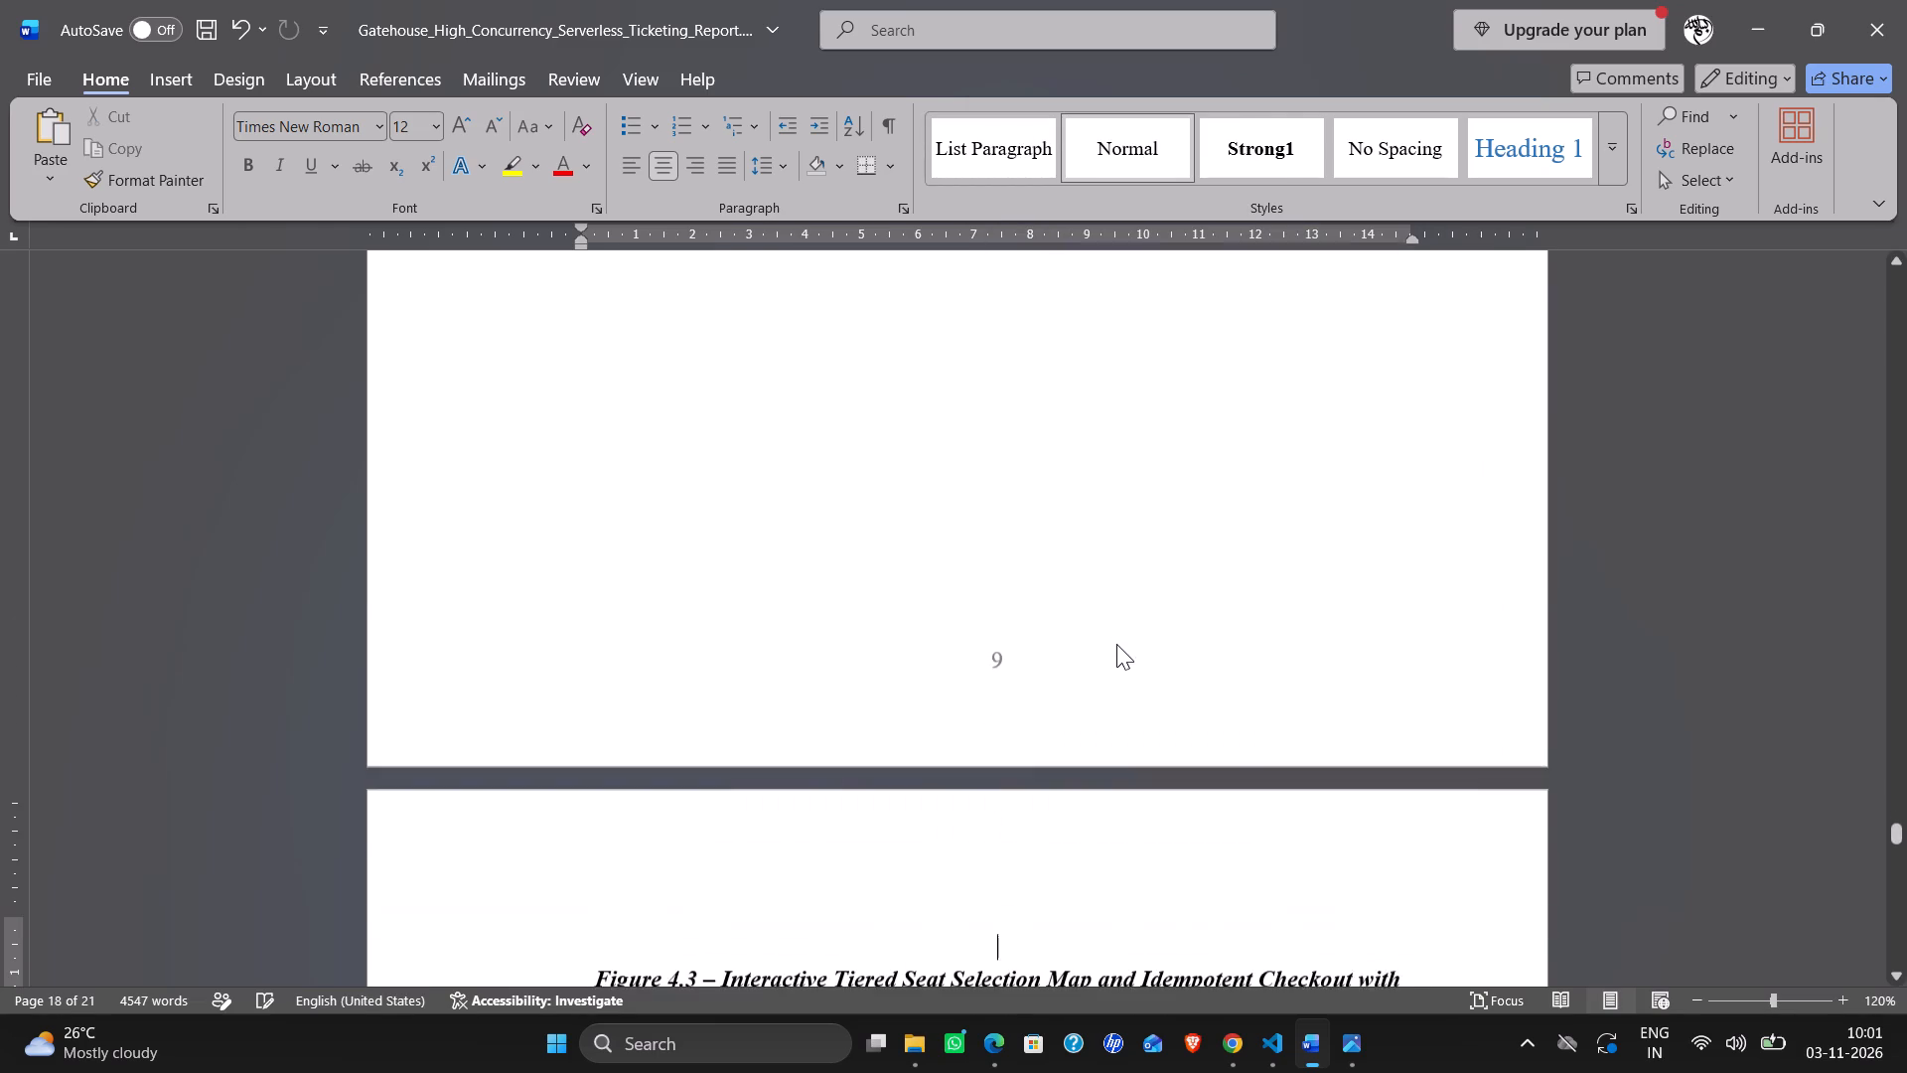
scroll(980, 570, "up", 3)
left_click(980, 570)
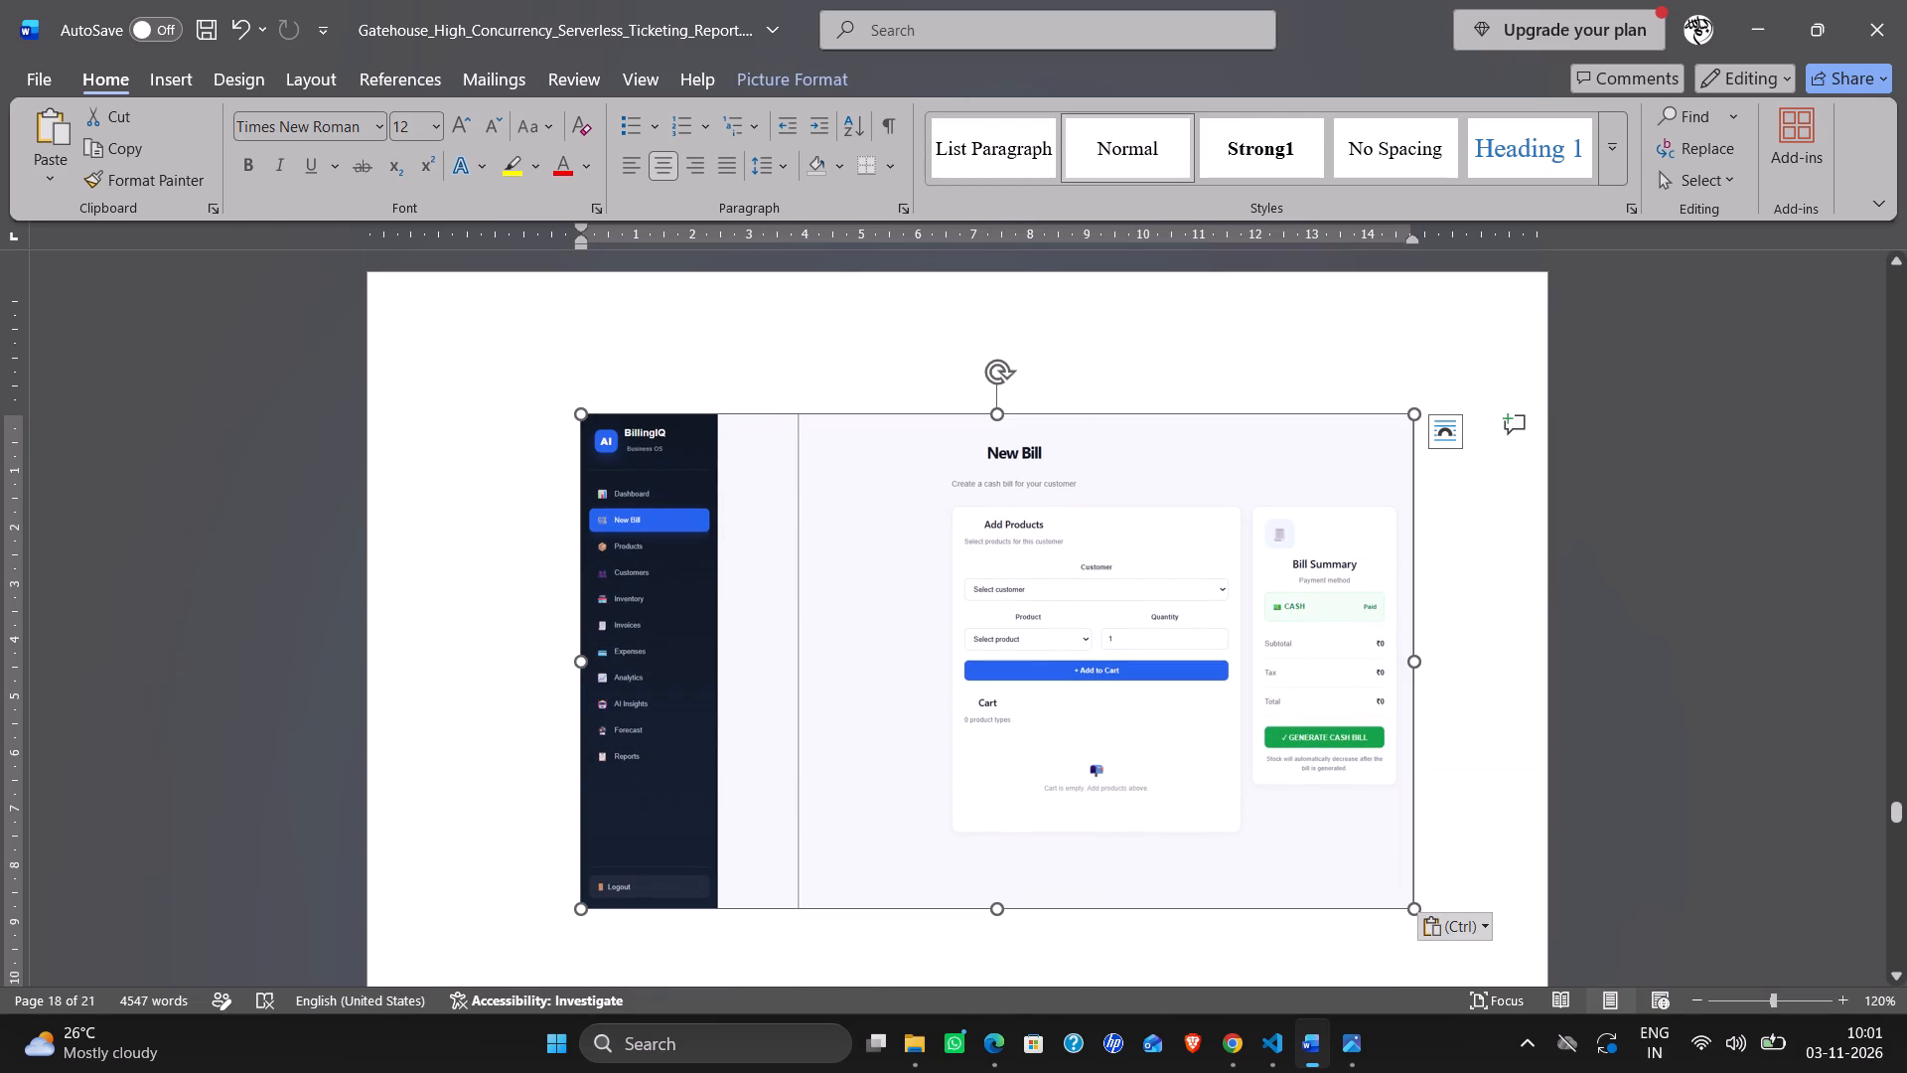
left_click_drag(582, 413, 970, 647)
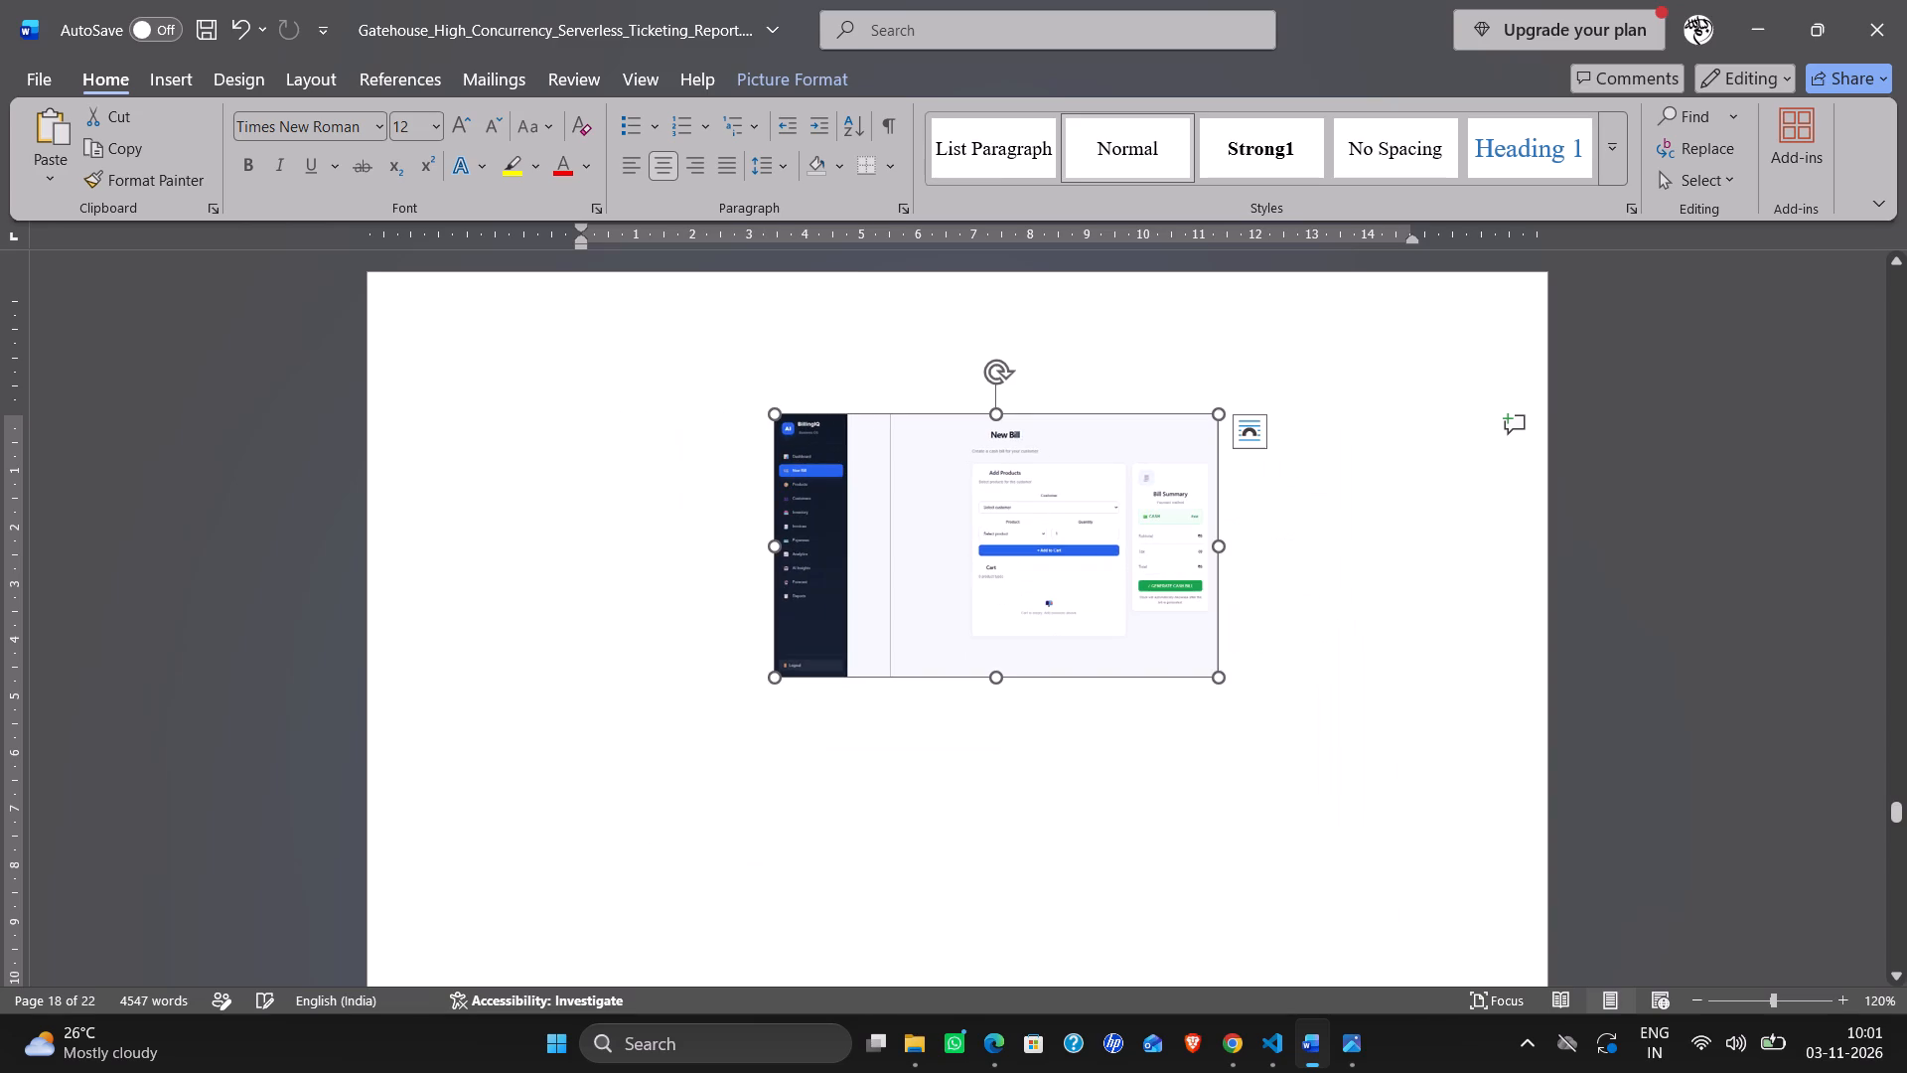
left_click(979, 573)
Remove the empty space before the Figure 4.3 caption so it sits directly beneath the New Bill screenshot.
scroll(979, 573, "down", 1)
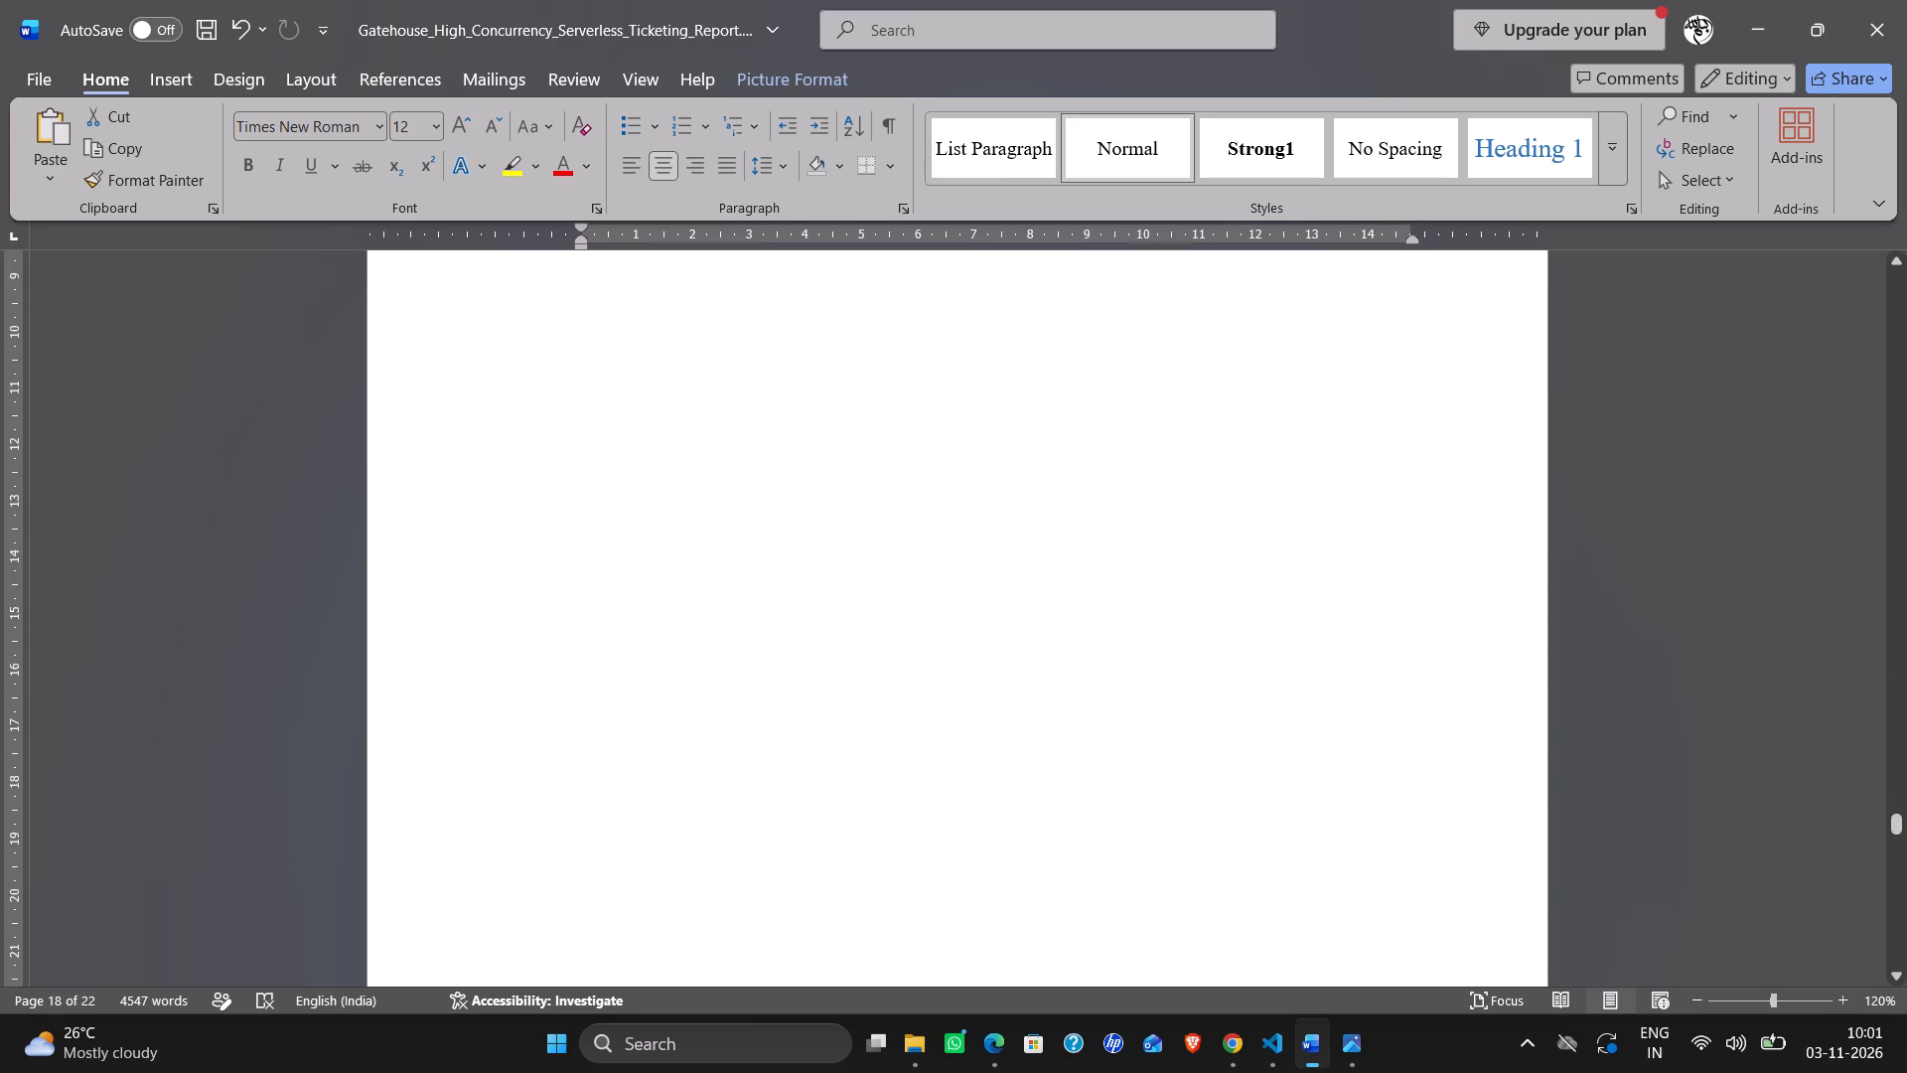
scroll(979, 573, "down", 3)
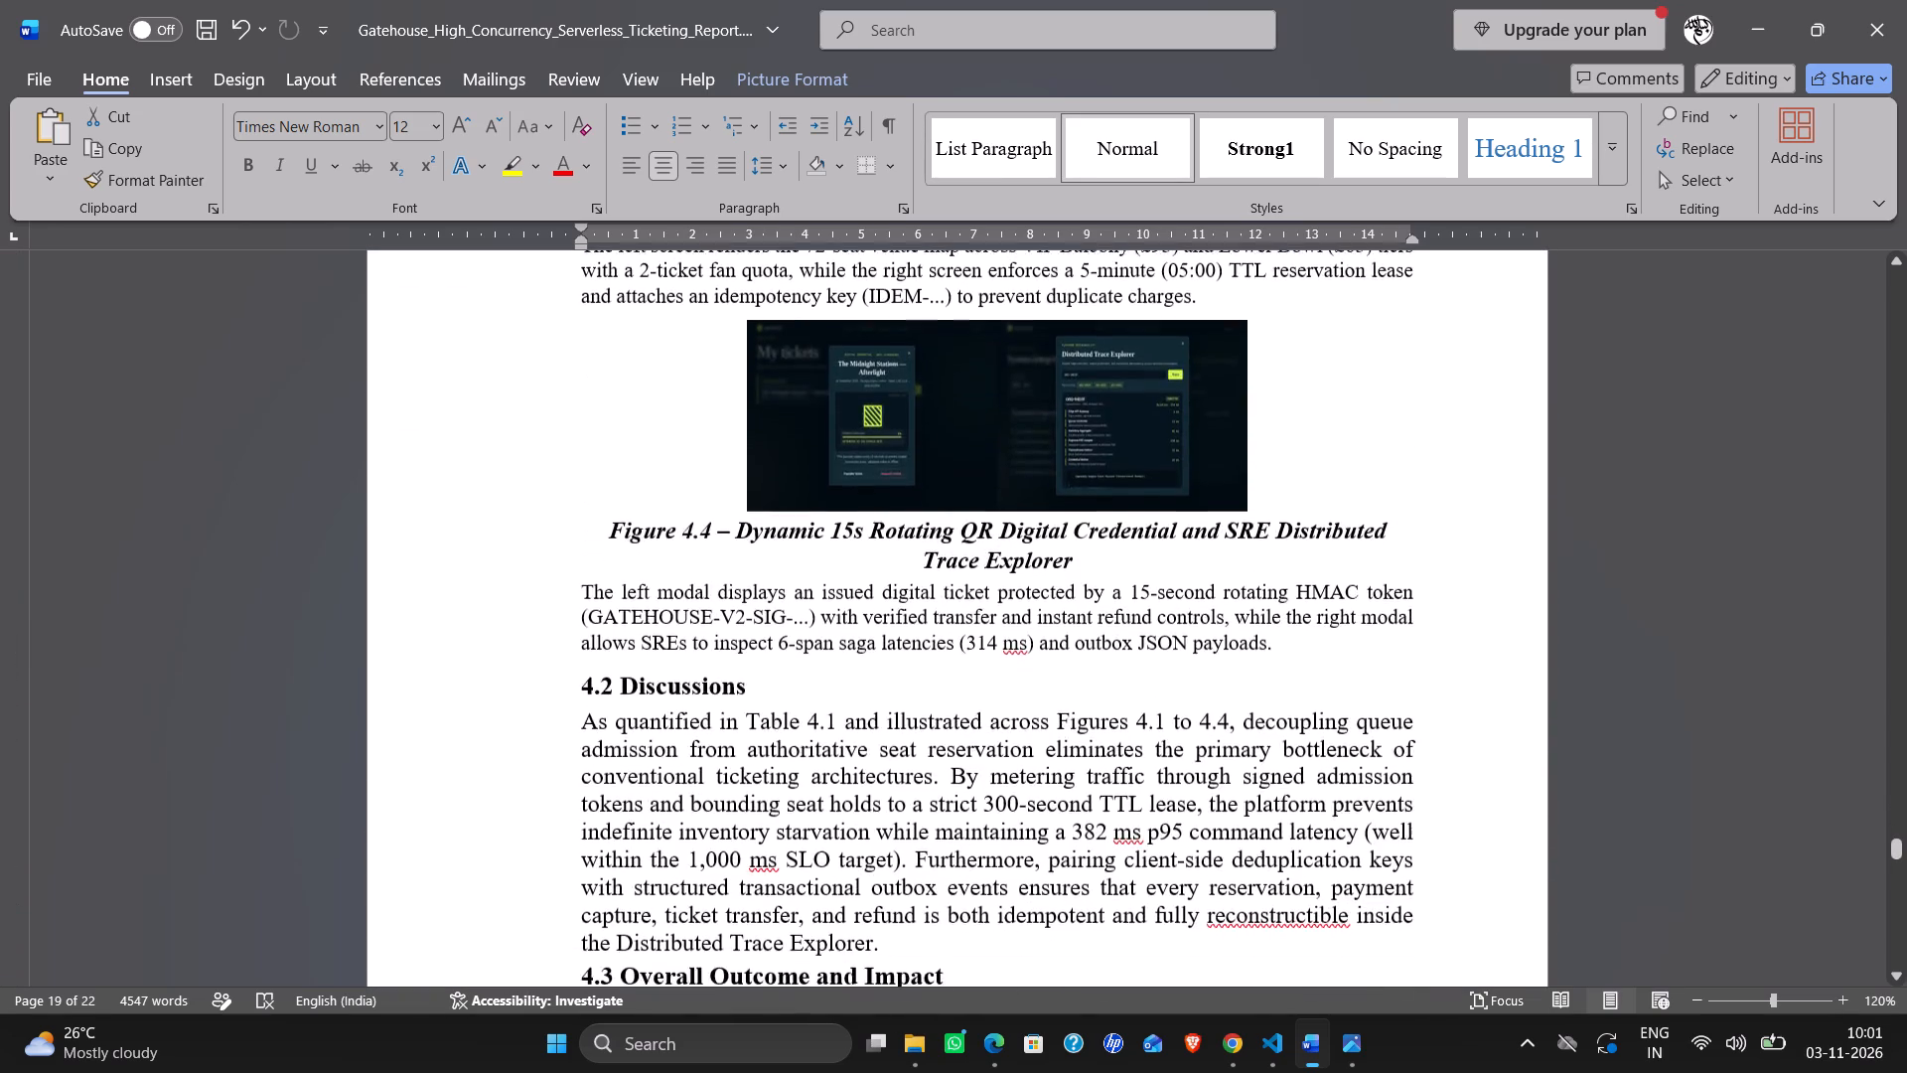
scroll(979, 573, "up", 5)
scroll(979, 573, "down", 3)
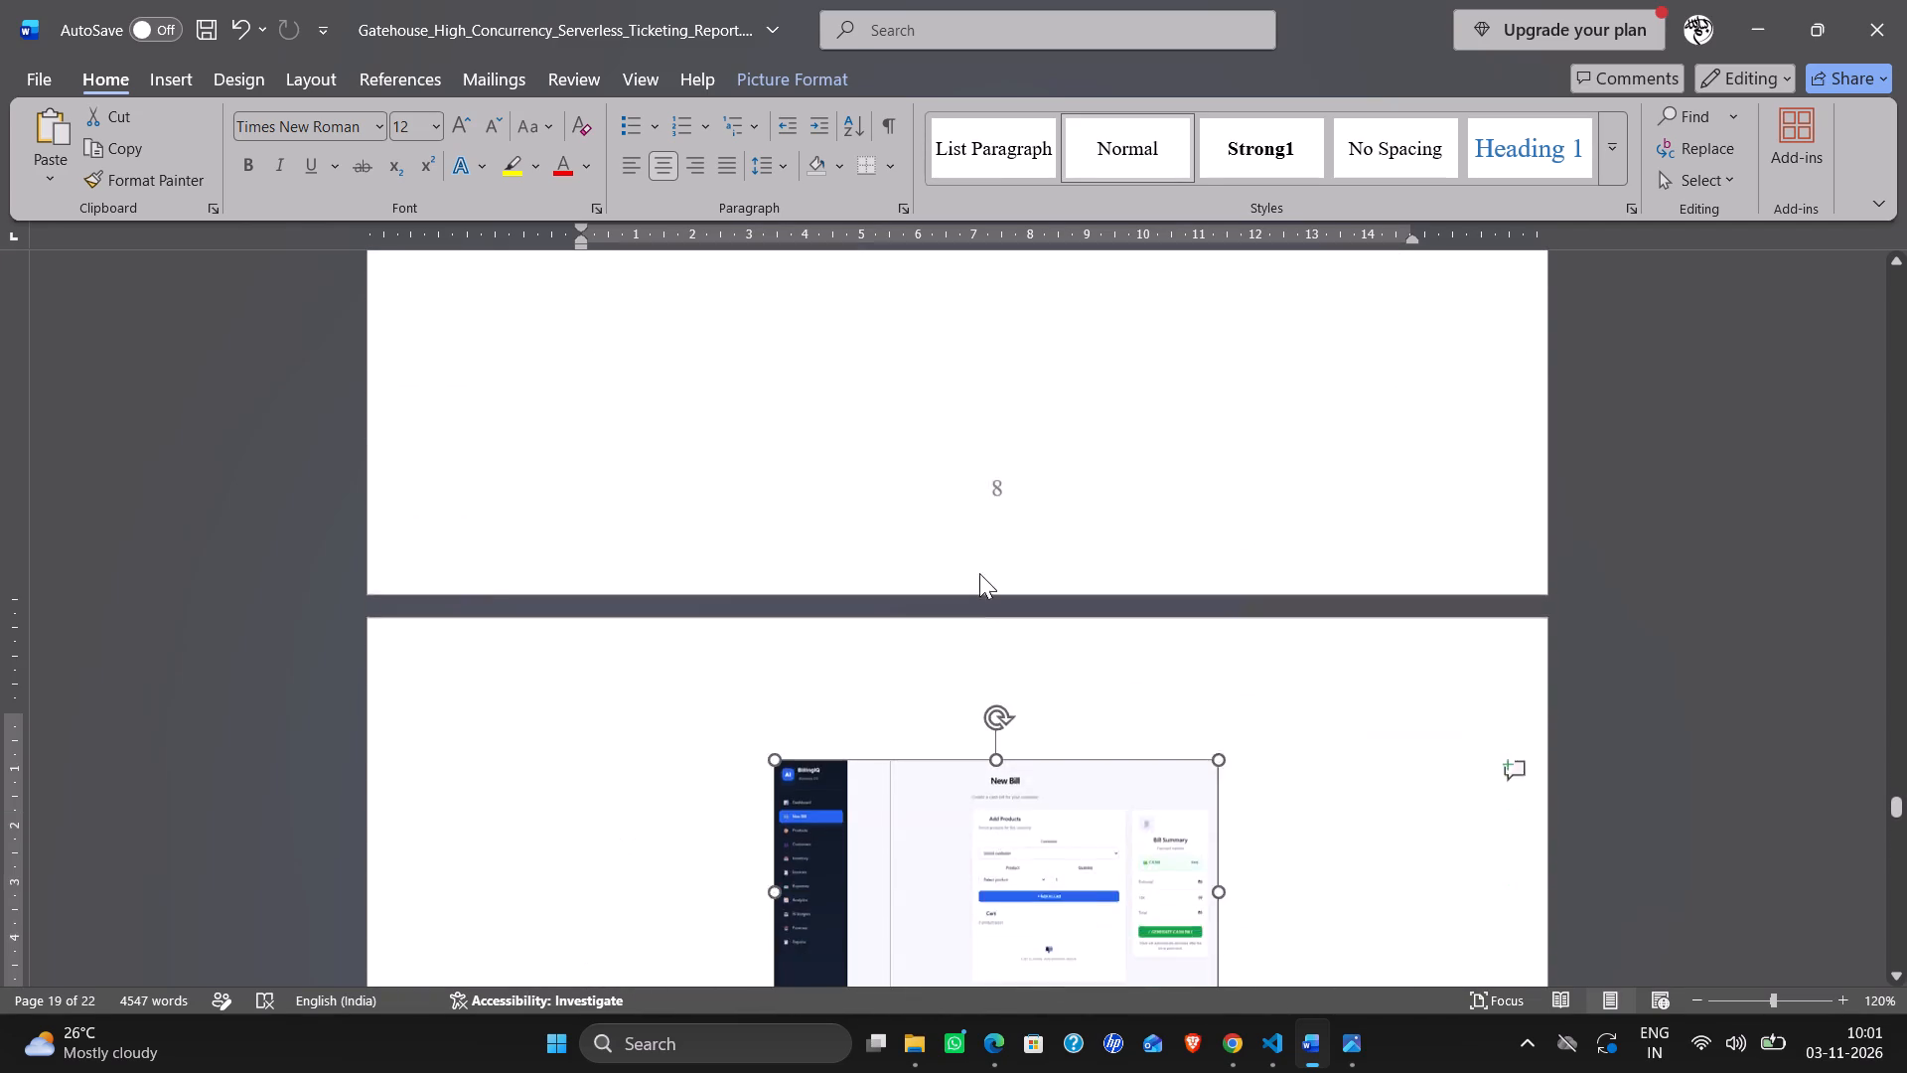
scroll(979, 573, "down", 1)
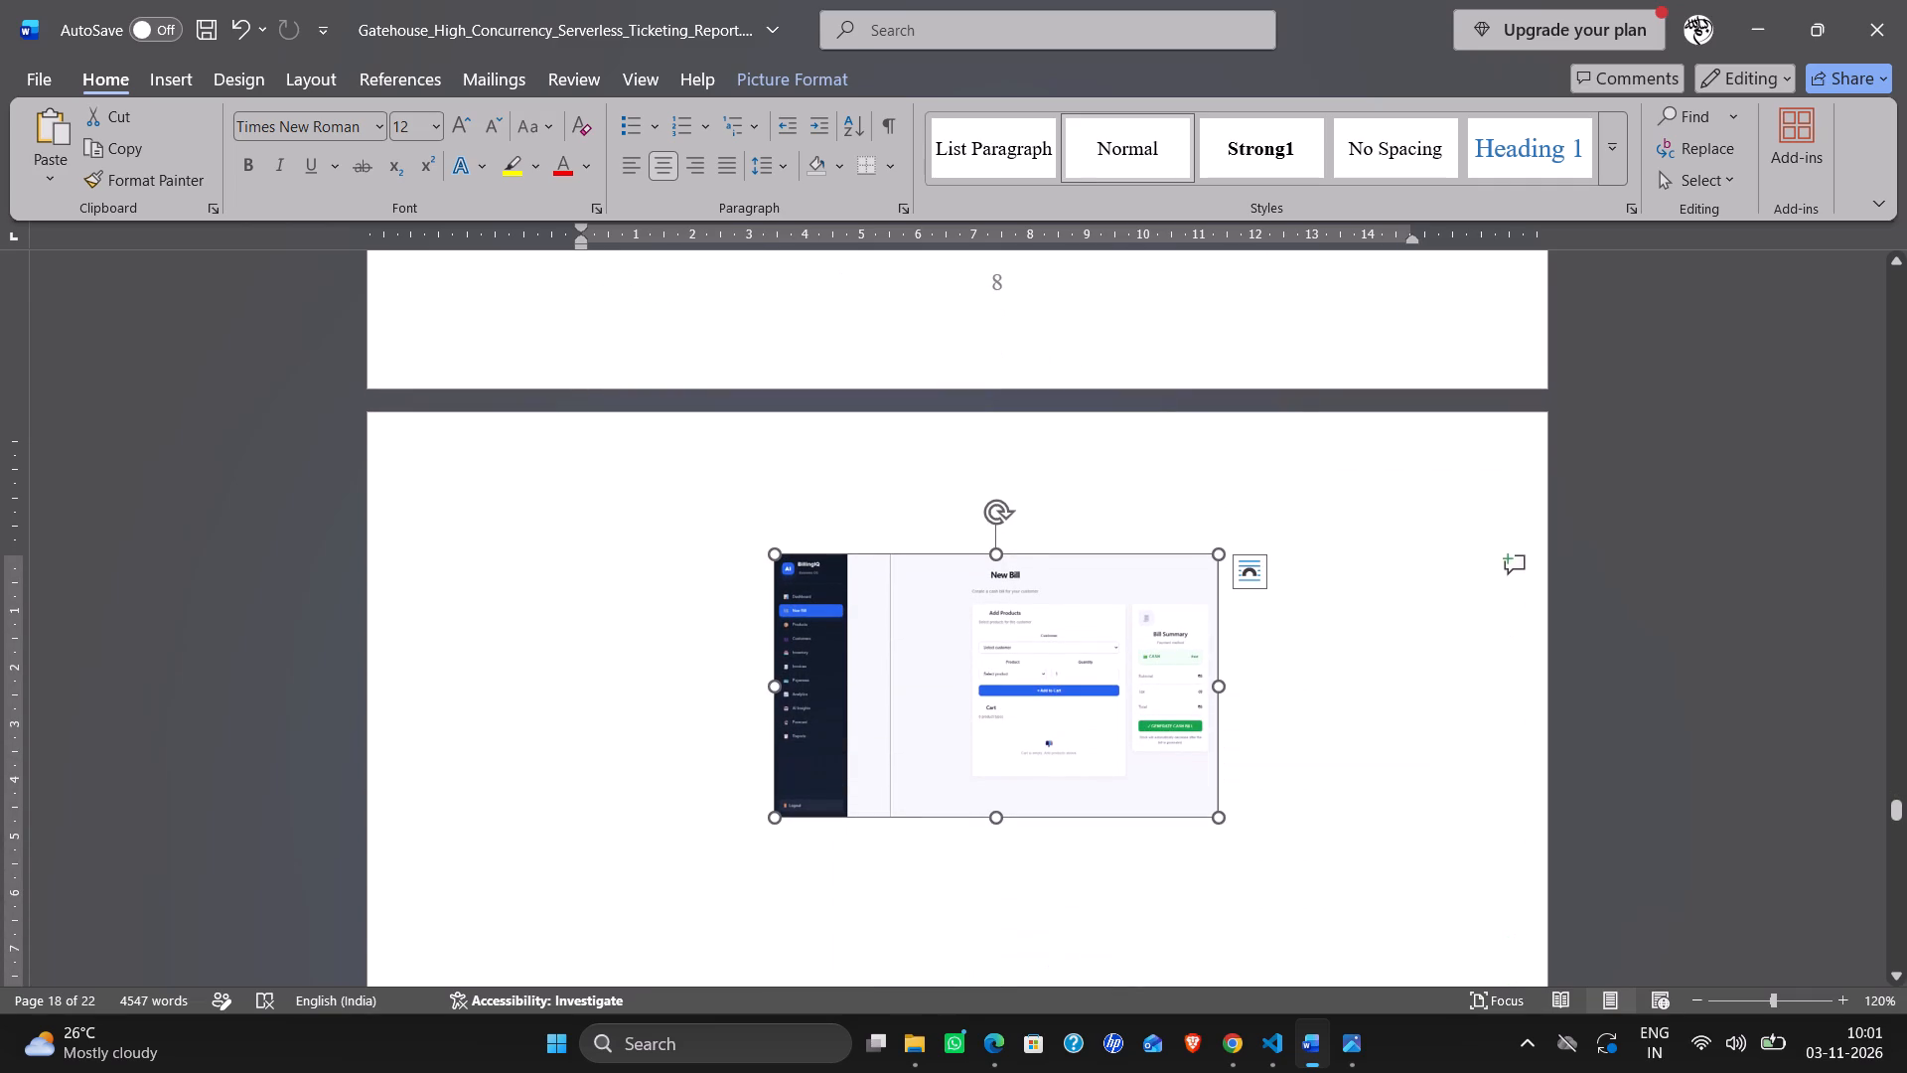
scroll(979, 573, "down", 4)
scroll(979, 573, "up", 1)
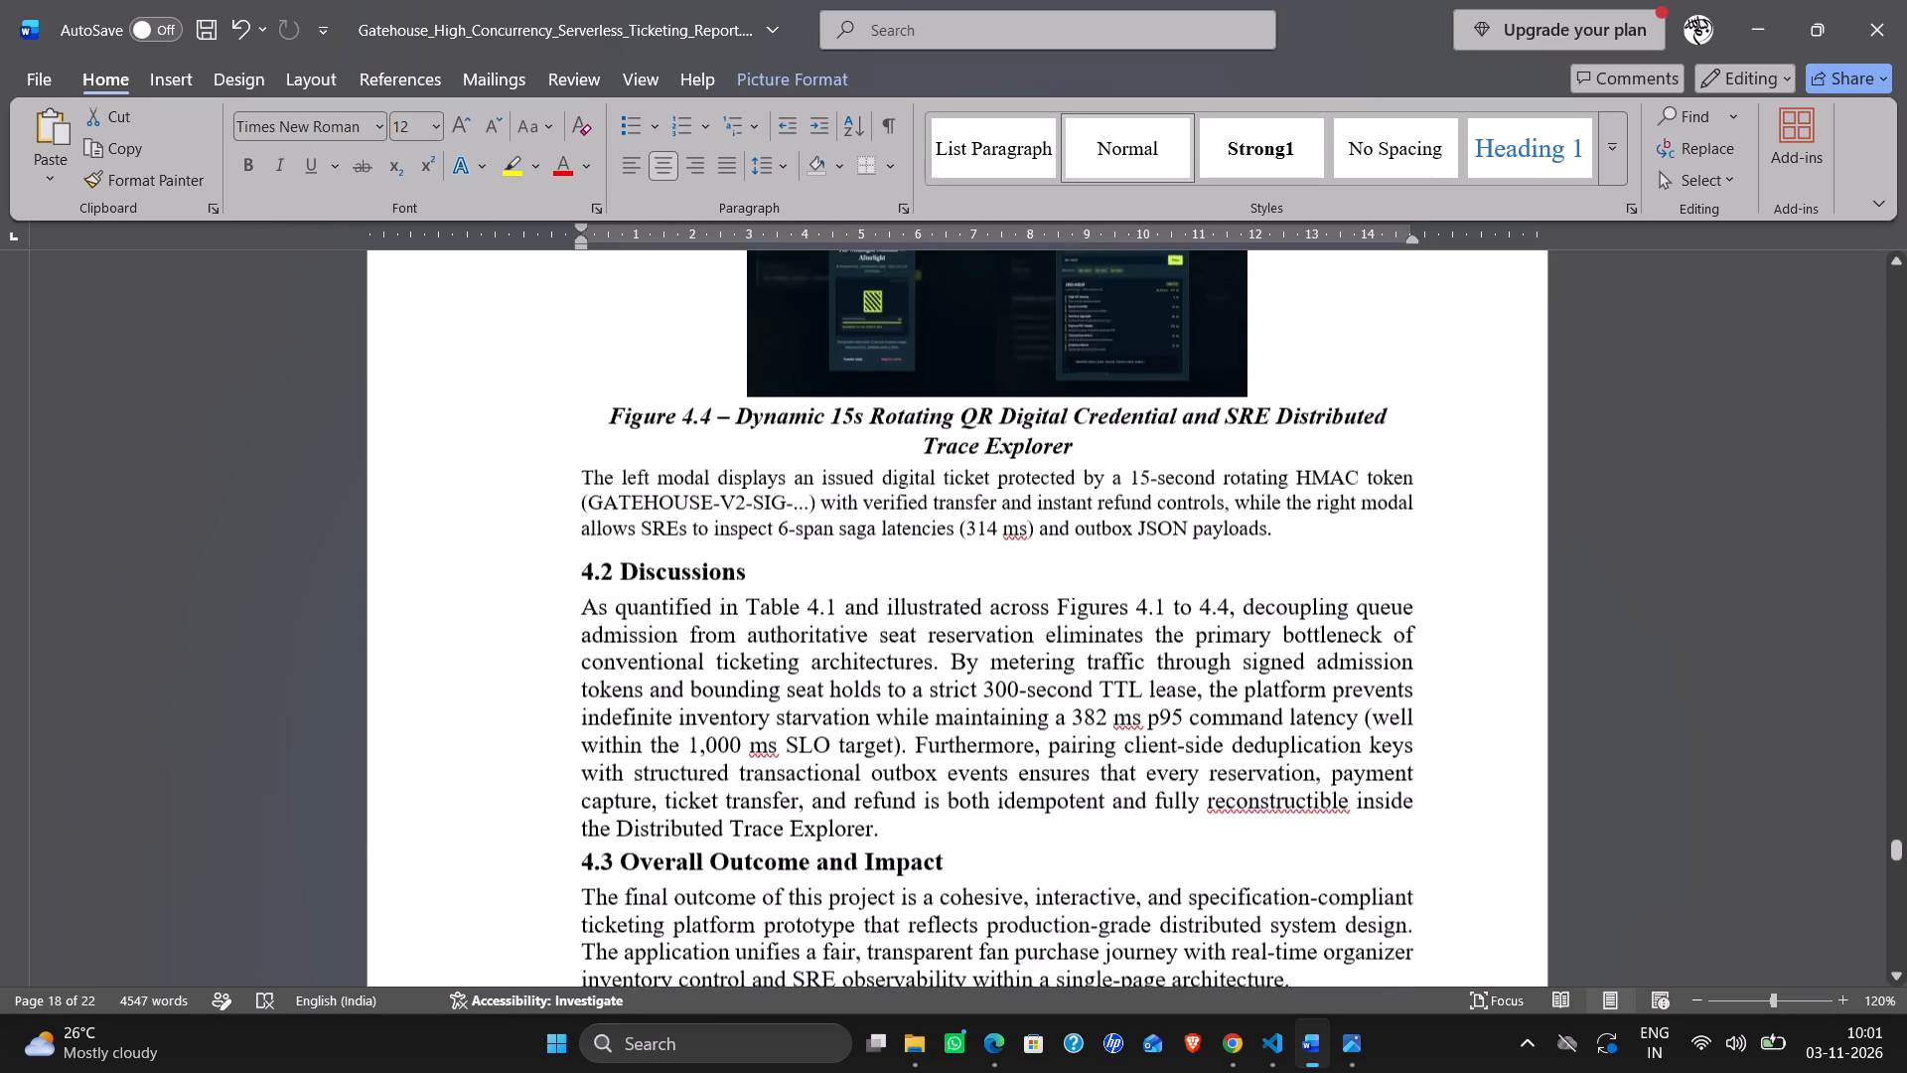
scroll(979, 573, "up", 1)
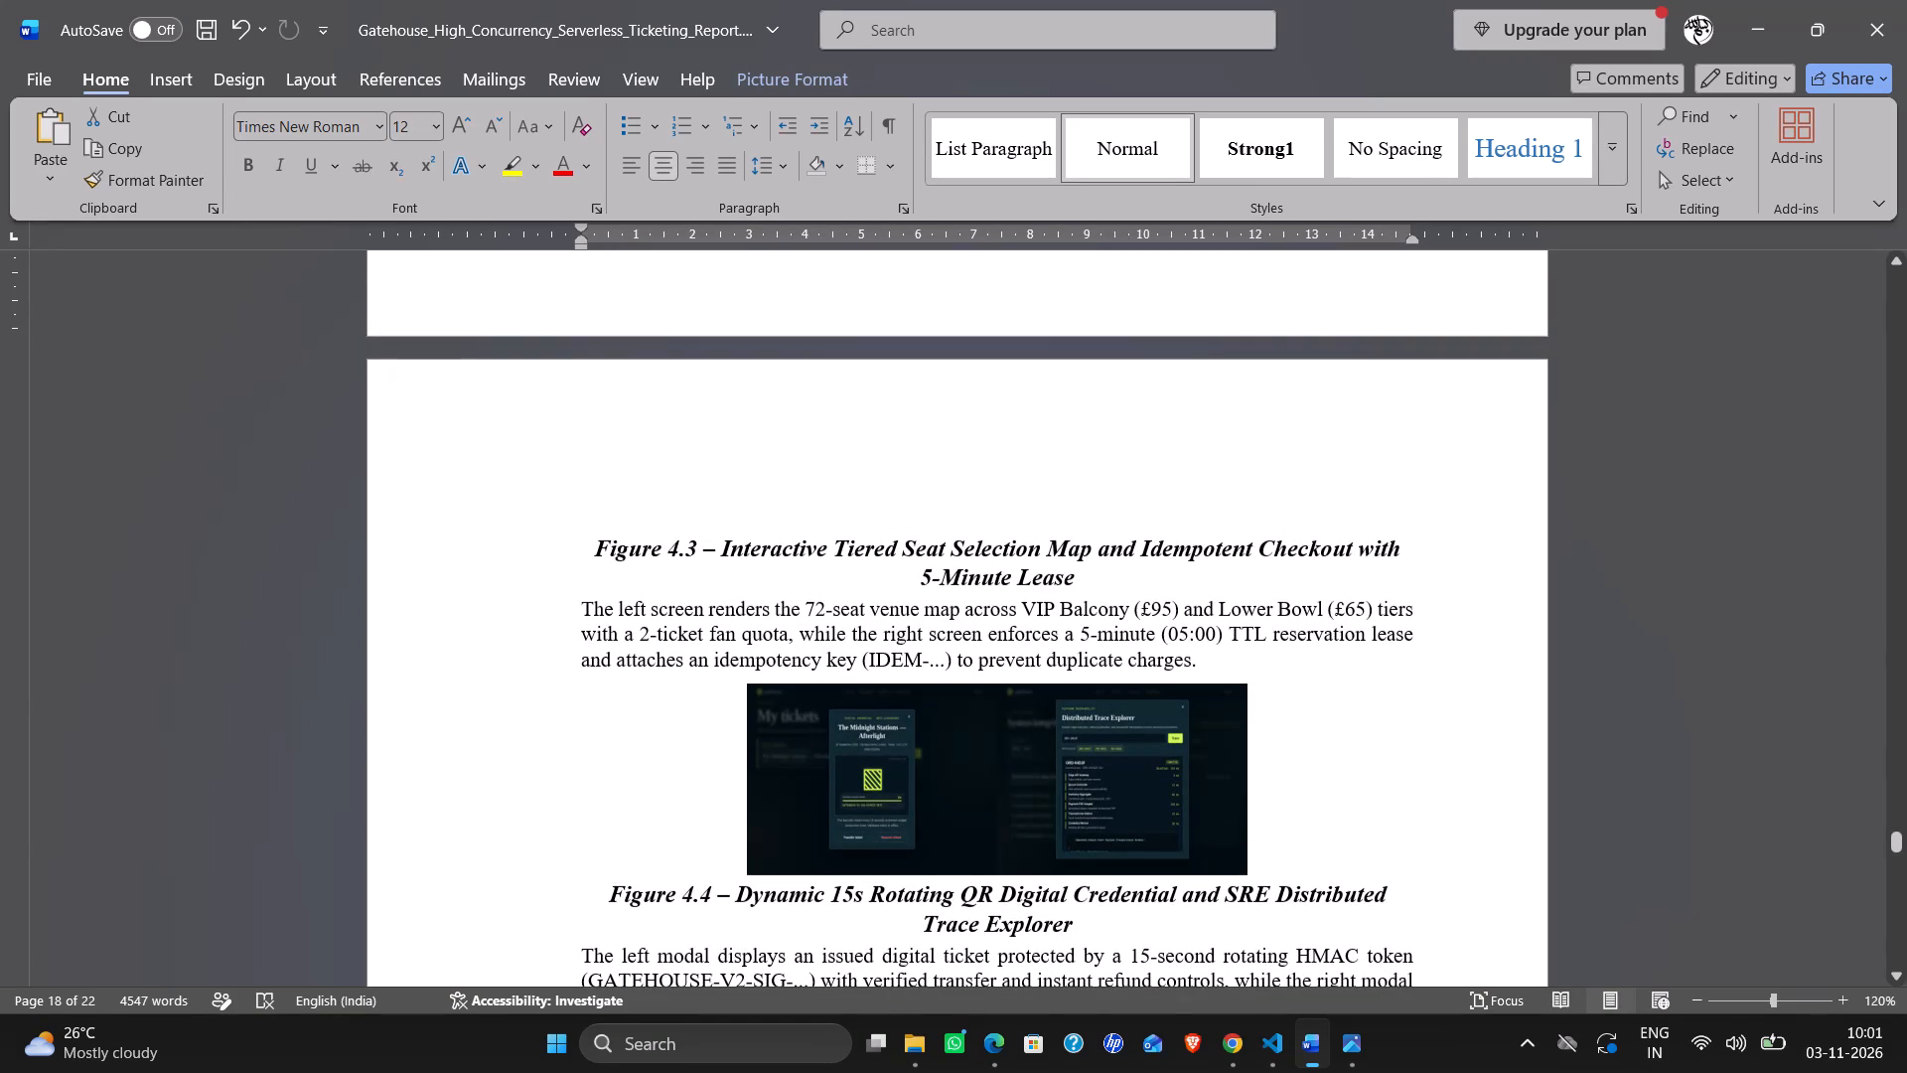
left_click(590, 559)
key("BackSpace")
key("BackSpace")
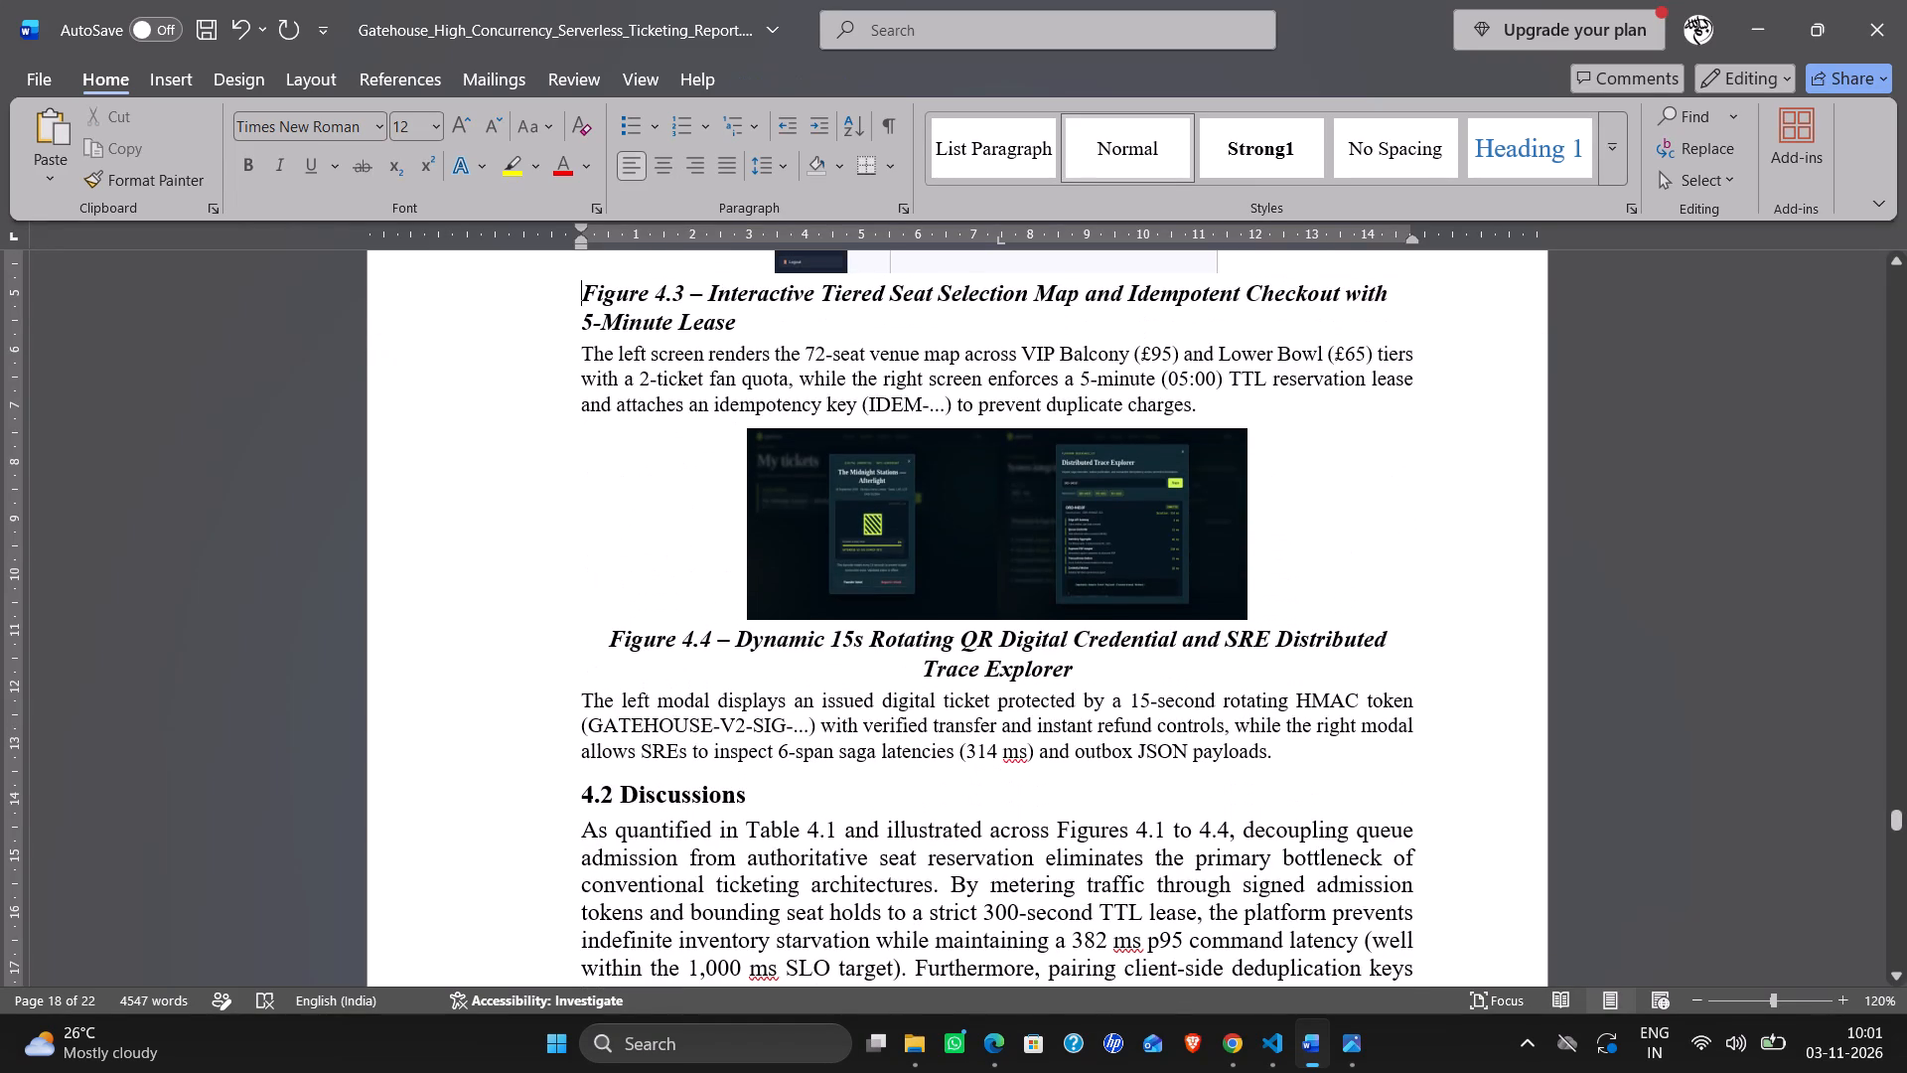
scroll(789, 689, "up", 2)
scroll(789, 689, "down", 1)
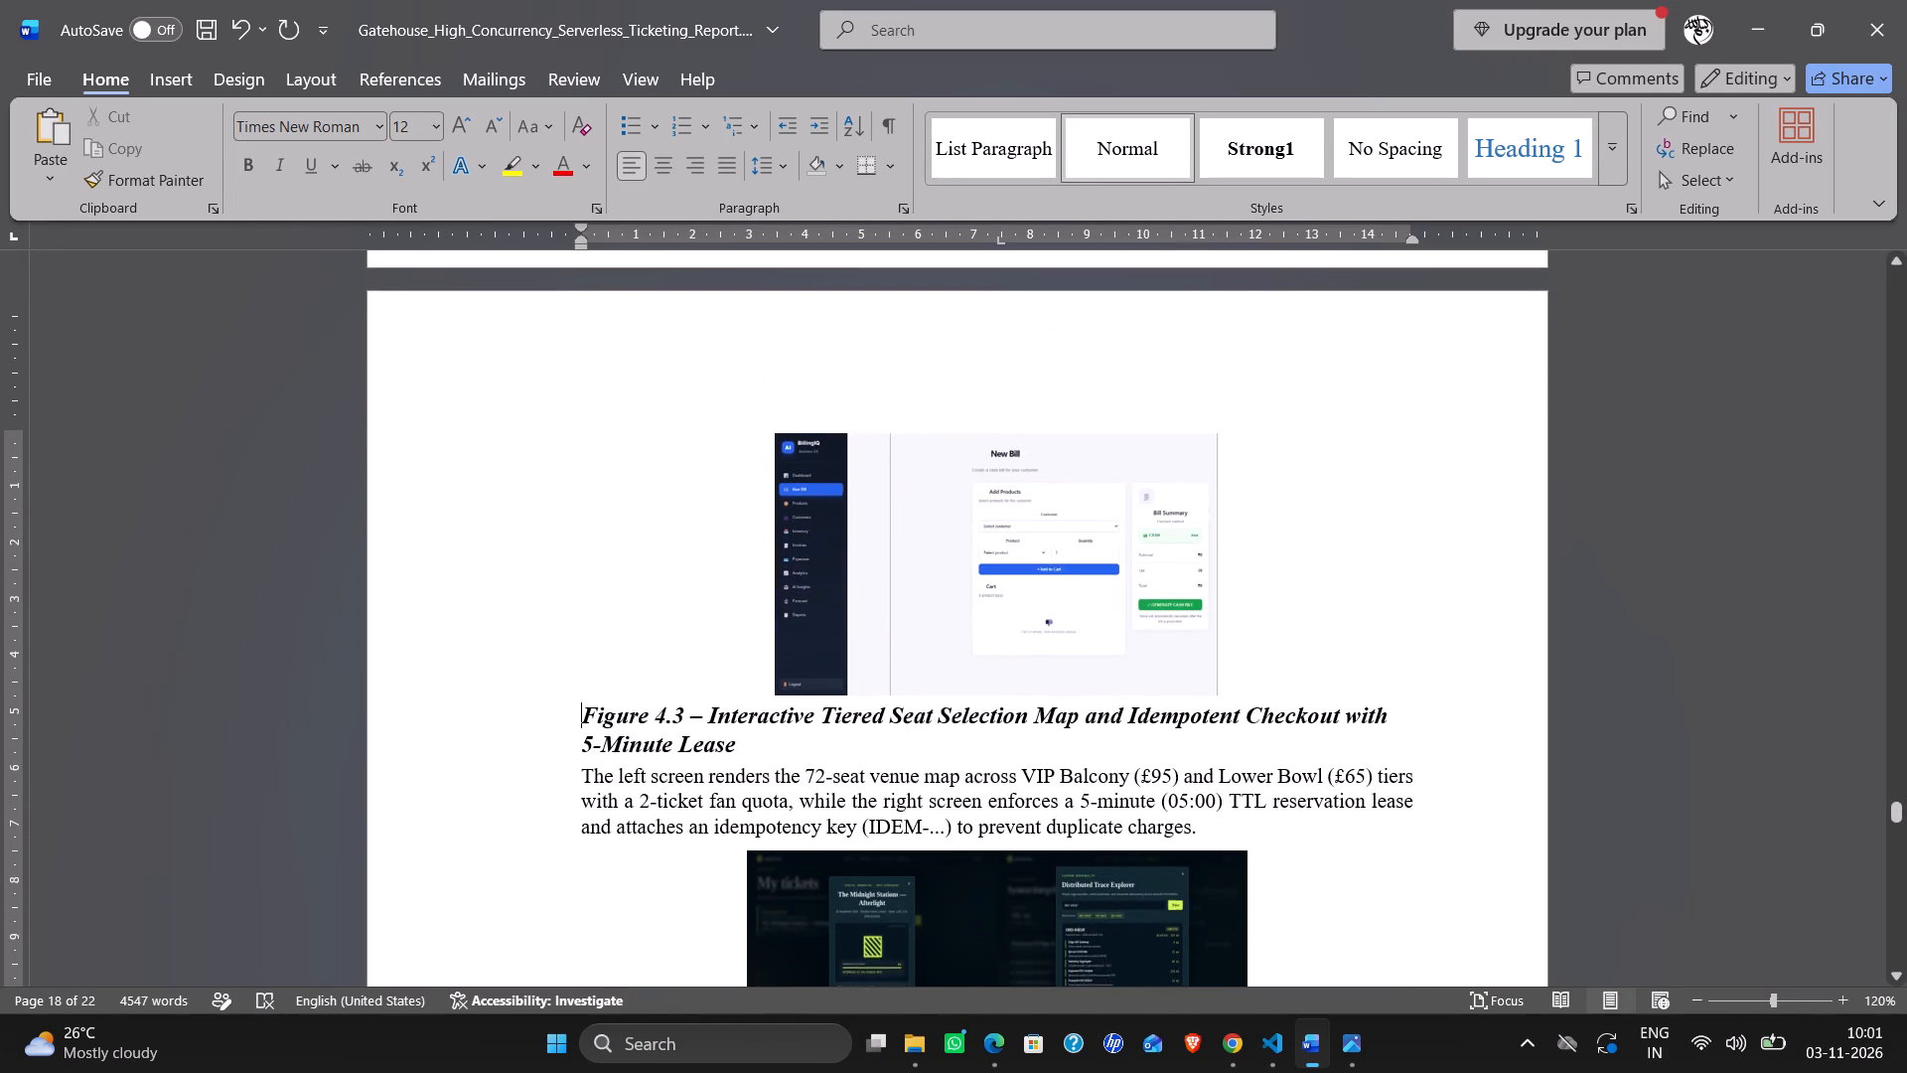
Enlarge the New Bill screenshot to about 8.7 cm wide.
left_click(910, 582)
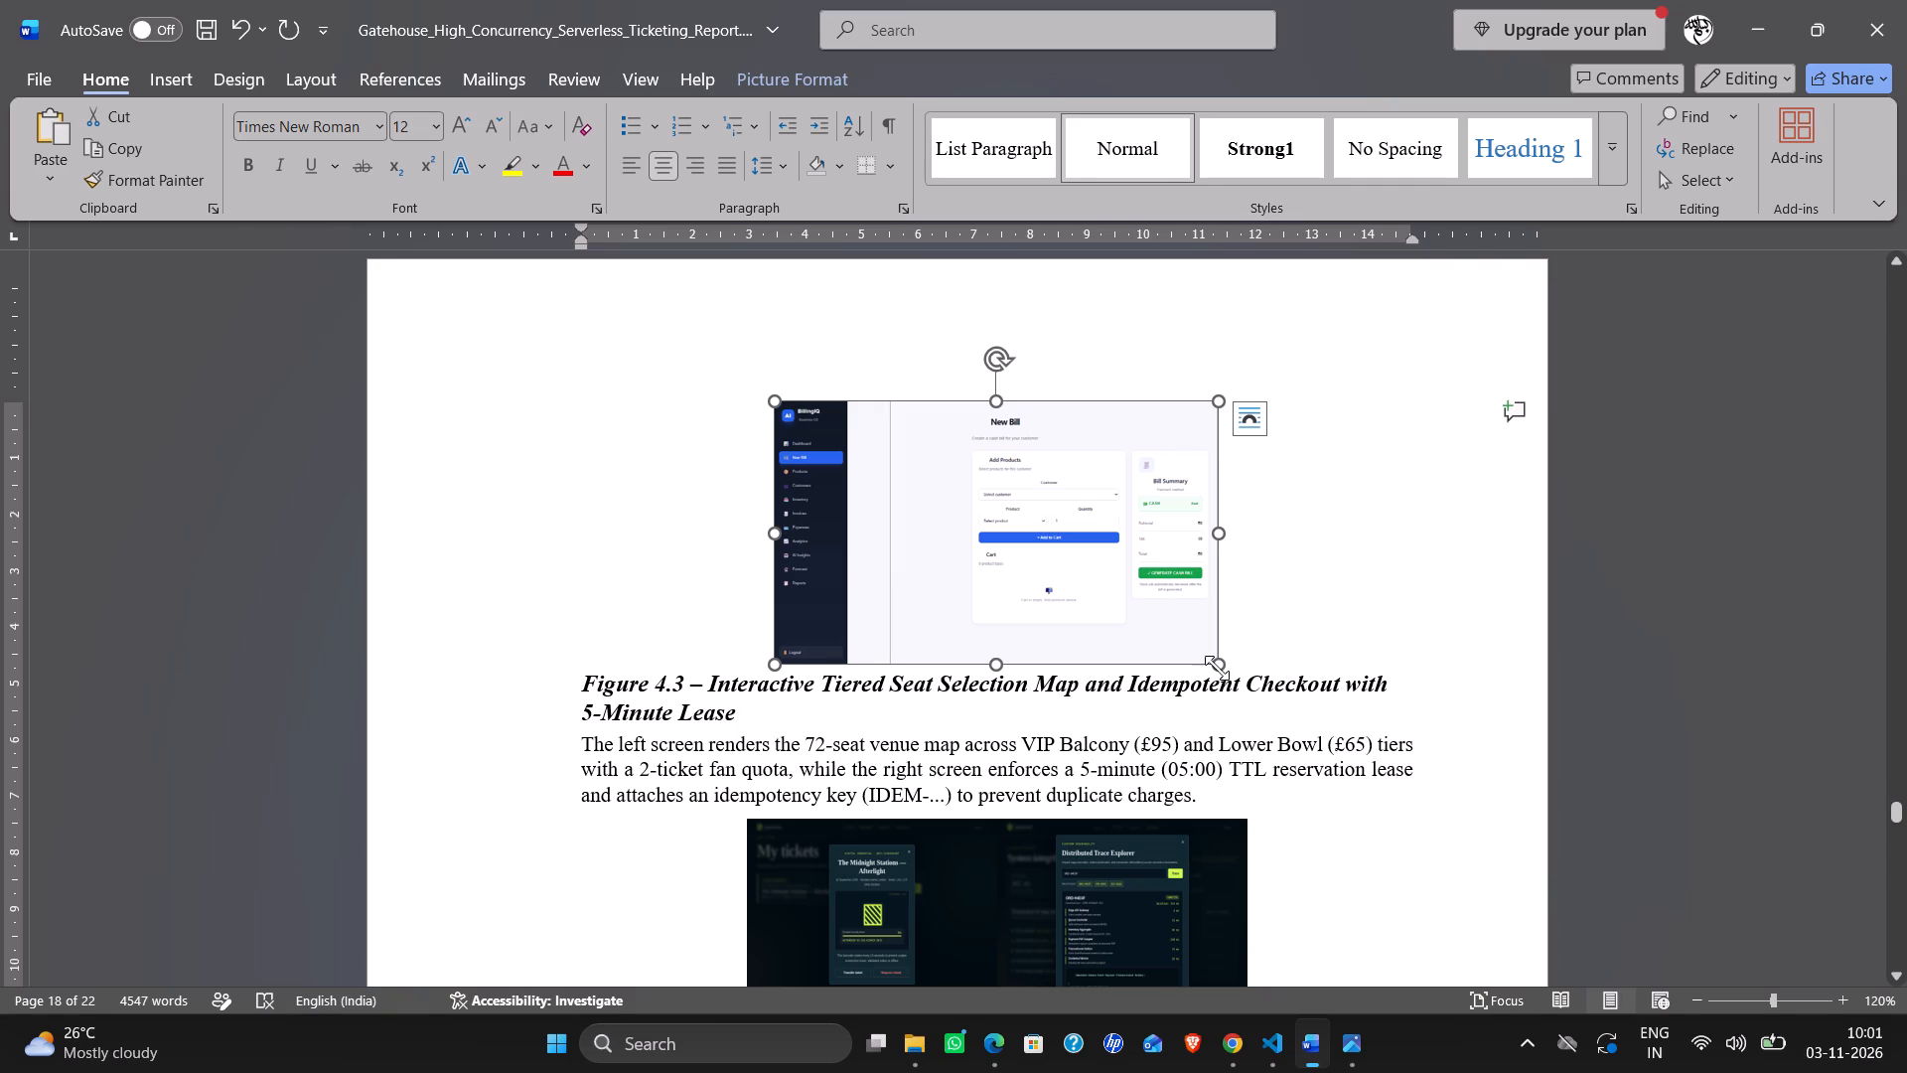
left_click_drag(1221, 665, 1264, 679)
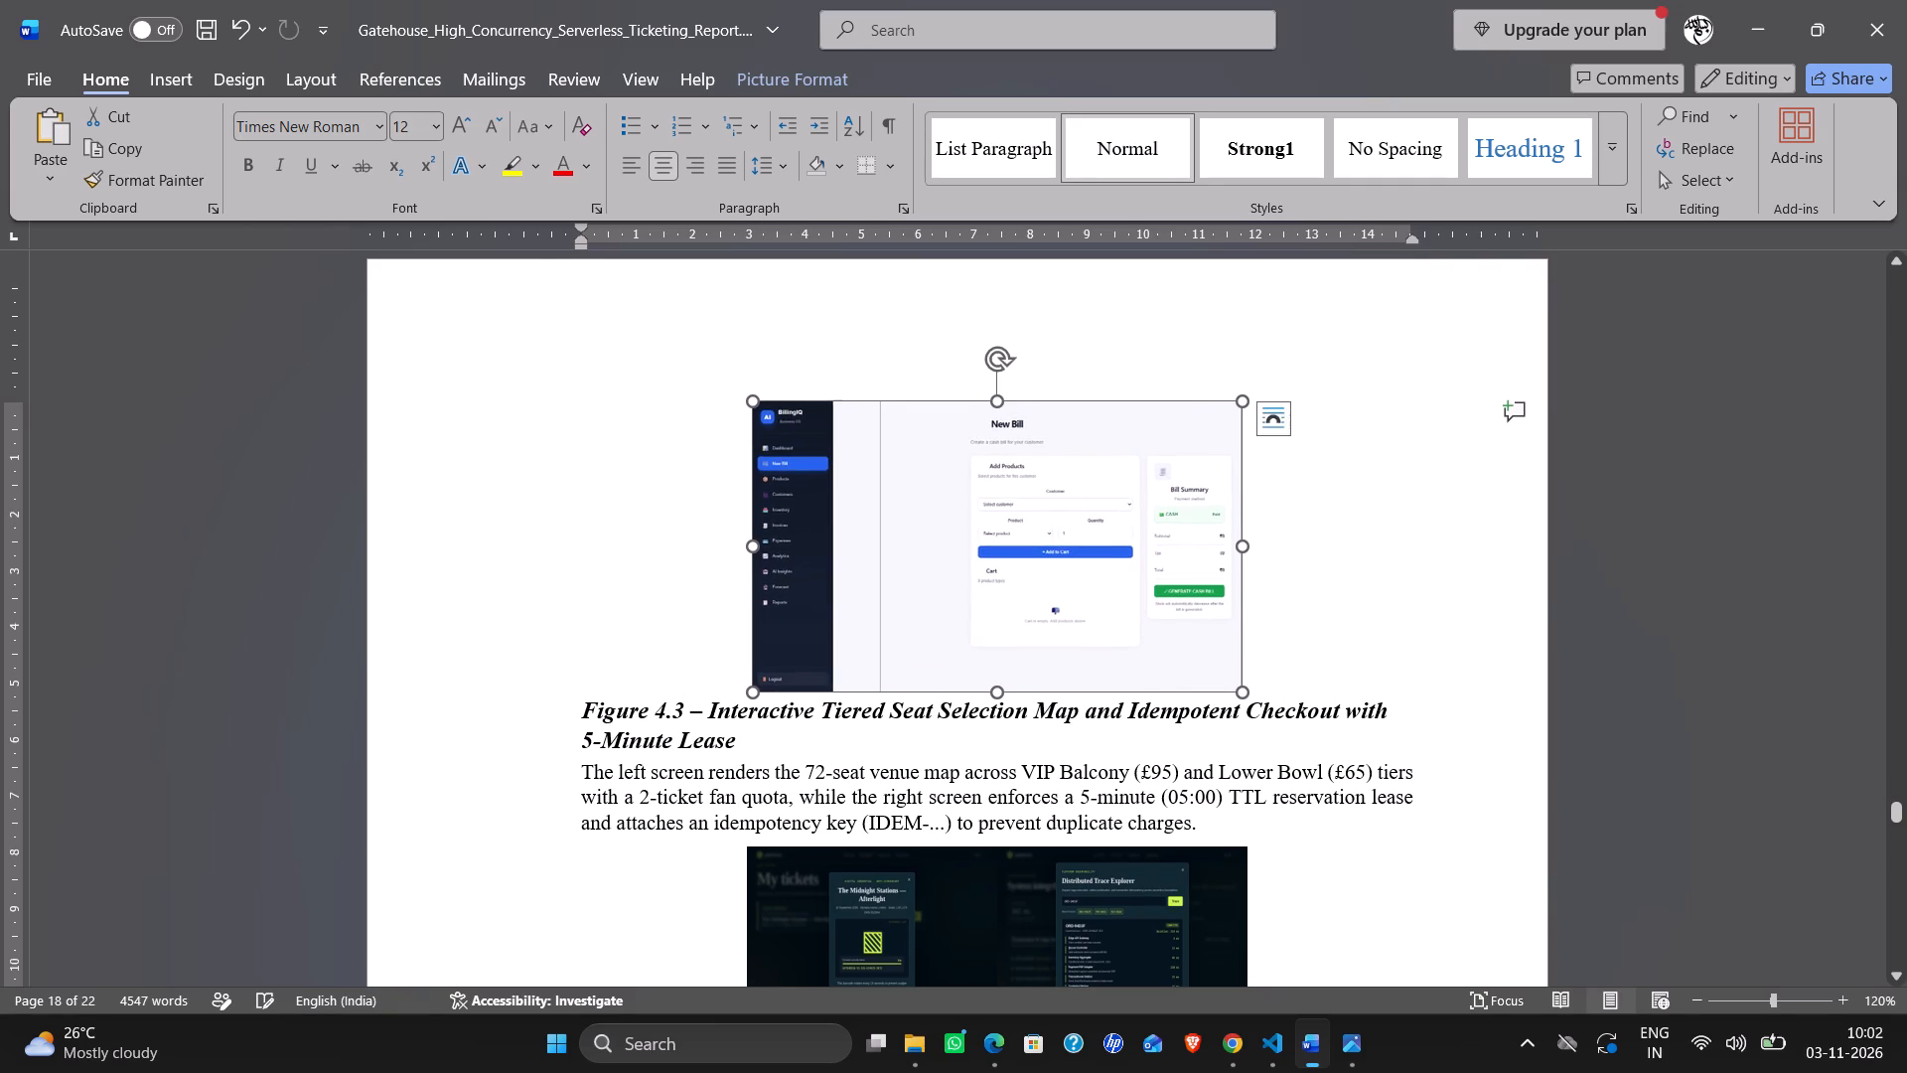
Reduce the Figure 4.2 Customers screenshot to about 9.3 cm wide and 5.4 cm high.
scroll(1264, 679, "up", 4)
left_click(1264, 679)
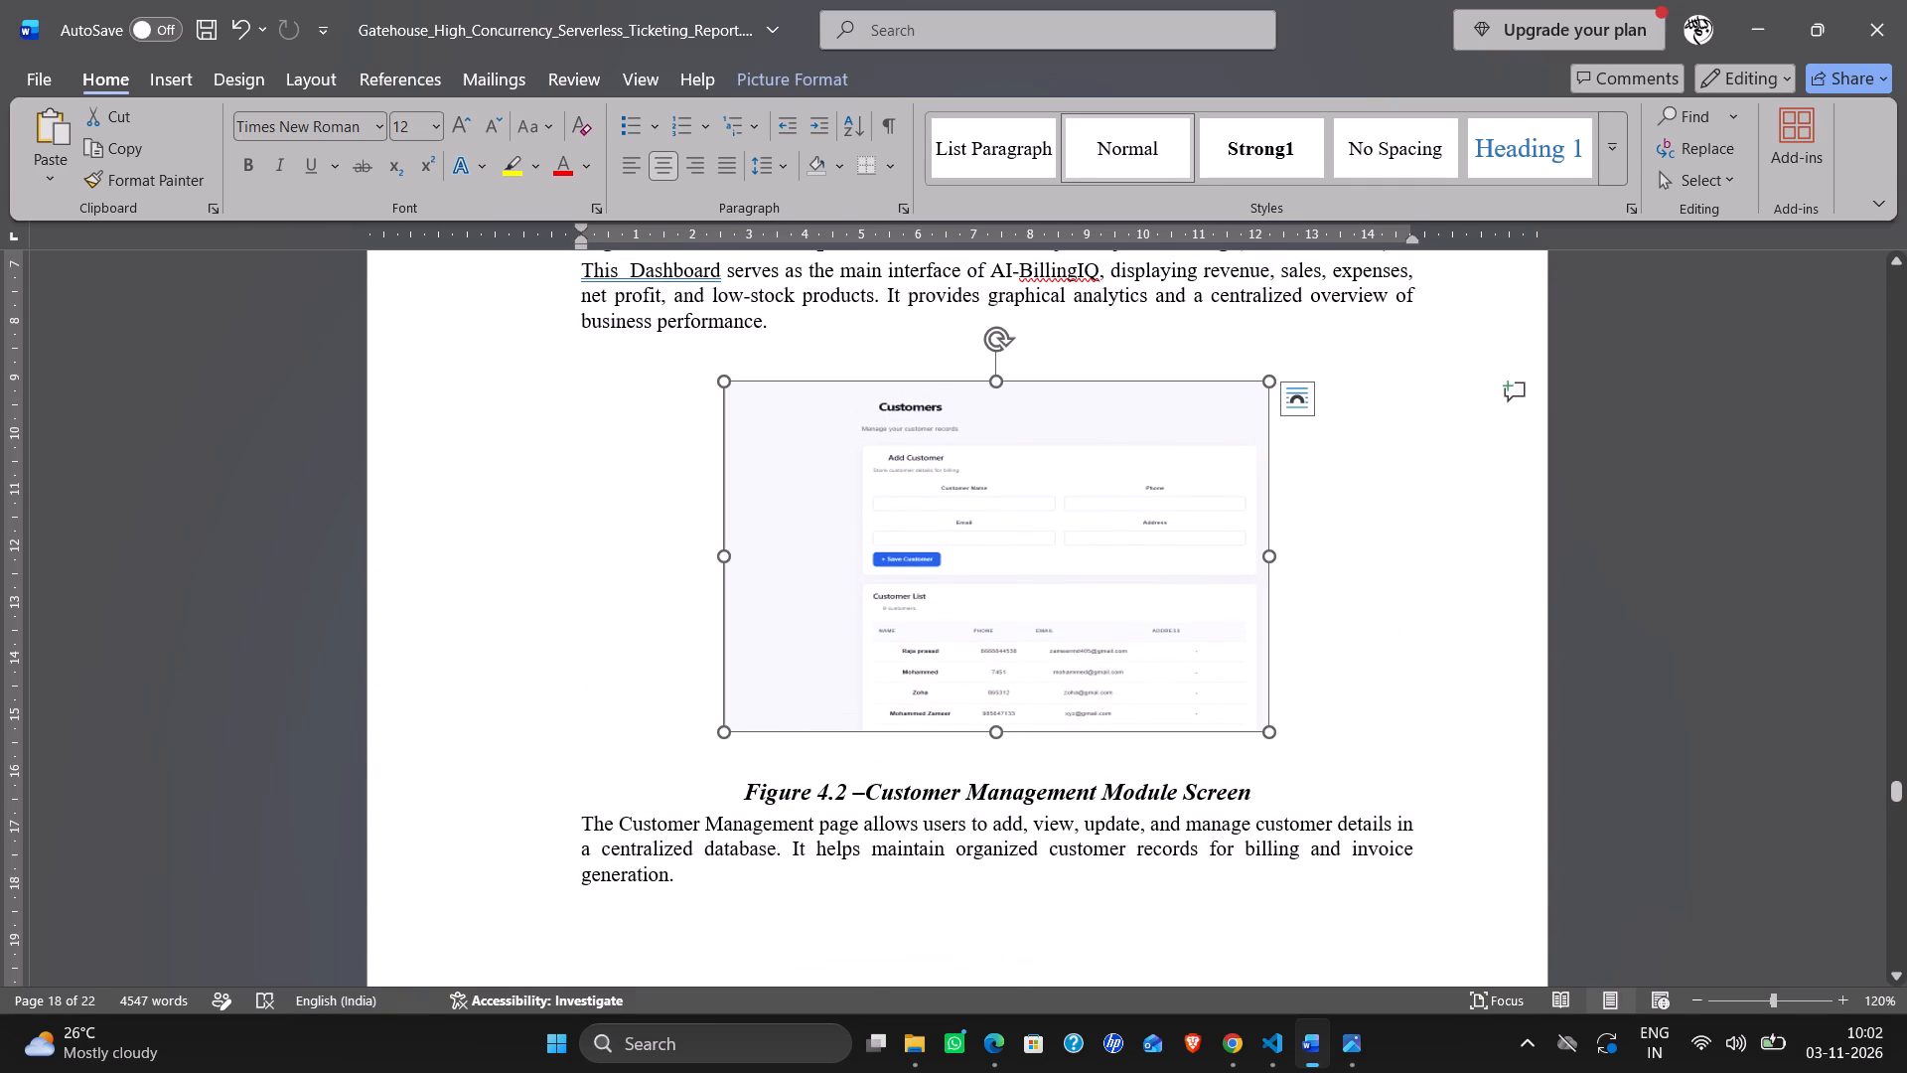
left_click_drag(994, 733, 996, 694)
left_click_drag(1270, 381, 1247, 408)
Shrink the Figure 4.1 Business Dashboard screenshot to about 9.8 cm wide.
scroll(1166, 433, "up", 1)
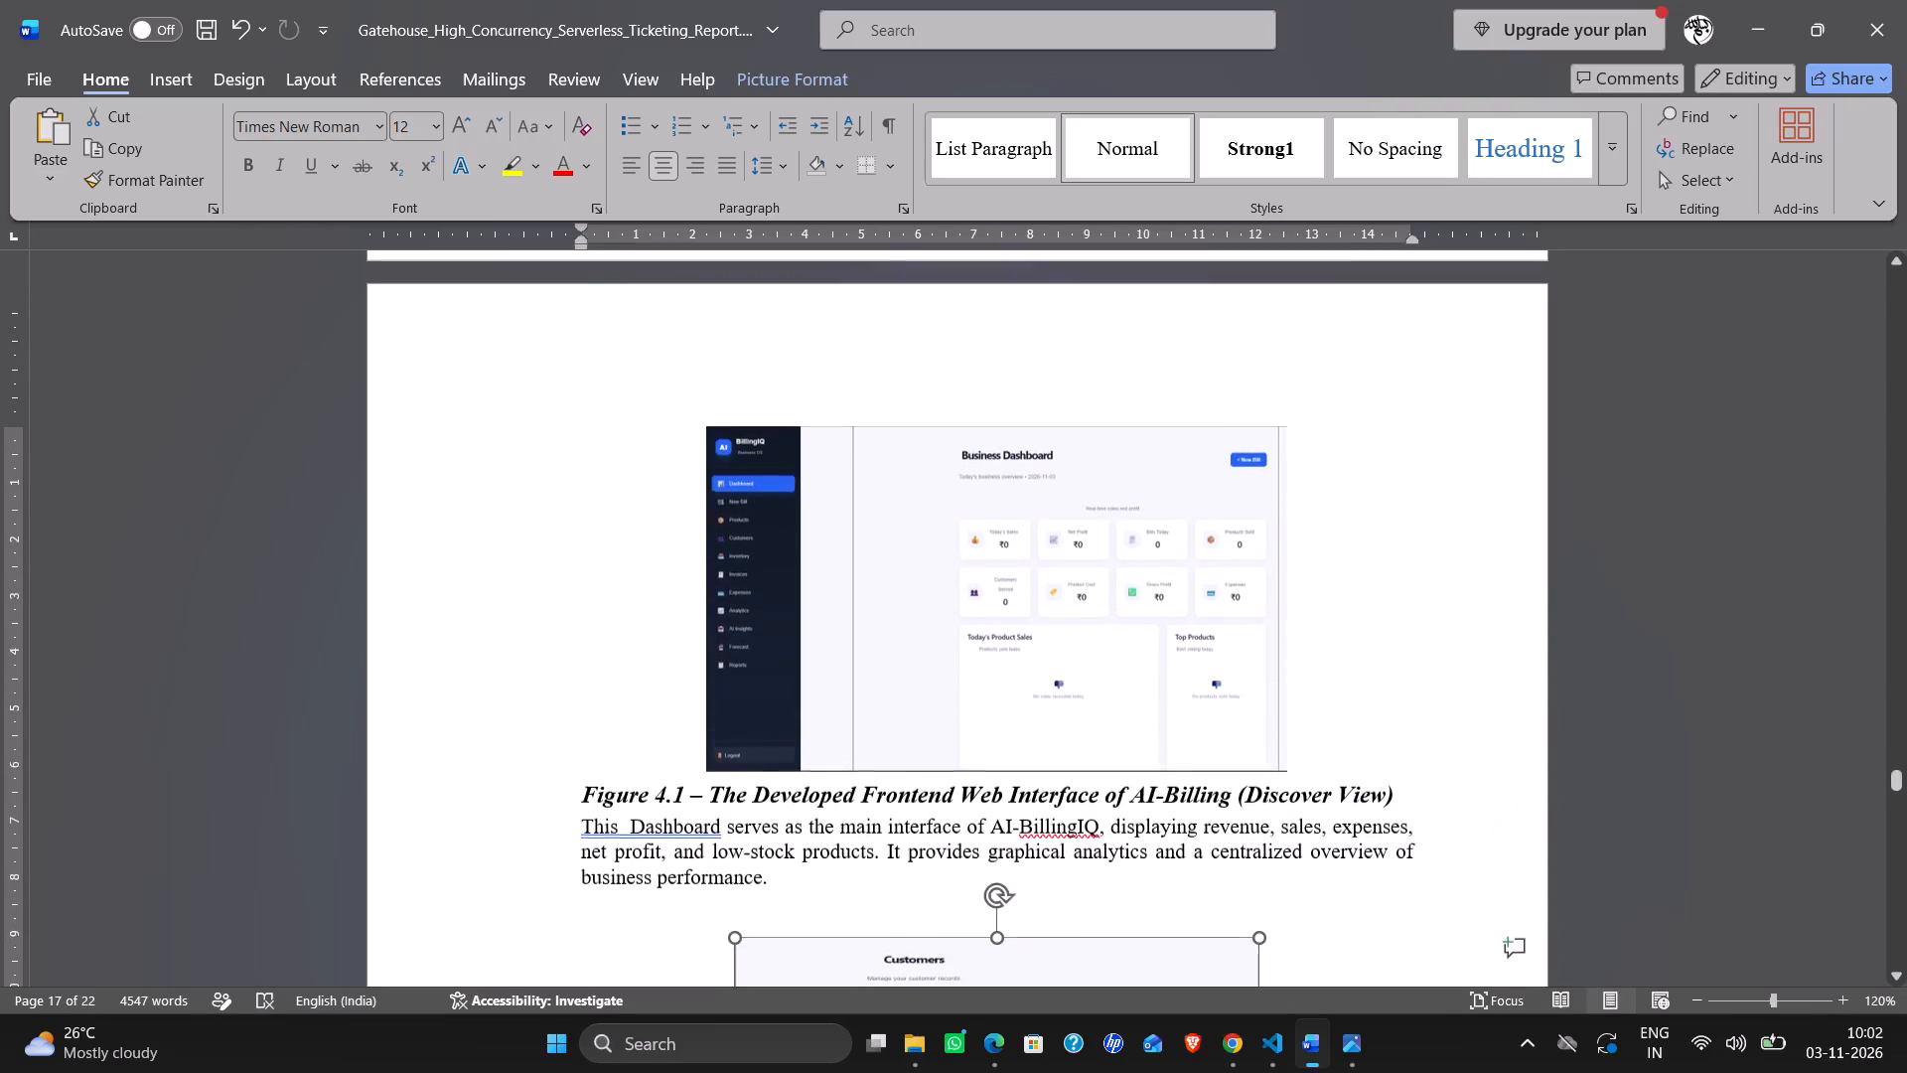
left_click(1134, 521)
left_click_drag(1286, 424, 1272, 447)
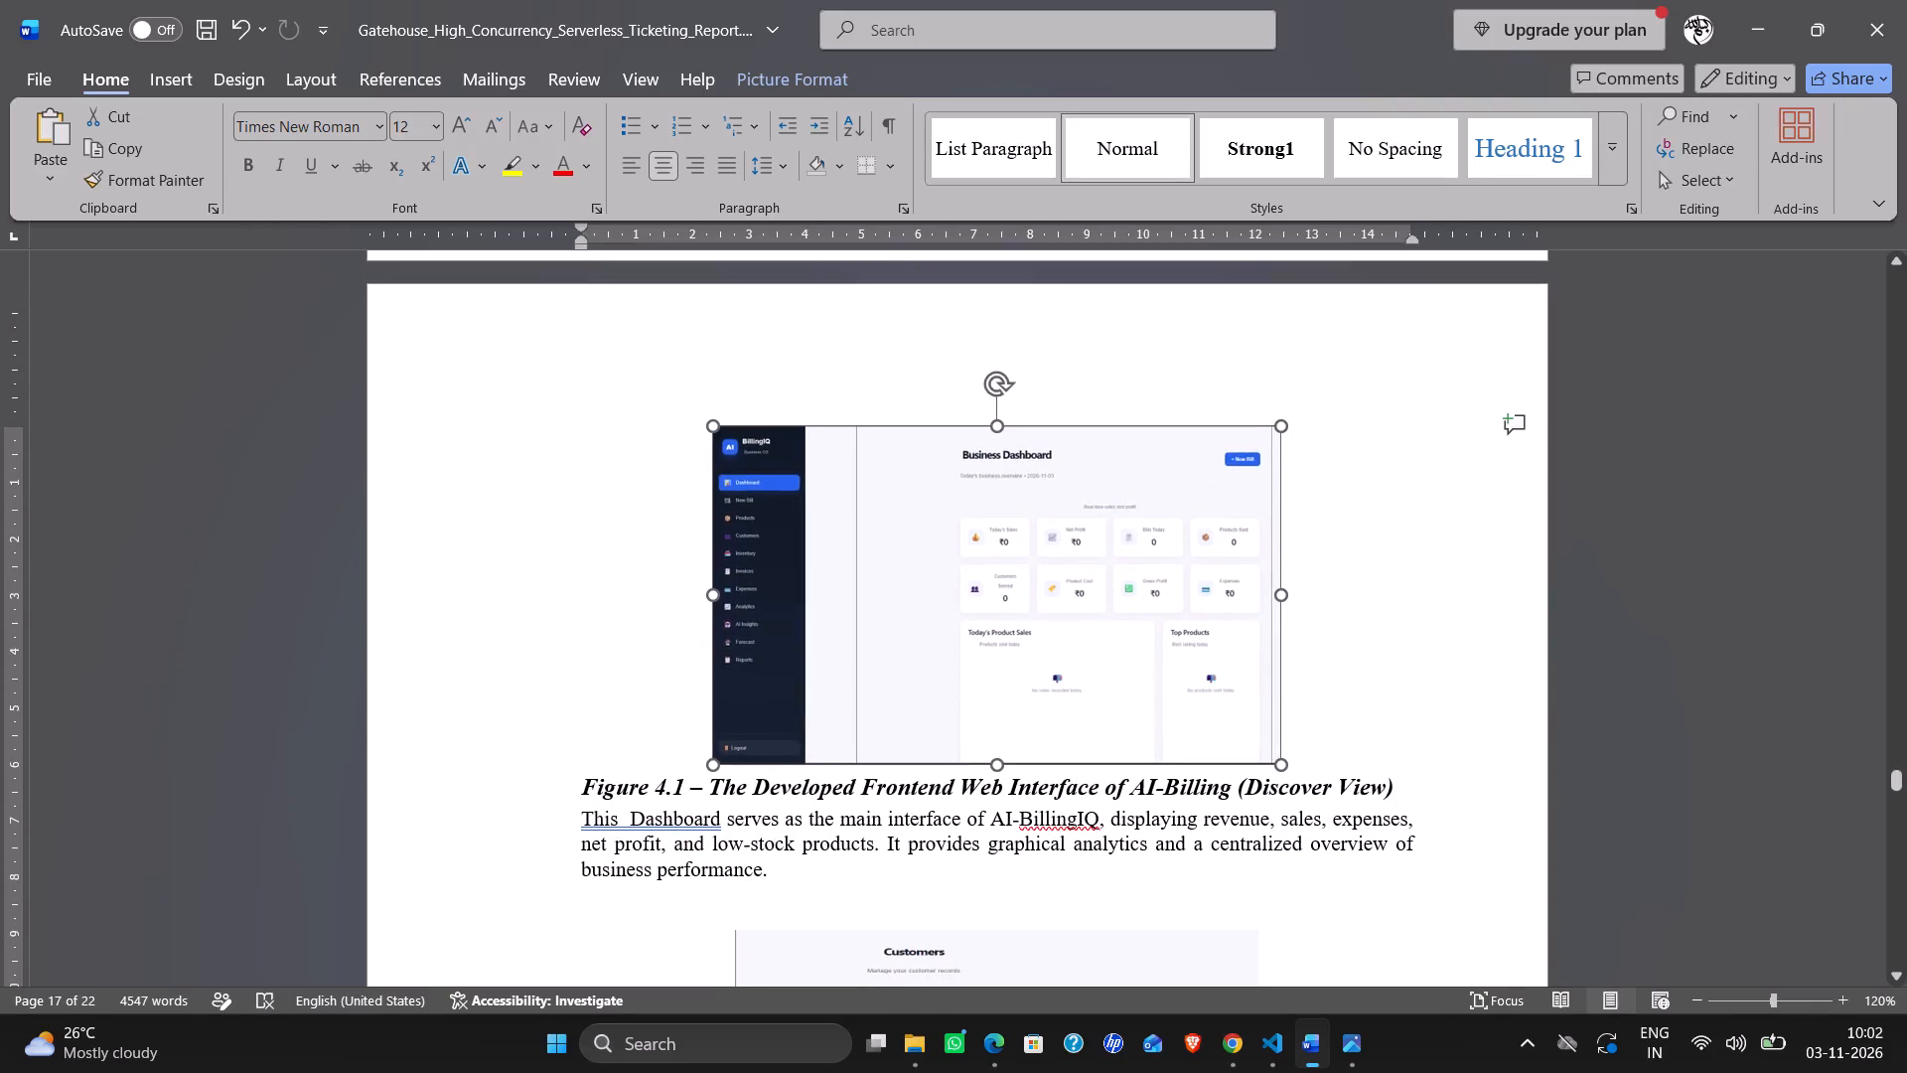
left_click_drag(1272, 447, 1258, 465)
Compare the Figure 4.1 and 4.2 screenshots and enlarge the Customers screenshot slightly, to about 9.7 cm wide.
scroll(1258, 465, "down", 1)
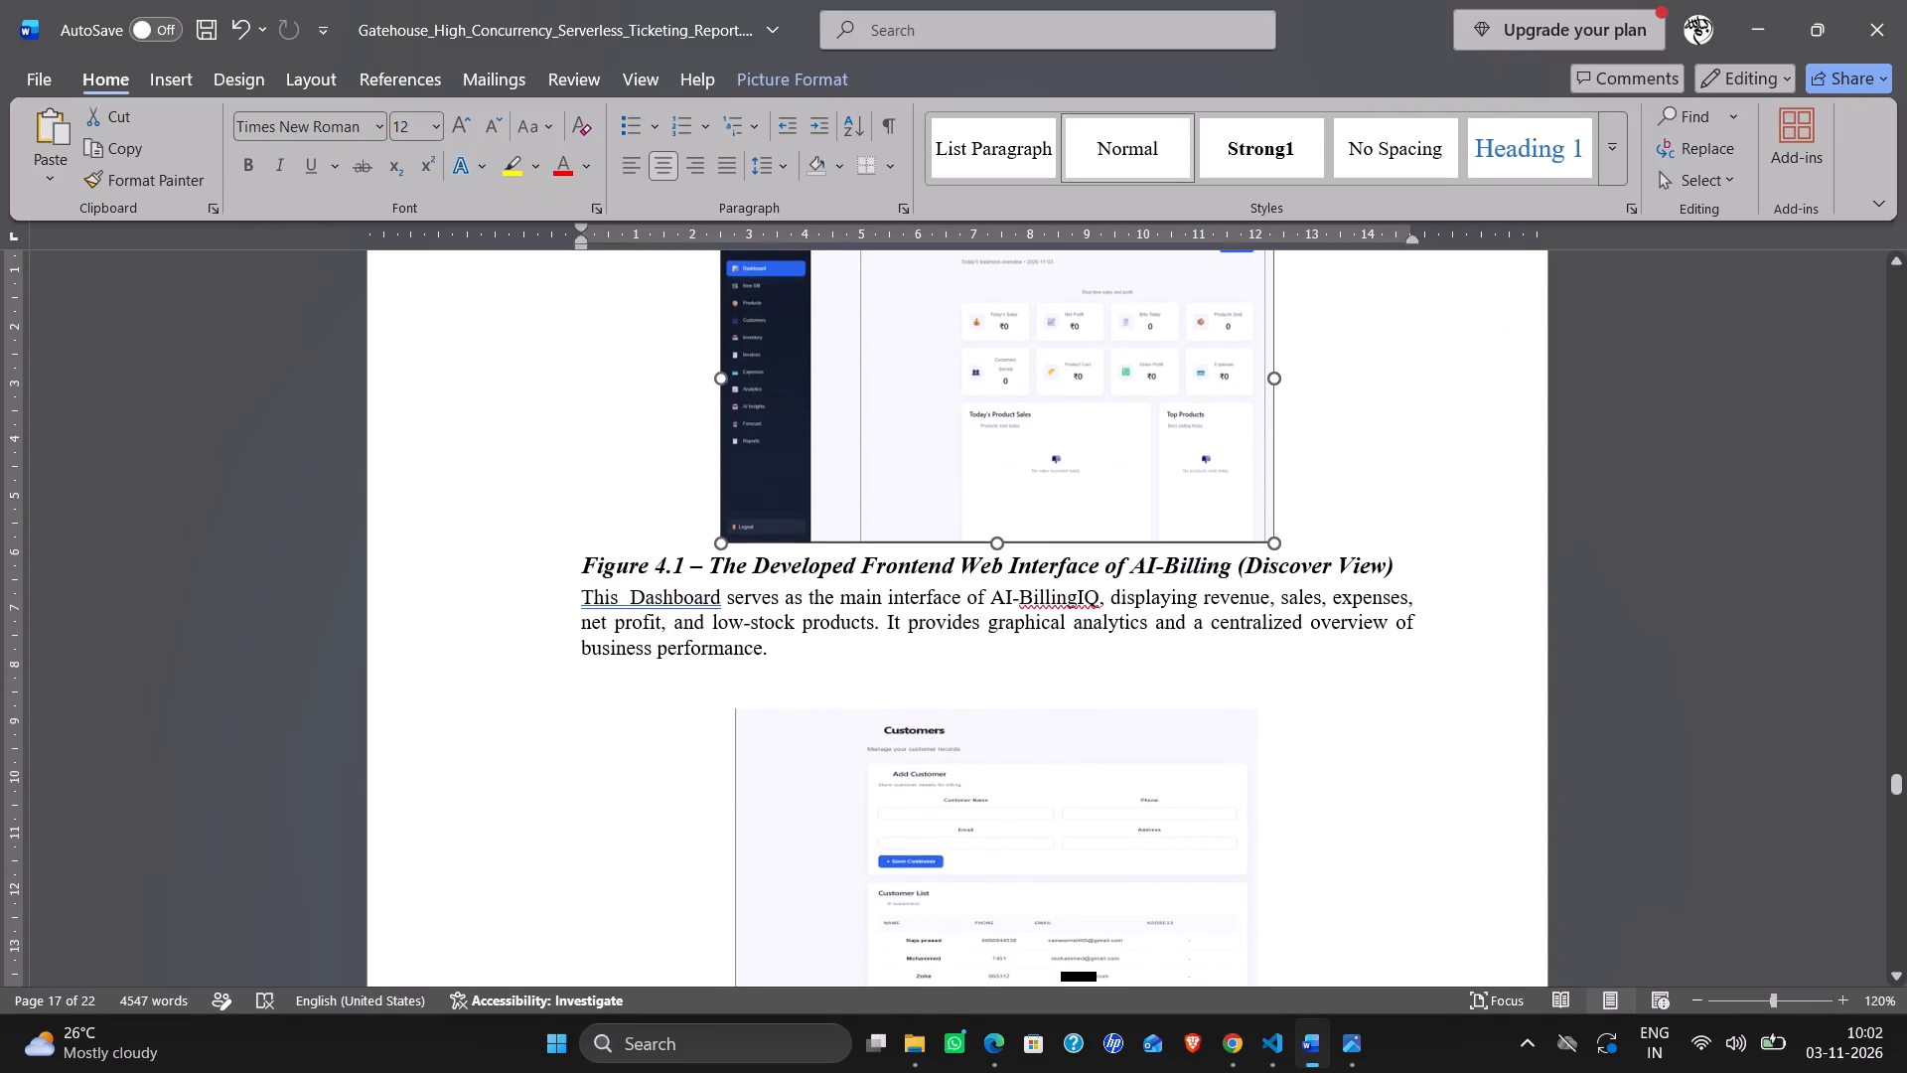
scroll(1067, 751, "down", 1)
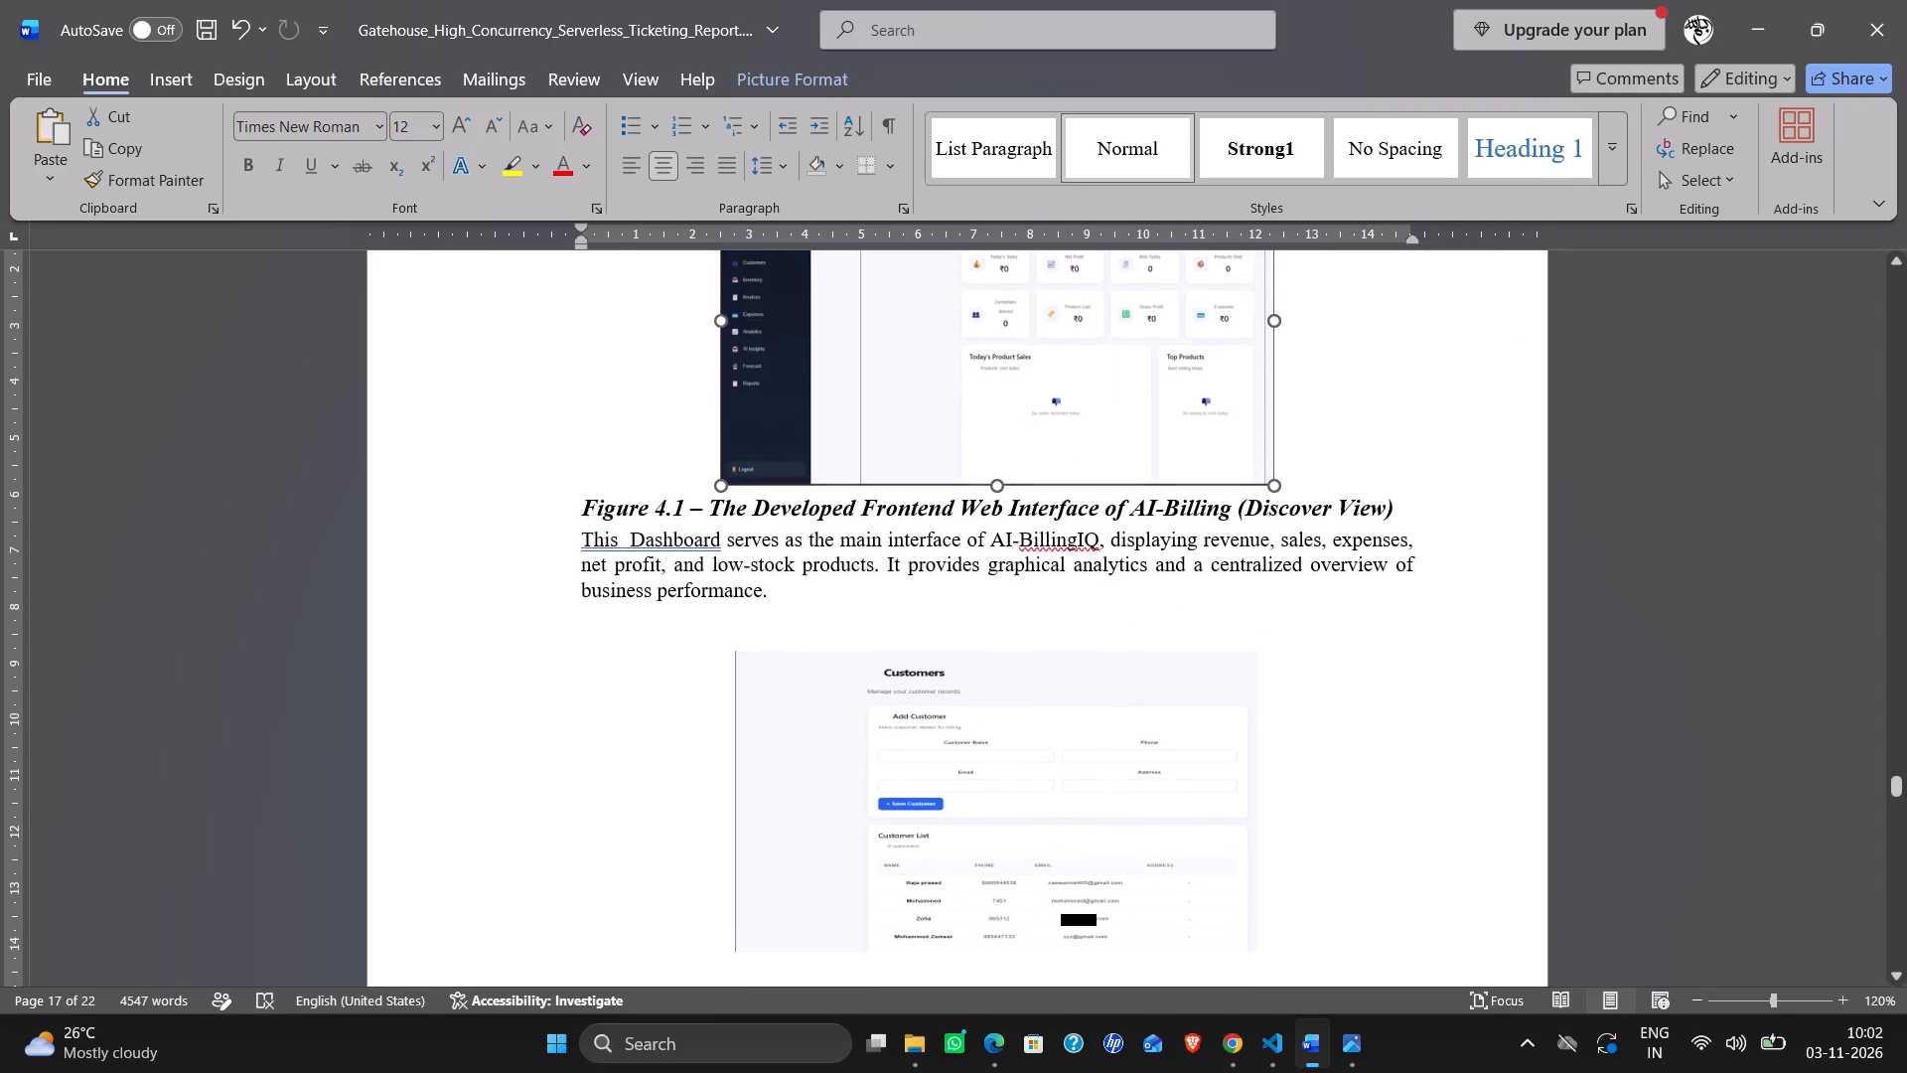
left_click(1231, 369)
left_click(1231, 369)
scroll(1135, 467, "down", 1)
left_click(1135, 467)
left_click(1135, 467)
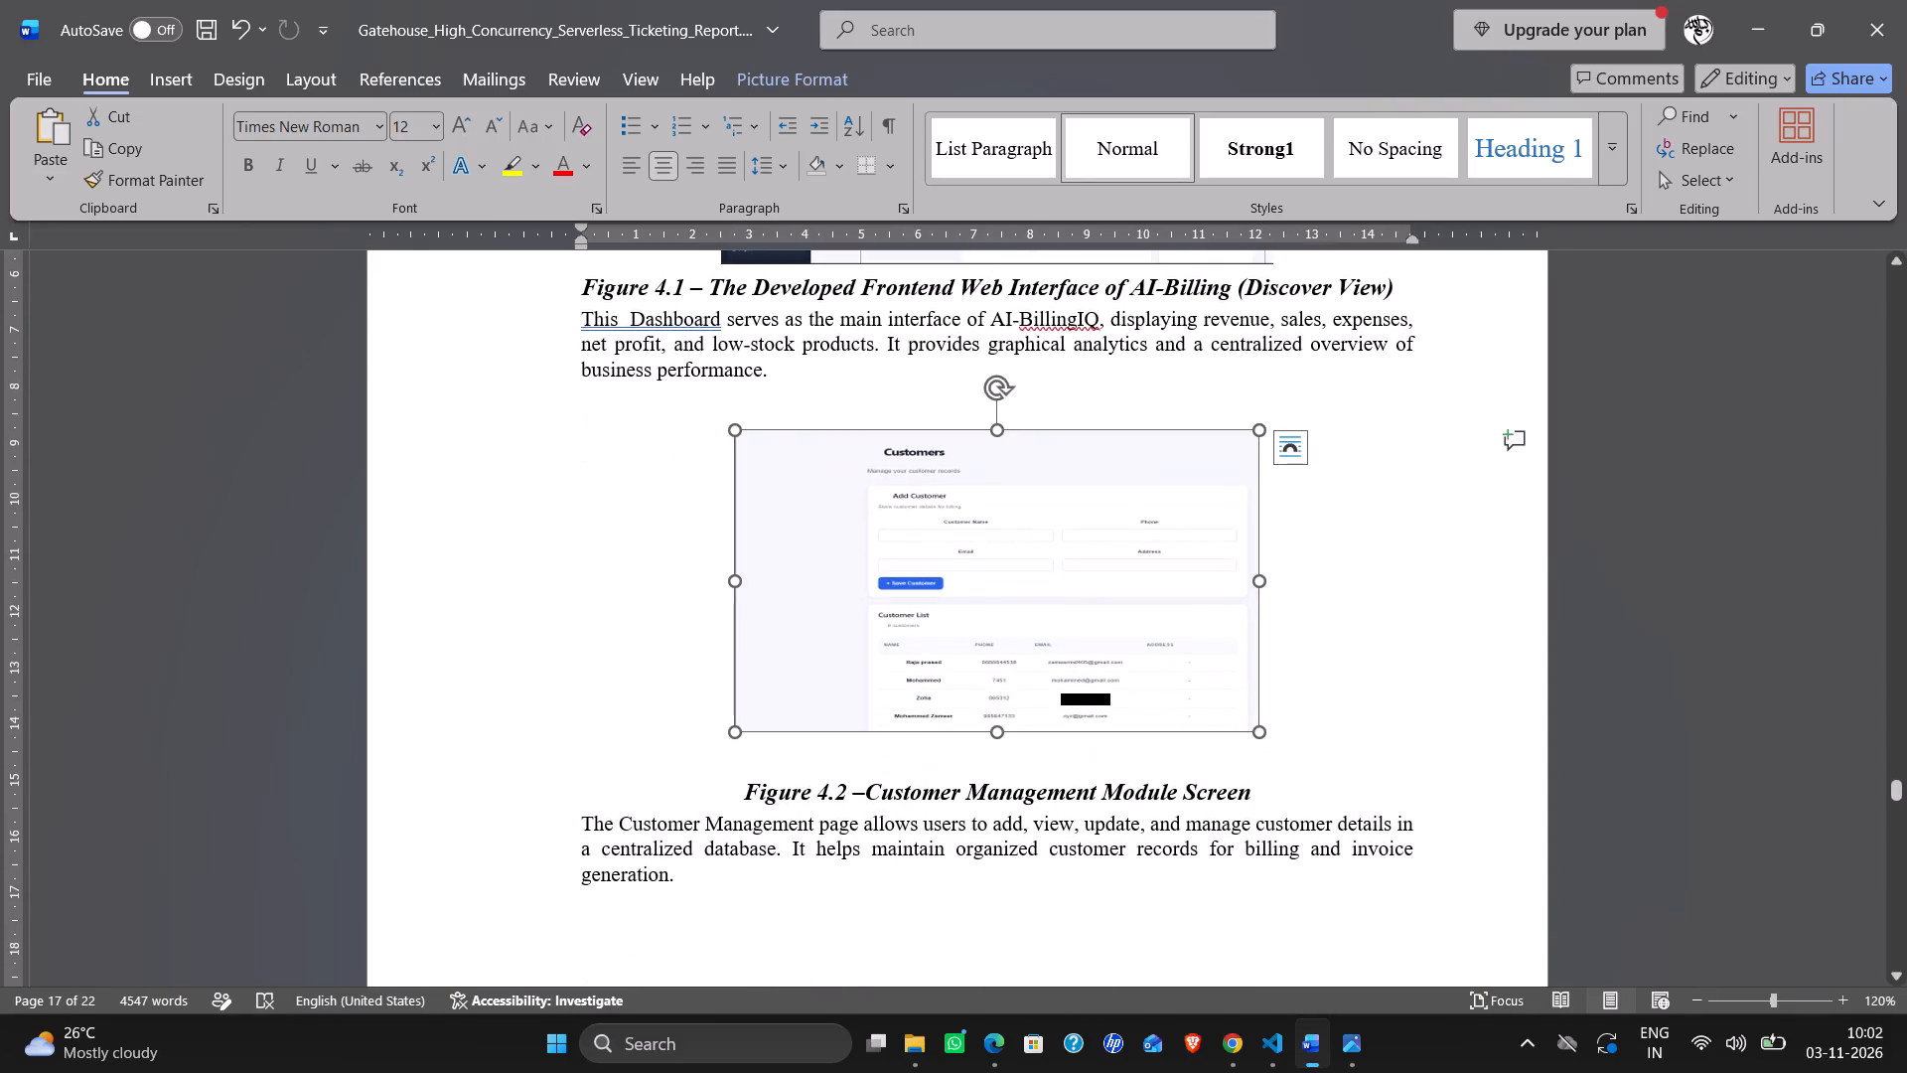
left_click(1061, 263)
scroll(1061, 263, "up", 1)
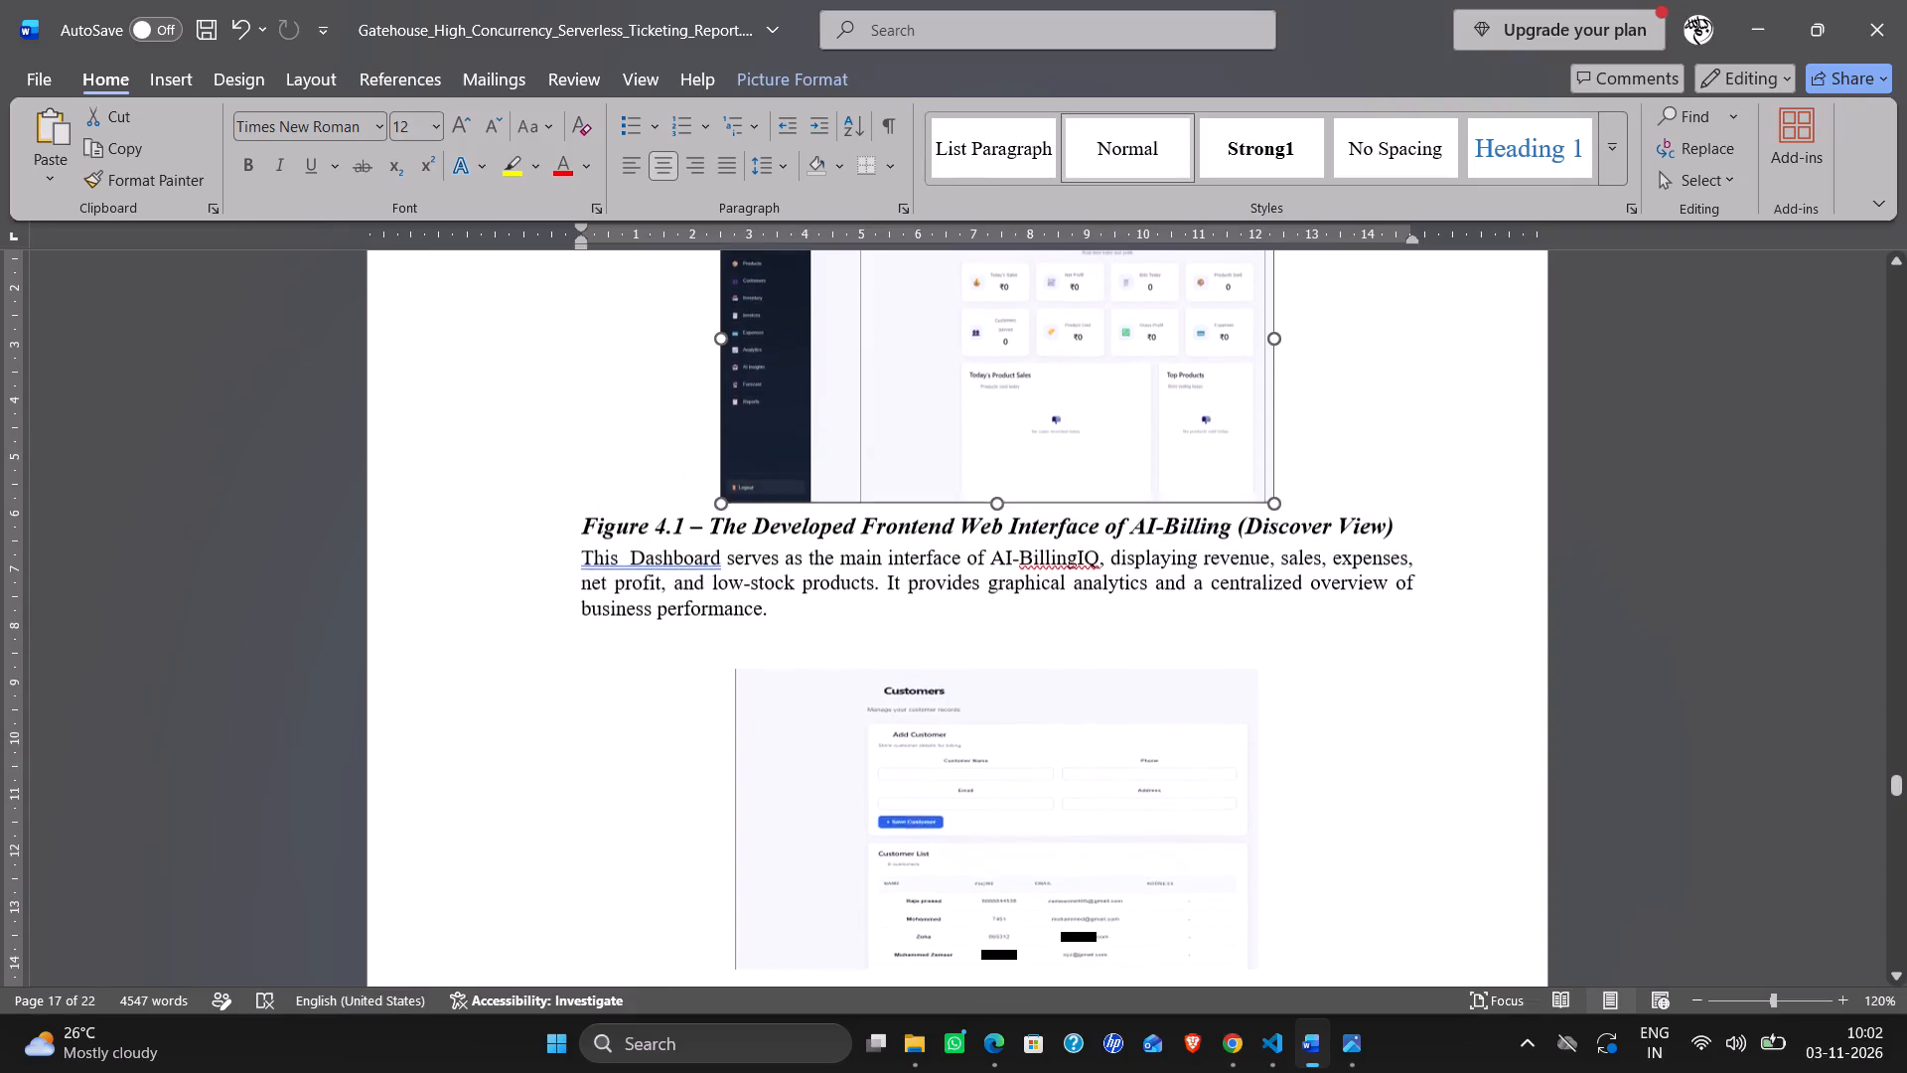
left_click(945, 344)
scroll(873, 392, "down", 1)
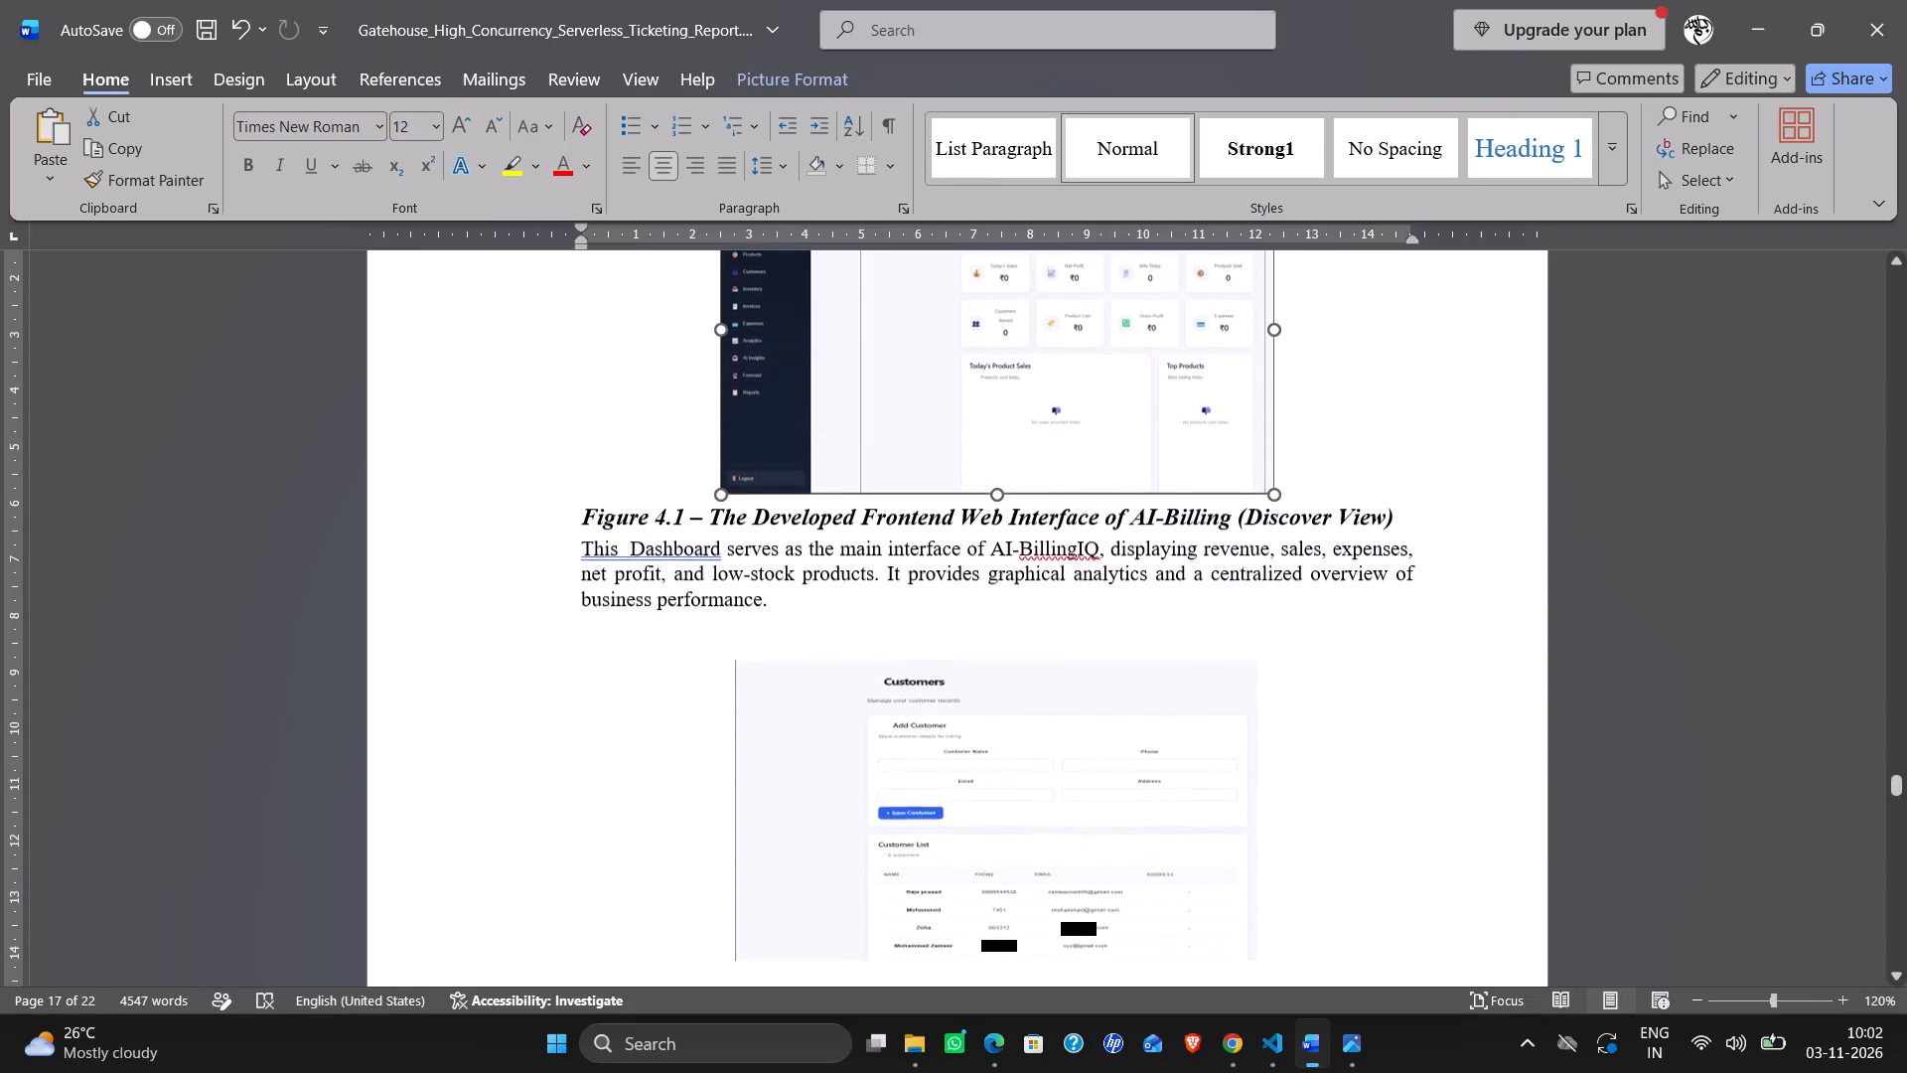
scroll(873, 392, "down", 1)
left_click(858, 617)
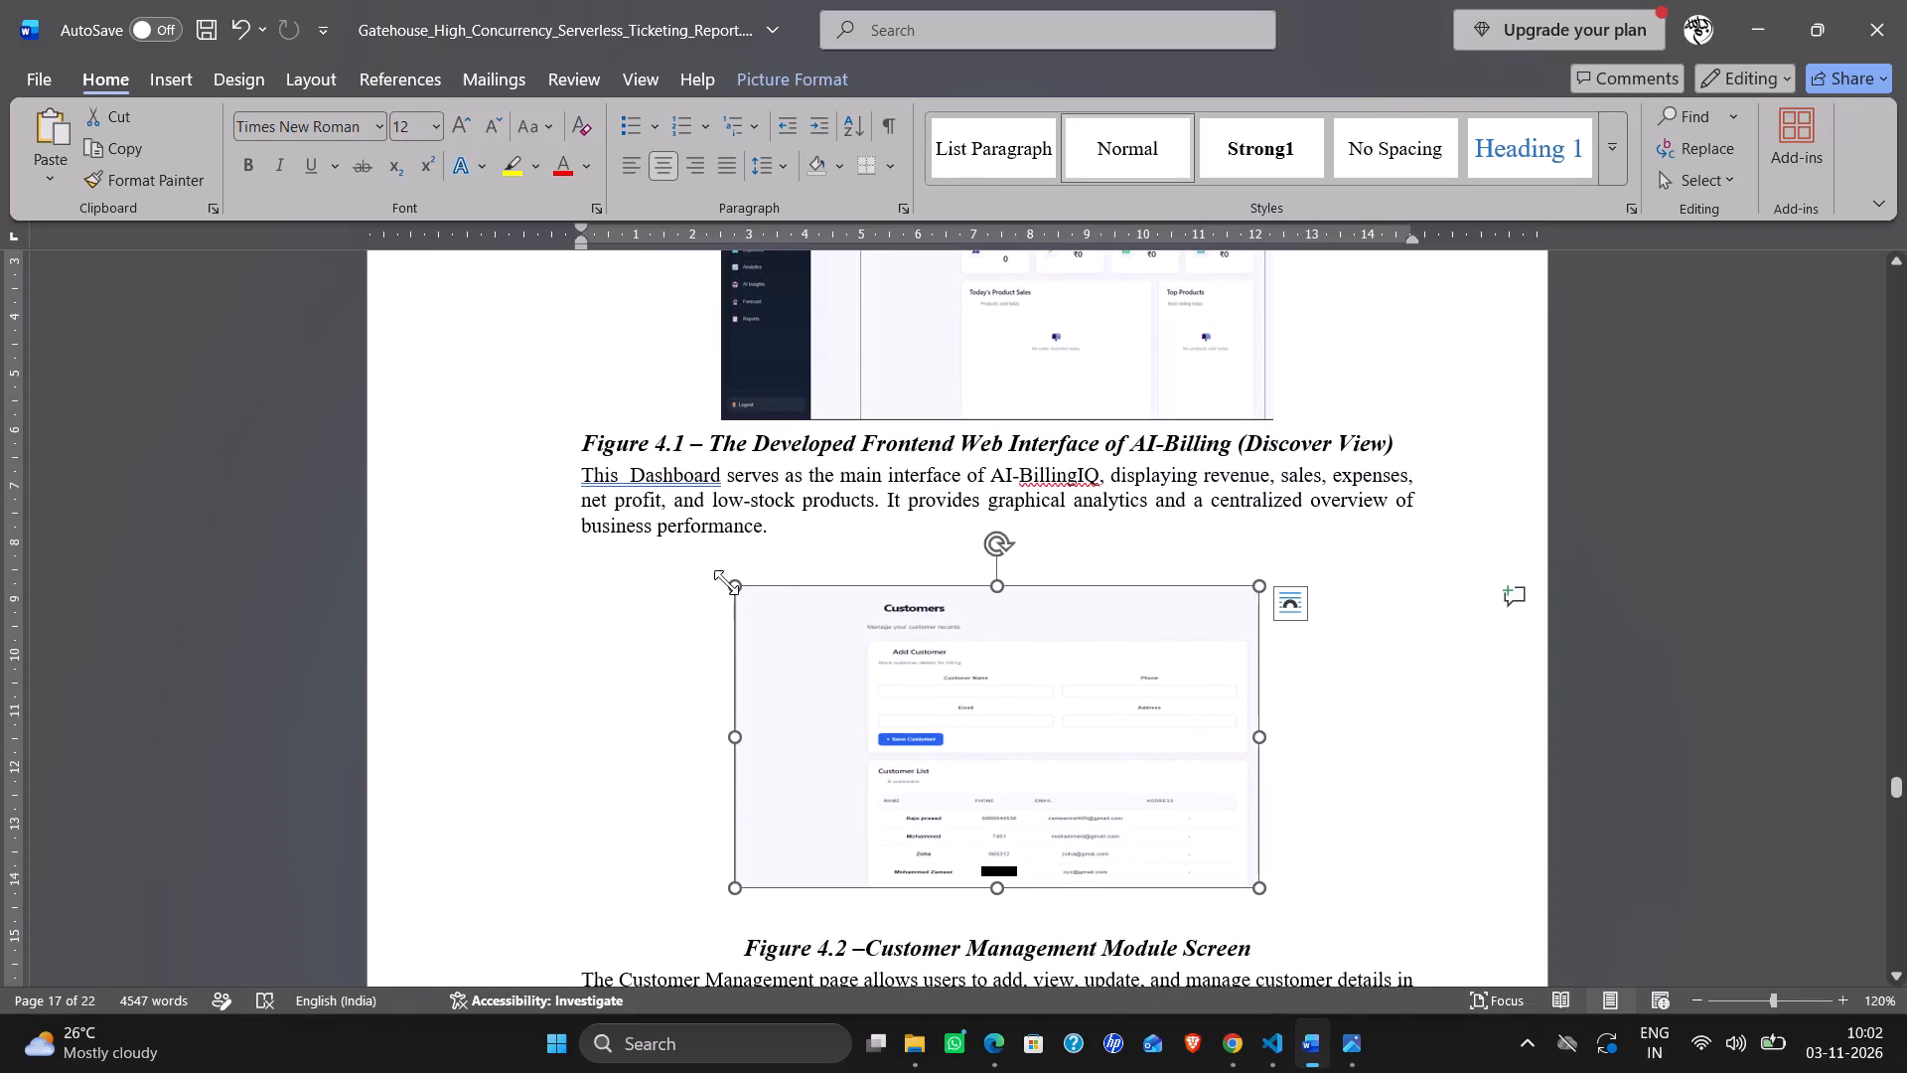
left_click(726, 582)
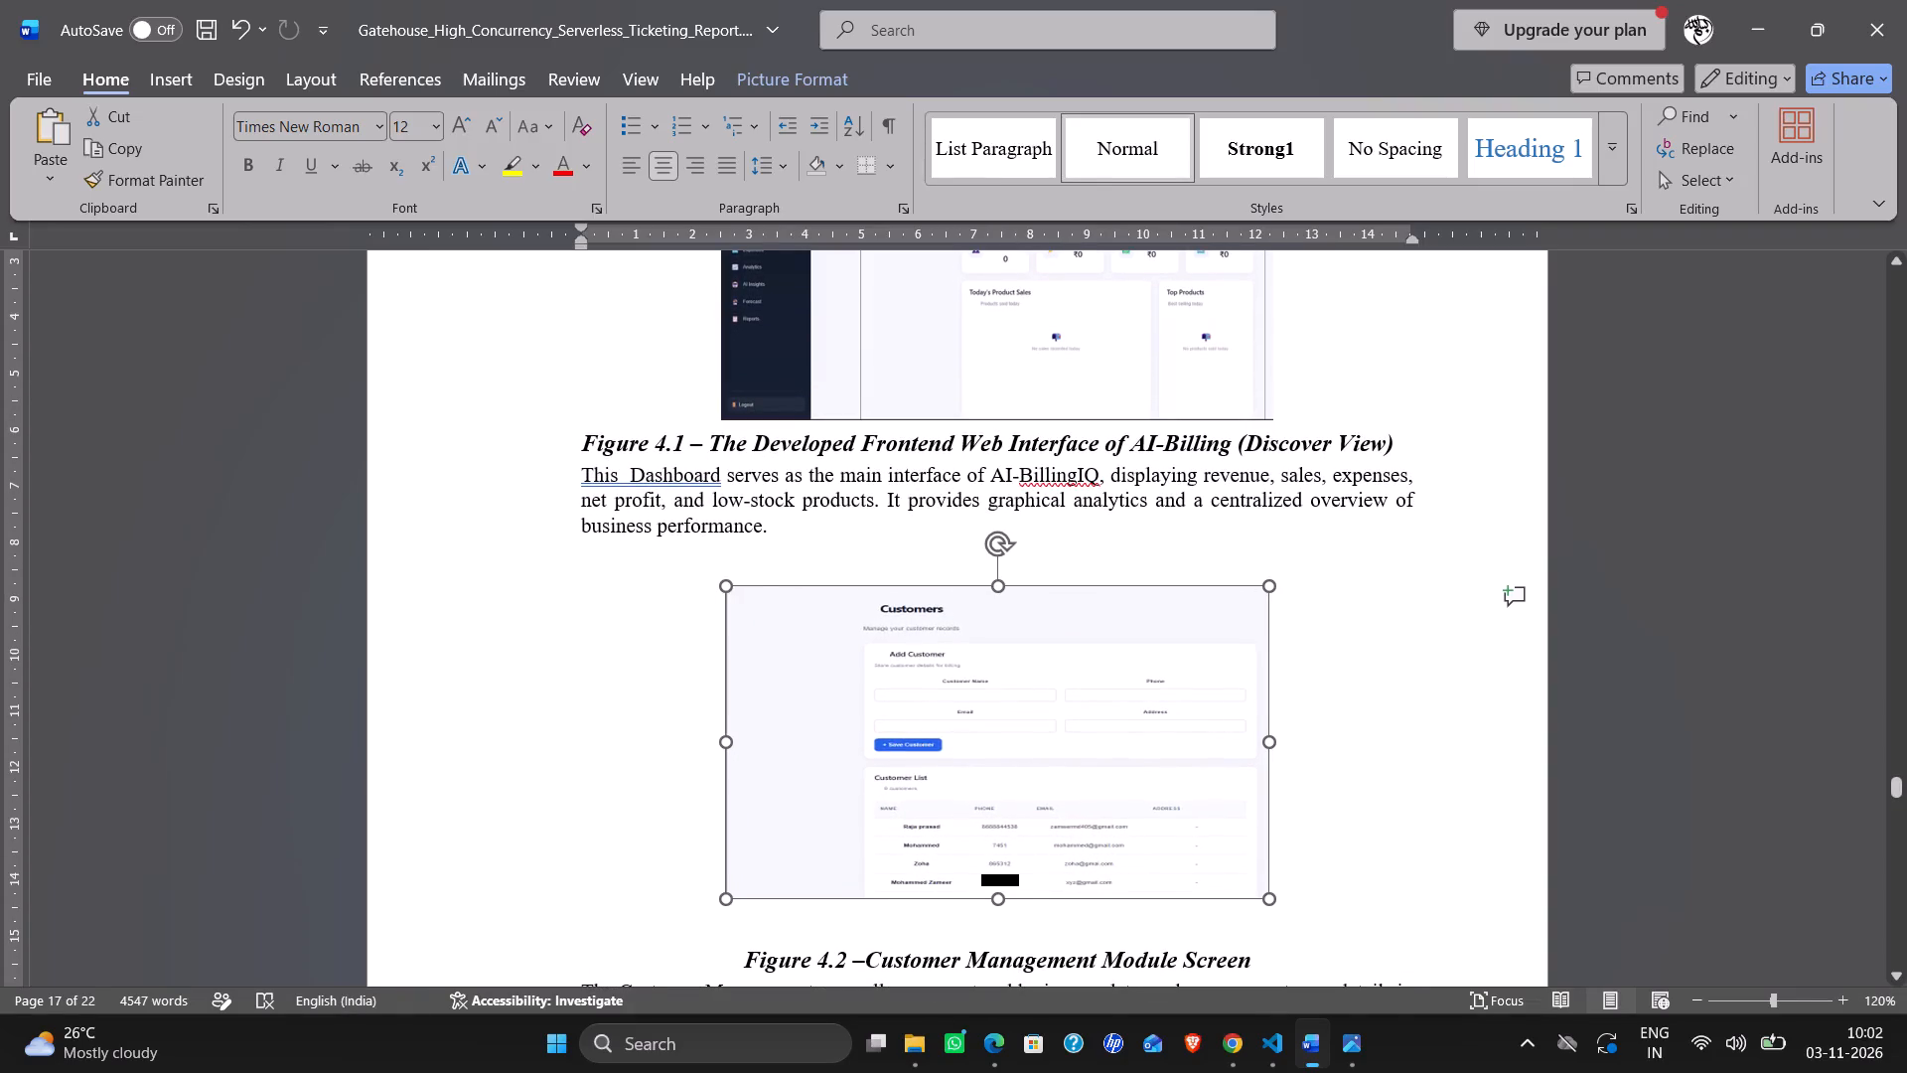
scroll(827, 696, "down", 2)
left_click(827, 696)
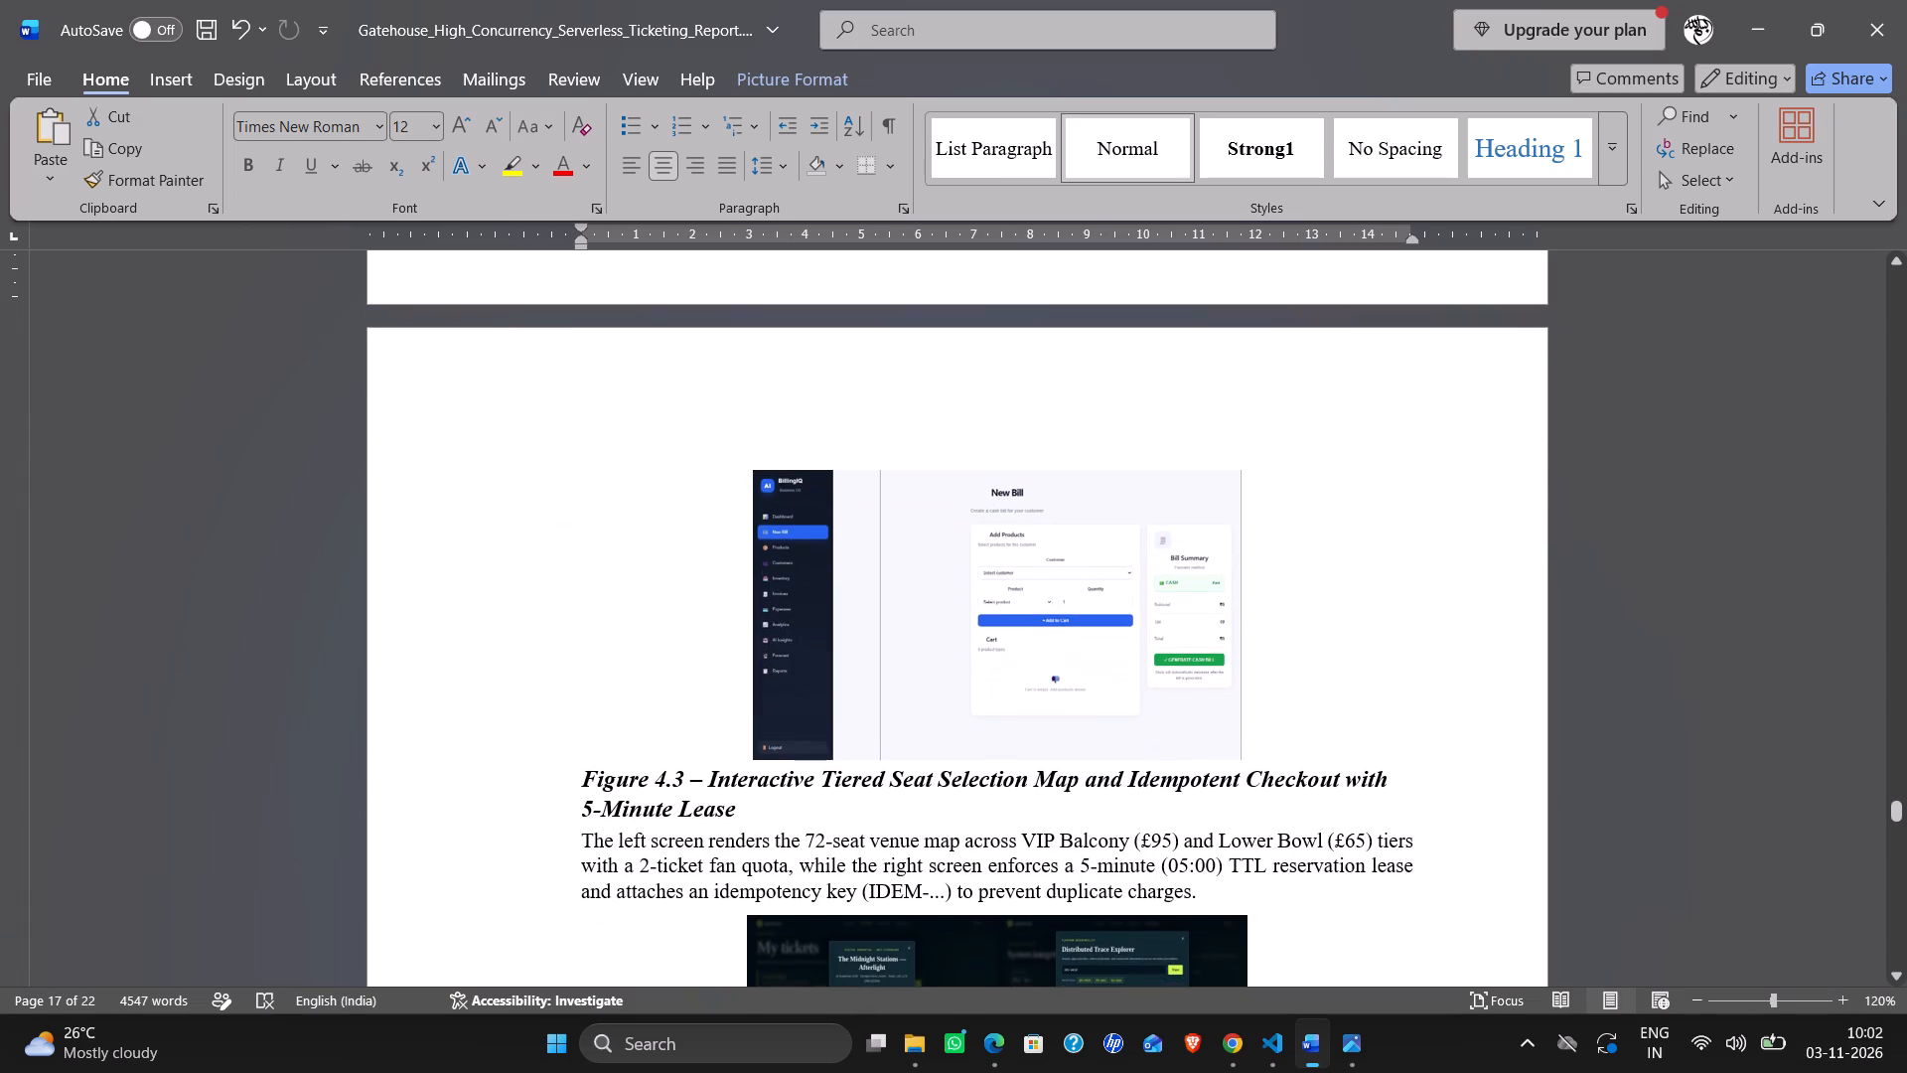
scroll(832, 651, "down", 1)
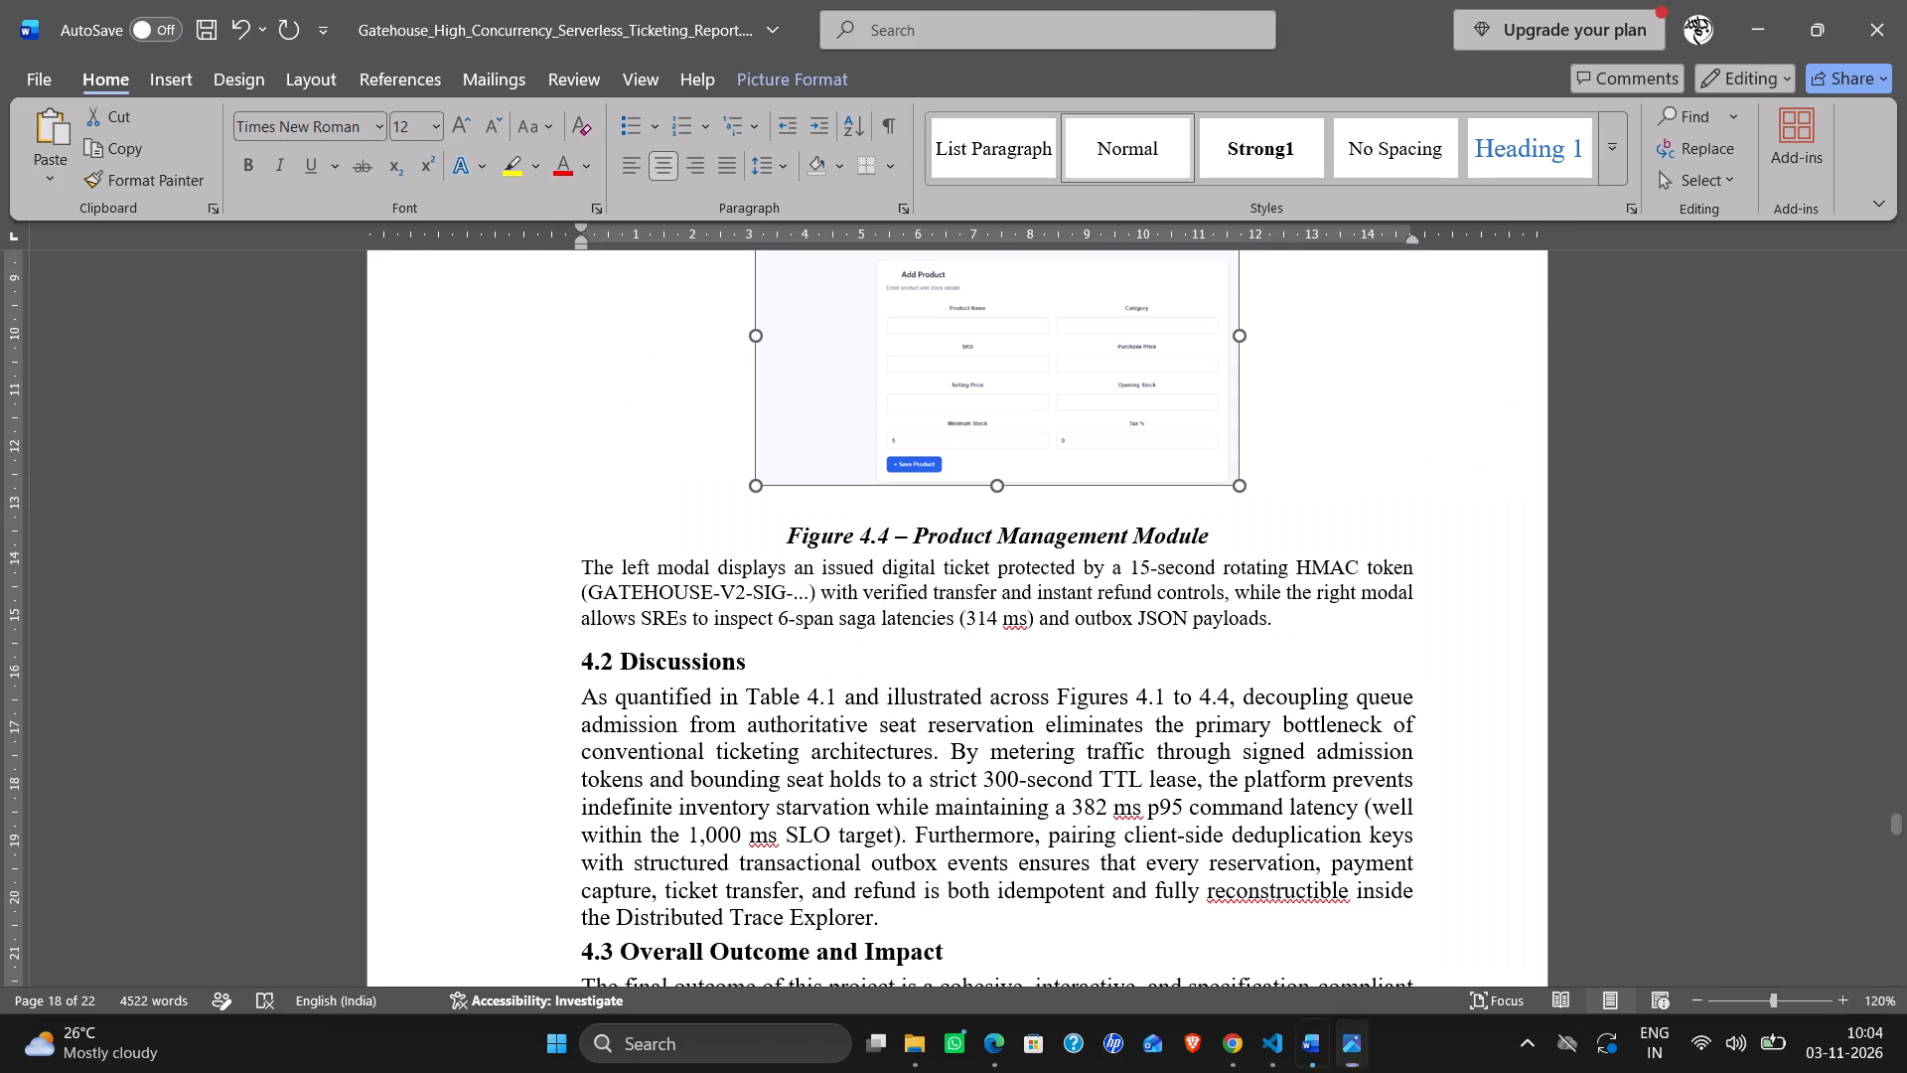
left_click_drag(623, 560, 961, 618)
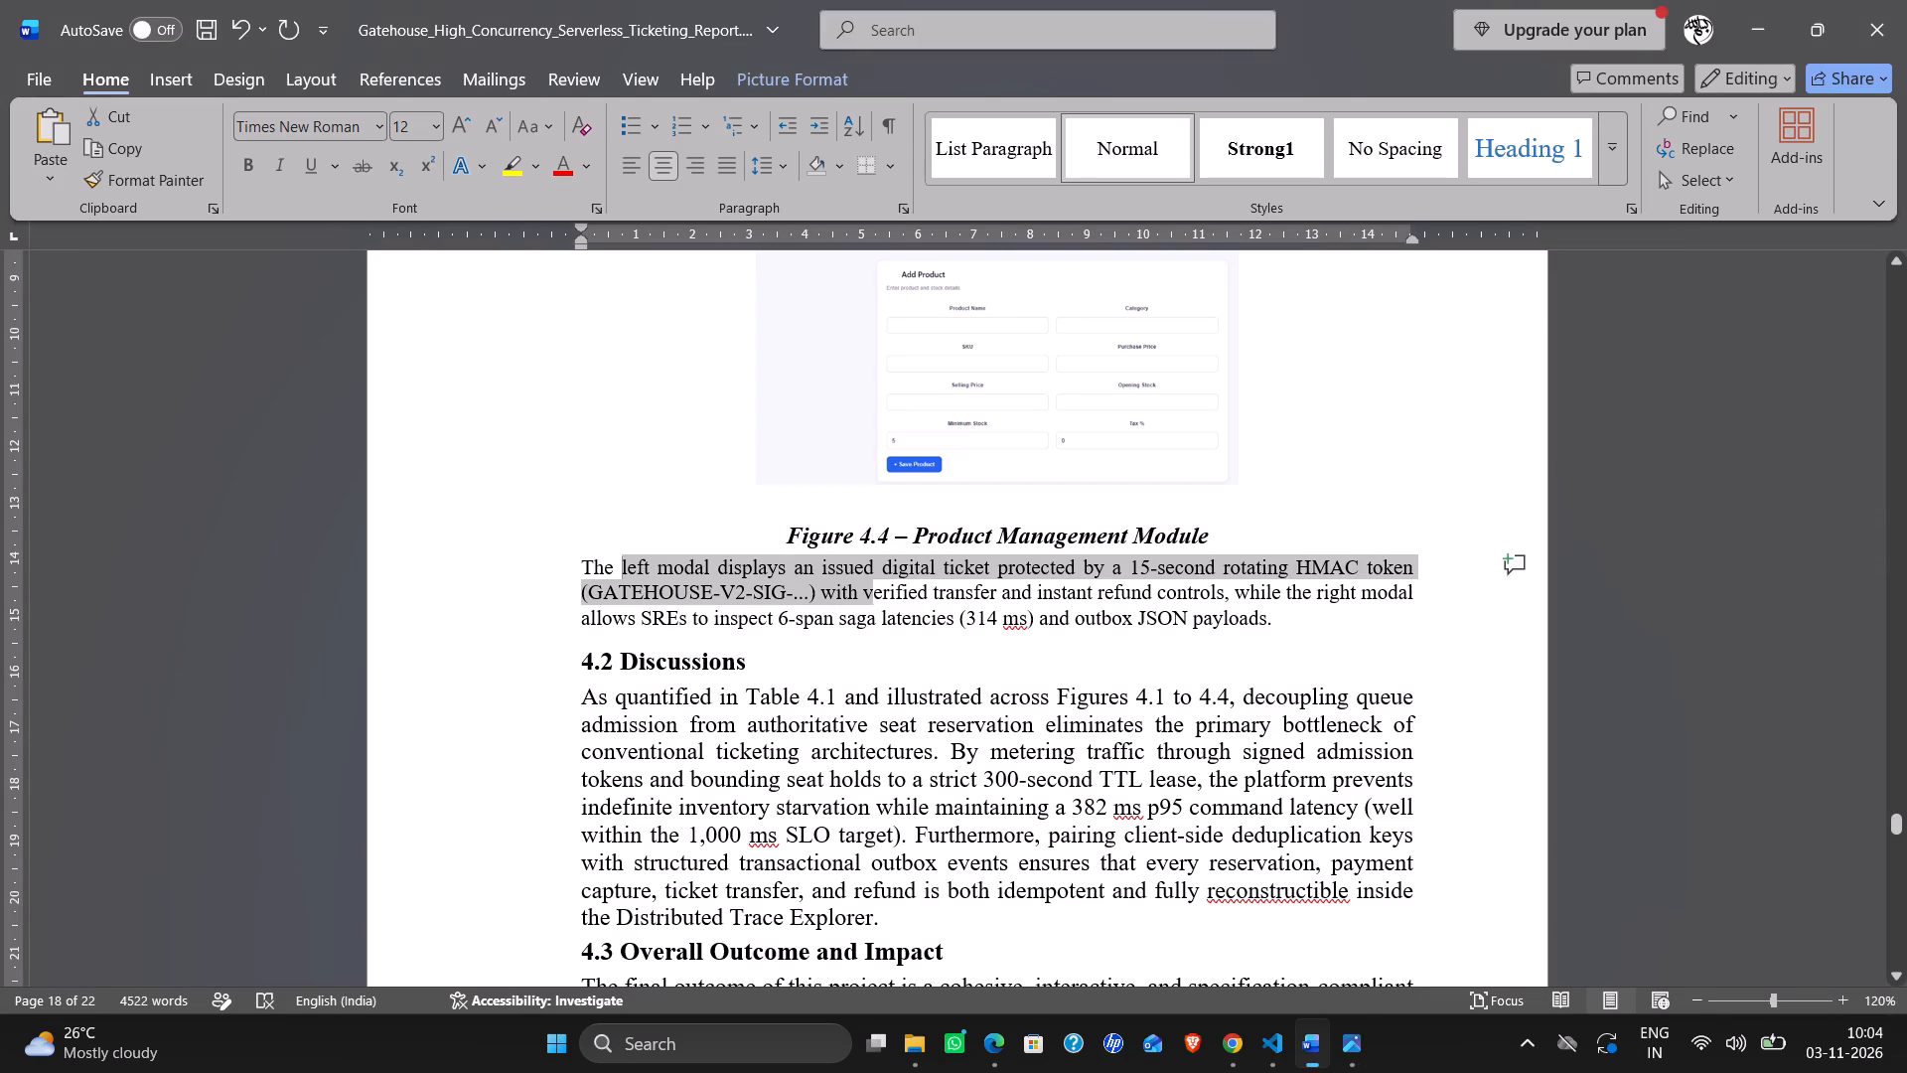
left_click_drag(961, 618, 1193, 610)
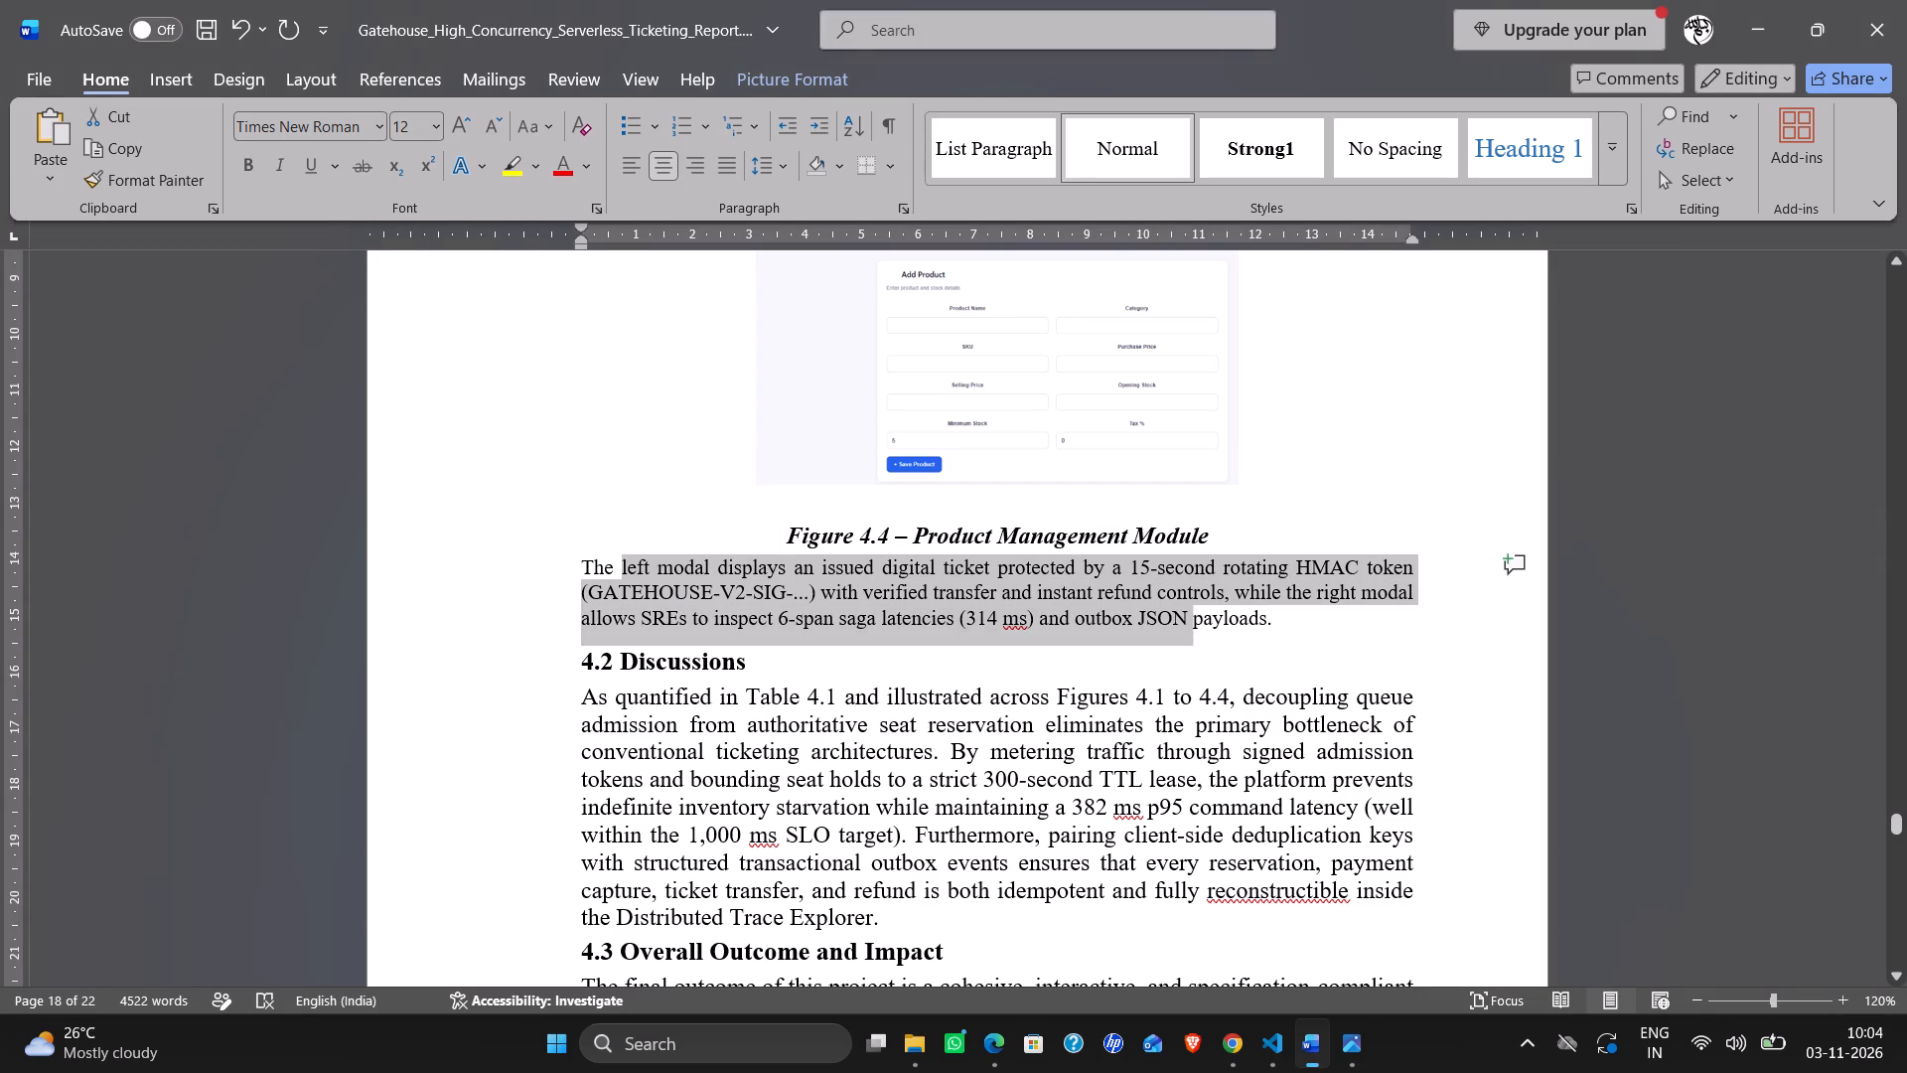
left_click_drag(1193, 610, 1192, 610)
key("ctrl+v")
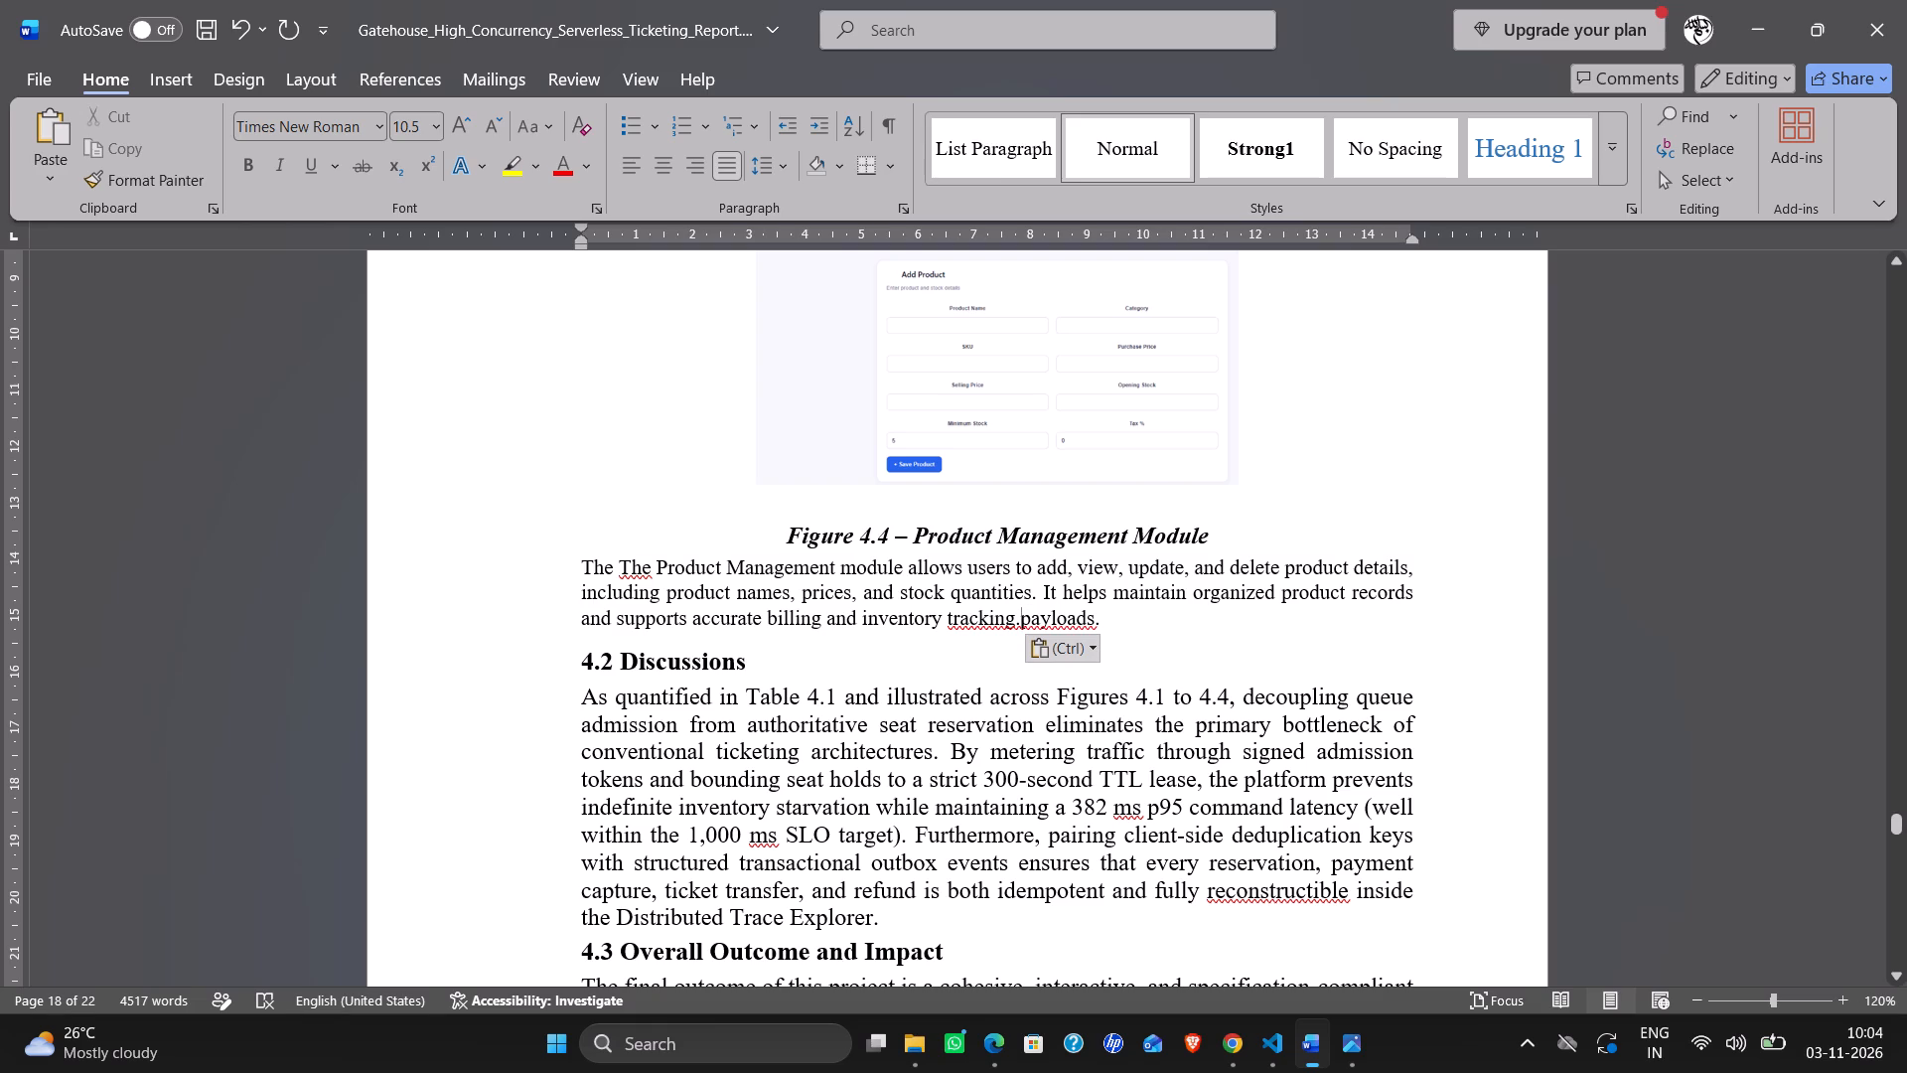
left_click(1164, 612)
key("BackSpace")
key("BackSpace")
key("BackSpace")
key("BackSpace")
key("BackSpace")
key("BackSpace")
key("BackSpace")
key("BackSpace")
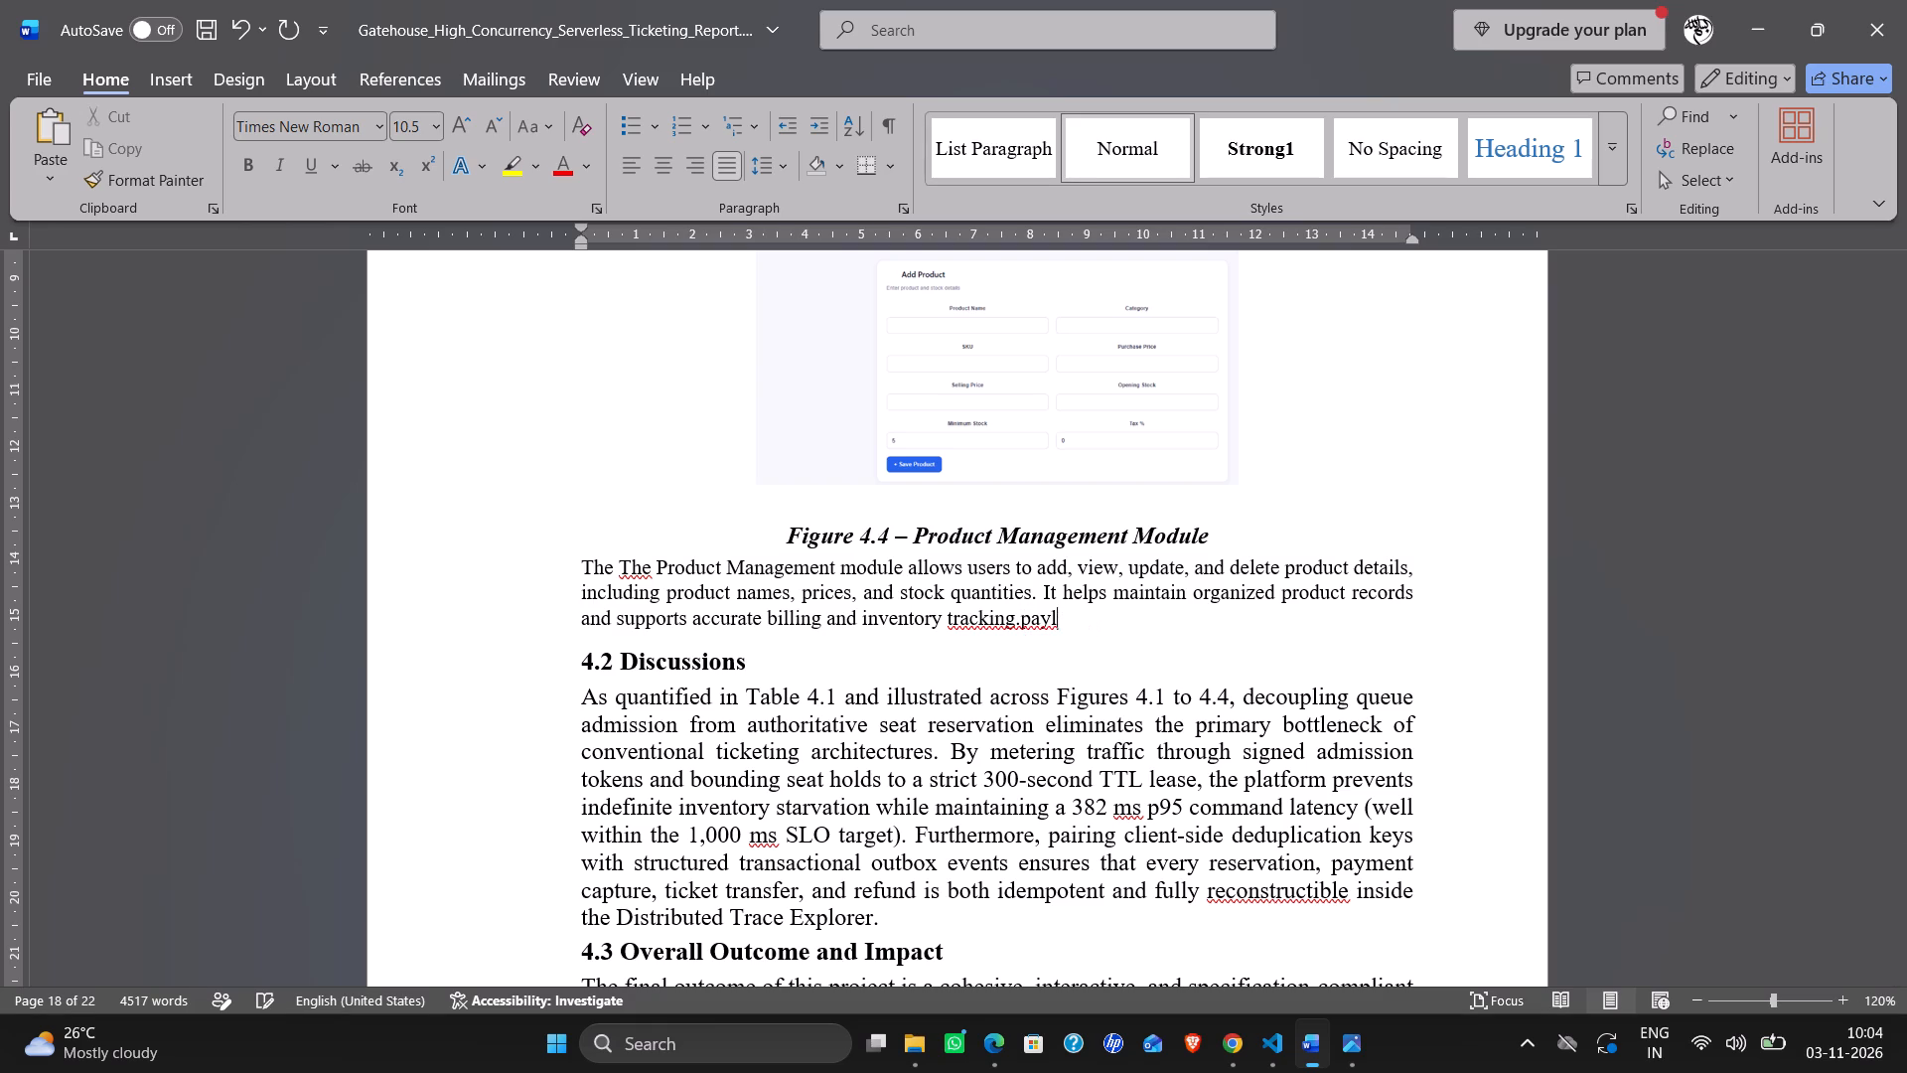
key("BackSpace")
Shrink the Business Dashboard screenshot above the Figure 4.1 caption to about 9.1 cm wide.
scroll(1164, 612, "up", 1)
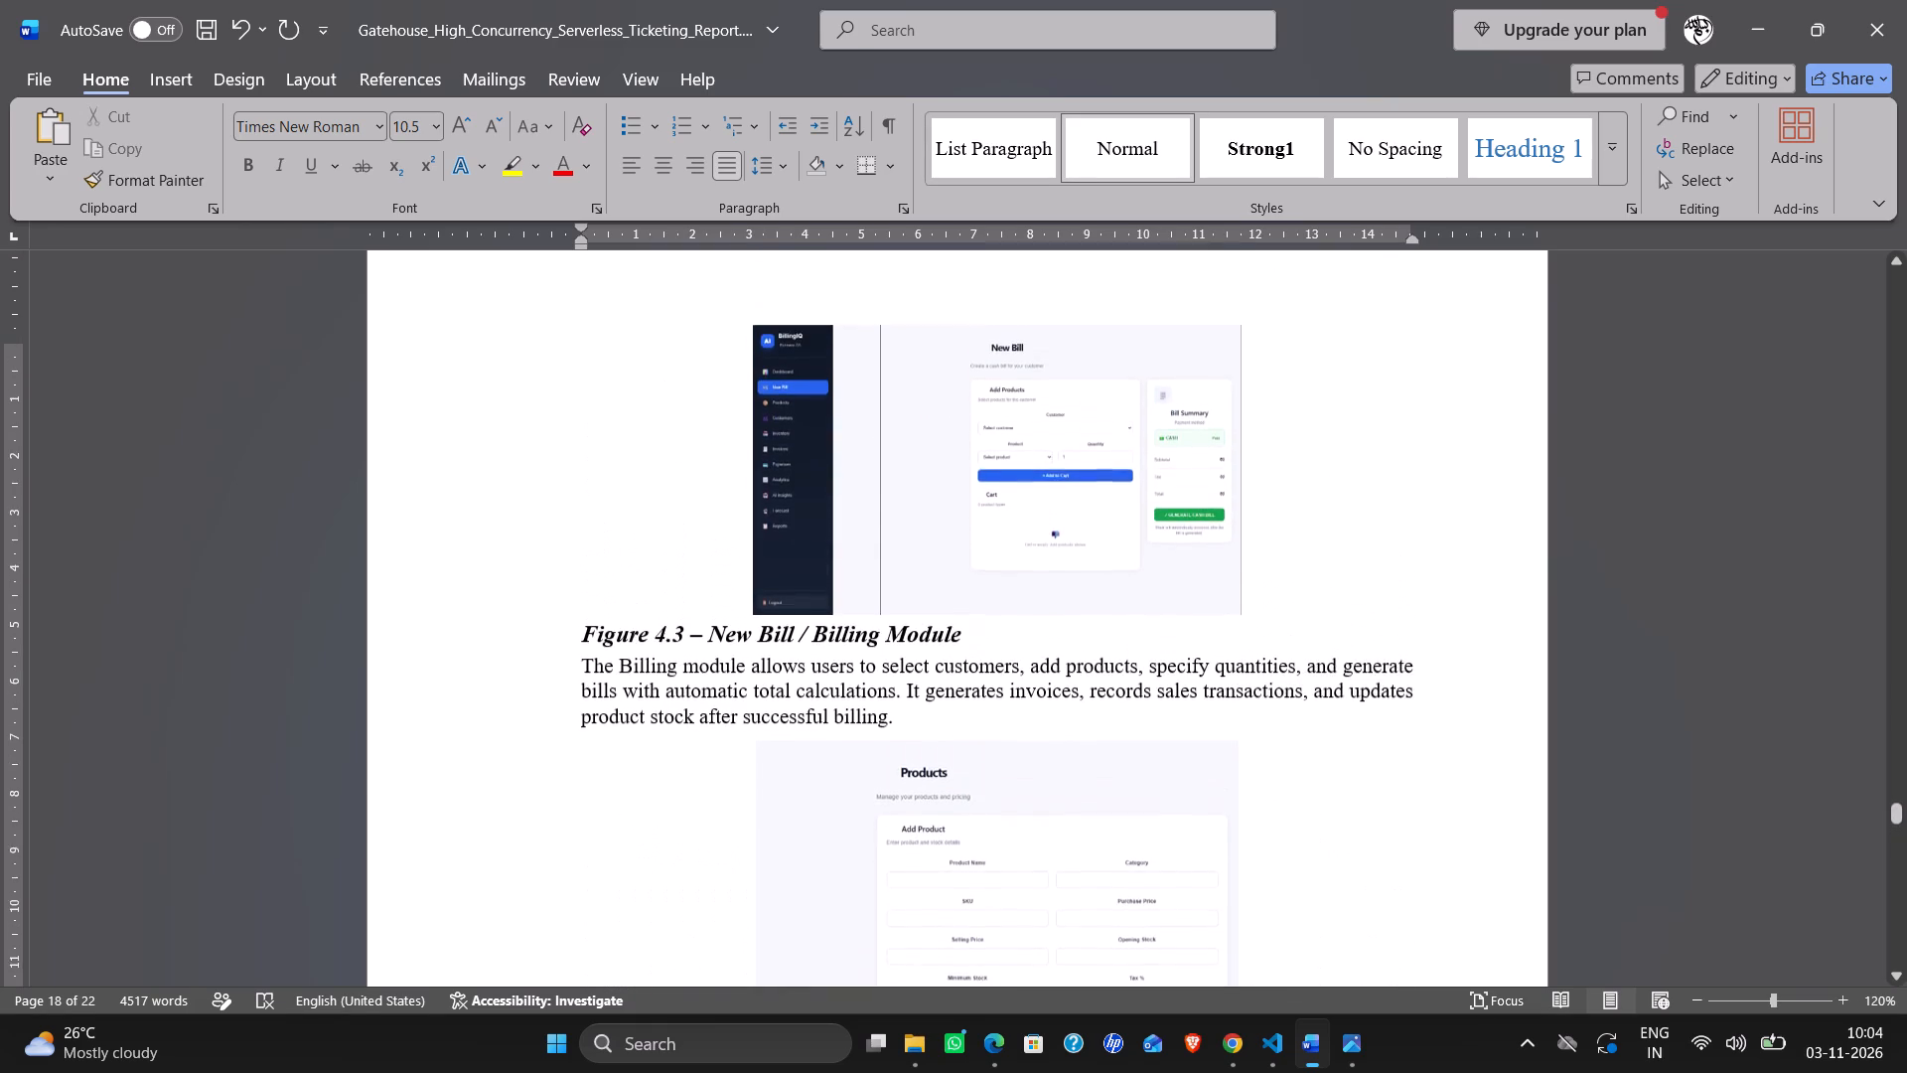
scroll(1164, 612, "up", 6)
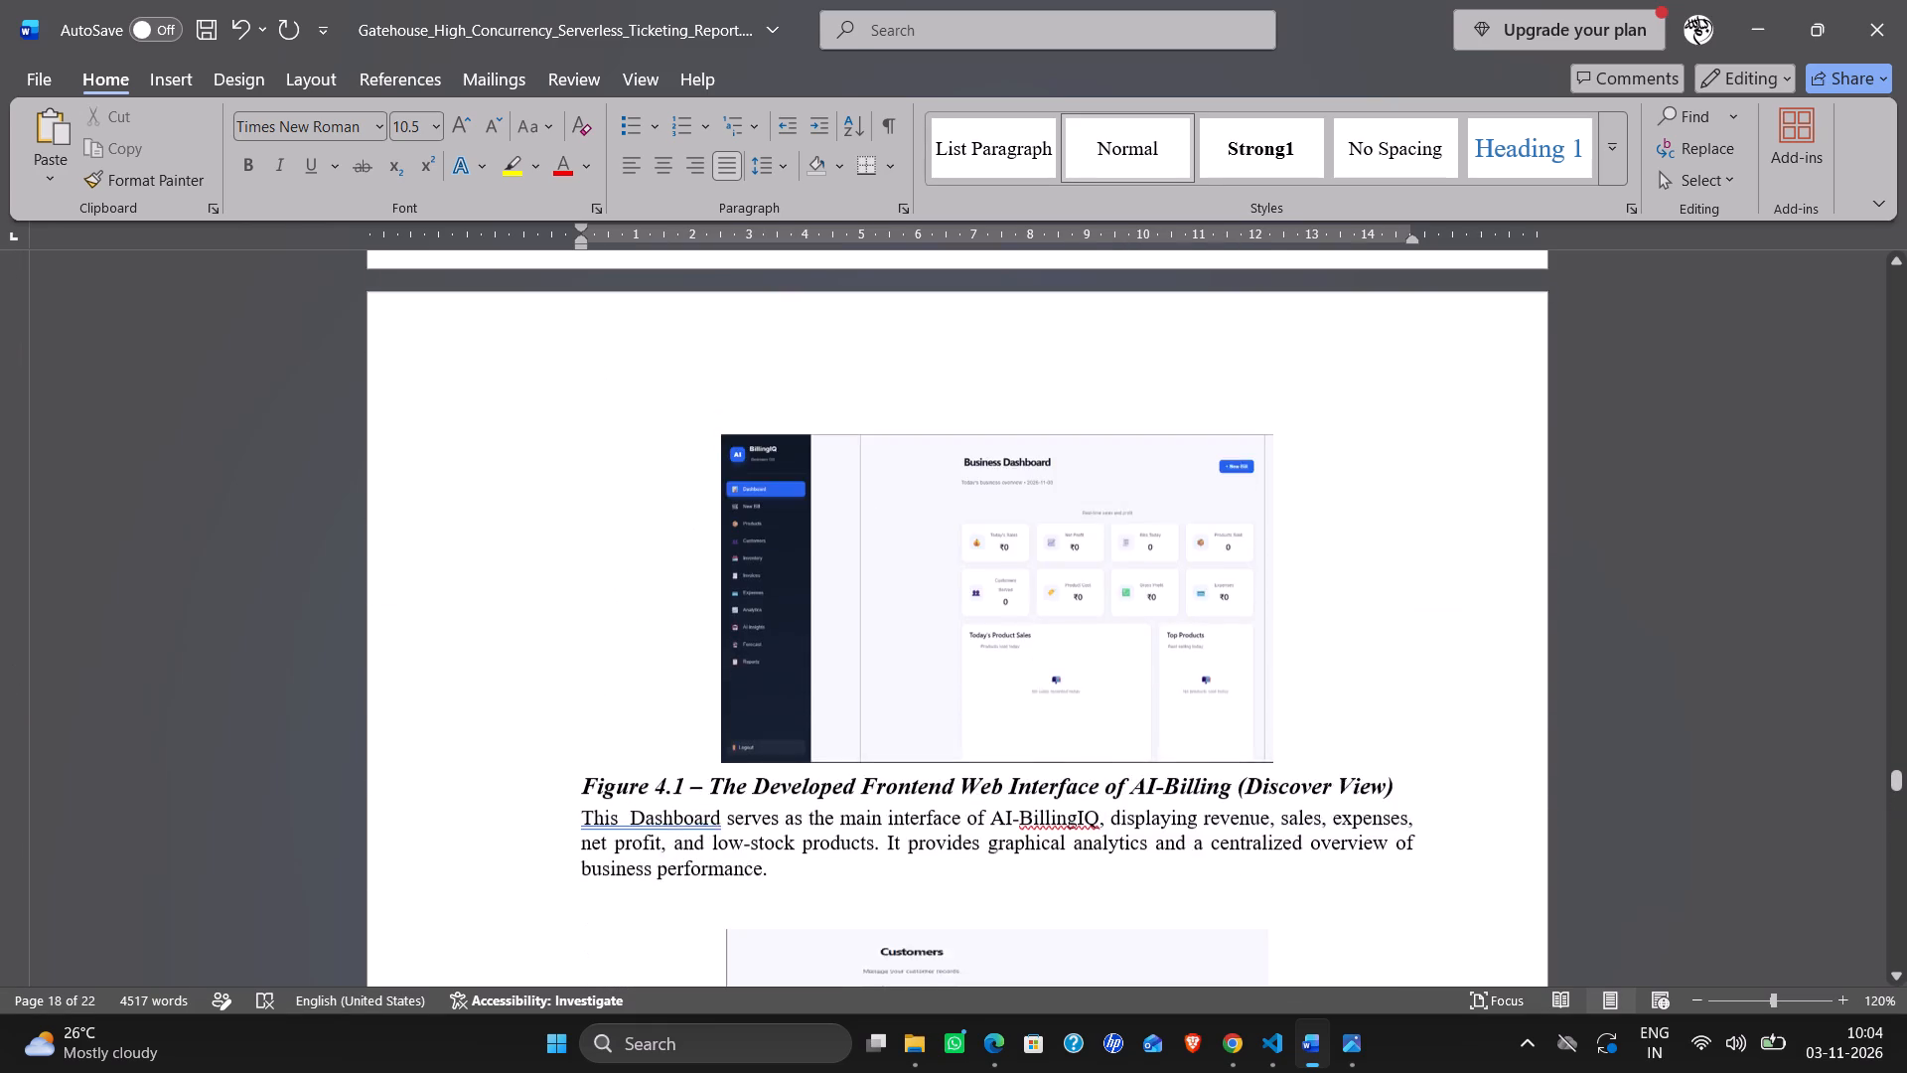
scroll(1164, 612, "down", 1)
left_click(1062, 492)
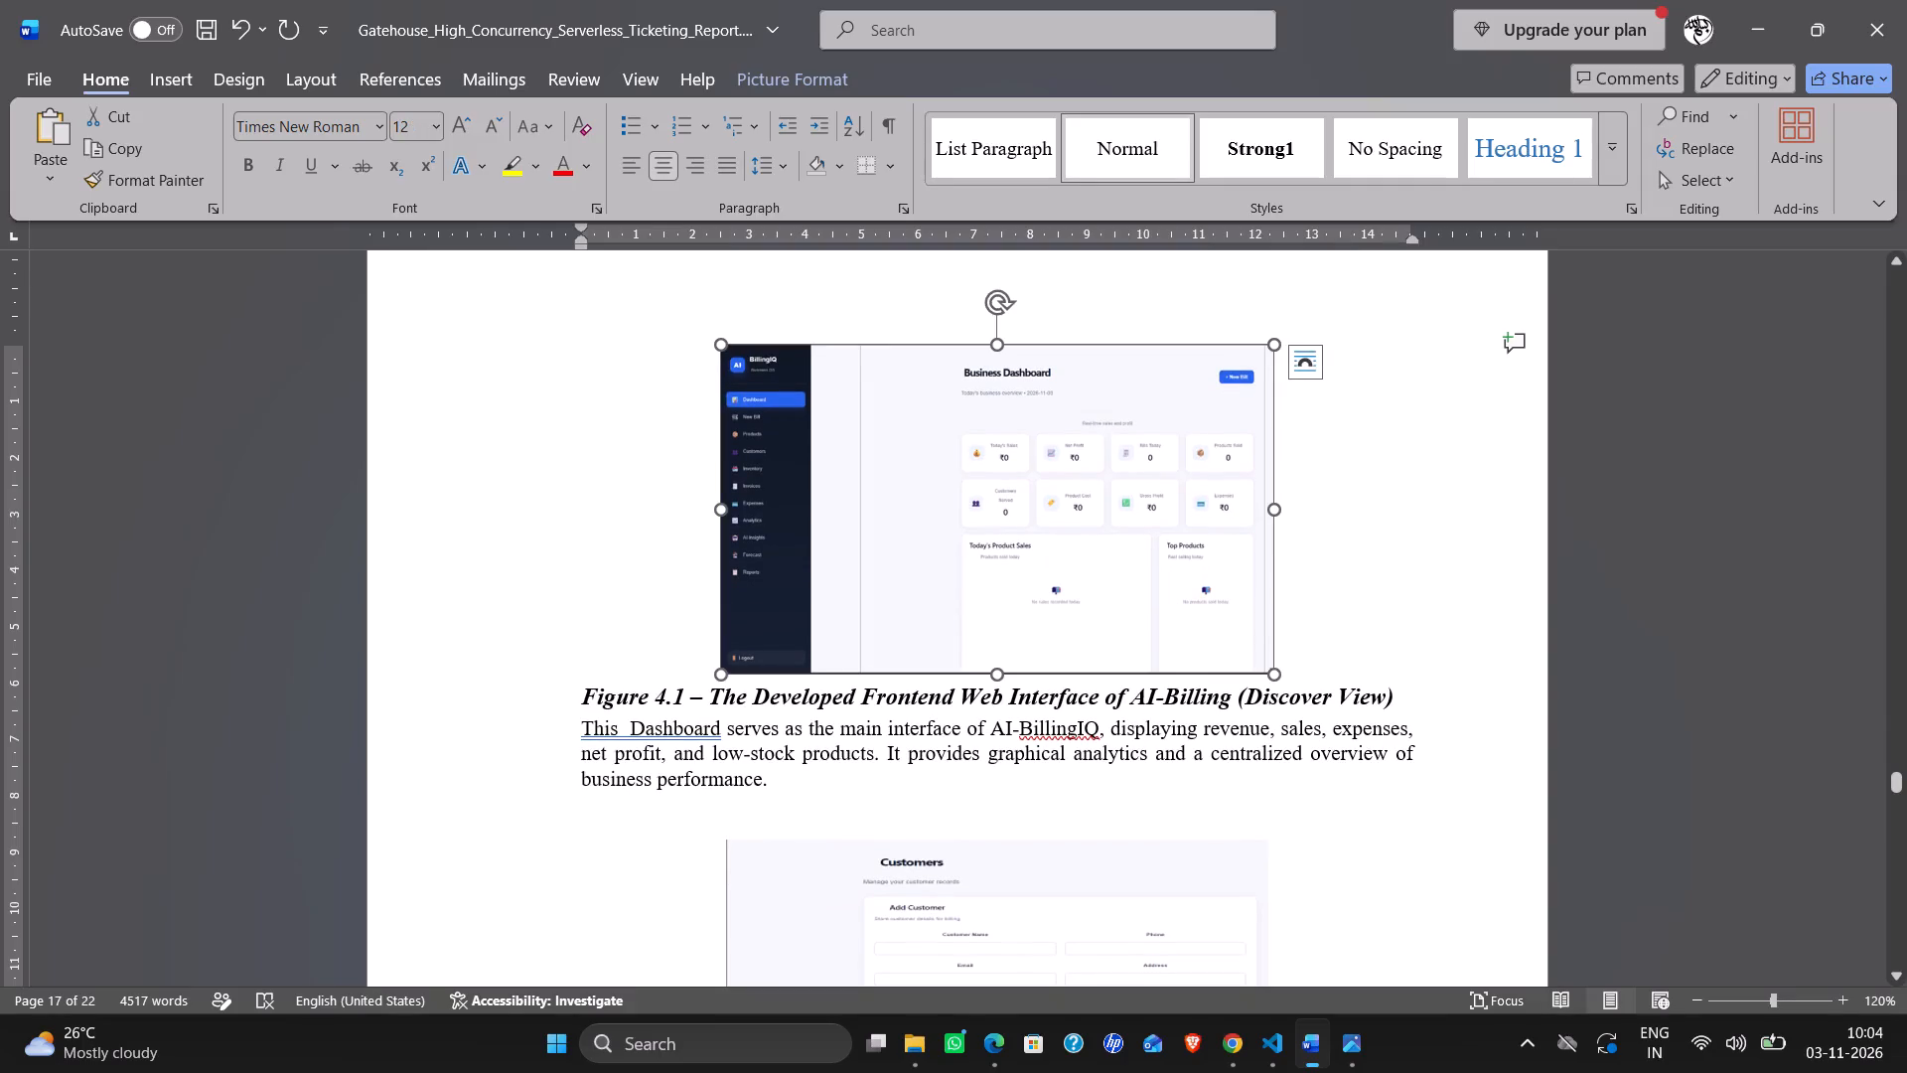
left_click_drag(1276, 672, 1244, 637)
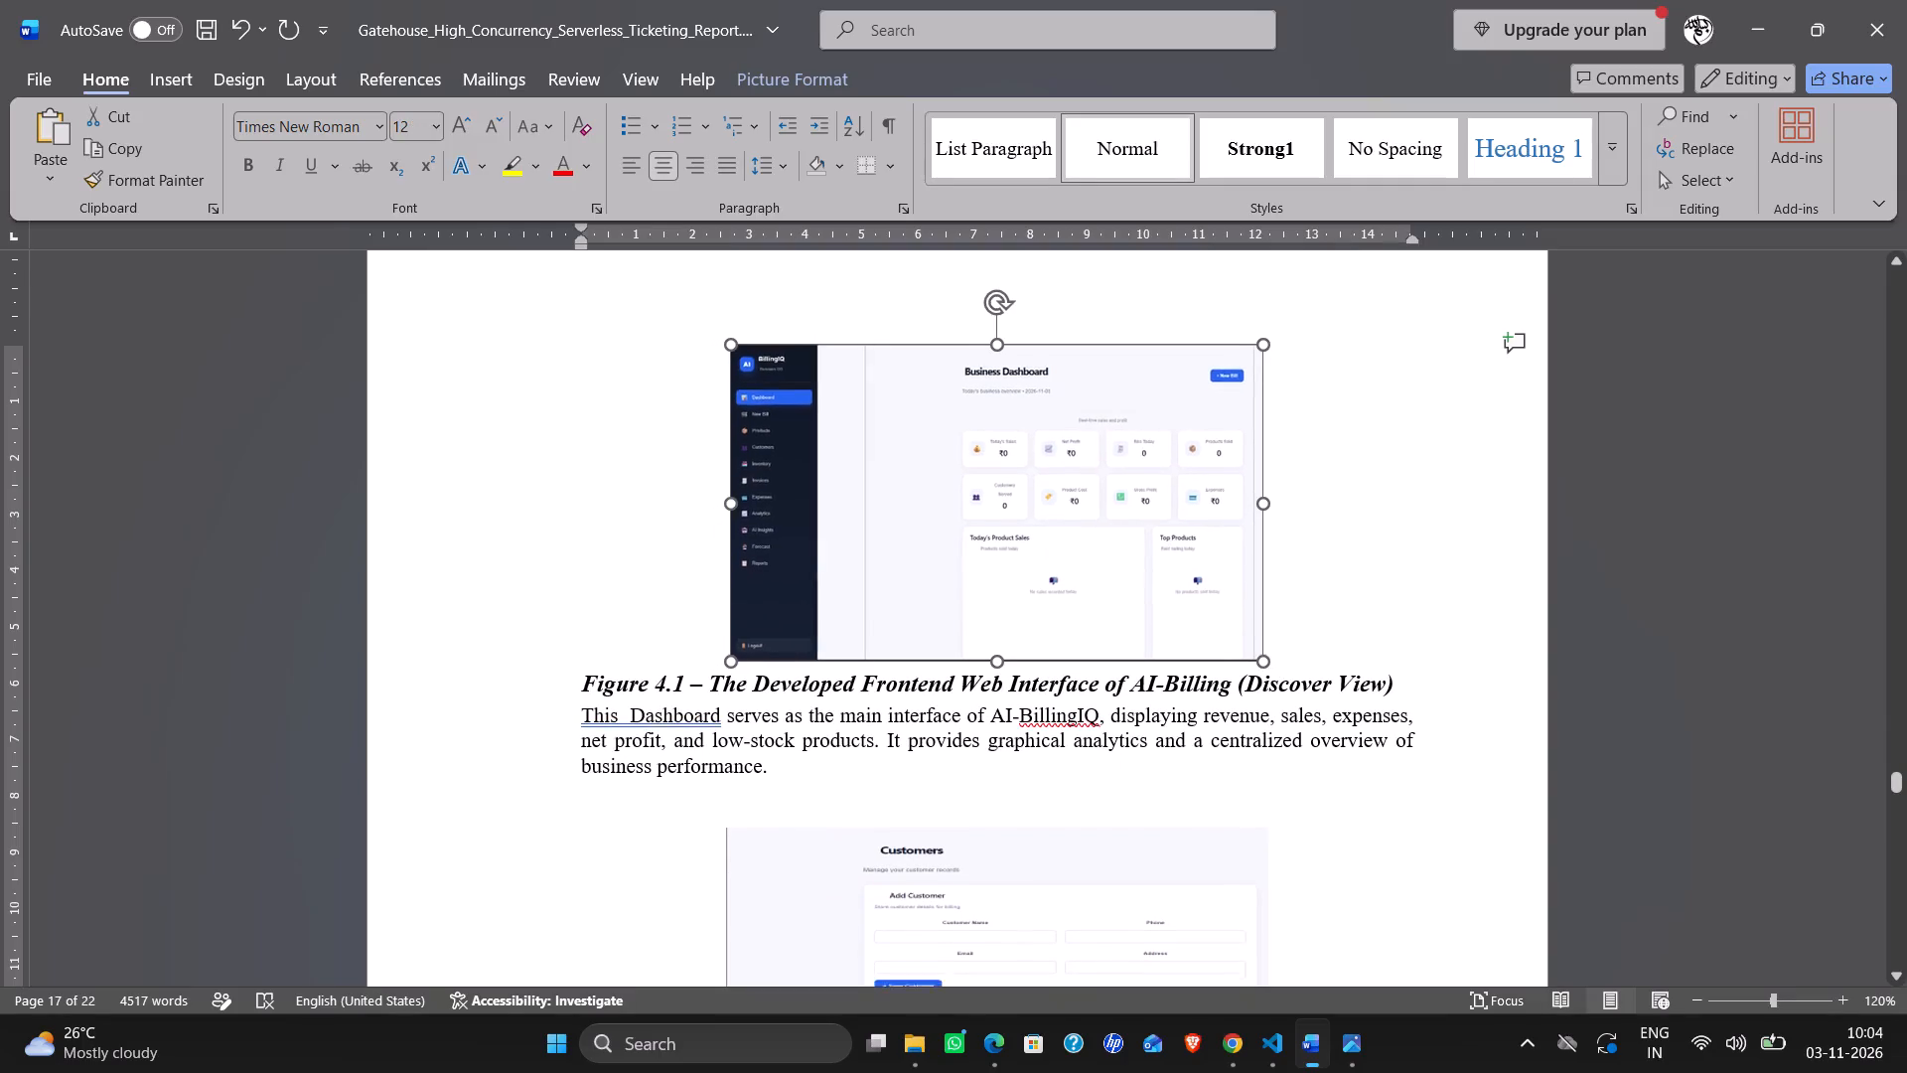
left_click_drag(1244, 637, 1236, 630)
Shrink the Customers screenshot above the Figure 4.2 caption to about 9.2 cm wide.
left_click(1102, 892)
scroll(1102, 892, "down", 1)
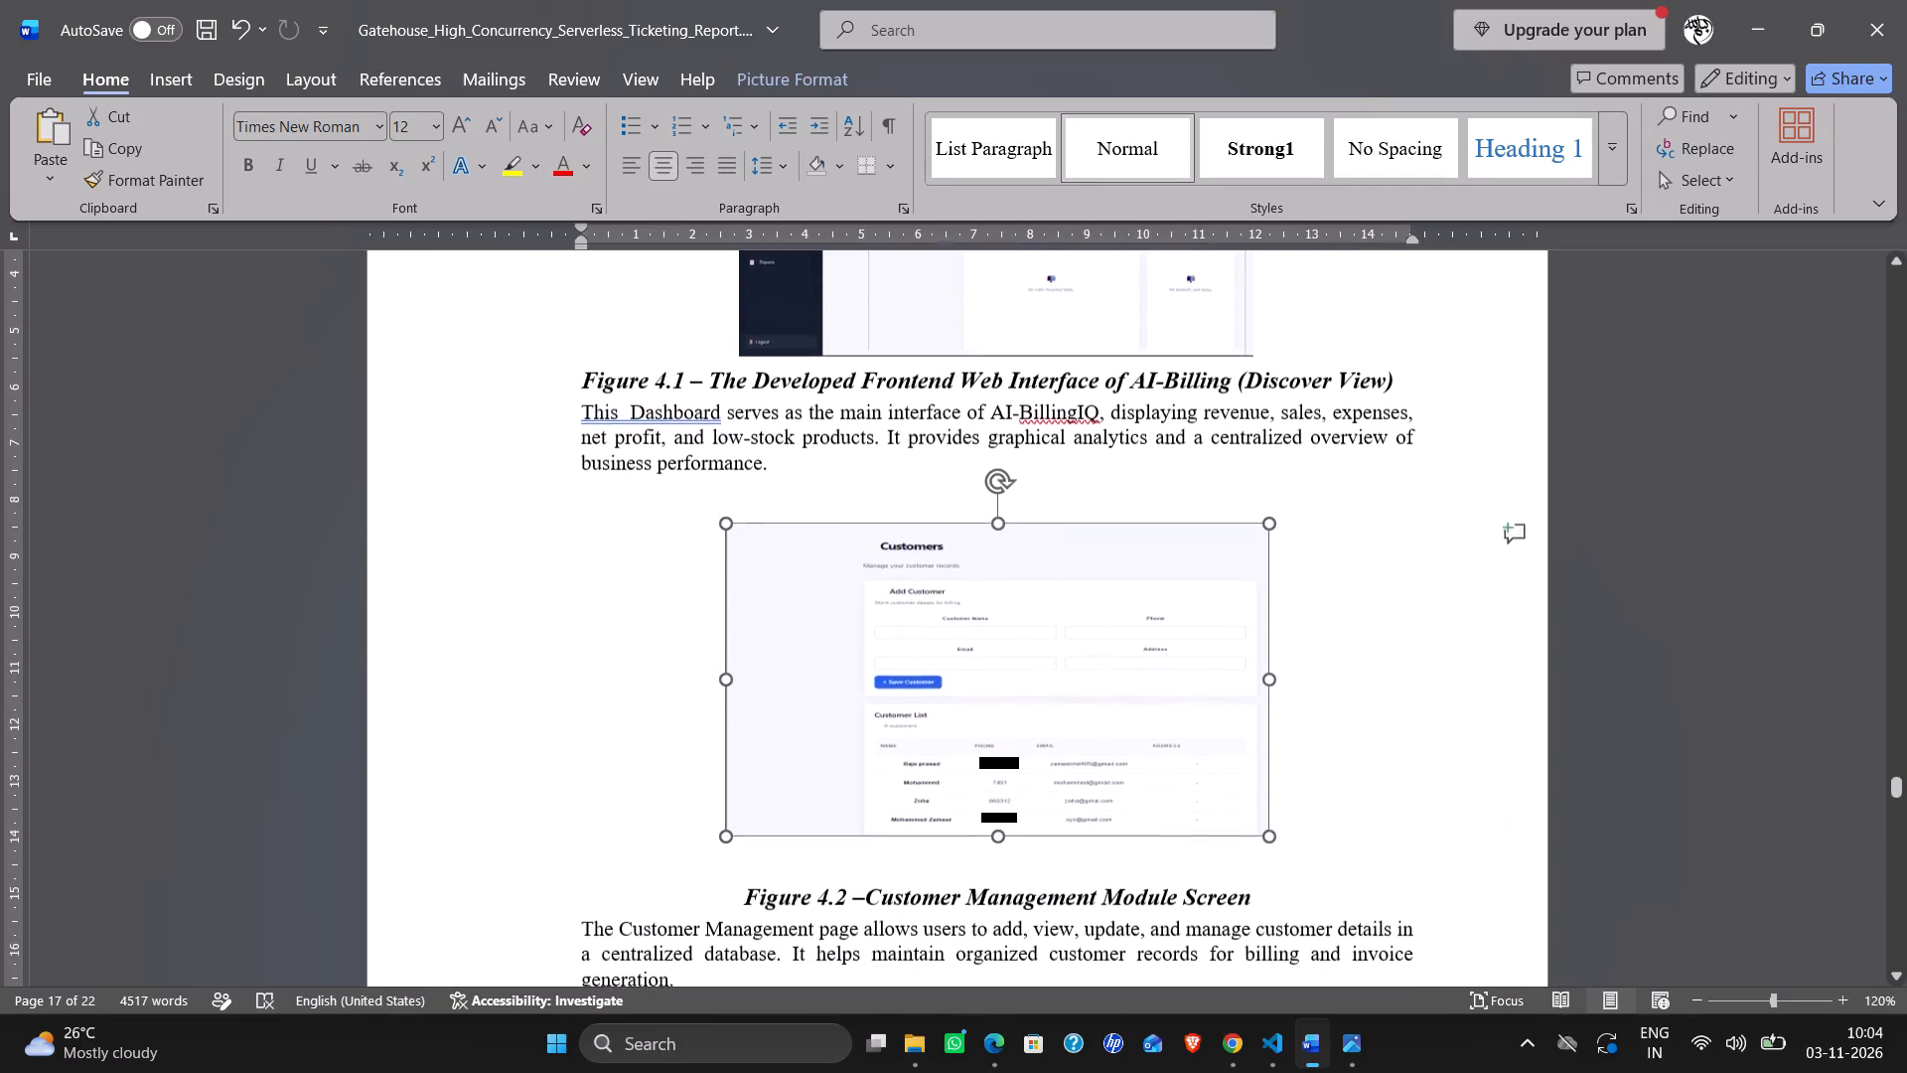
left_click_drag(1266, 828, 1245, 814)
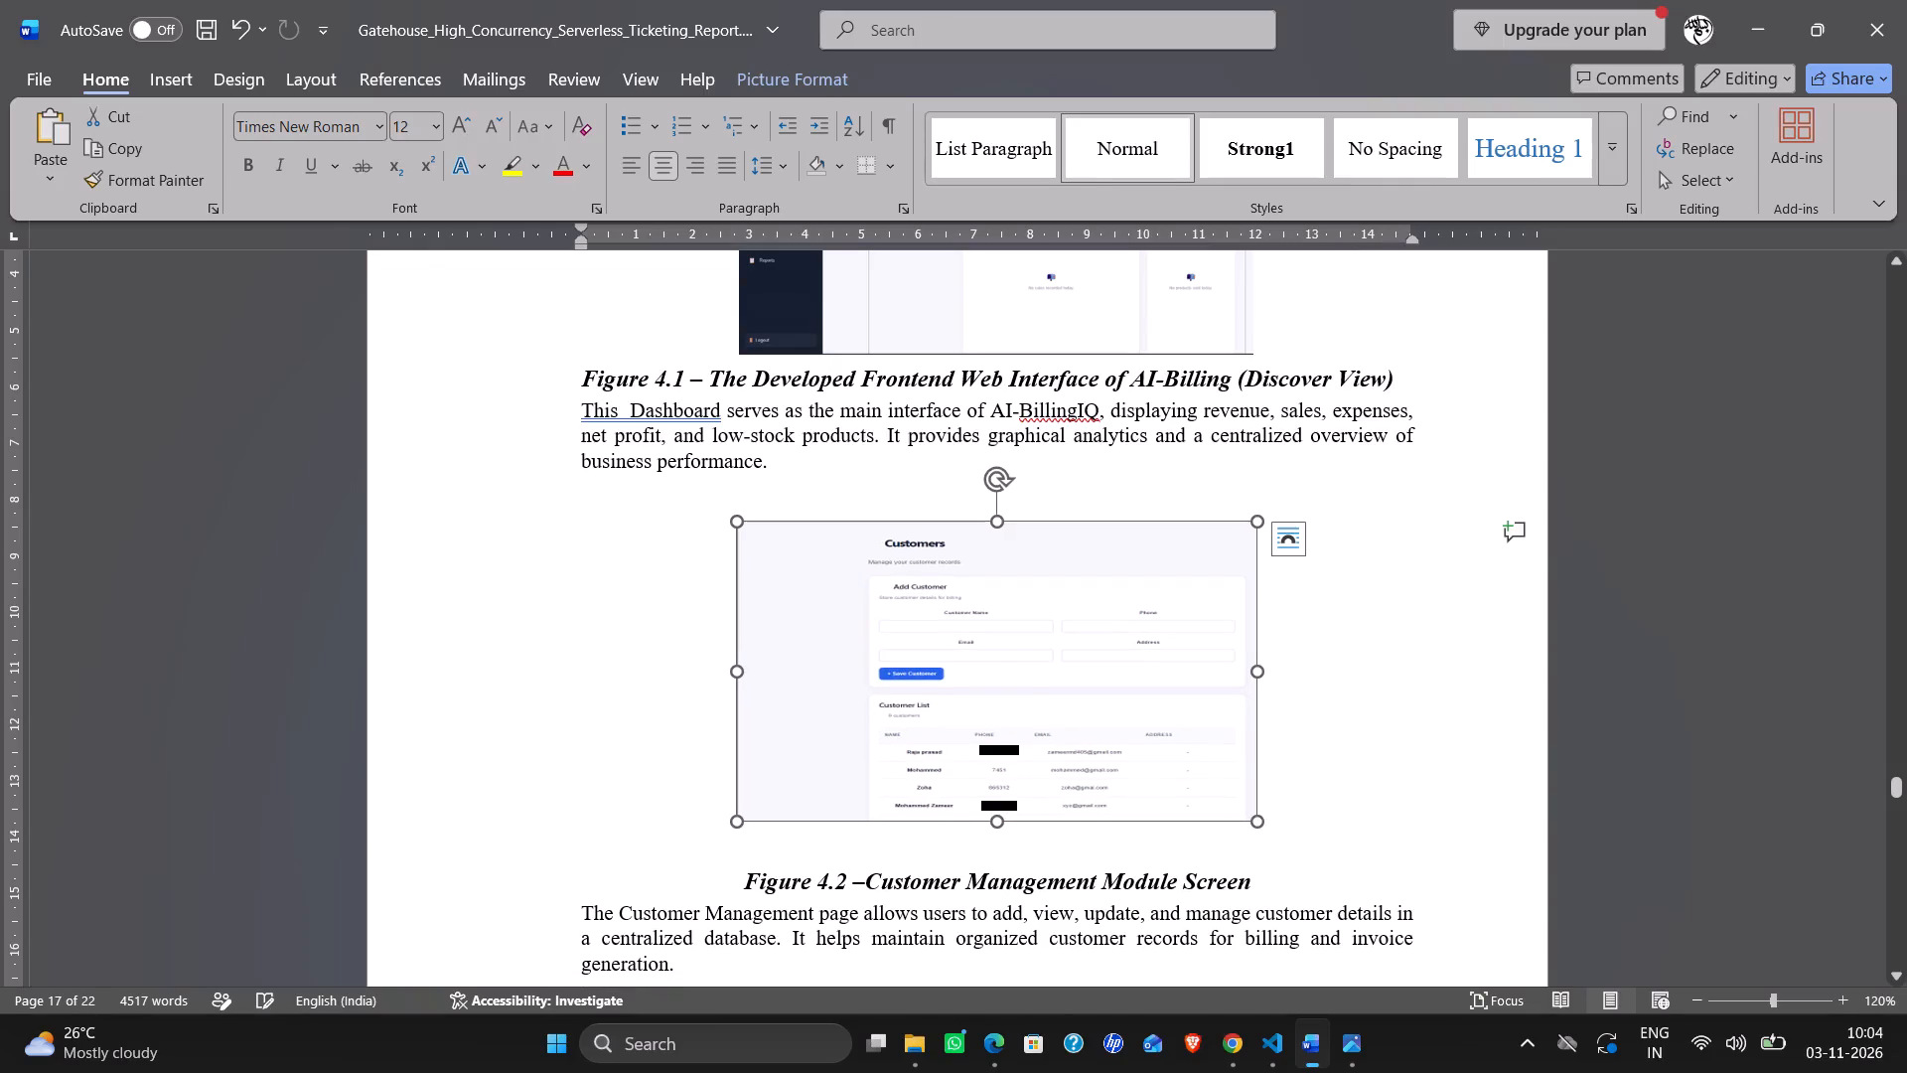
left_click(864, 843)
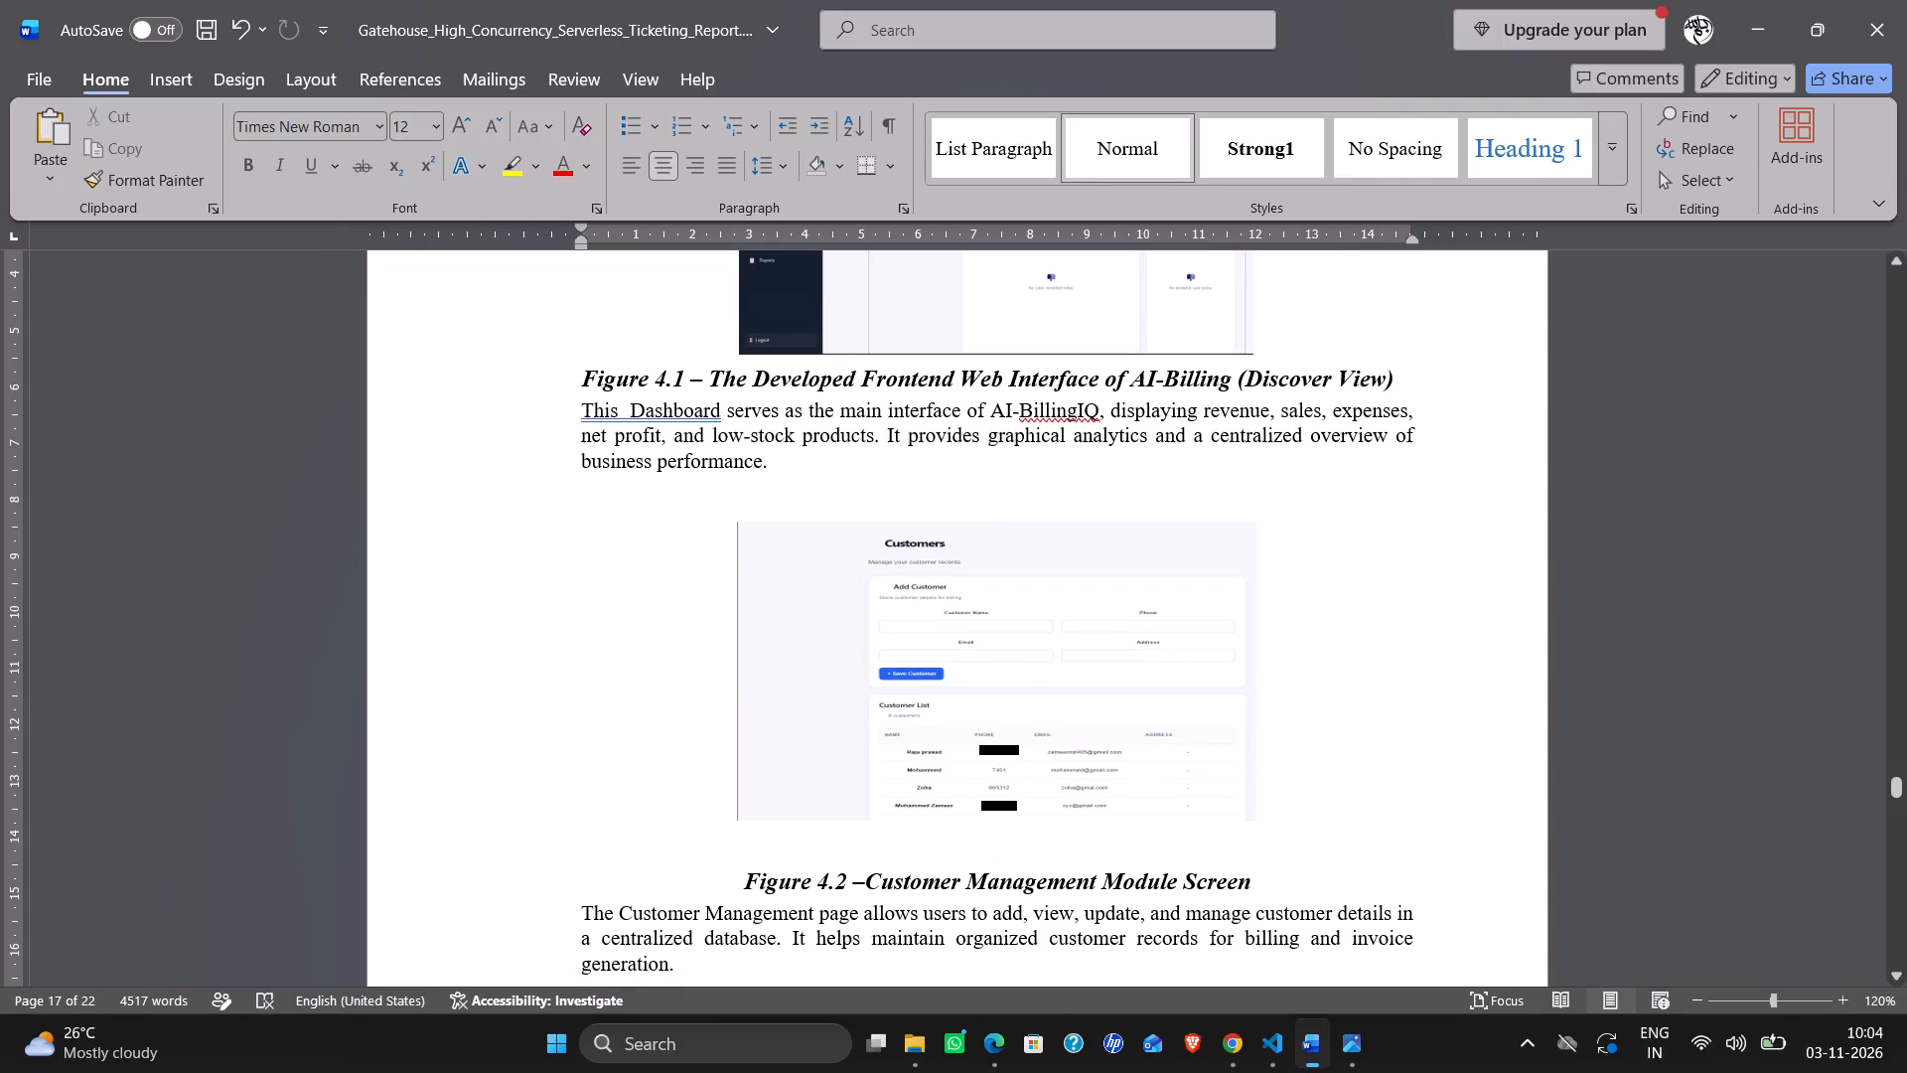
Add an empty line after the Customer Management description under Figure 4.2.
scroll(788, 654, "up", 1)
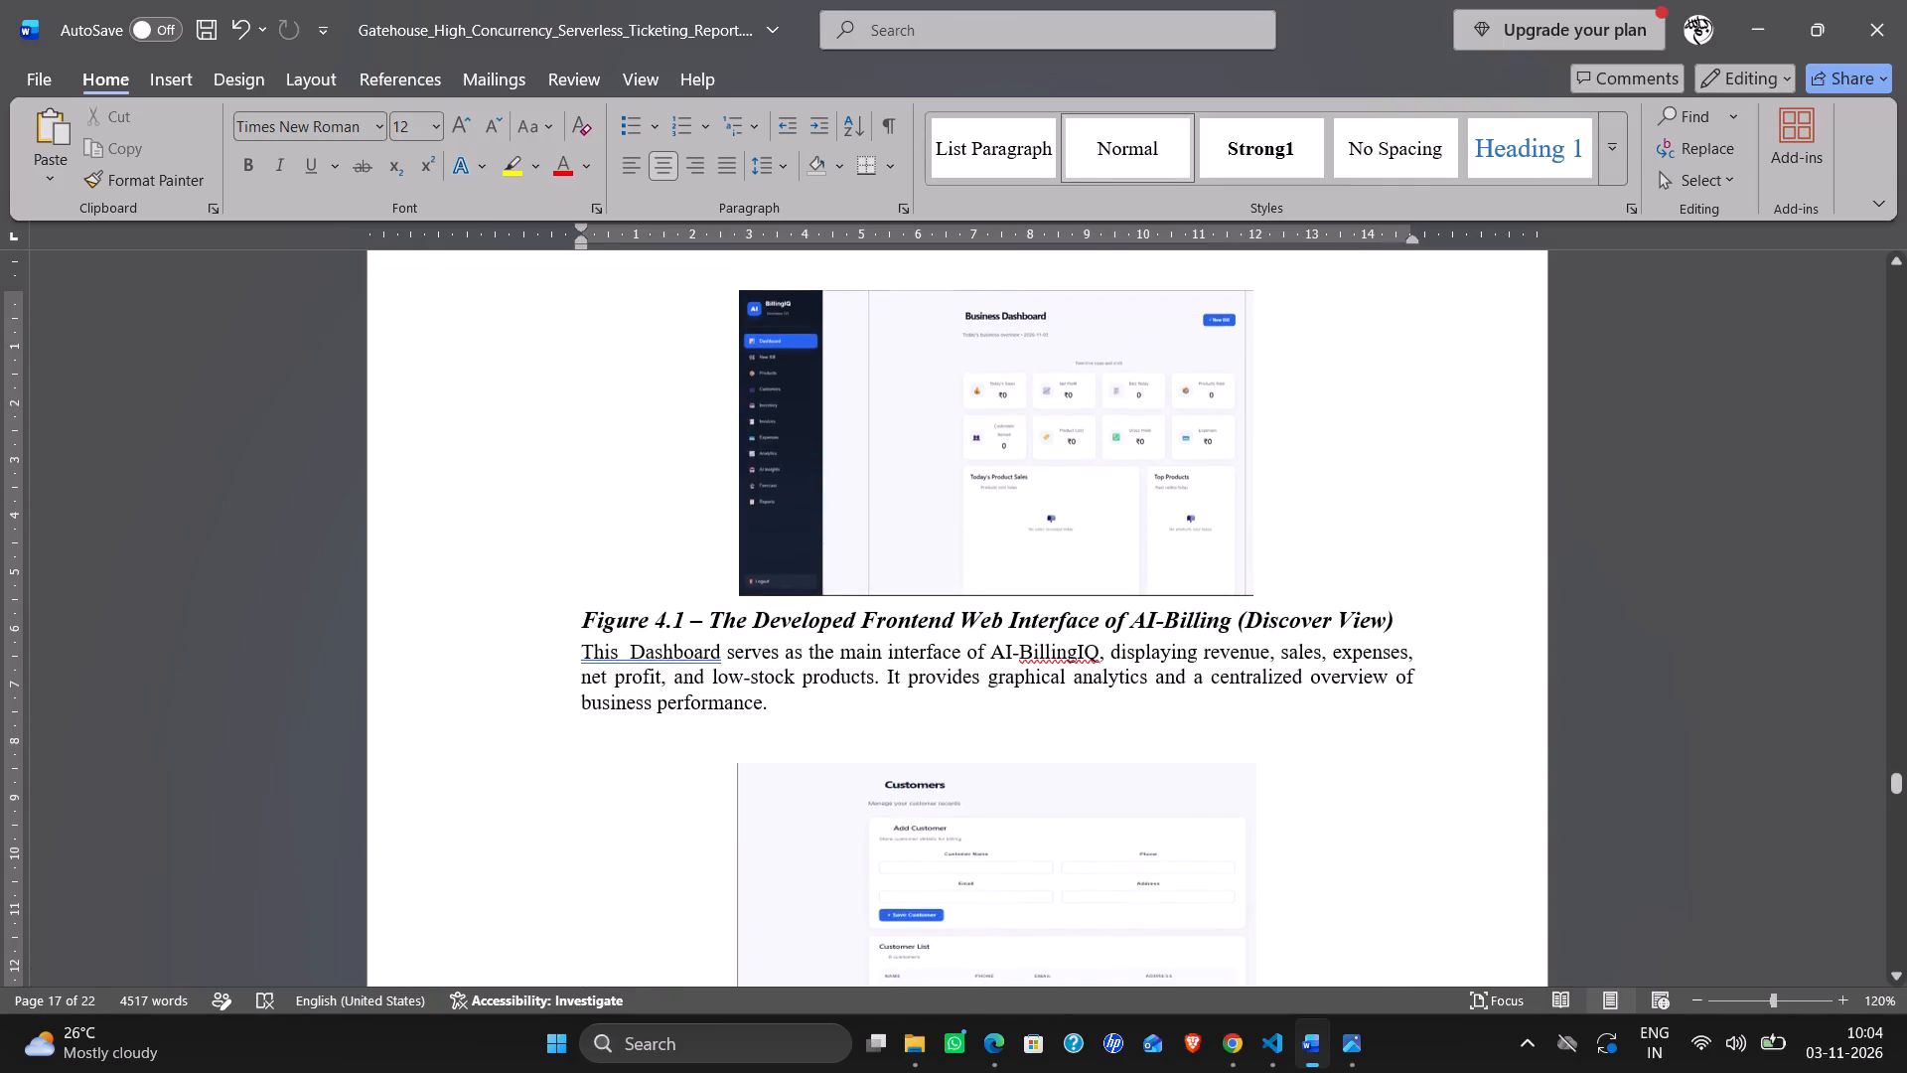
scroll(779, 643, "down", 2)
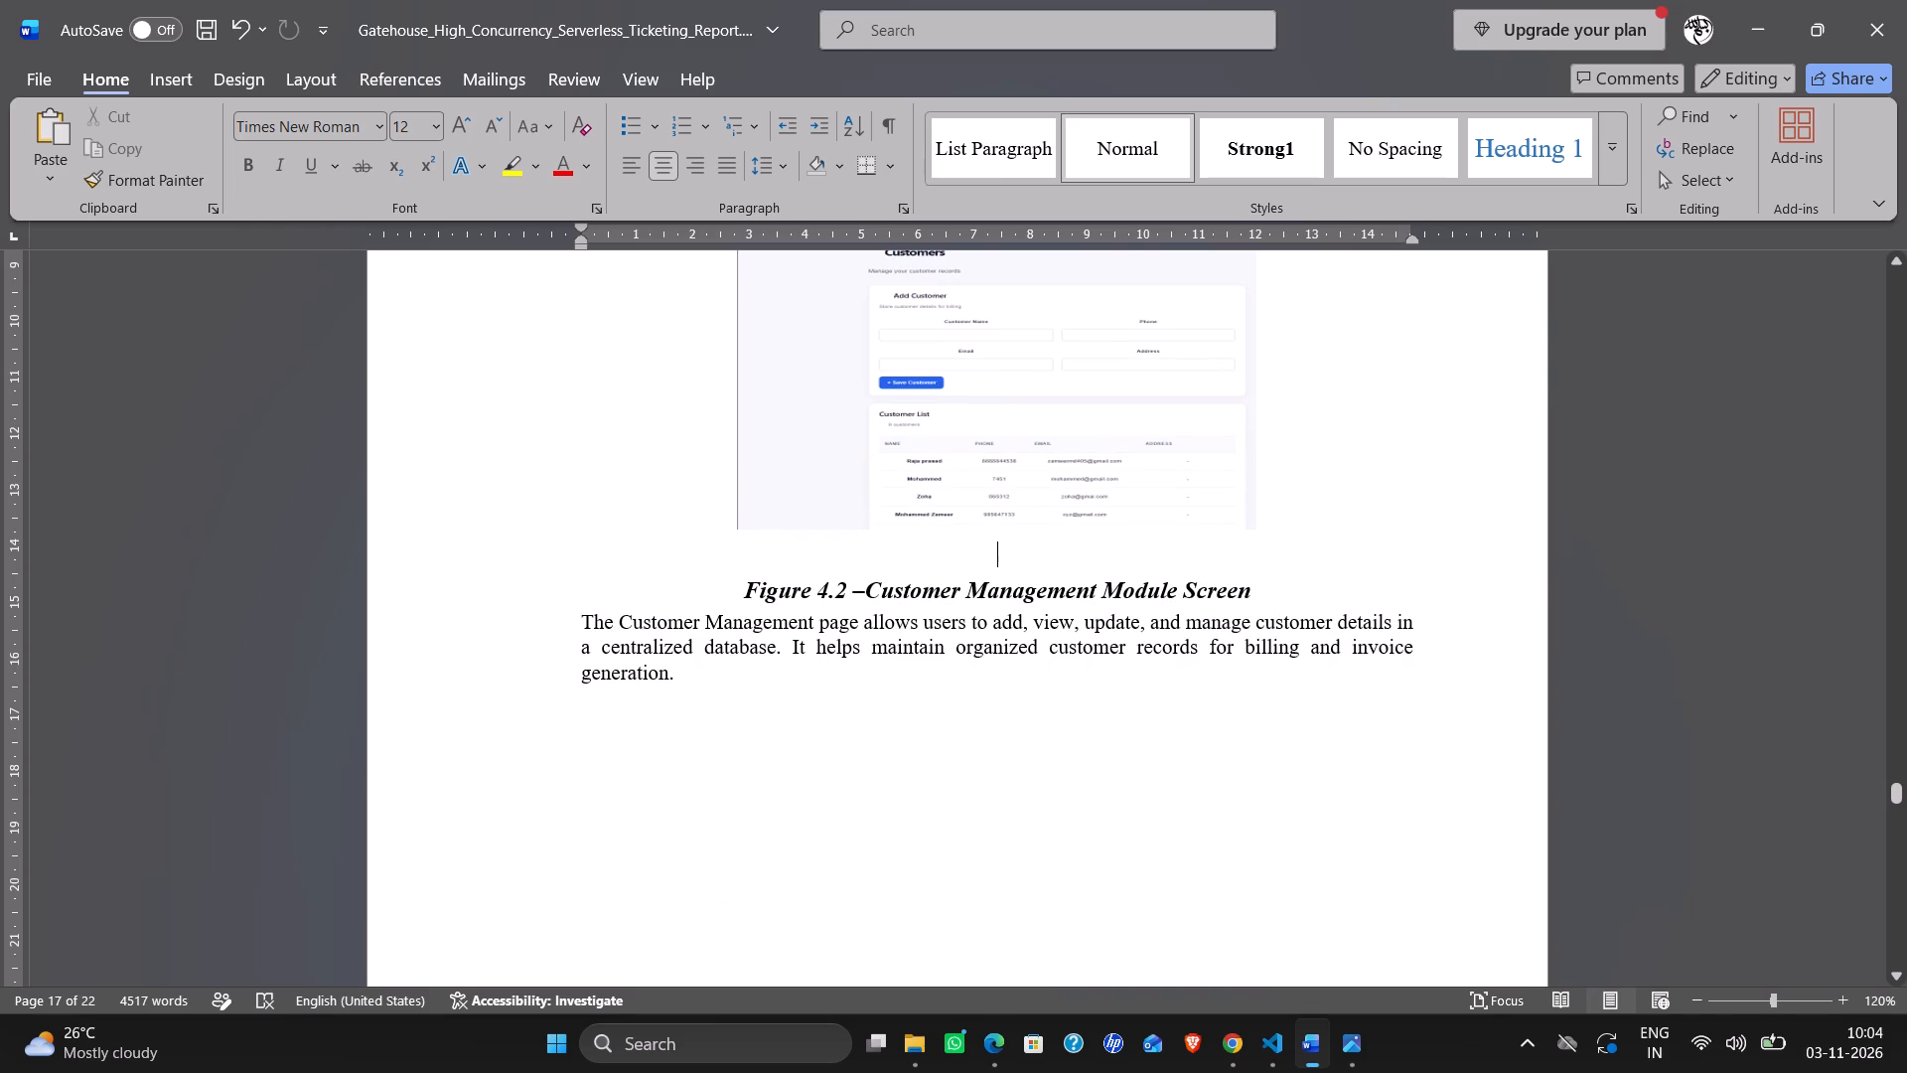
scroll(757, 580, "down", 2)
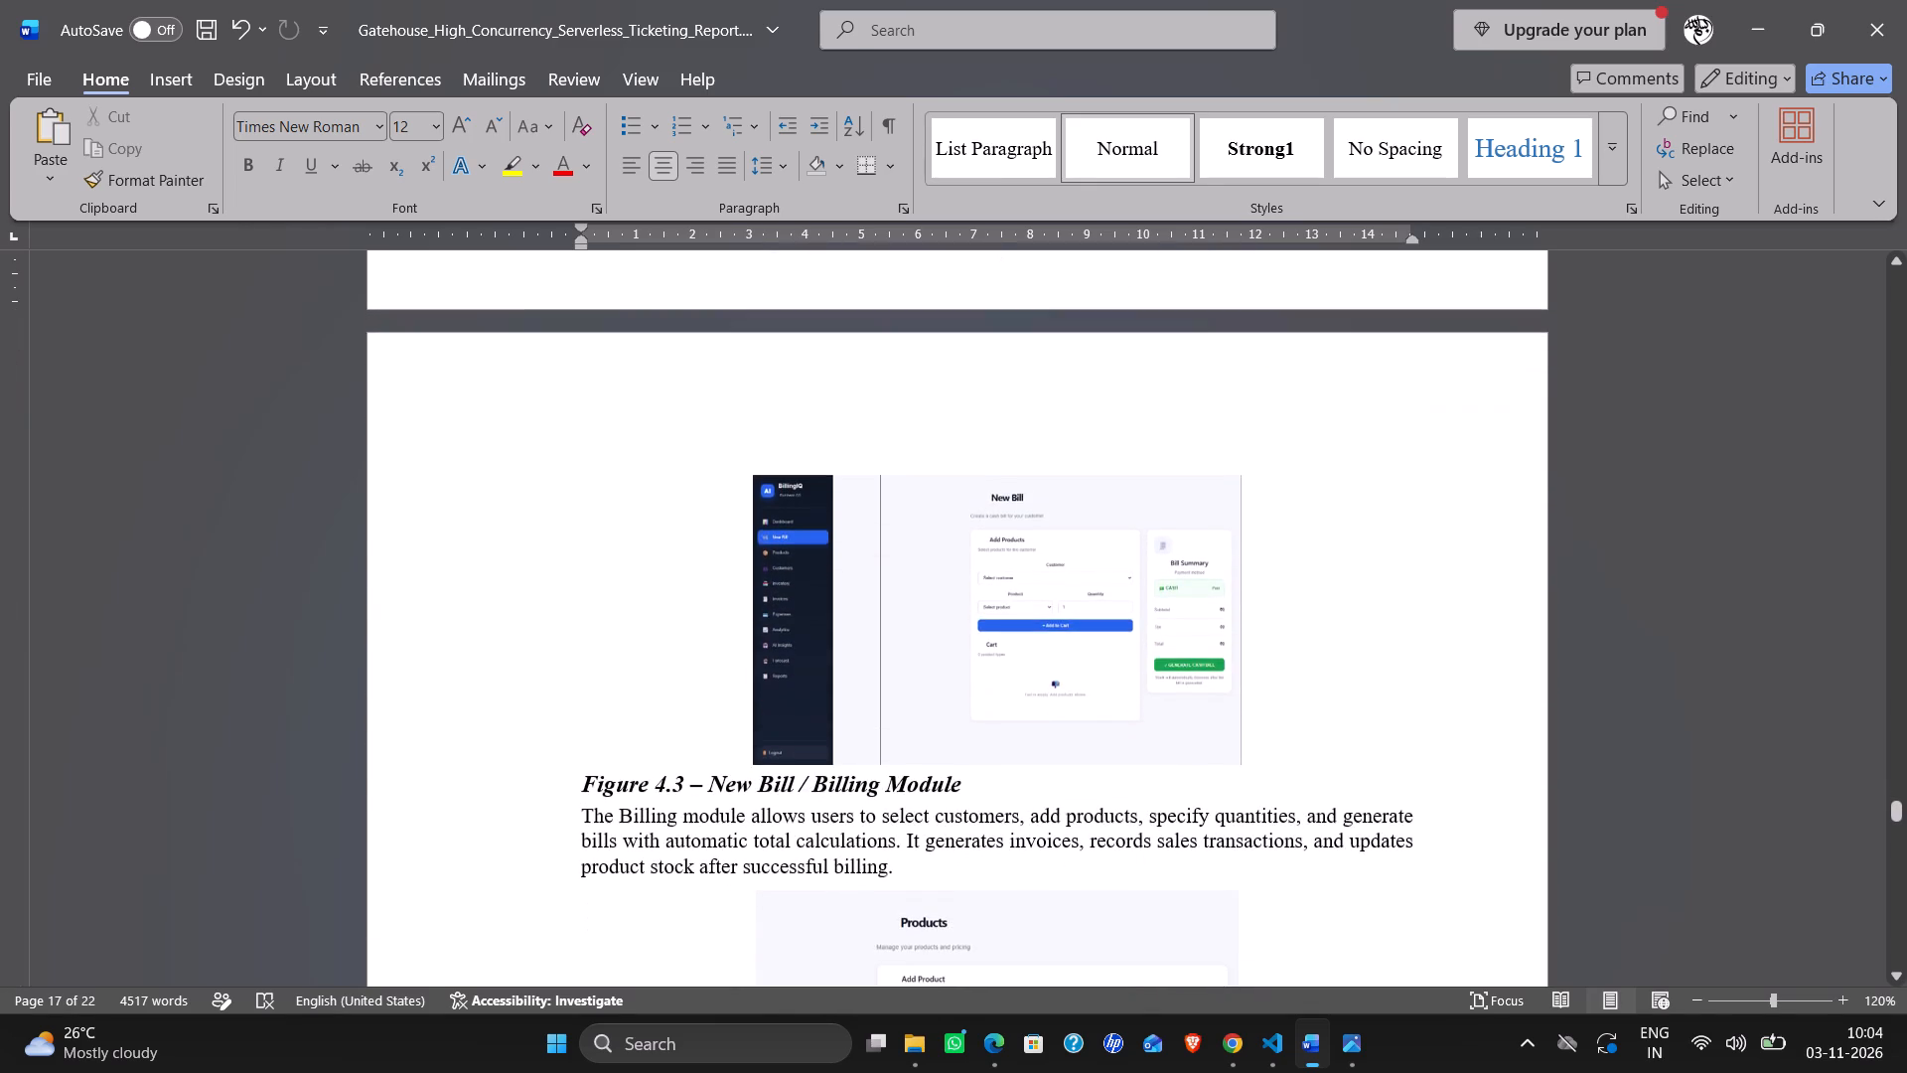
scroll(757, 580, "up", 3)
left_click(757, 580)
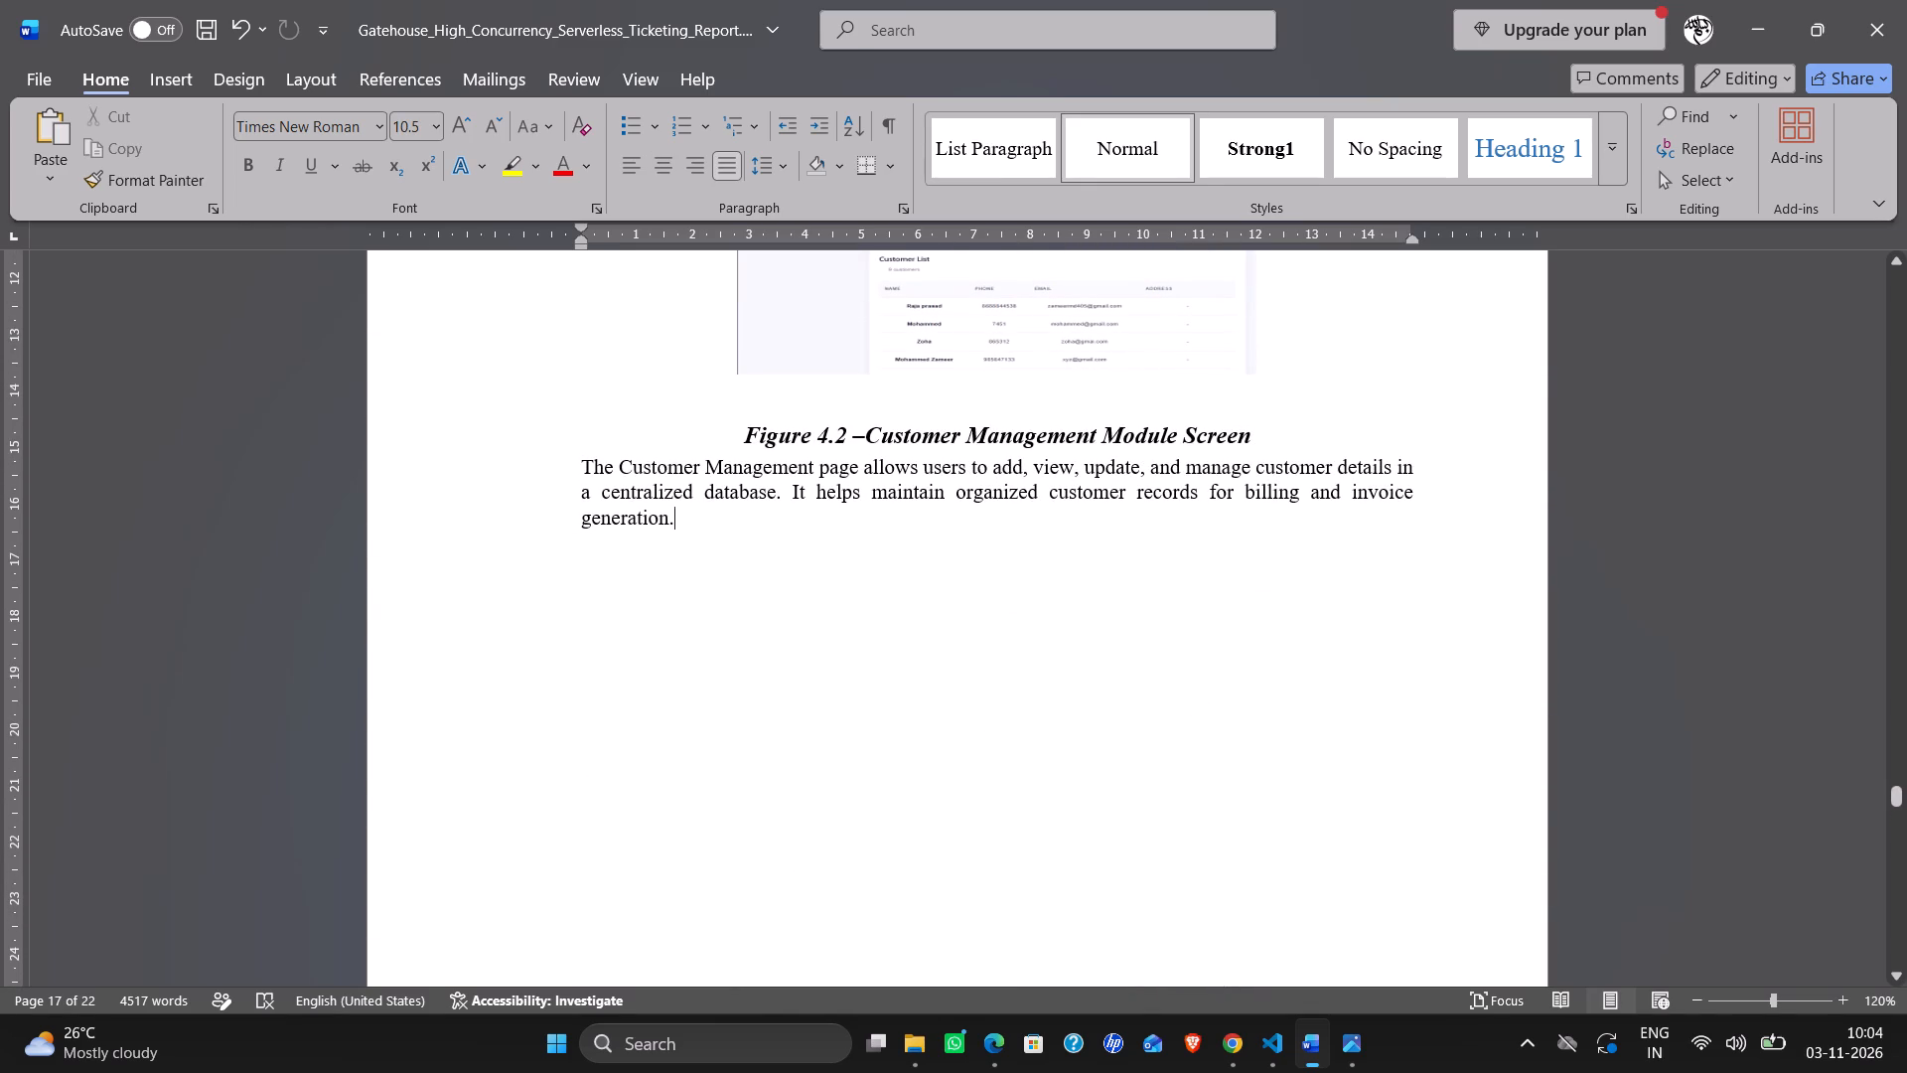
key("Return")
Copy the Inventory screenshot from Photos and paste it in Word on the empty line below the Customer Management description.
key("alt+Tab")
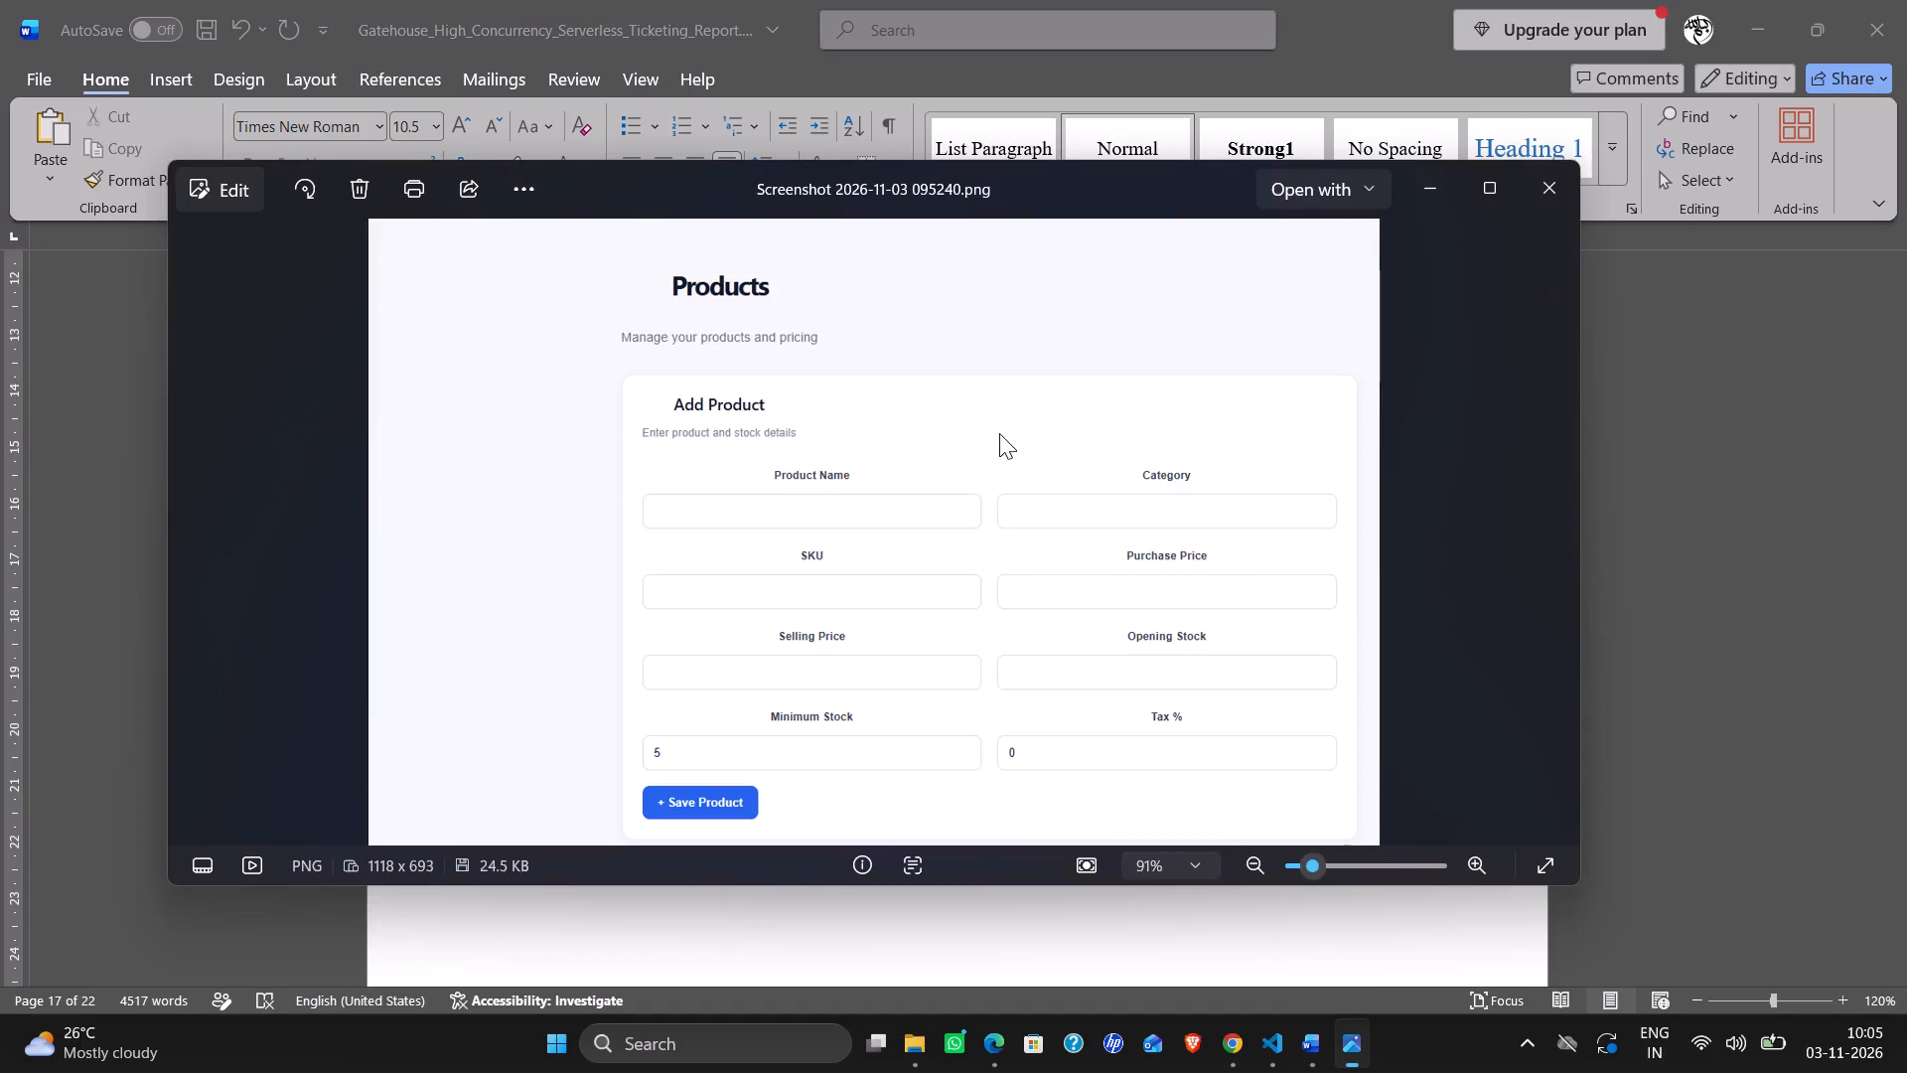
key("Right")
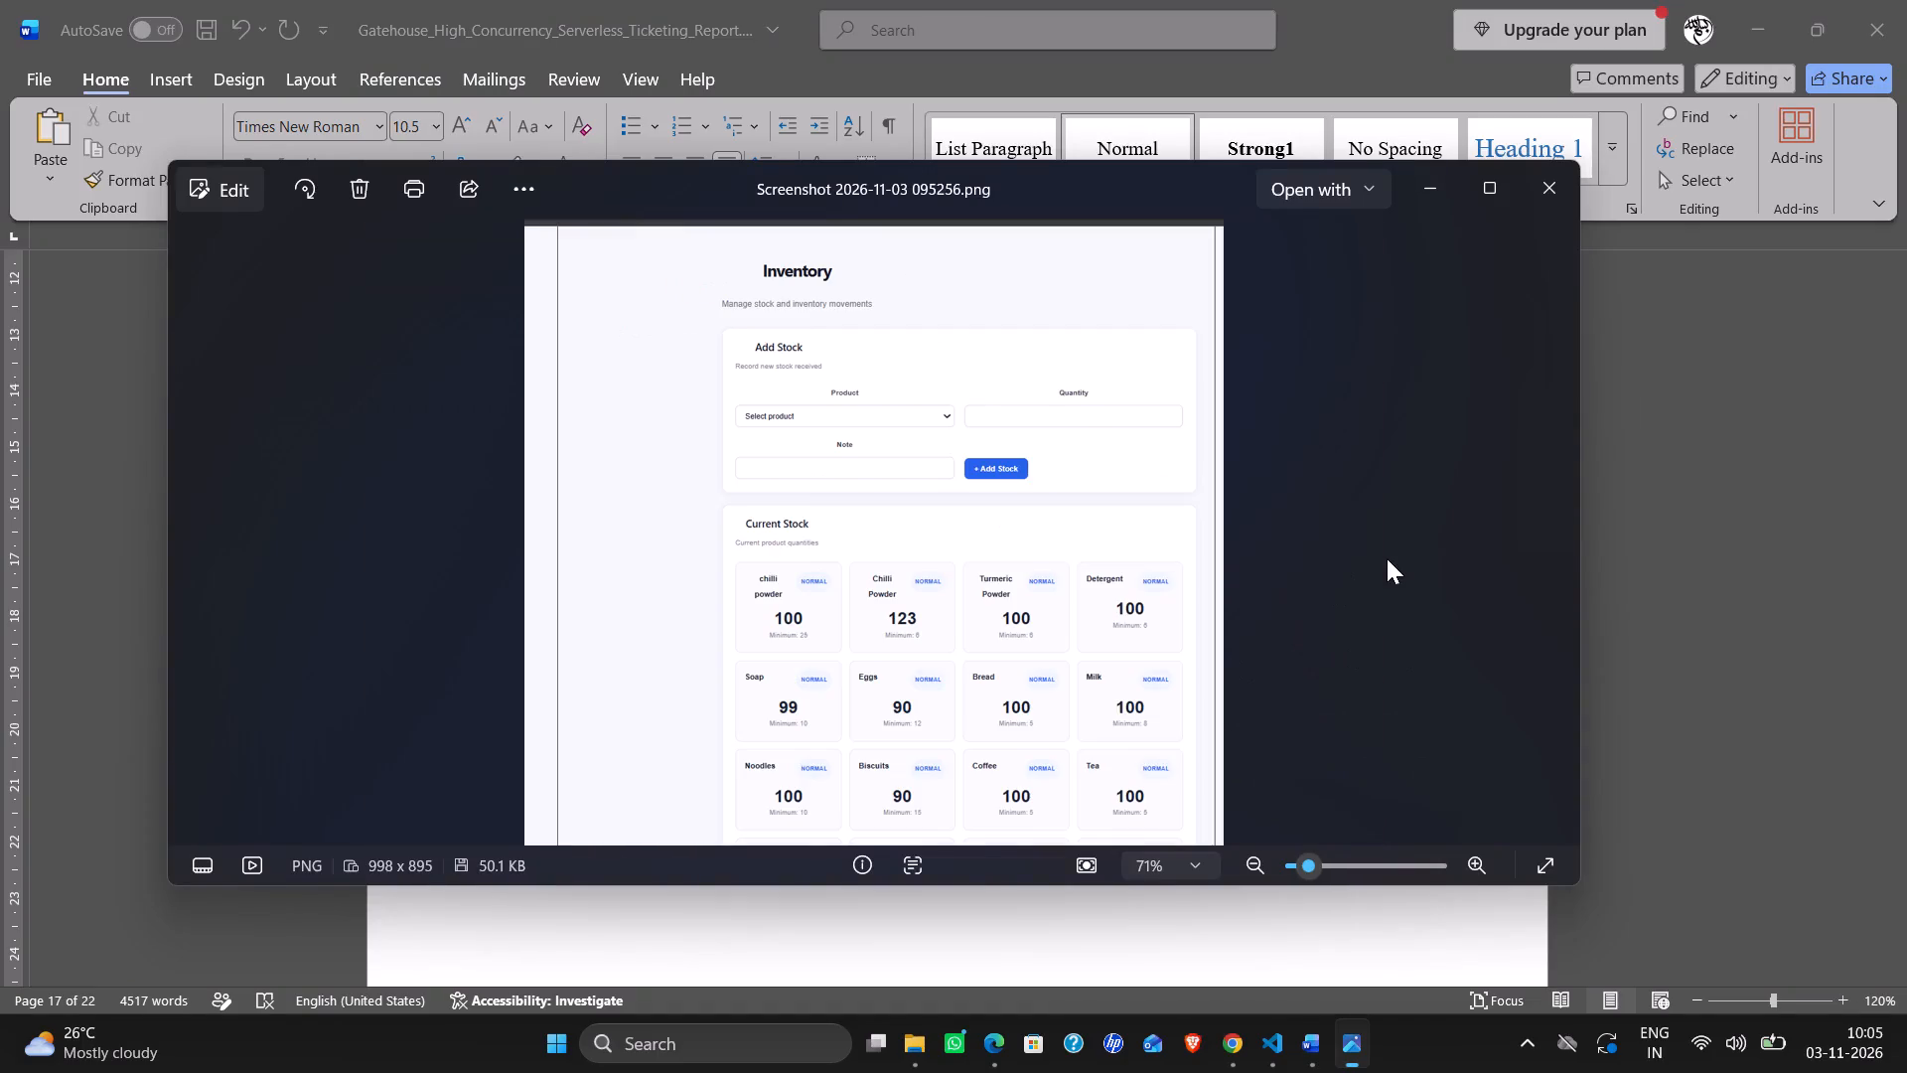
key("Right")
key("Right")
key("Right")
key("Right")
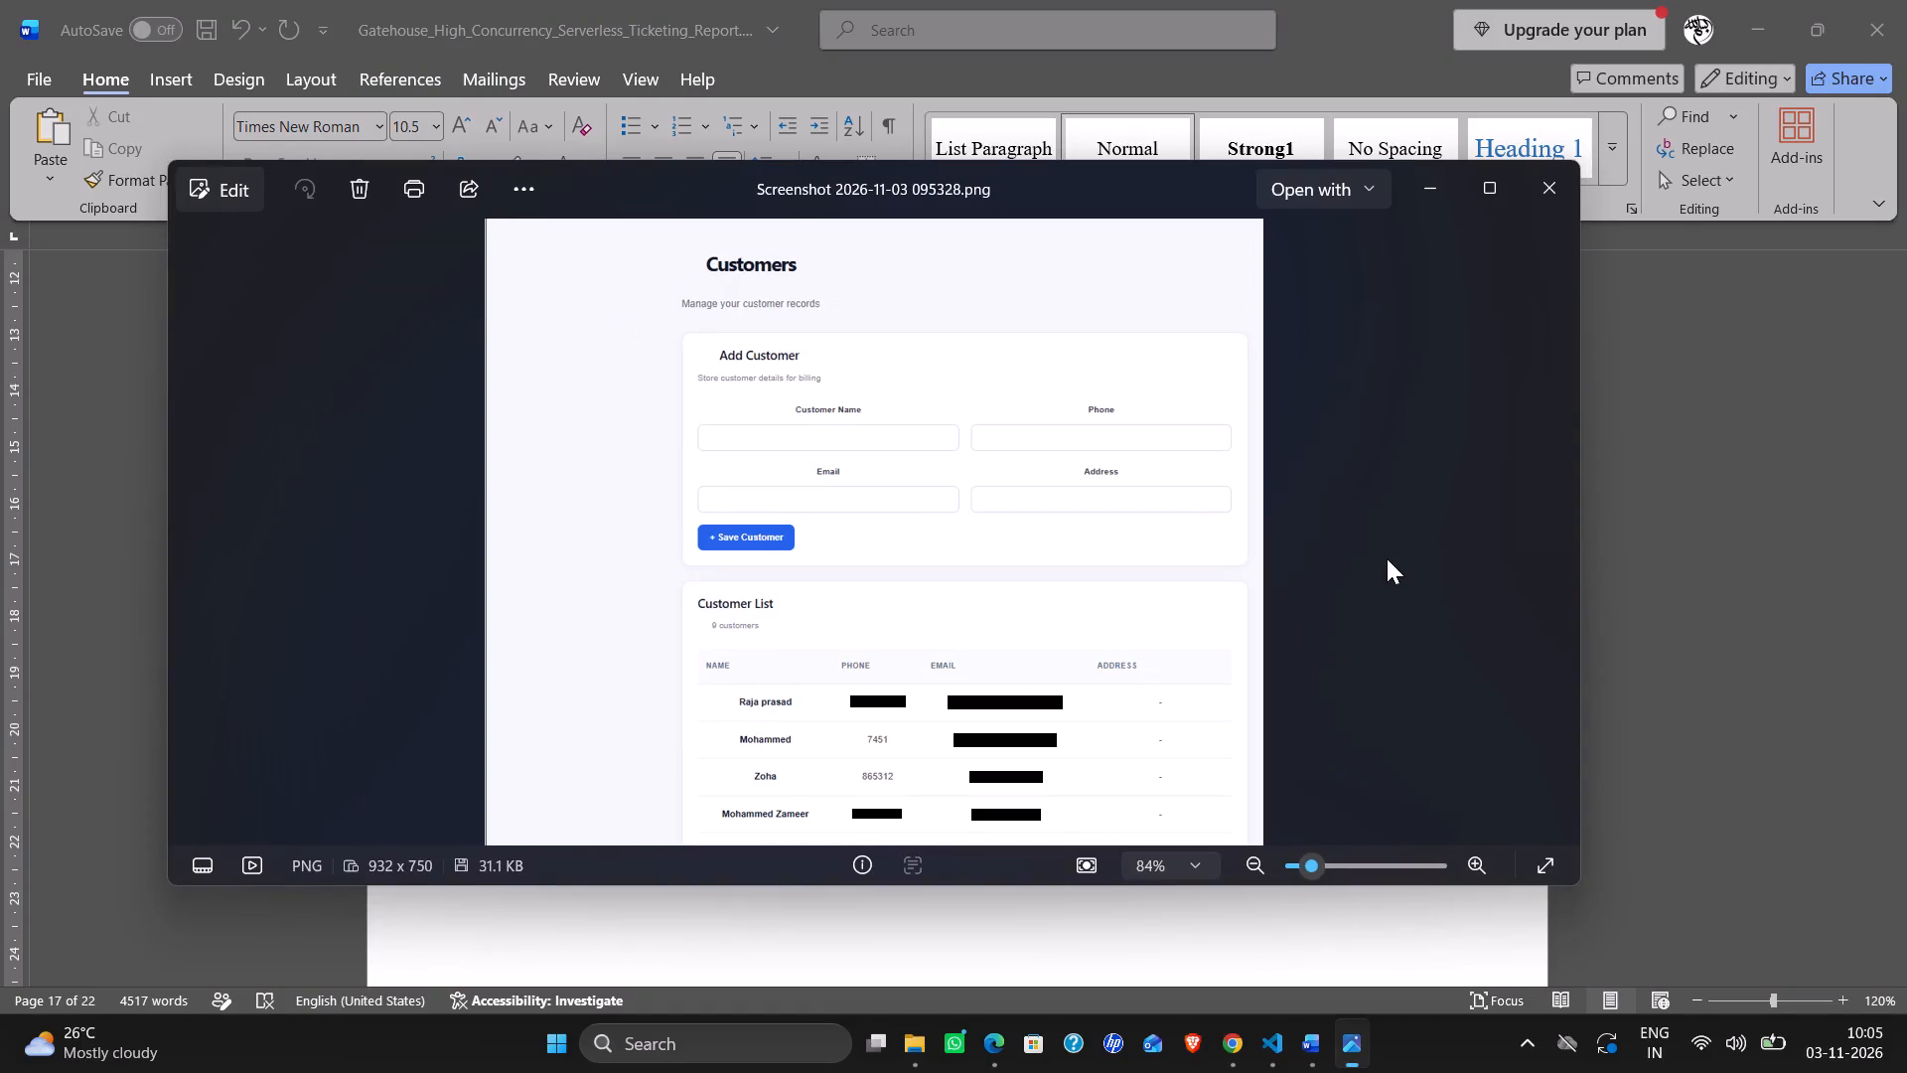
key("Left")
key("Left")
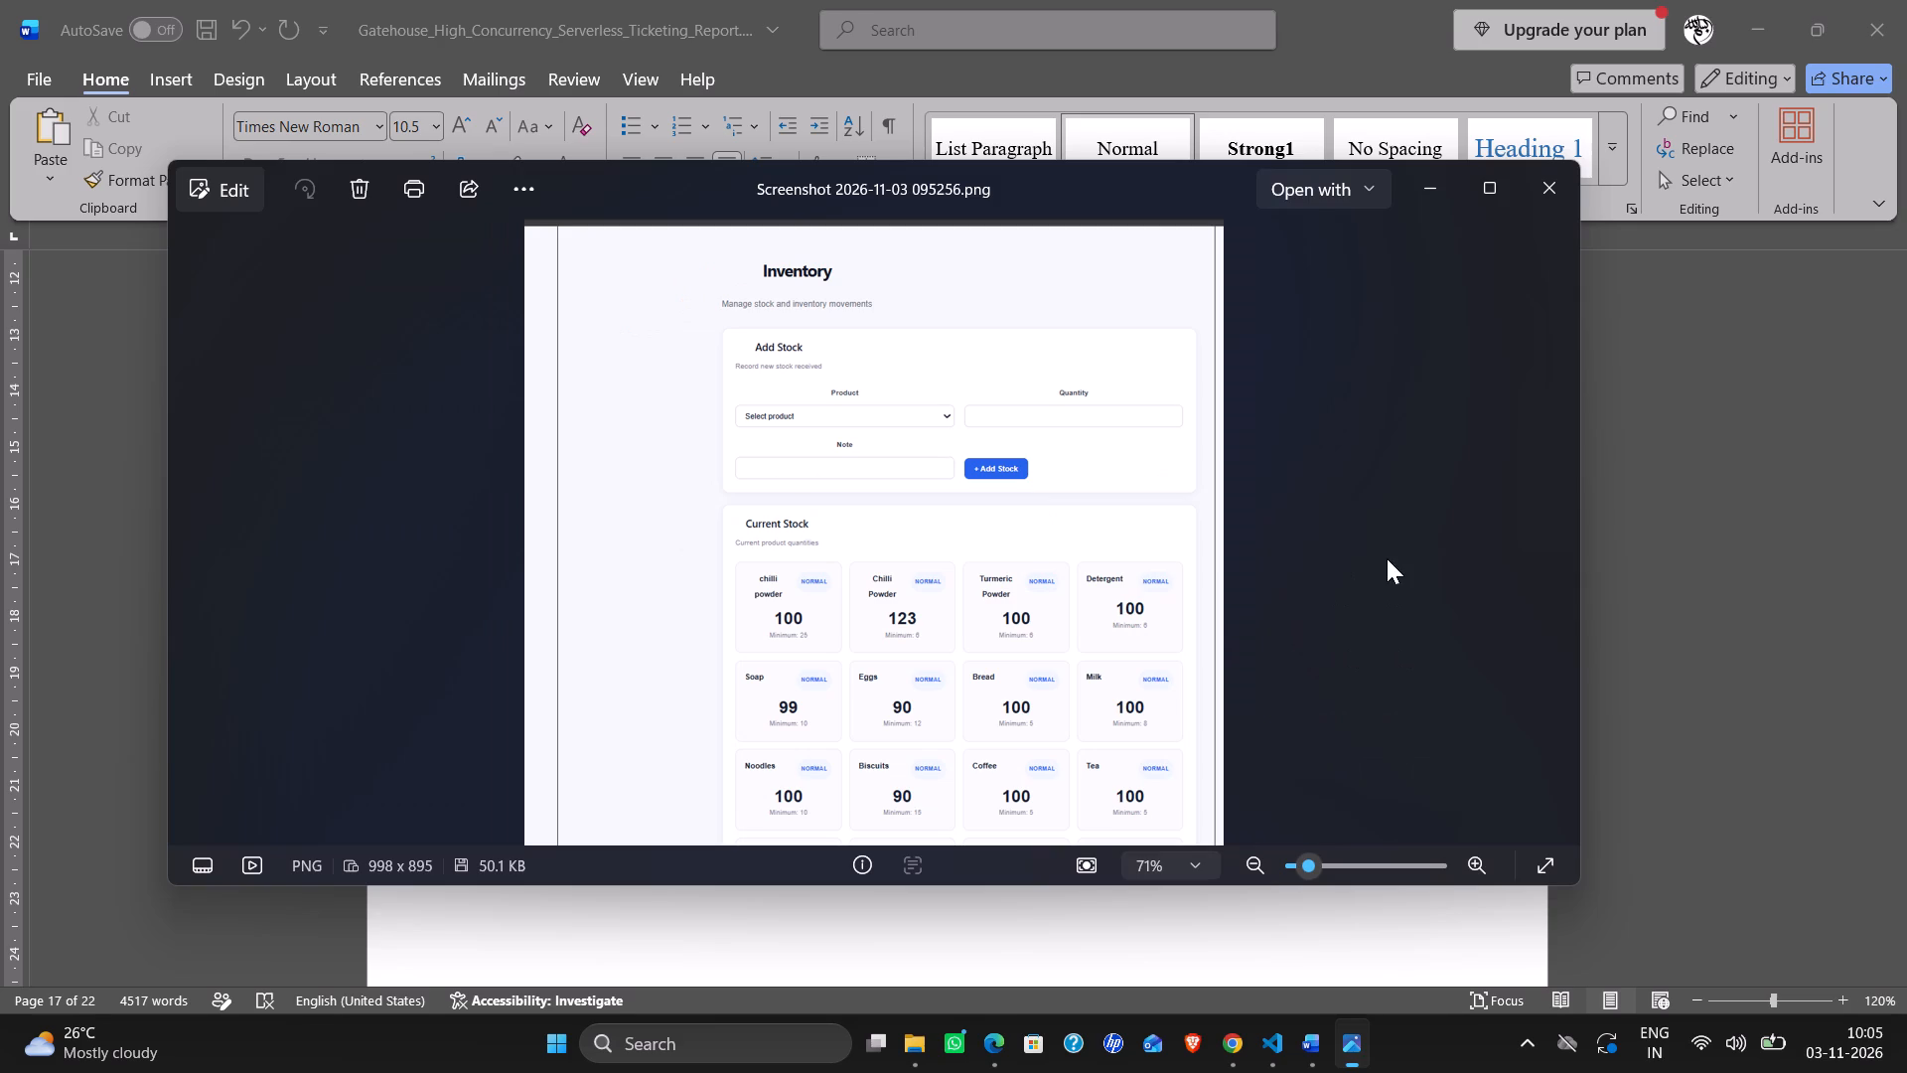
right_click(1134, 528)
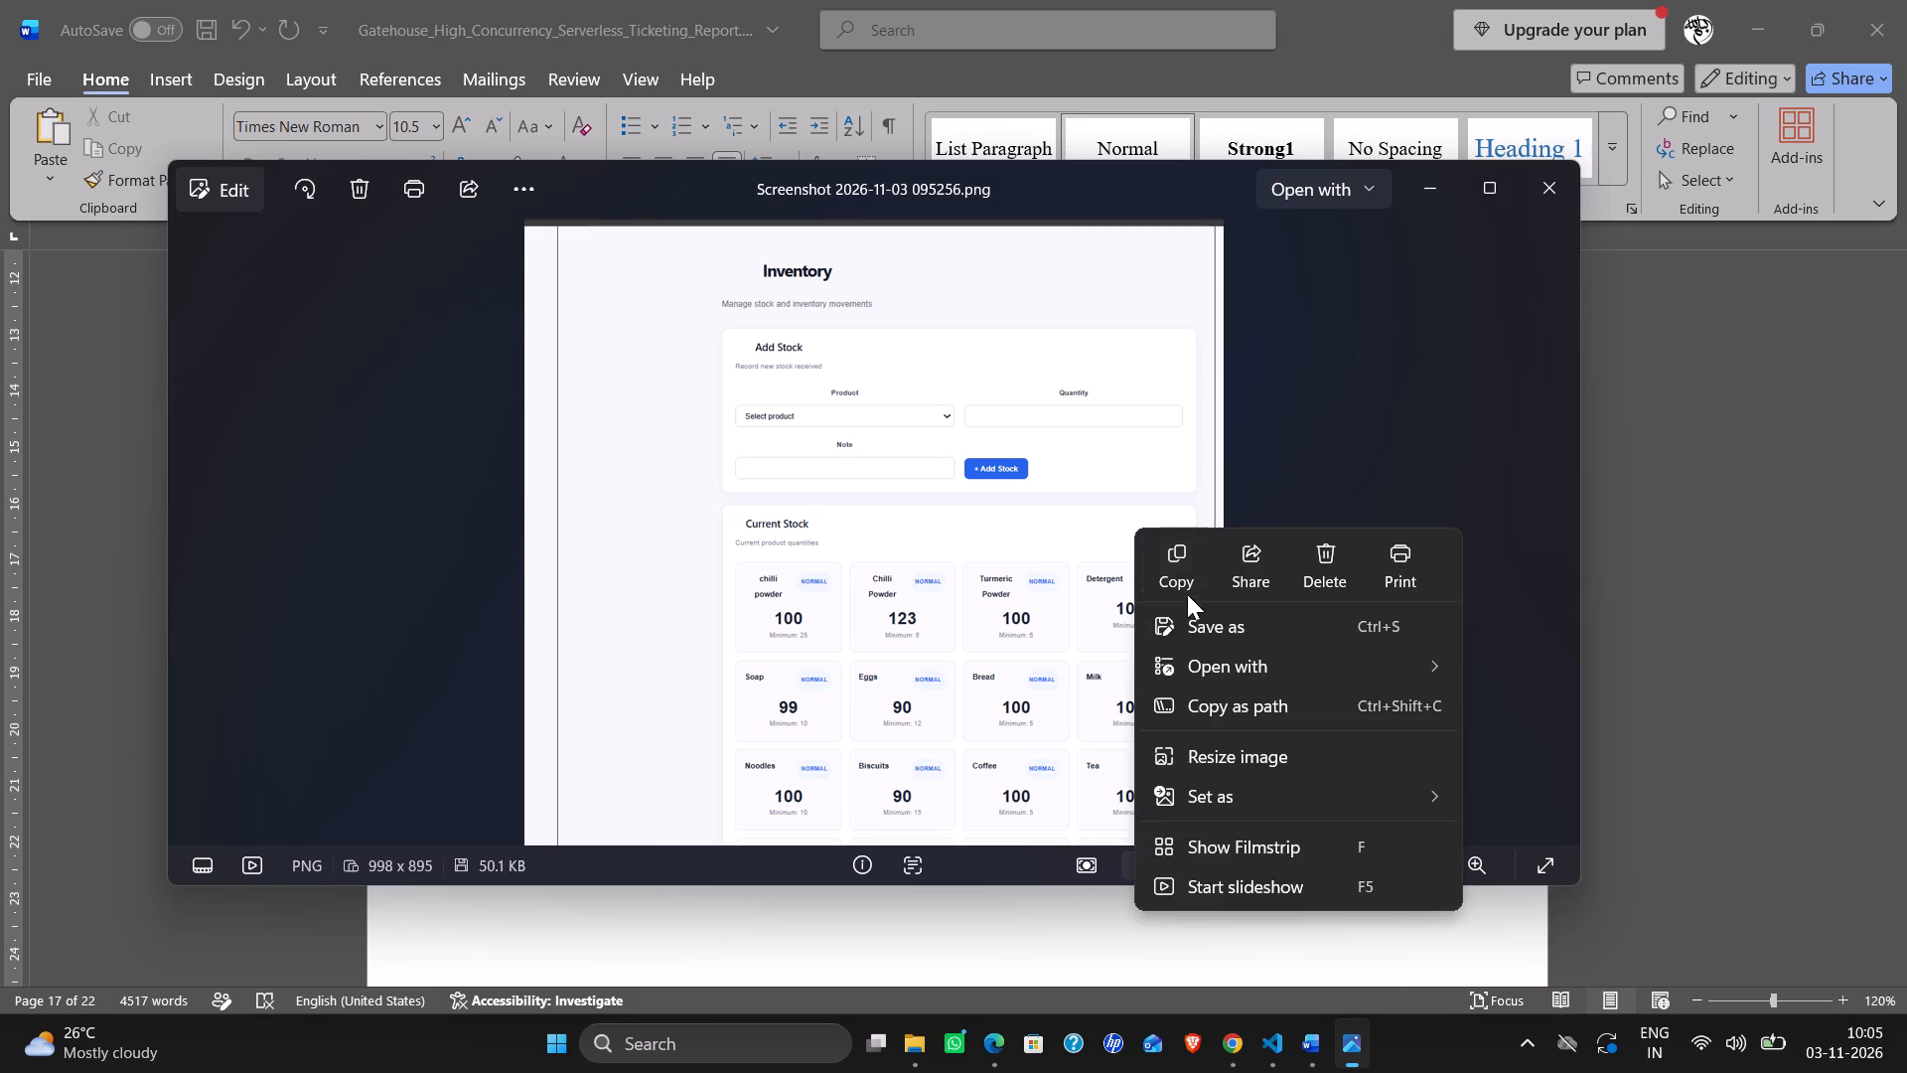
left_click(1180, 572)
key("alt+Tab")
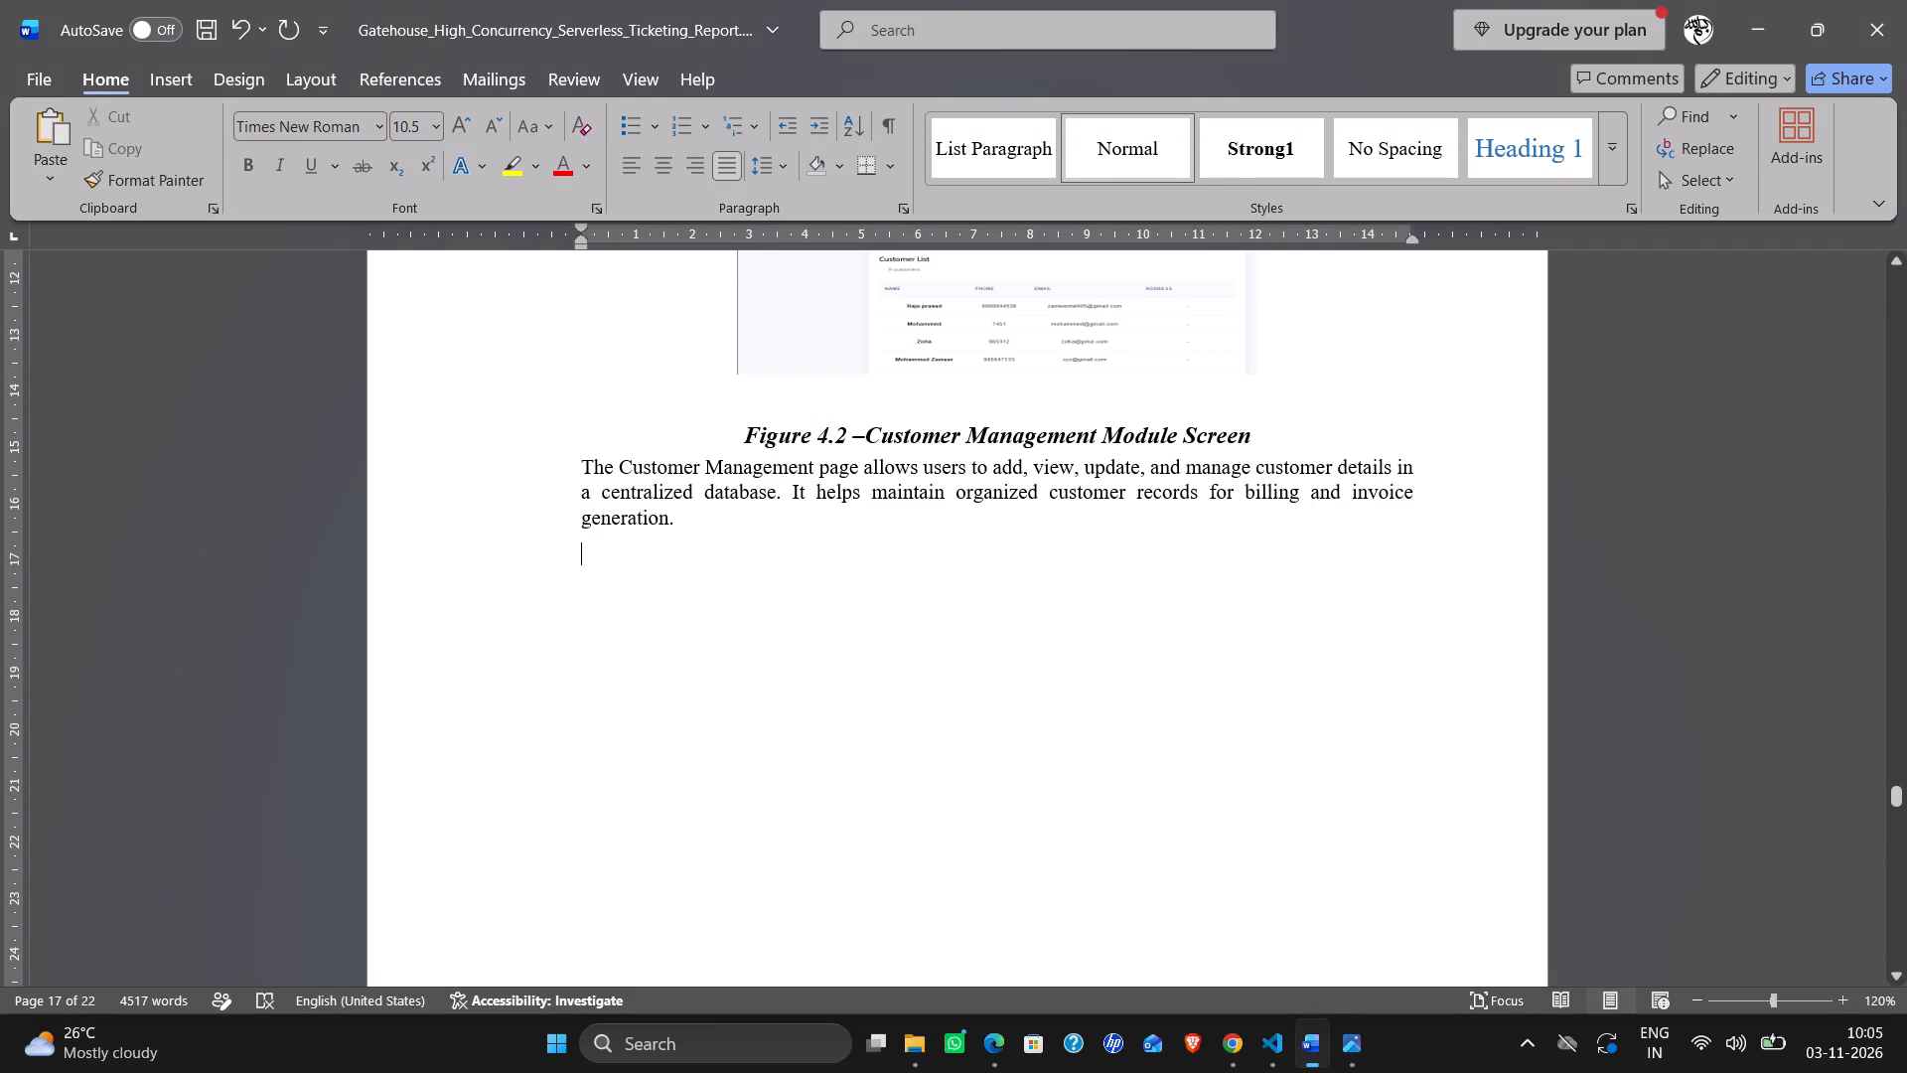
key("ctrl+v")
Shrink the pasted Inventory screenshot proportionally to about 6 cm wide so it fits below the Customer Management description.
left_click(856, 479)
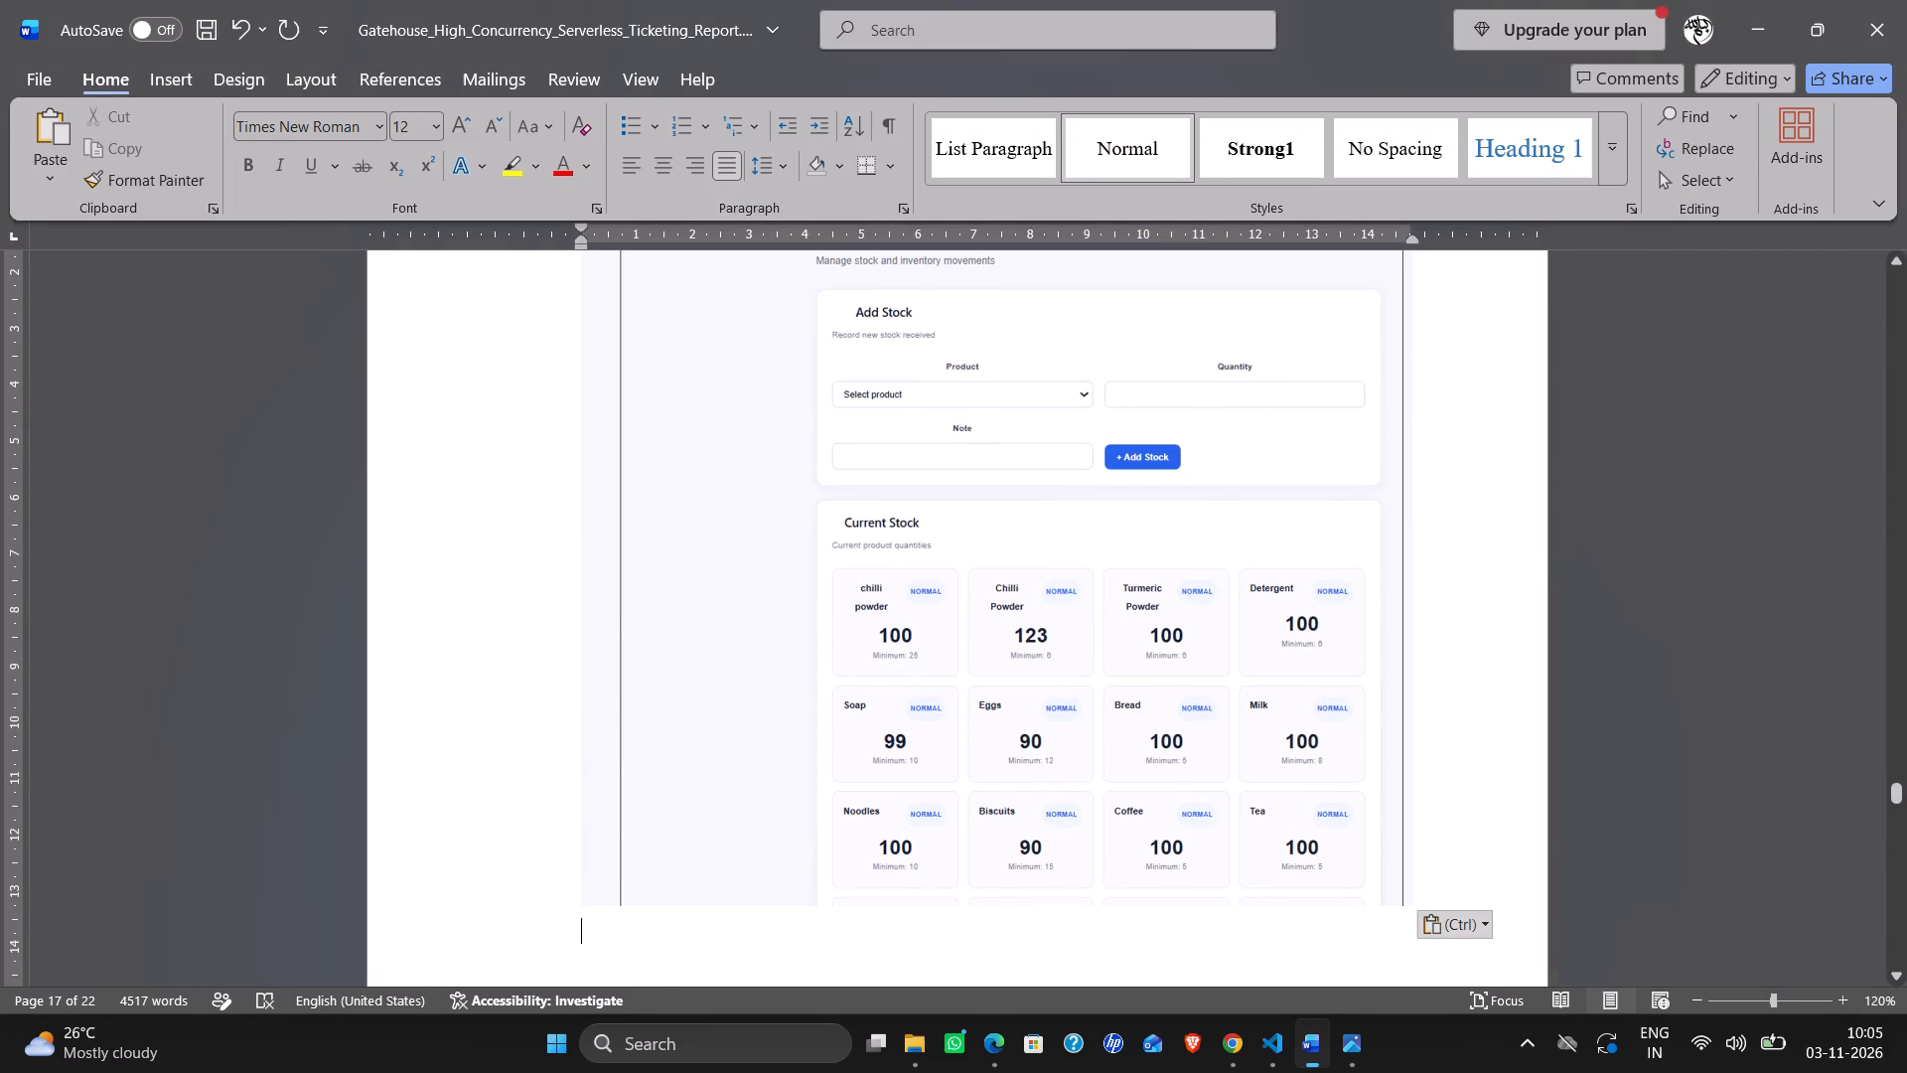
scroll(856, 479, "up", 1)
left_click_drag(585, 392, 929, 796)
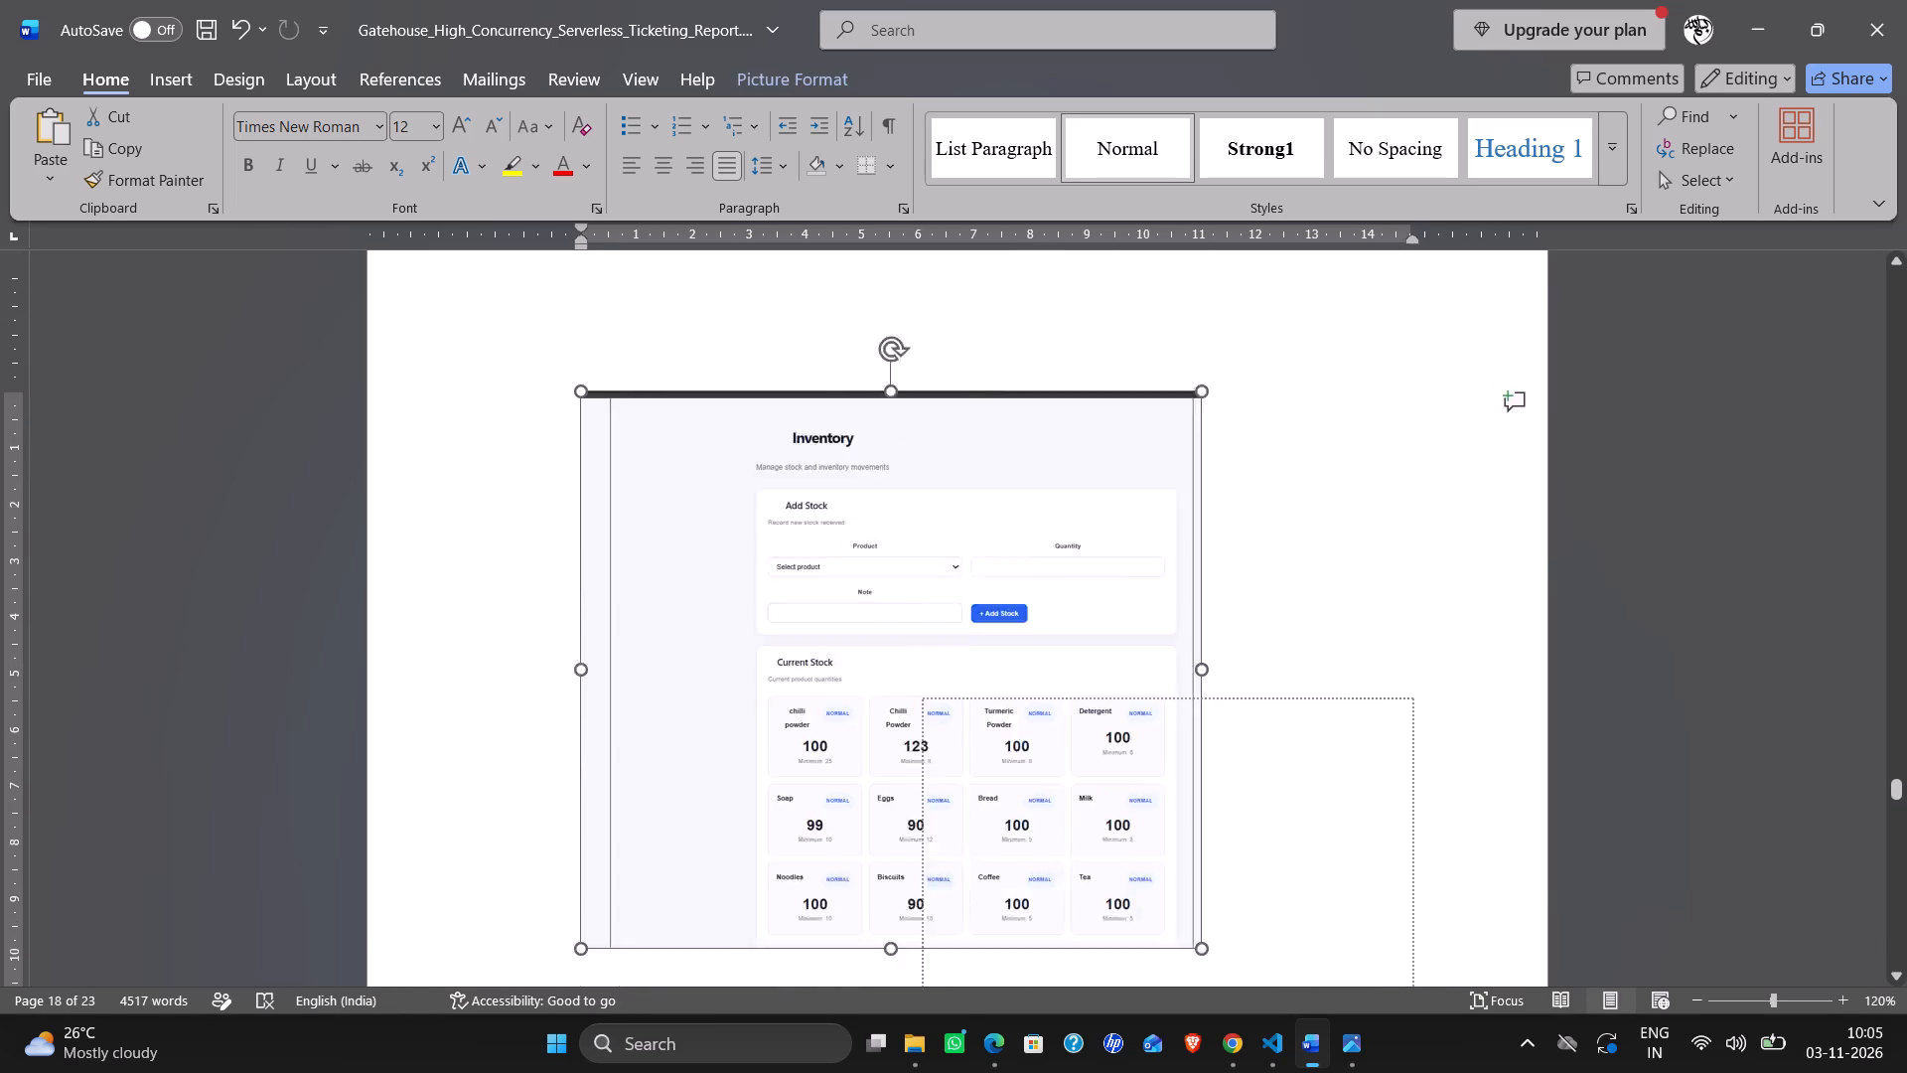
left_click_drag(929, 796, 1079, 954)
scroll(1079, 954, "down", 1)
scroll(1079, 954, "up", 2)
Indent the Inventory screenshot by about 2.75 cm to line up with the Customers screenshot above it.
left_click_drag(758, 789, 928, 775)
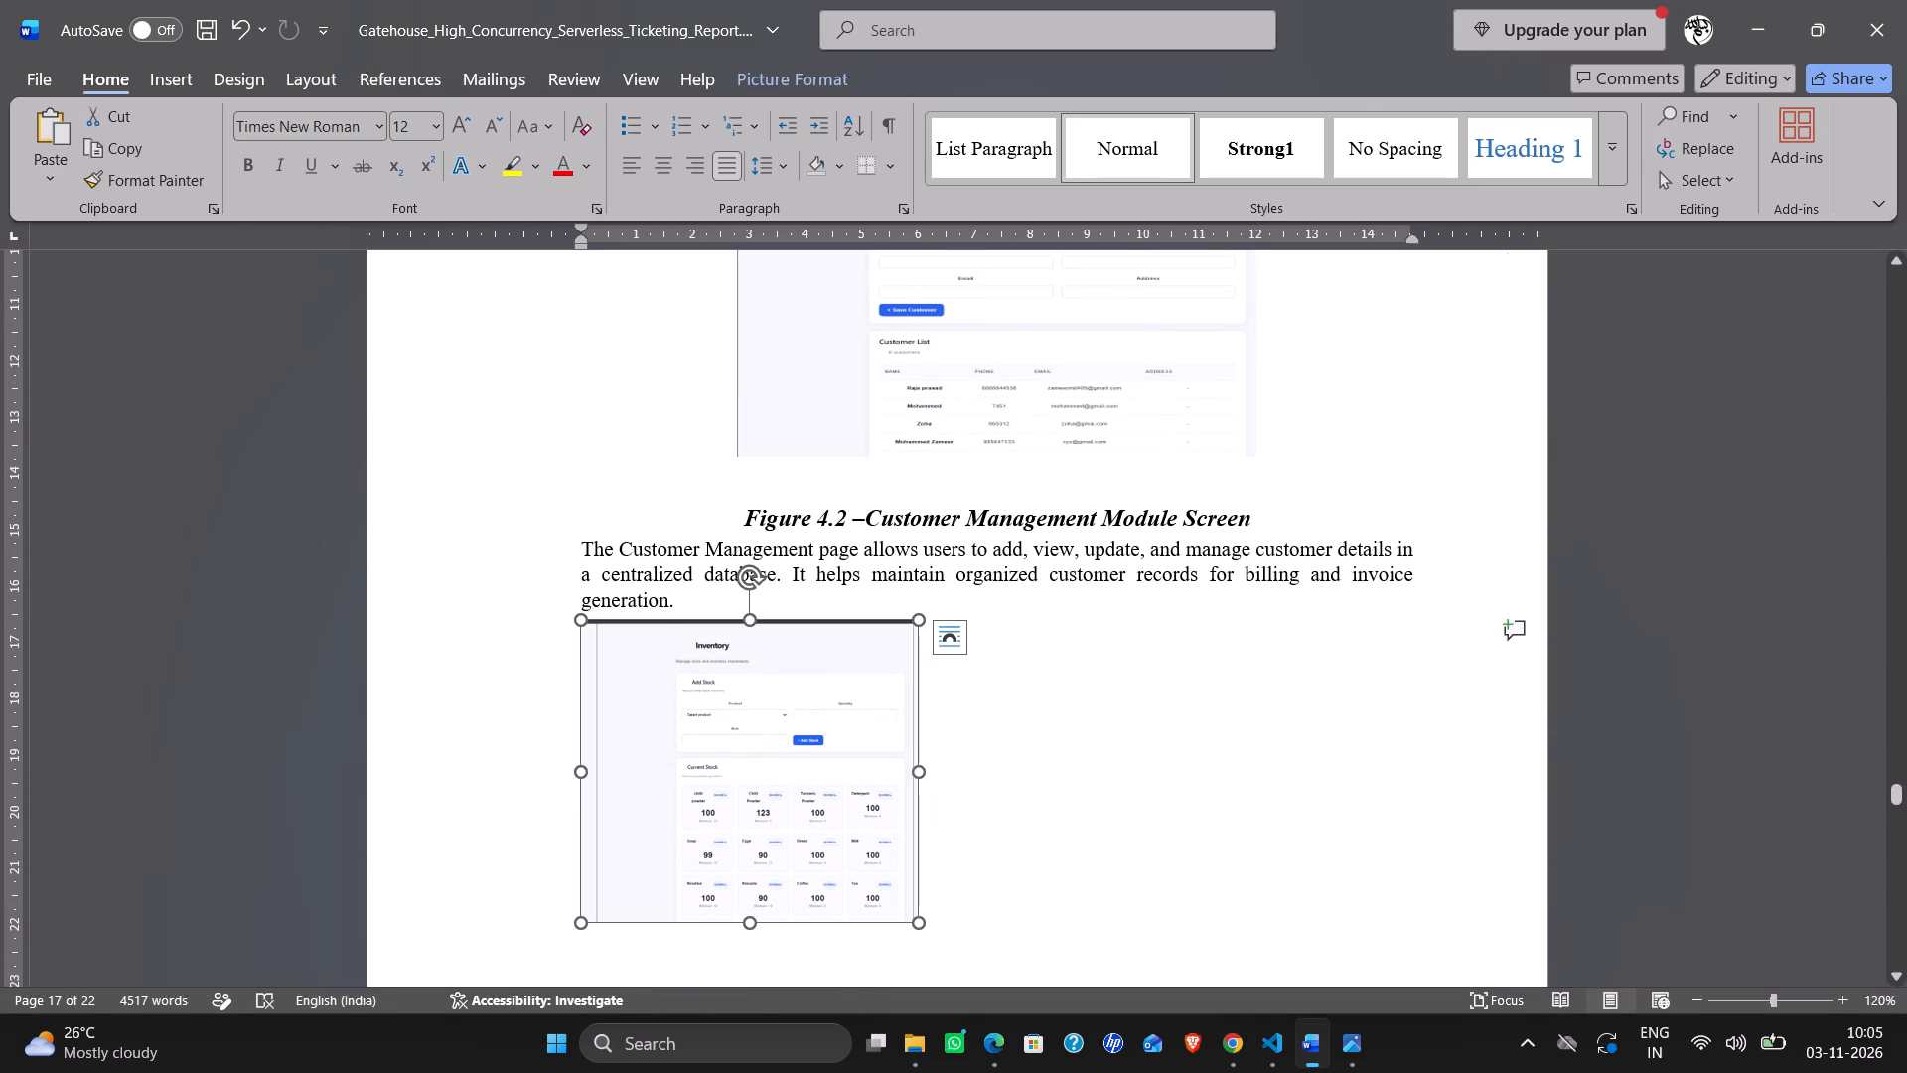
left_click_drag(581, 241, 740, 204)
left_click(849, 825)
Widen the Inventory screenshot to about 9.1 cm, keeping its height, to match the other figures.
scroll(1210, 775, "down", 1)
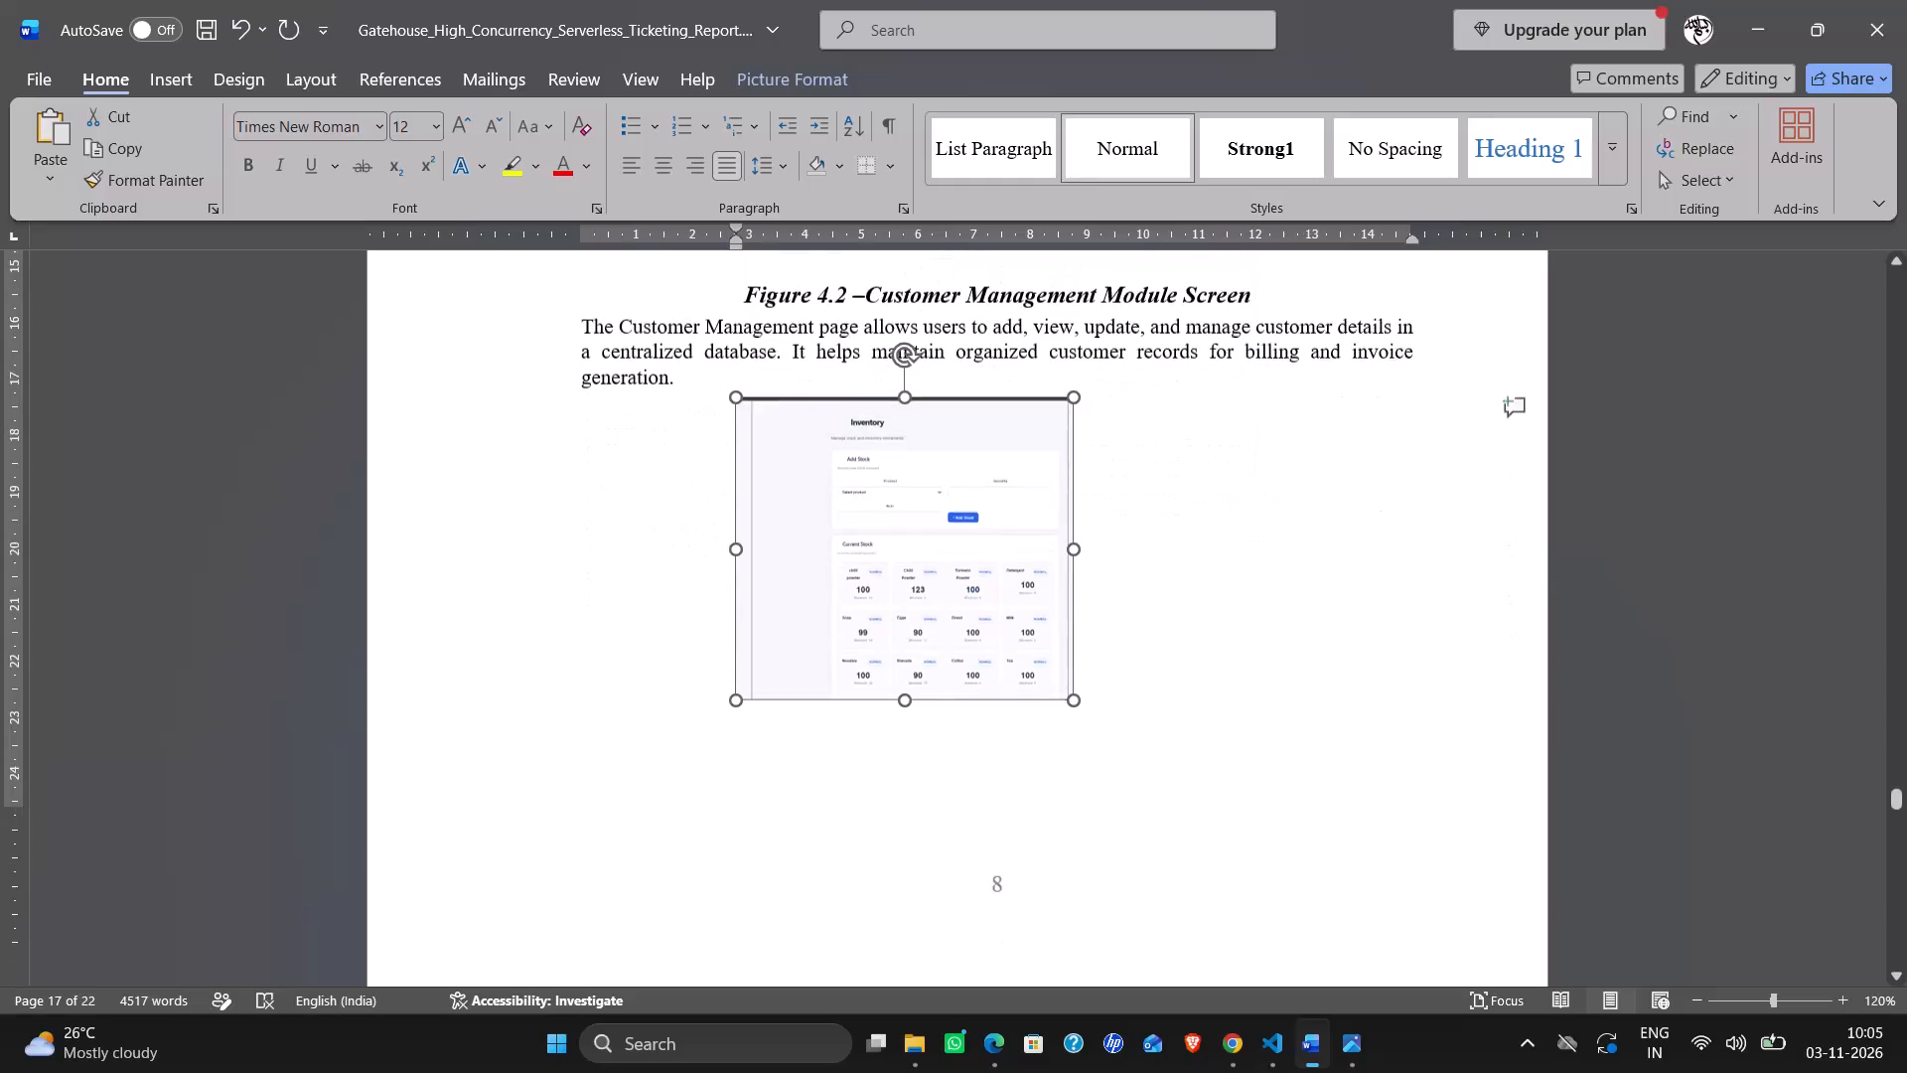
scroll(1210, 775, "down", 5)
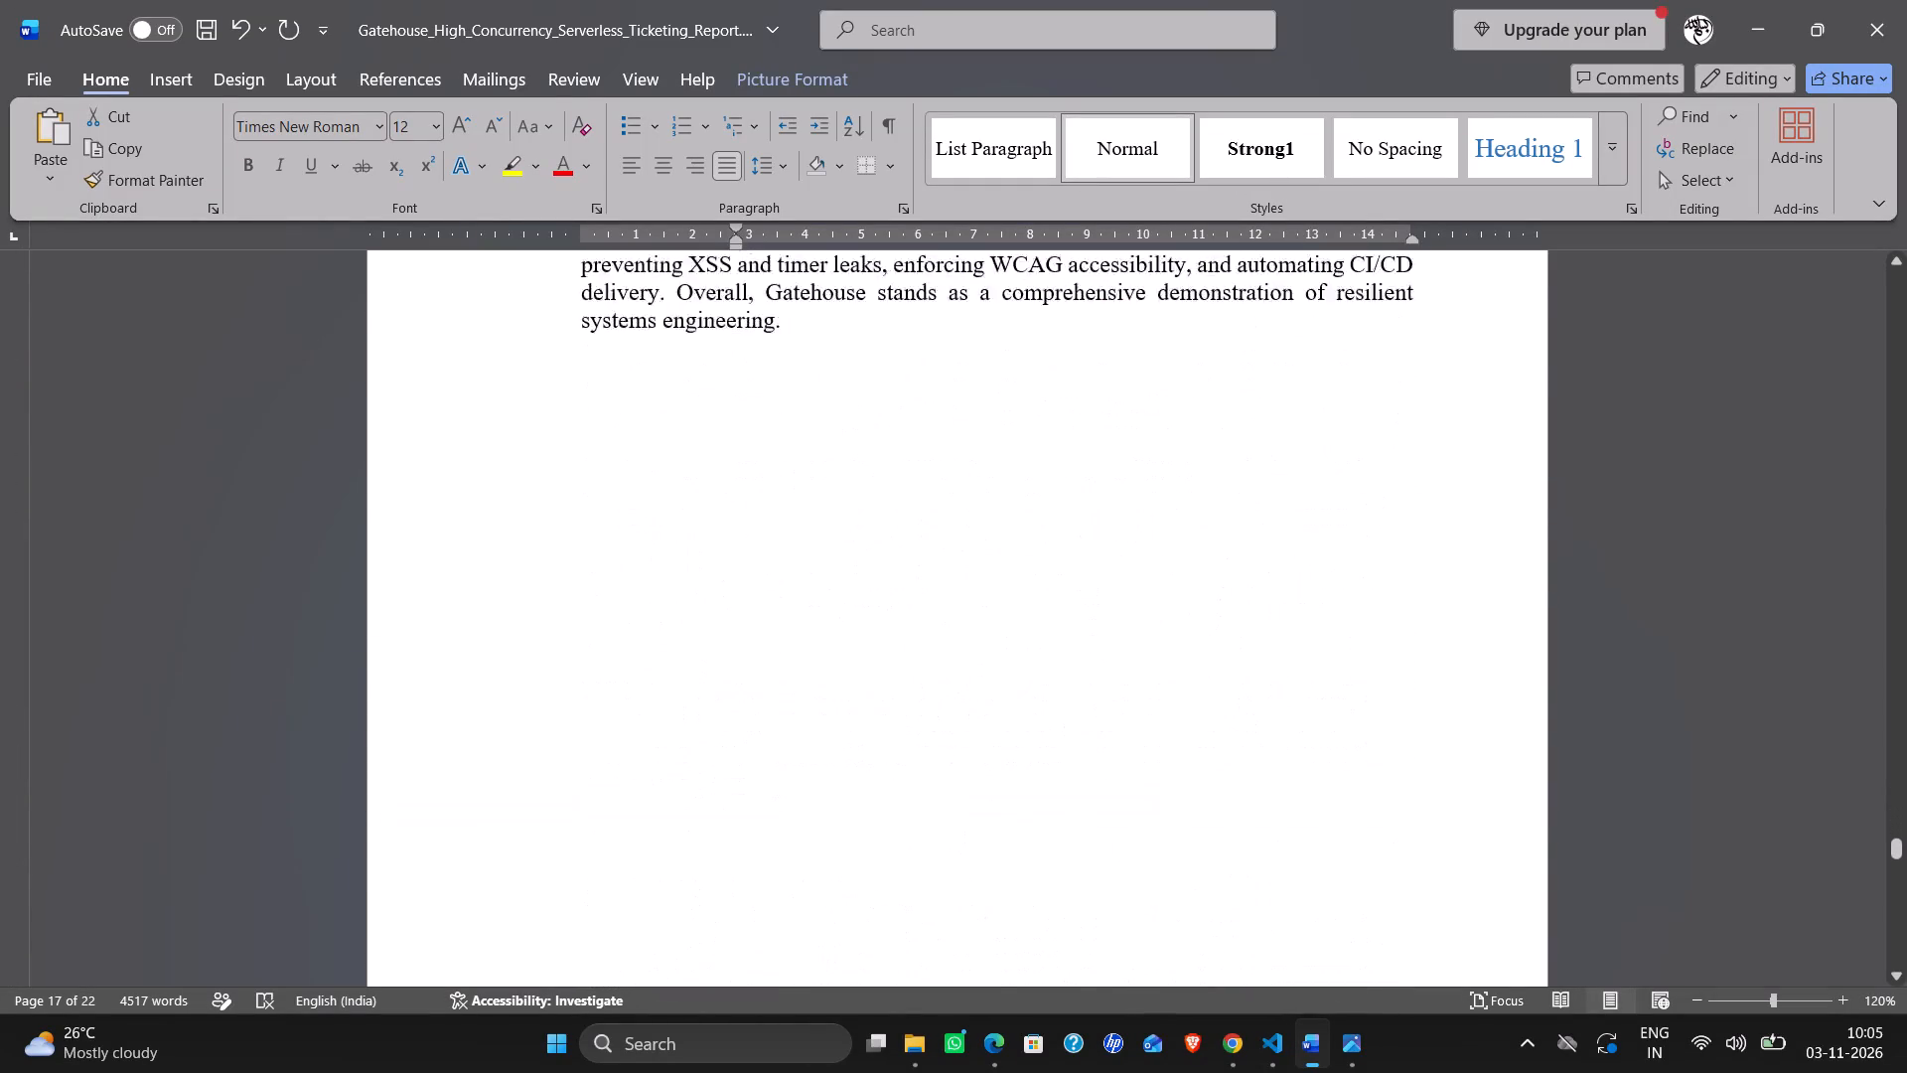
scroll(1210, 775, "down", 6)
scroll(1210, 775, "up", 11)
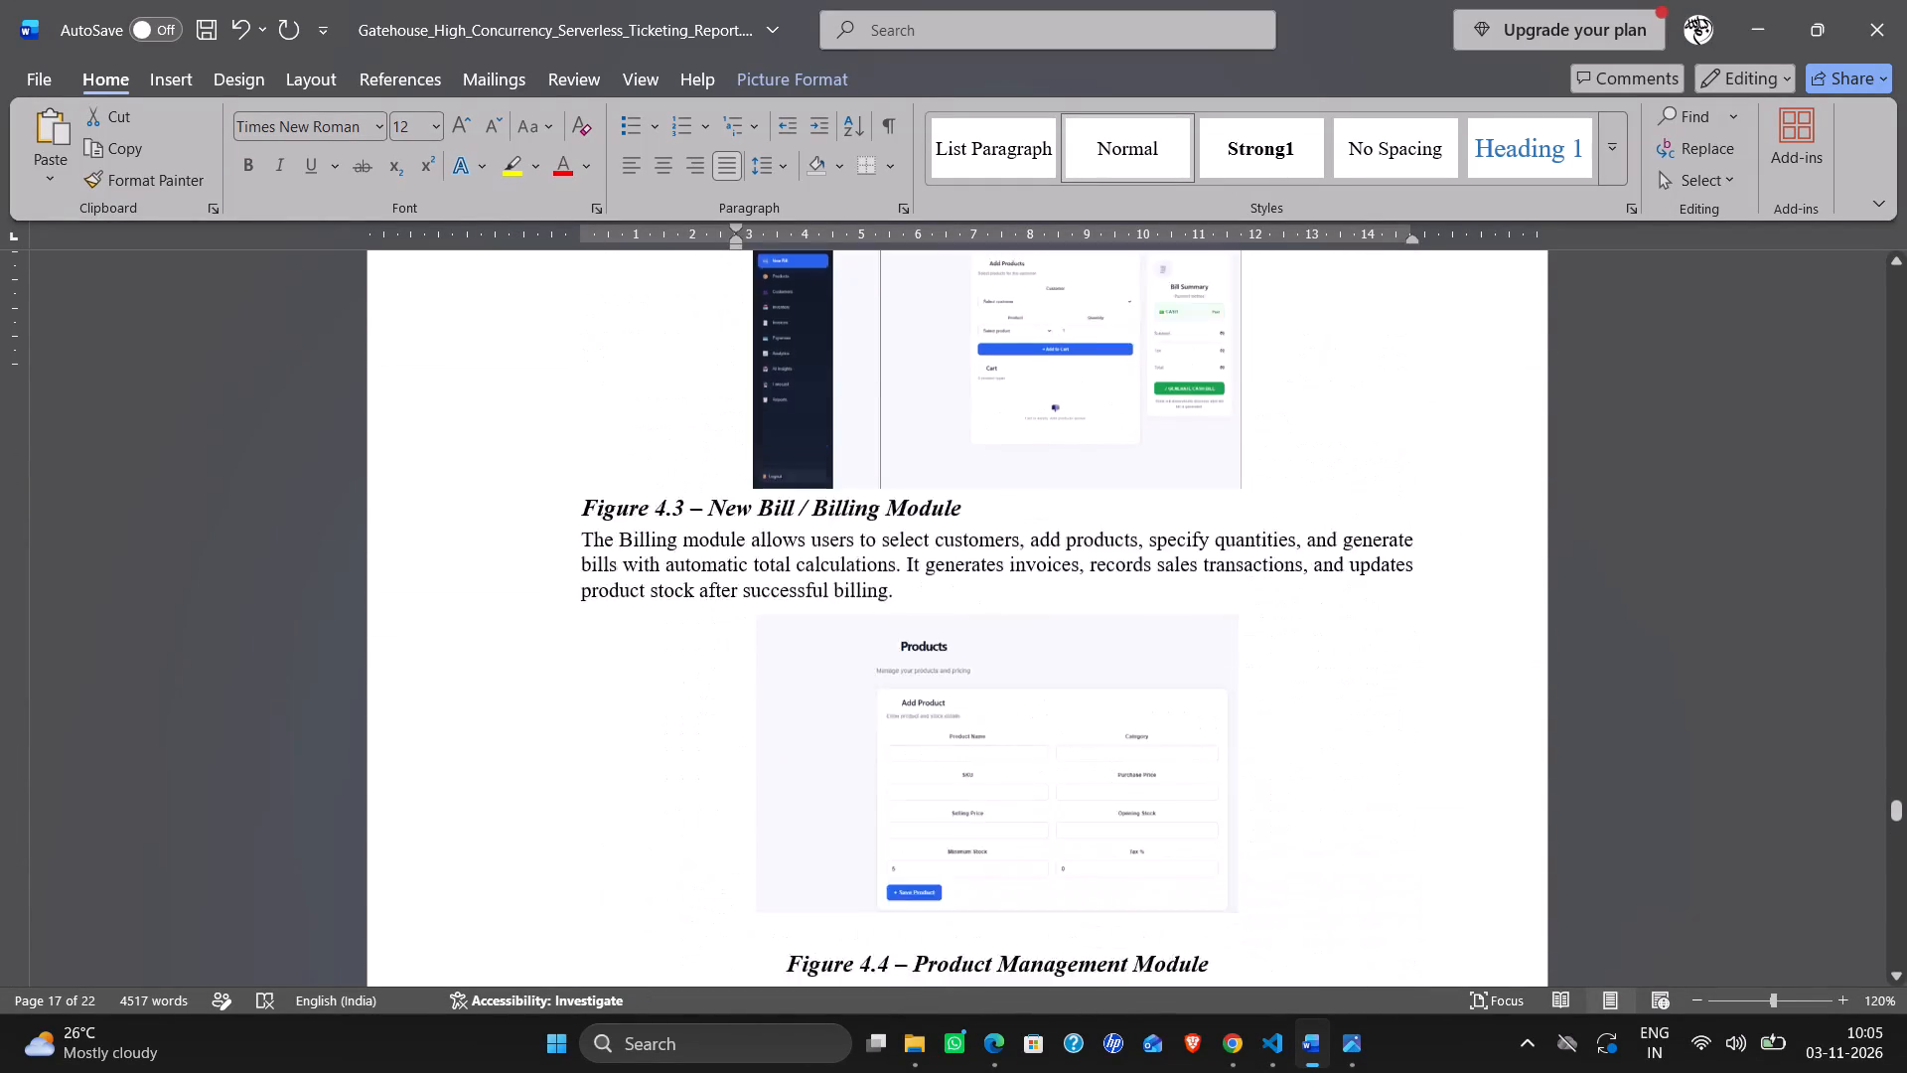
scroll(1210, 775, "up", 2)
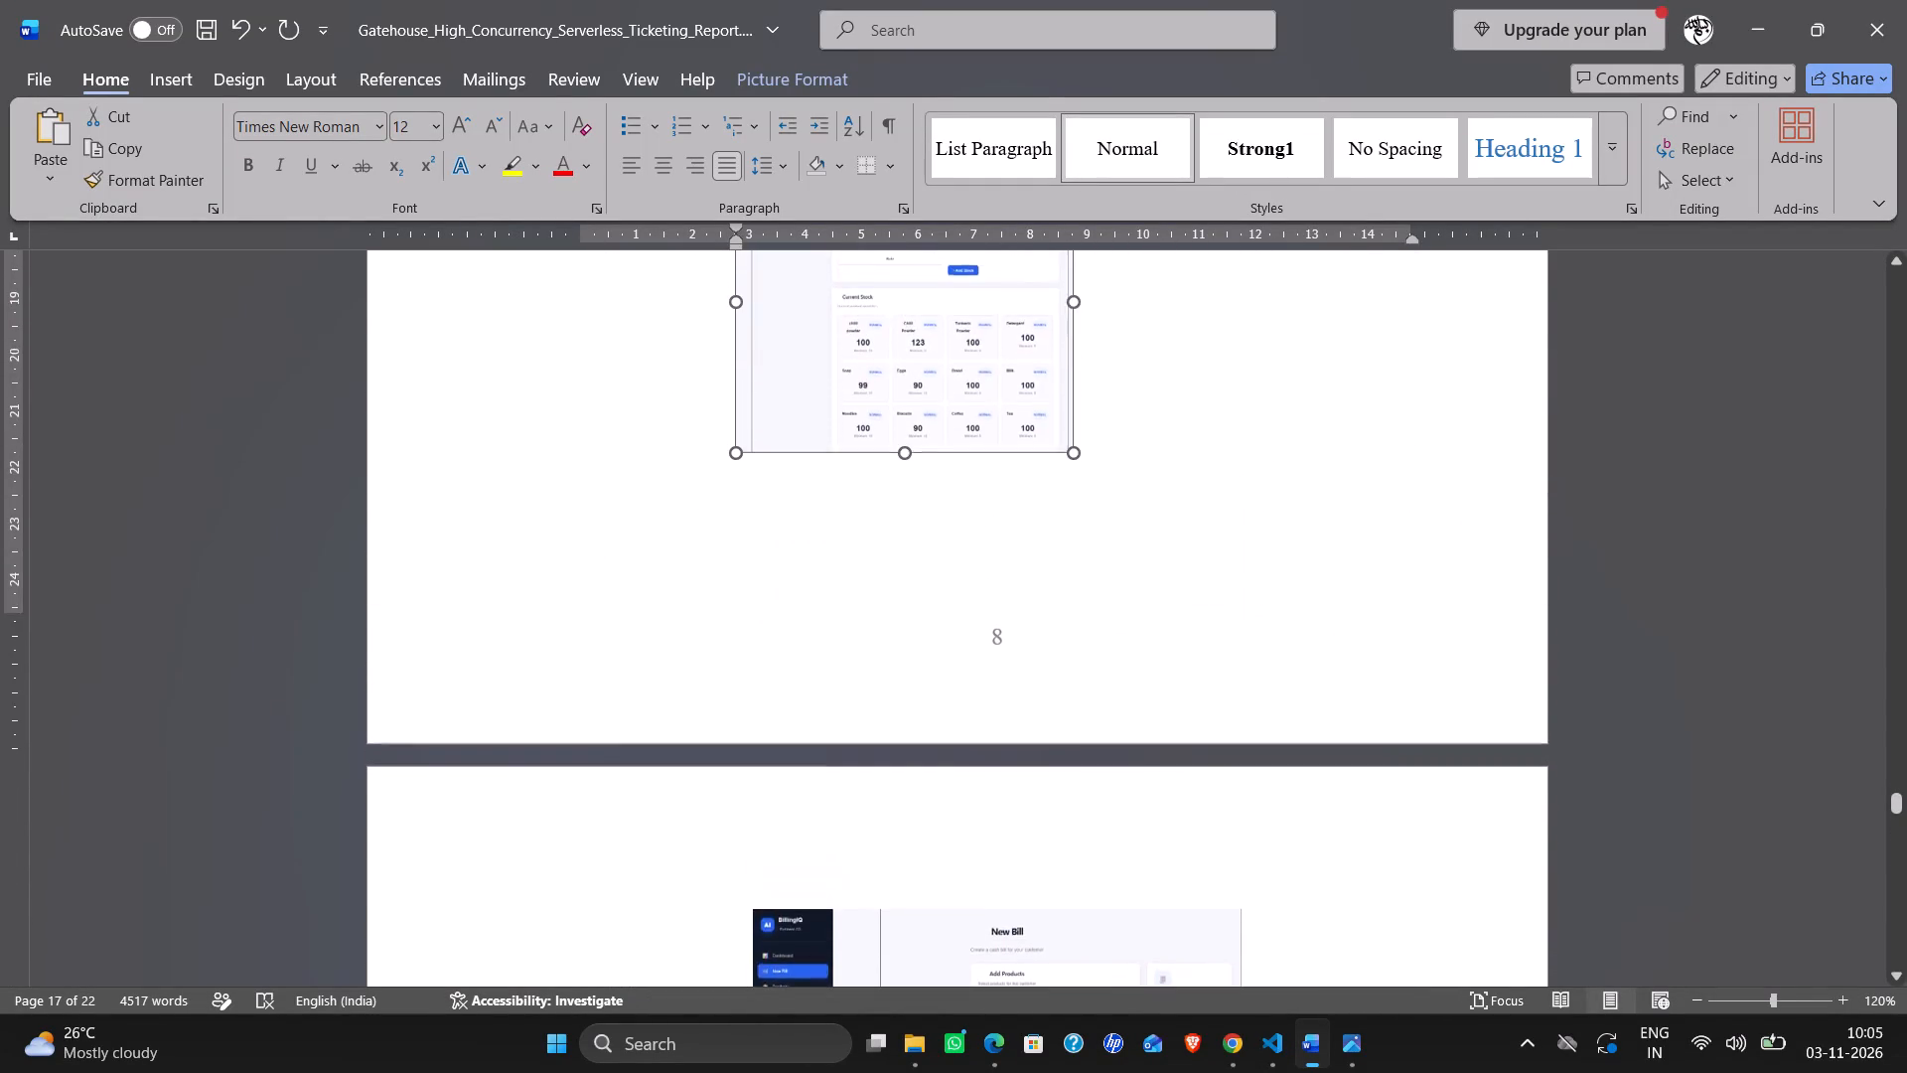
scroll(1210, 775, "up", 4)
scroll(1210, 775, "down", 2)
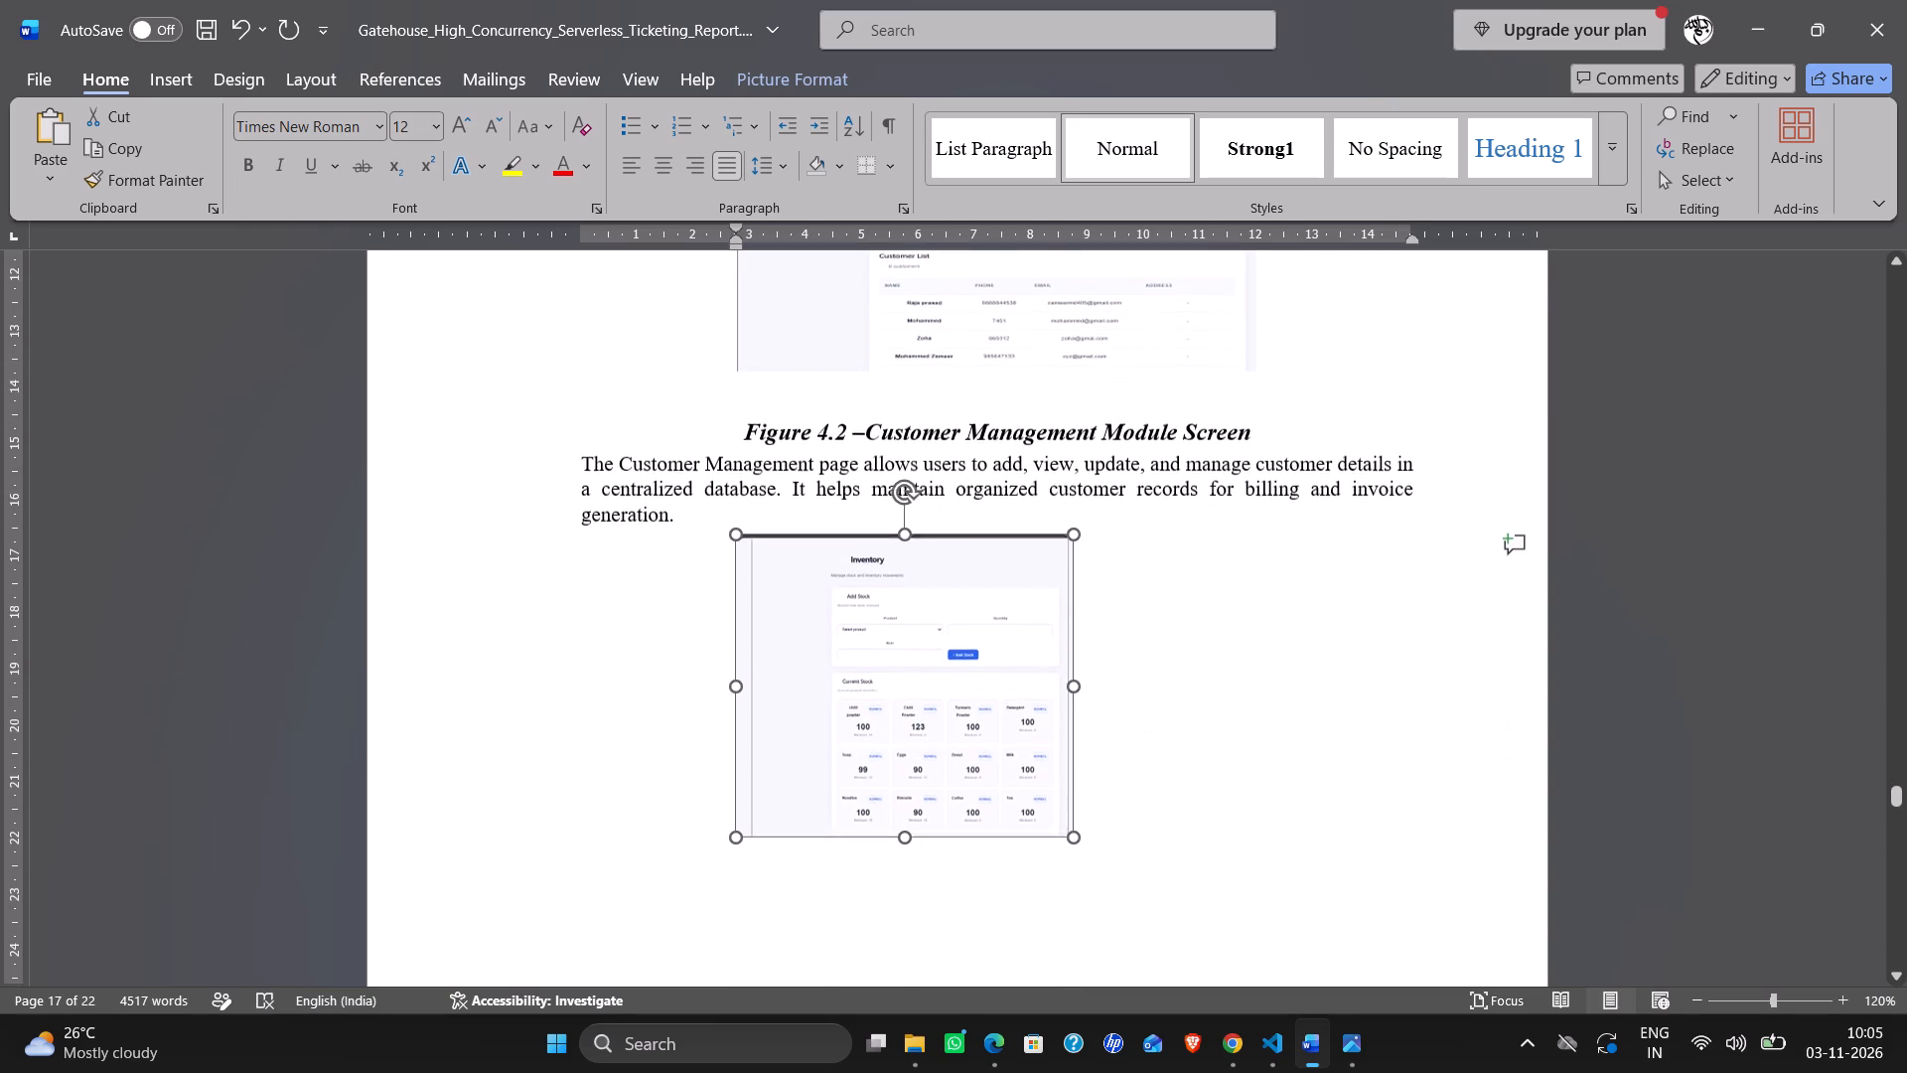
left_click(1046, 702)
scroll(1077, 679, "down", 1)
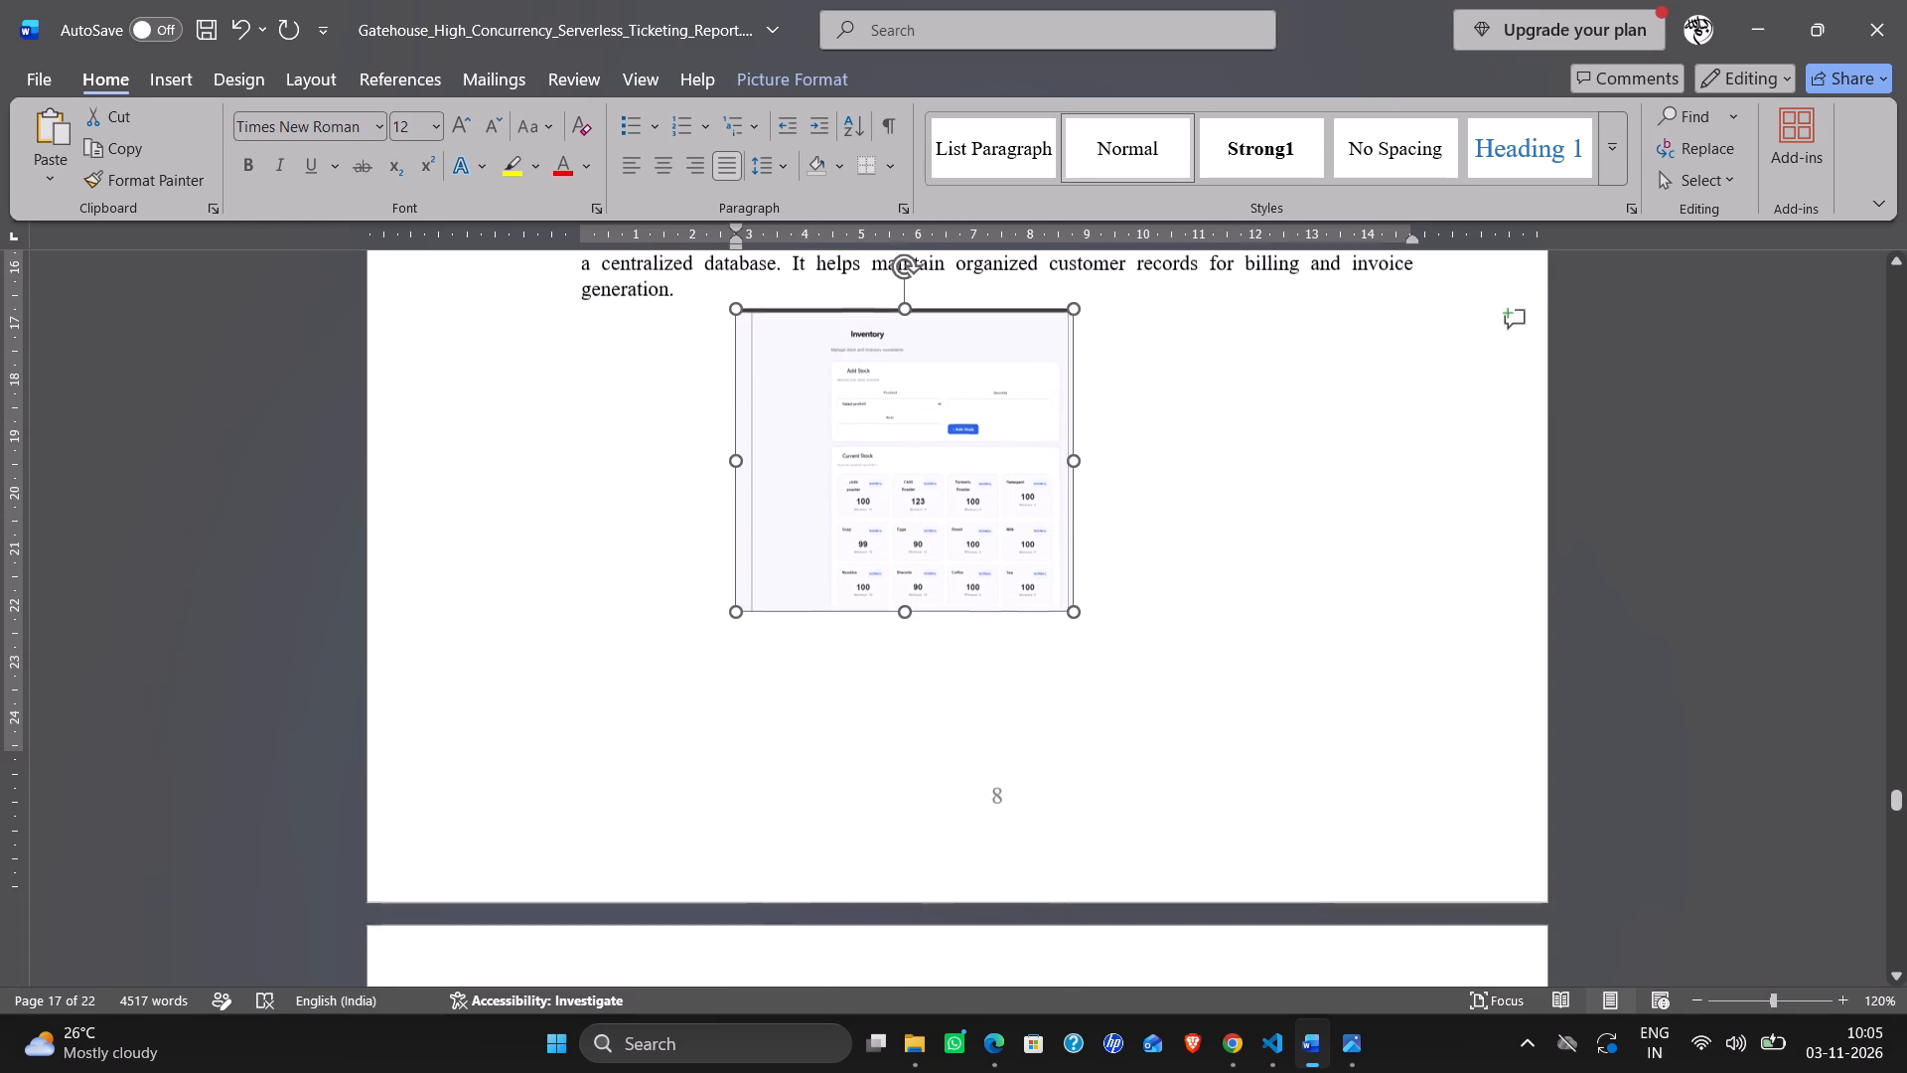
scroll(1077, 679, "up", 1)
left_click_drag(1074, 654, 1170, 634)
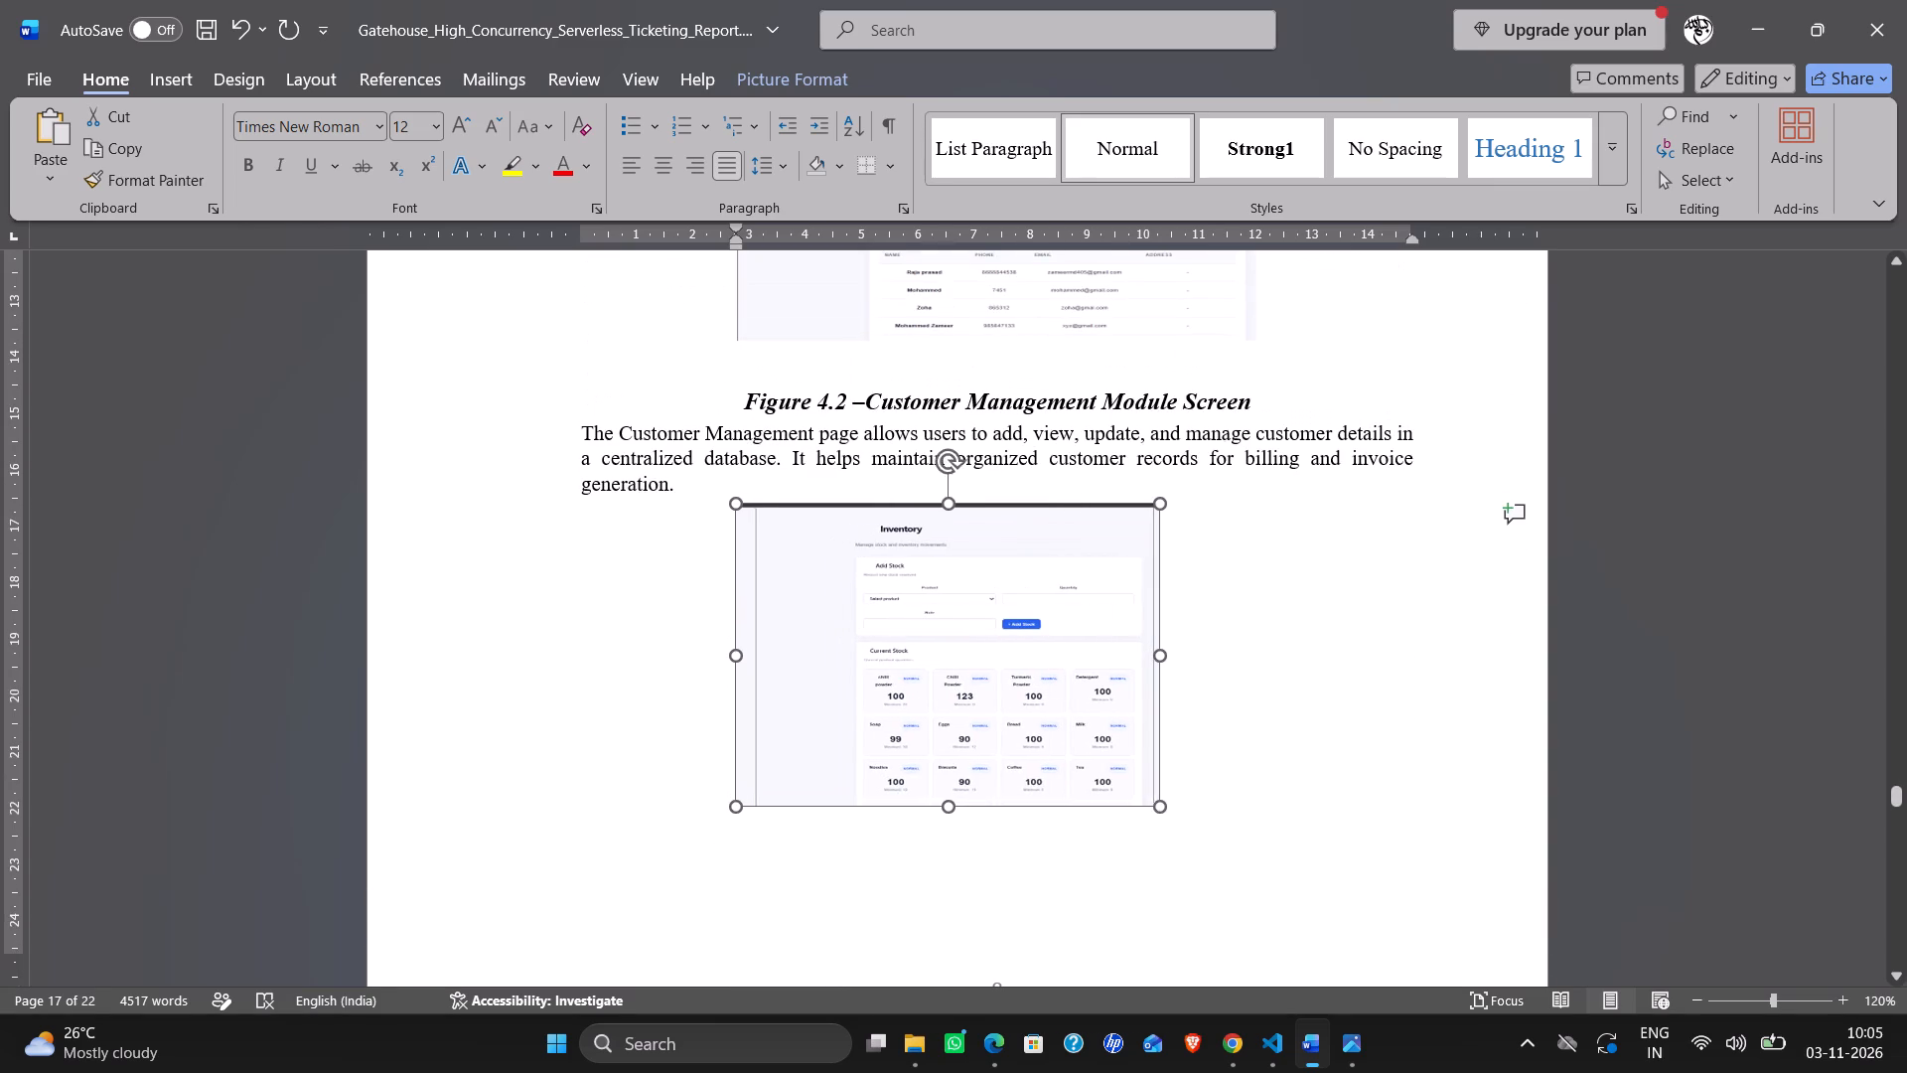
left_click_drag(1170, 634, 1244, 651)
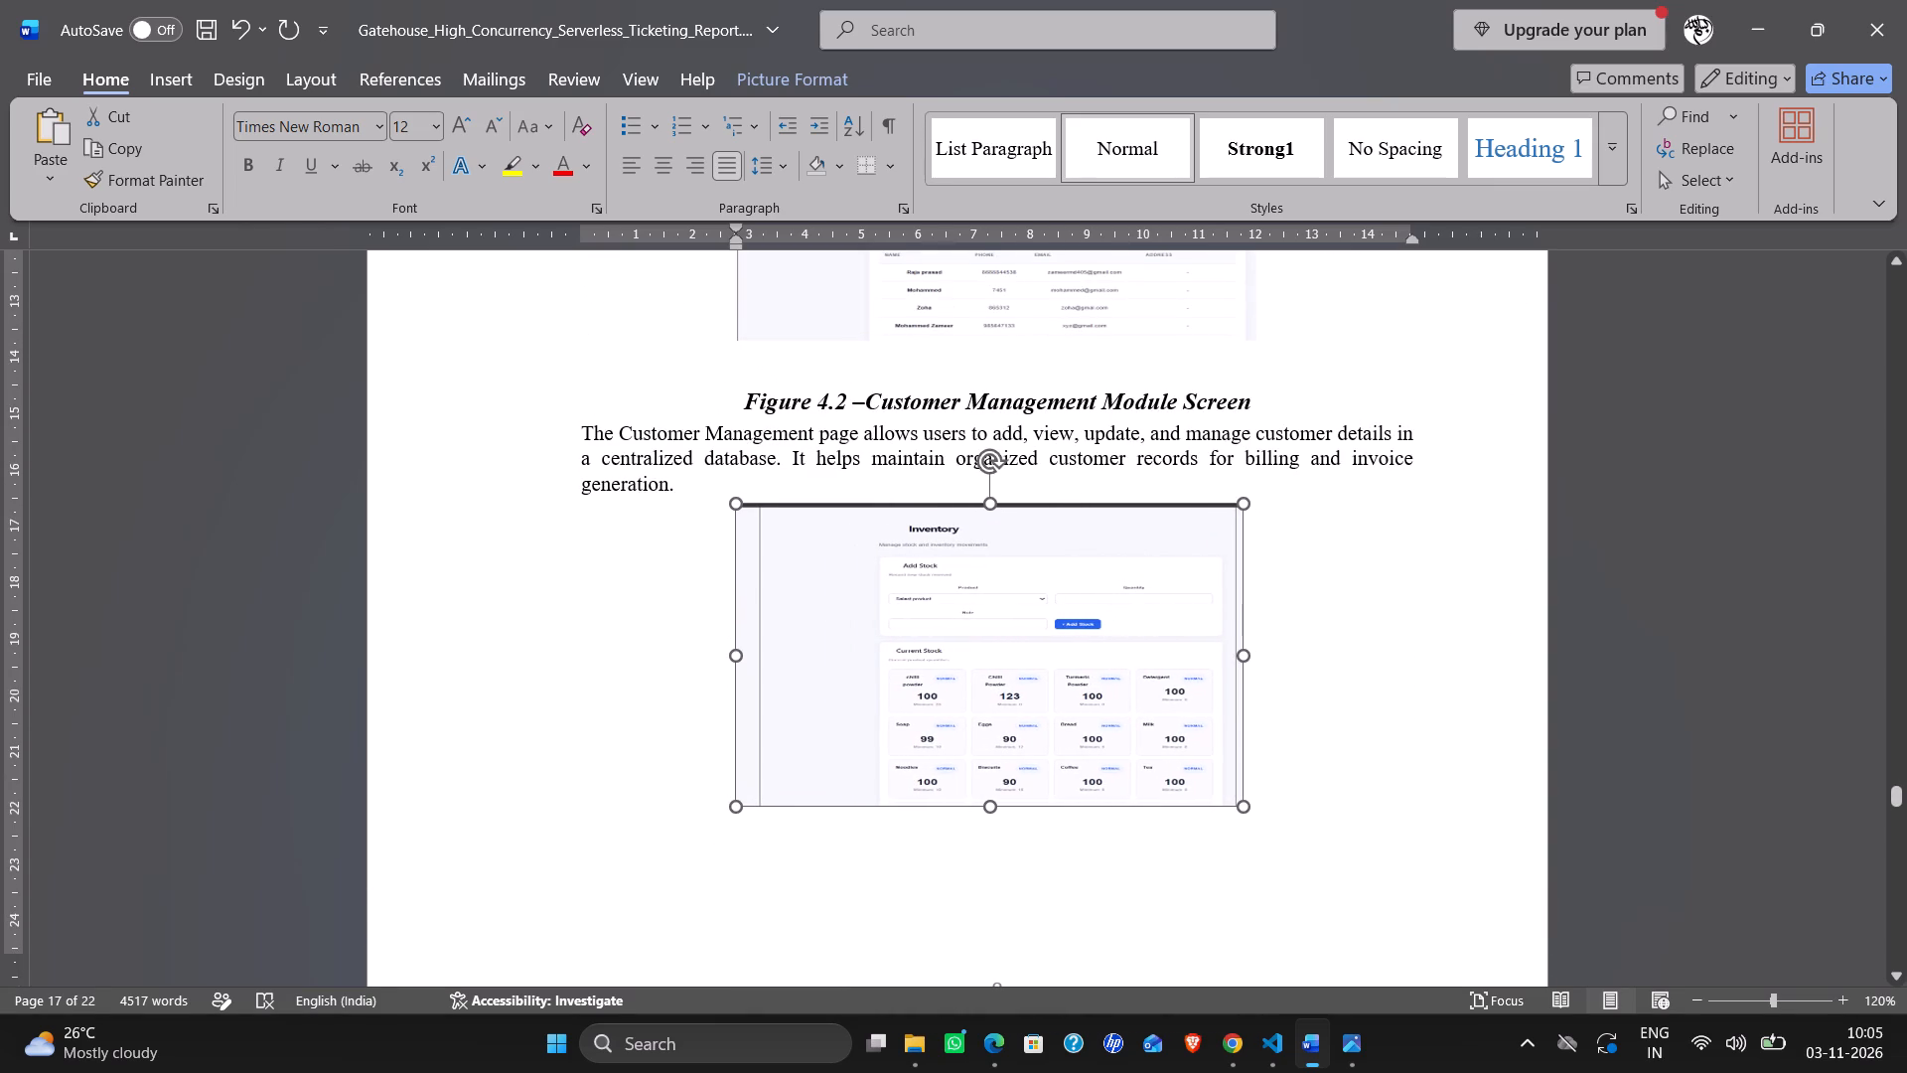
left_click_drag(1244, 651, 1246, 651)
scroll(752, 505, "down", 1)
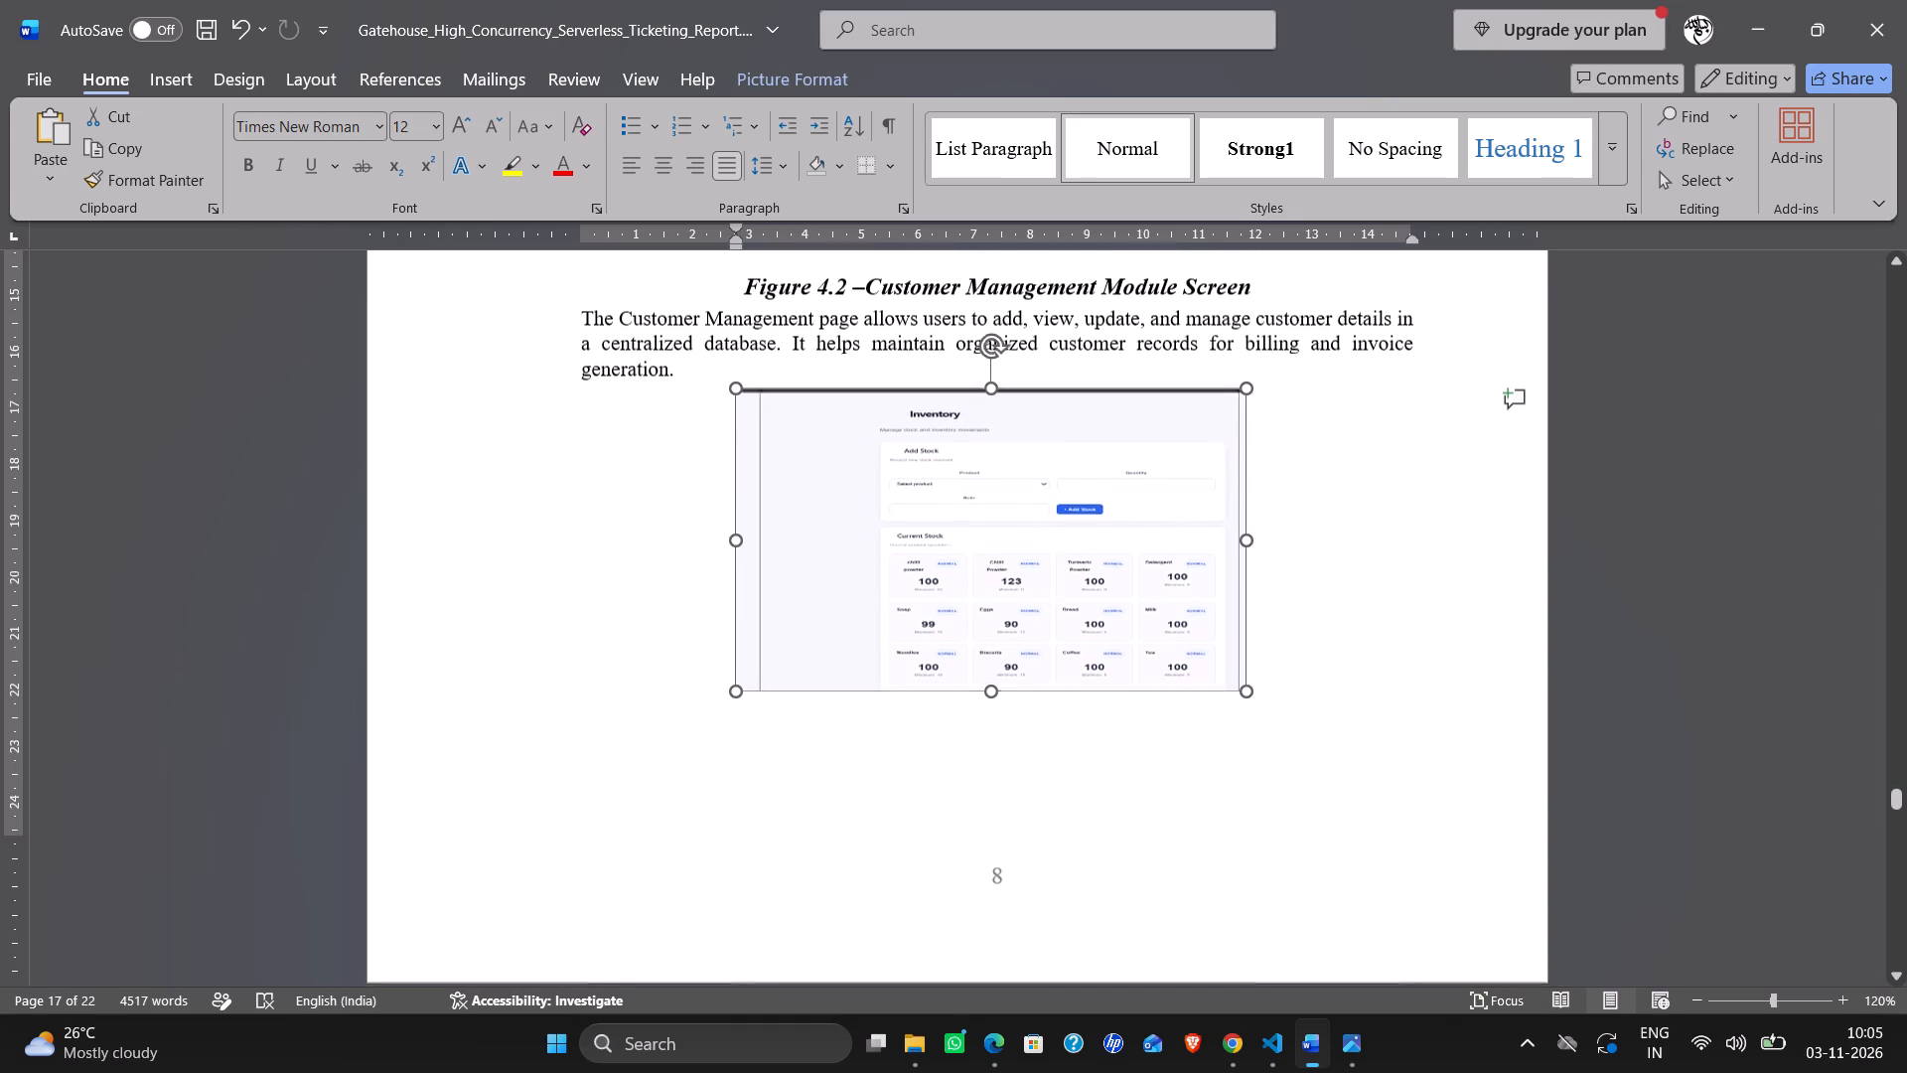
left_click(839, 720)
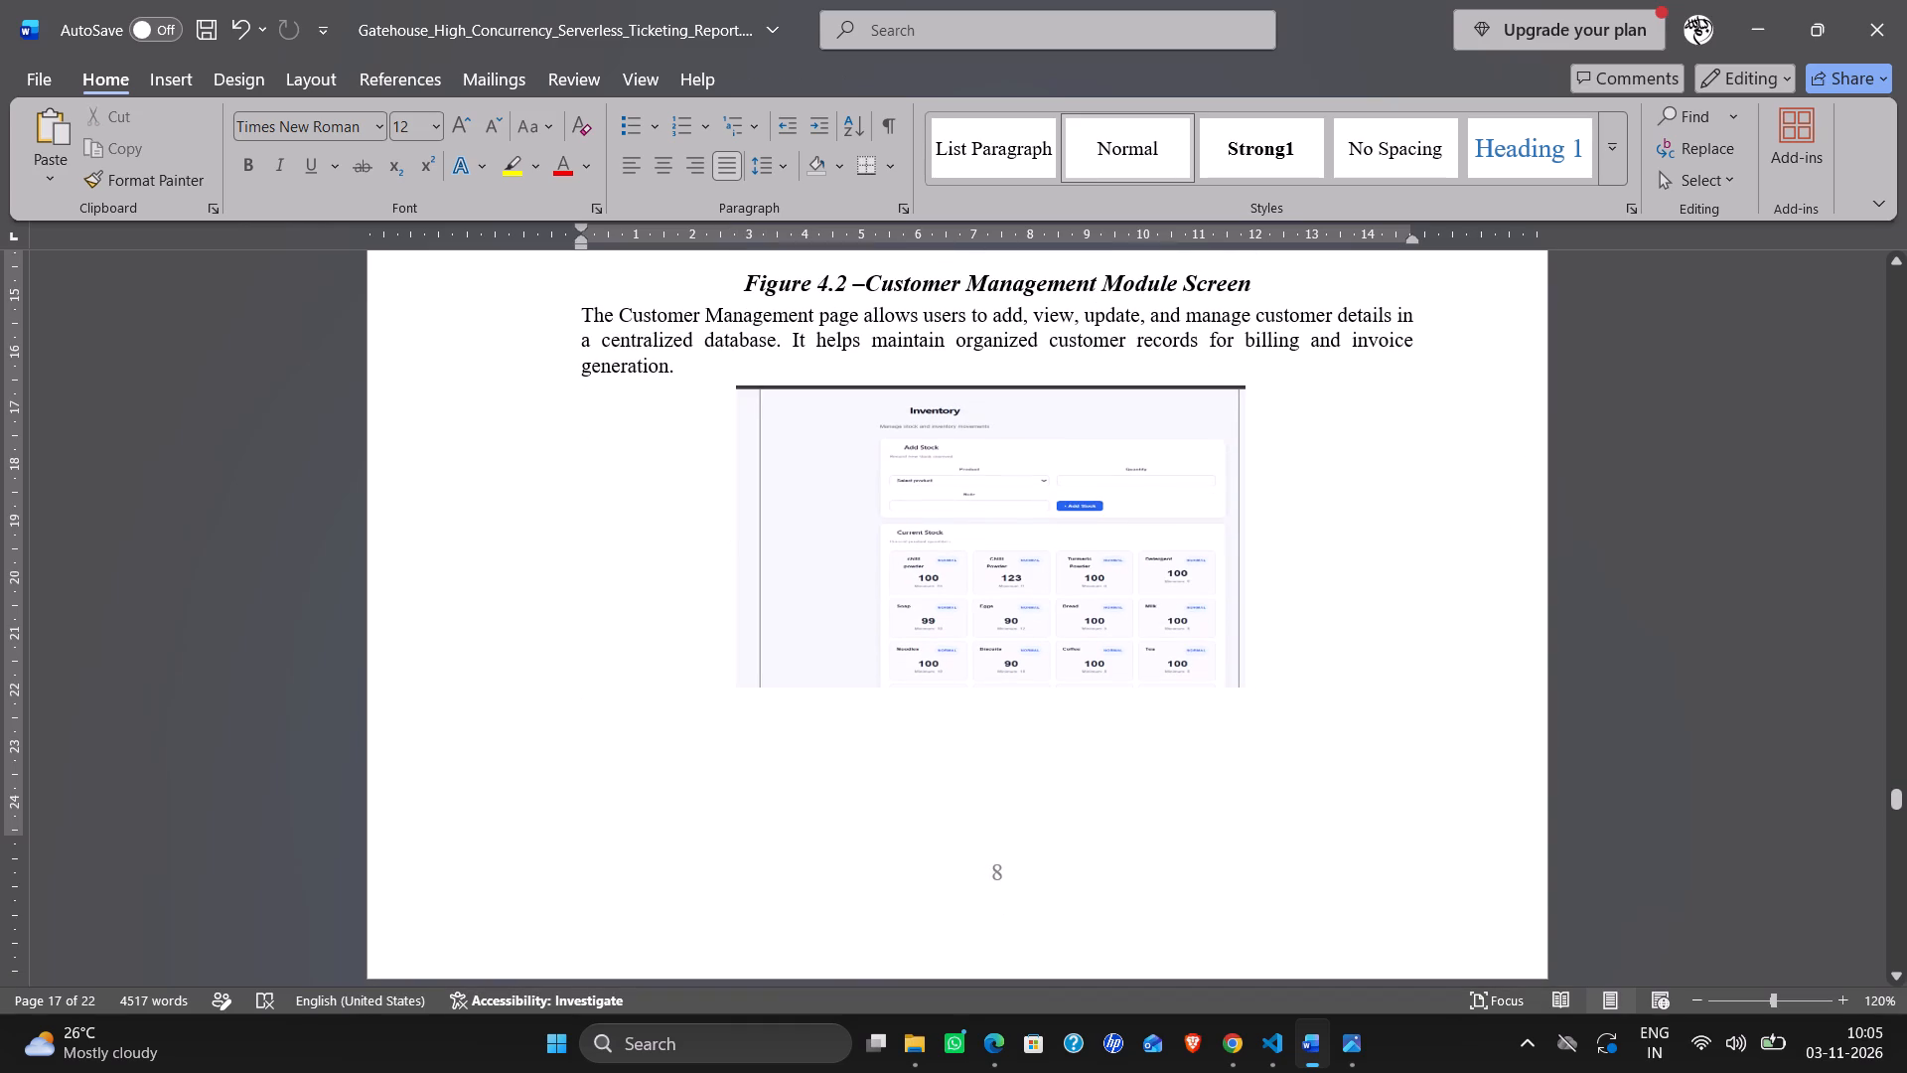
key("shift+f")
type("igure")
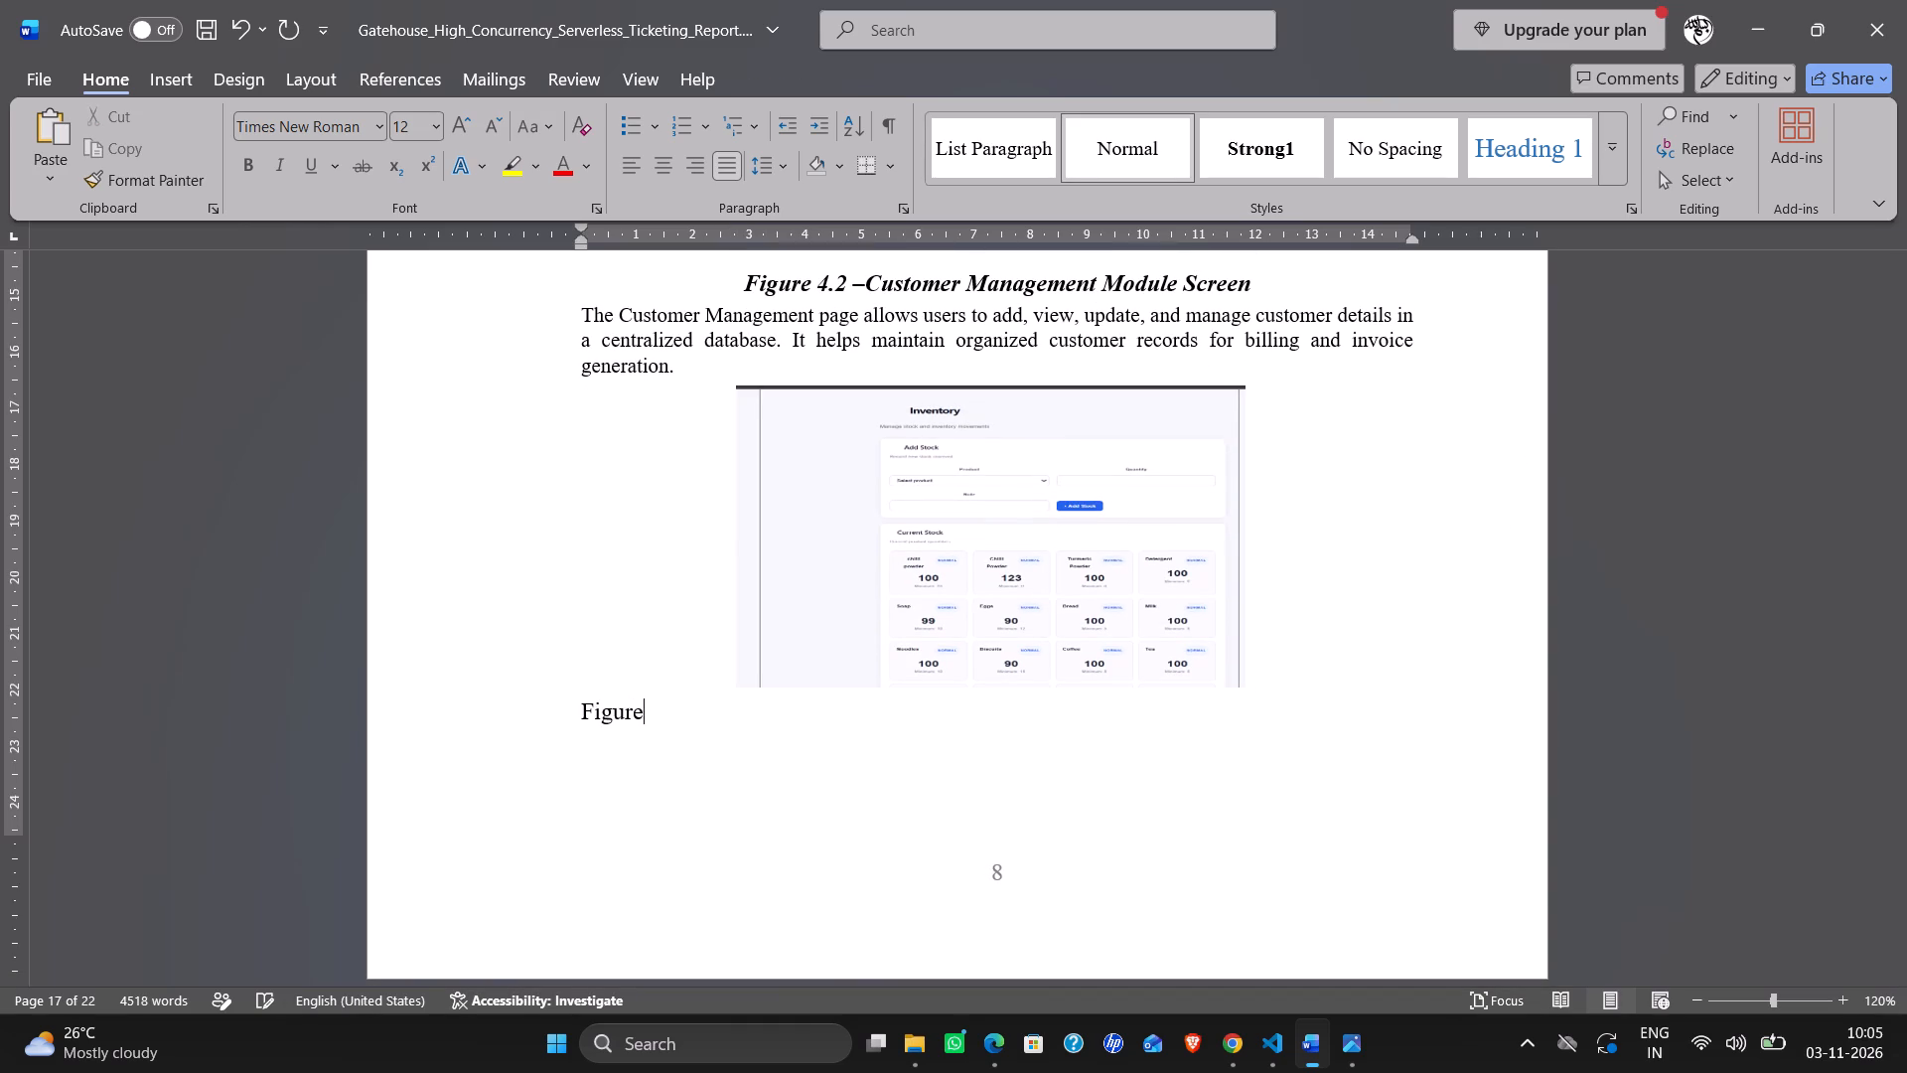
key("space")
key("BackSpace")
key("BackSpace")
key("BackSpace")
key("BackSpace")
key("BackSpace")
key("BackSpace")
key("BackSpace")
Renumber the Product Management Module caption as Figure 4.5.
scroll(992, 716, "down", 2)
scroll(726, 749, "down", 1)
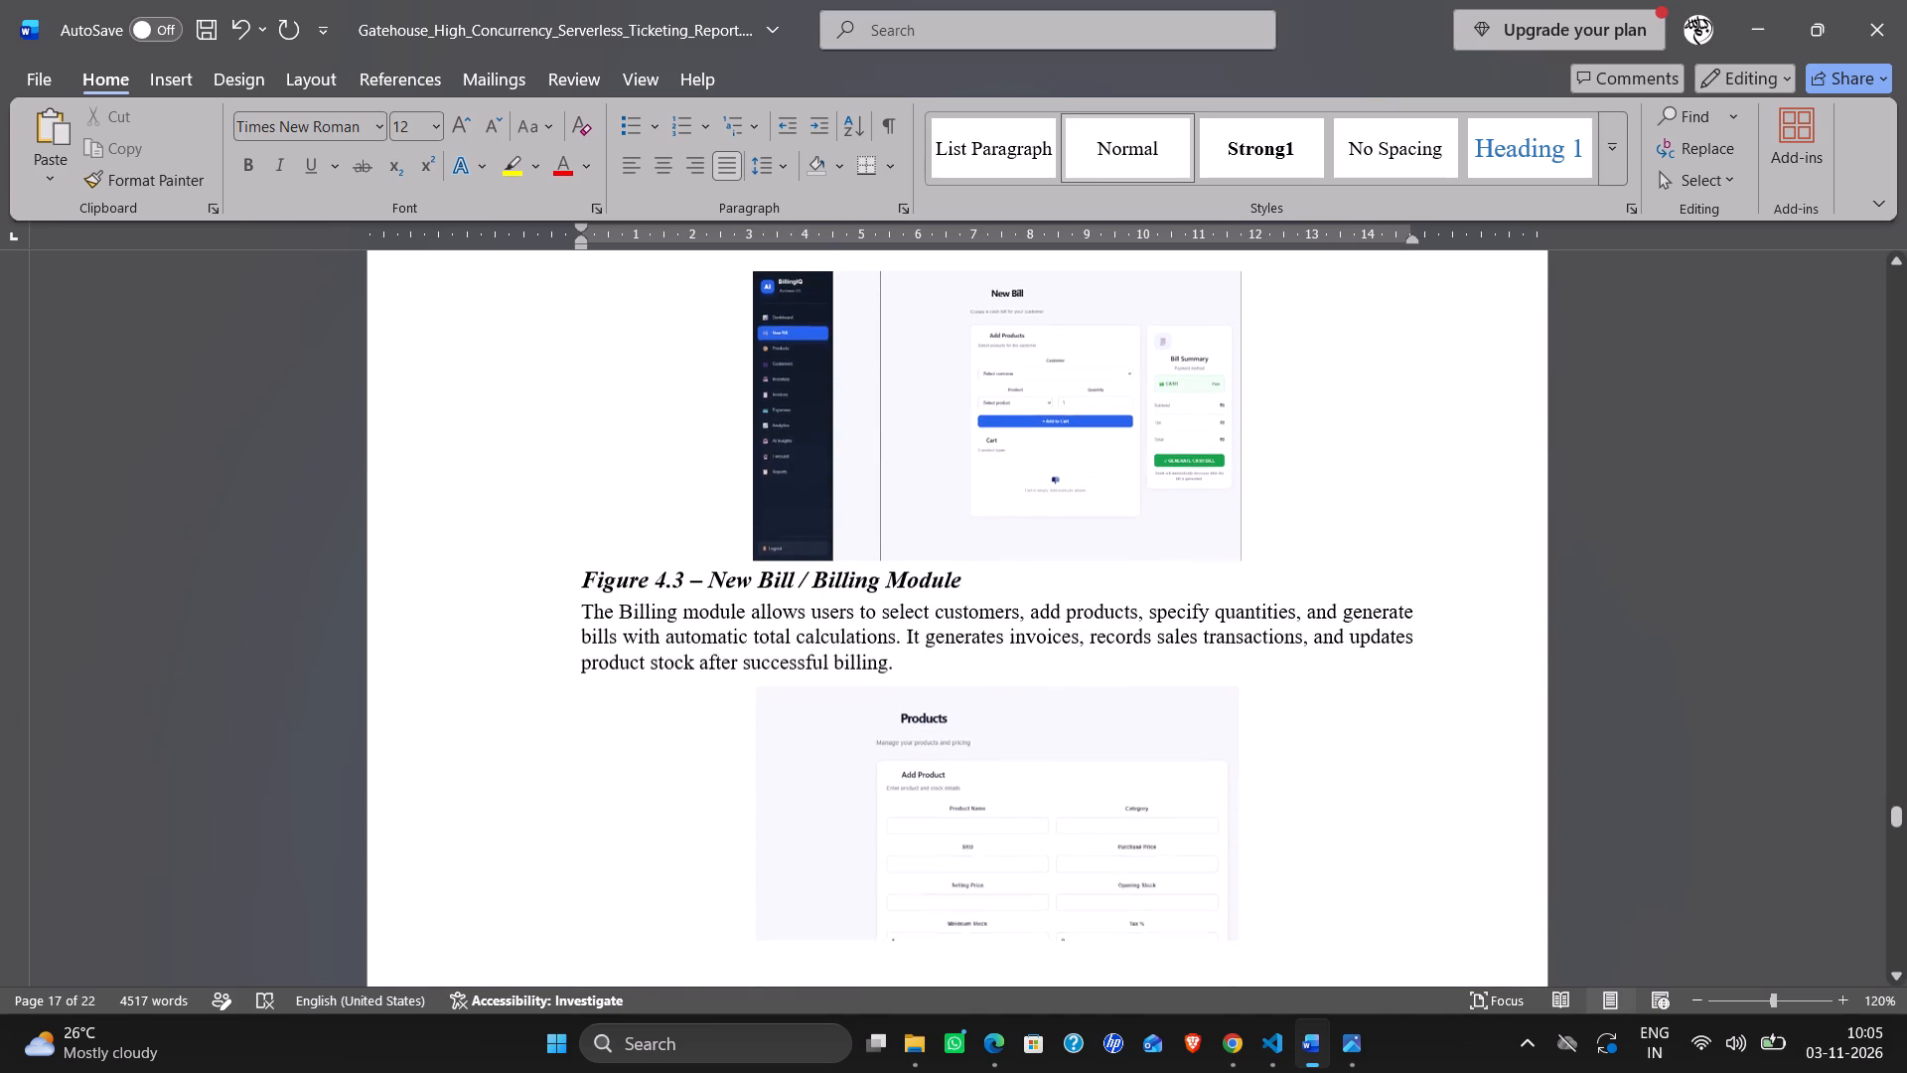
scroll(726, 749, "down", 1)
scroll(824, 665, "down", 1)
scroll(824, 665, "up", 2)
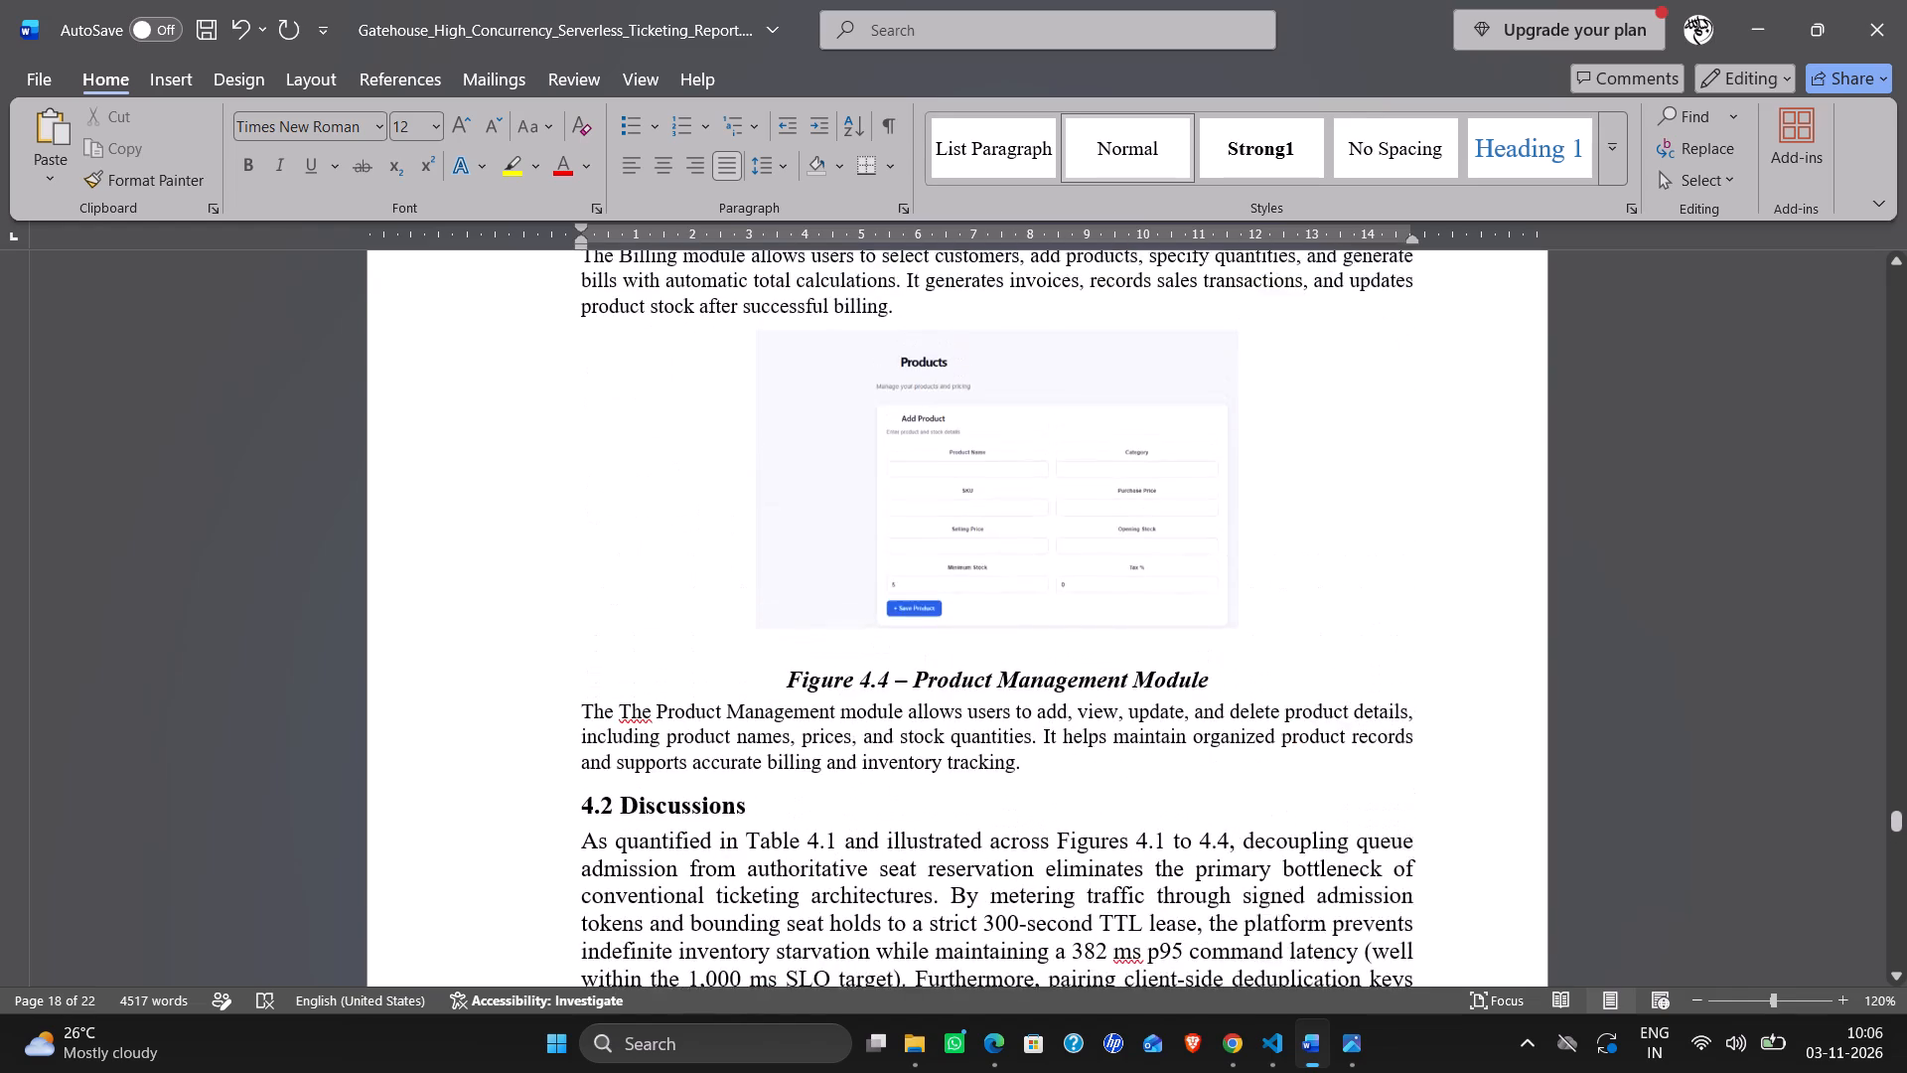
left_click(889, 698)
key("BackSpace")
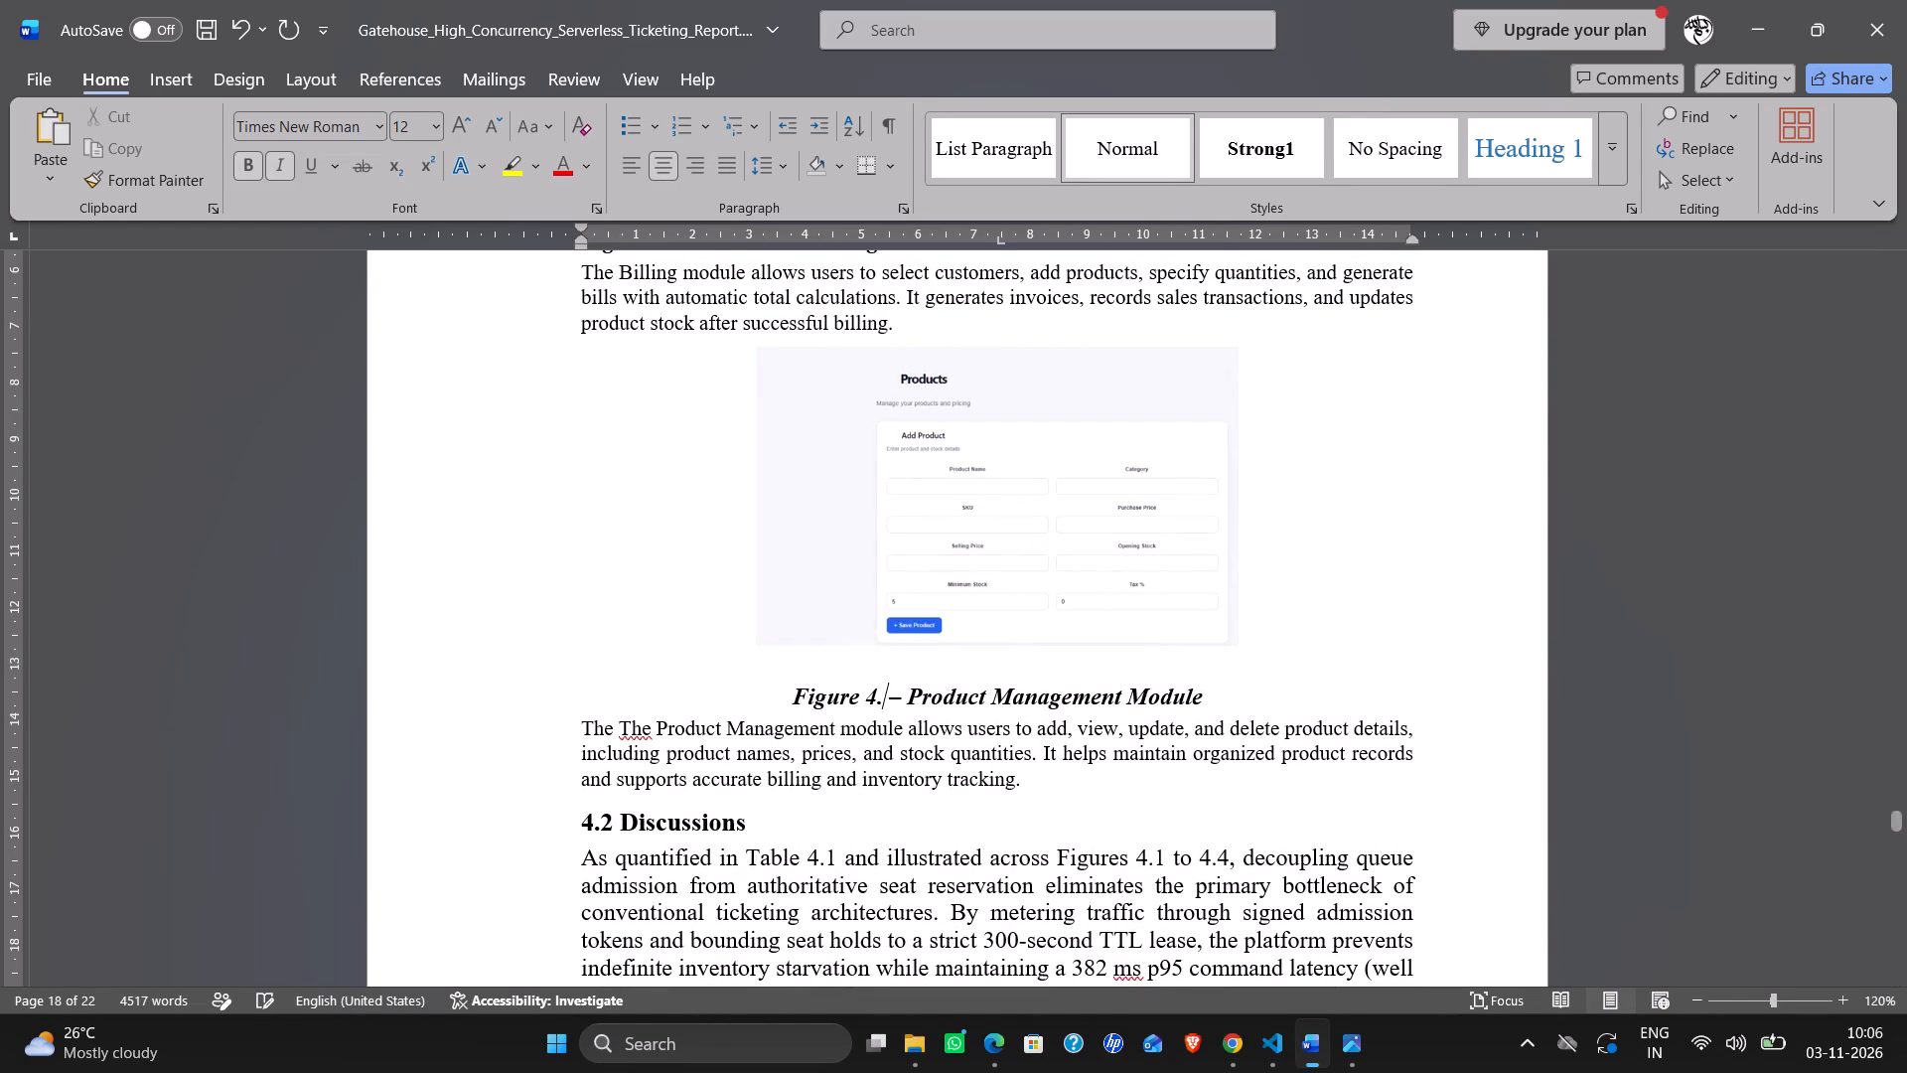
key("5")
Renumber the New Bill / Billing Module caption as Figure 4.4.
scroll(889, 698, "up", 2)
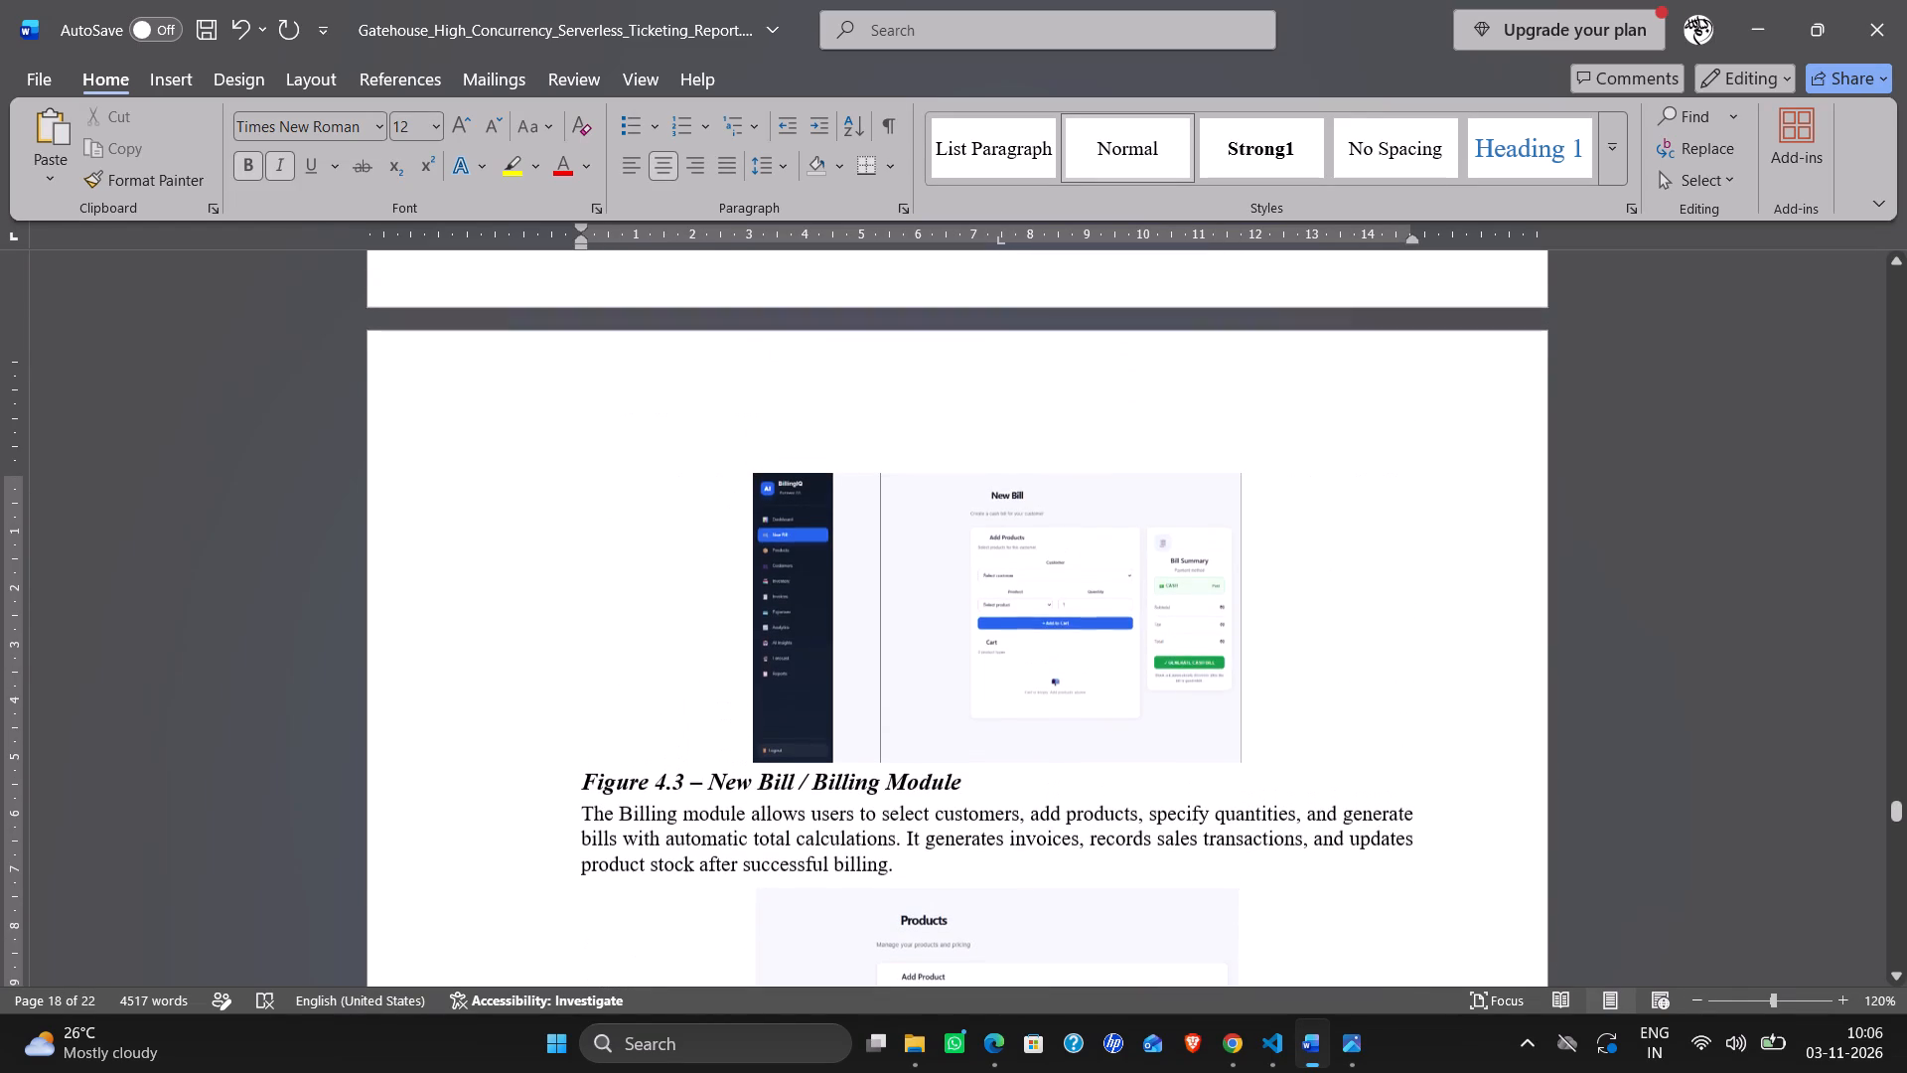
left_click(682, 782)
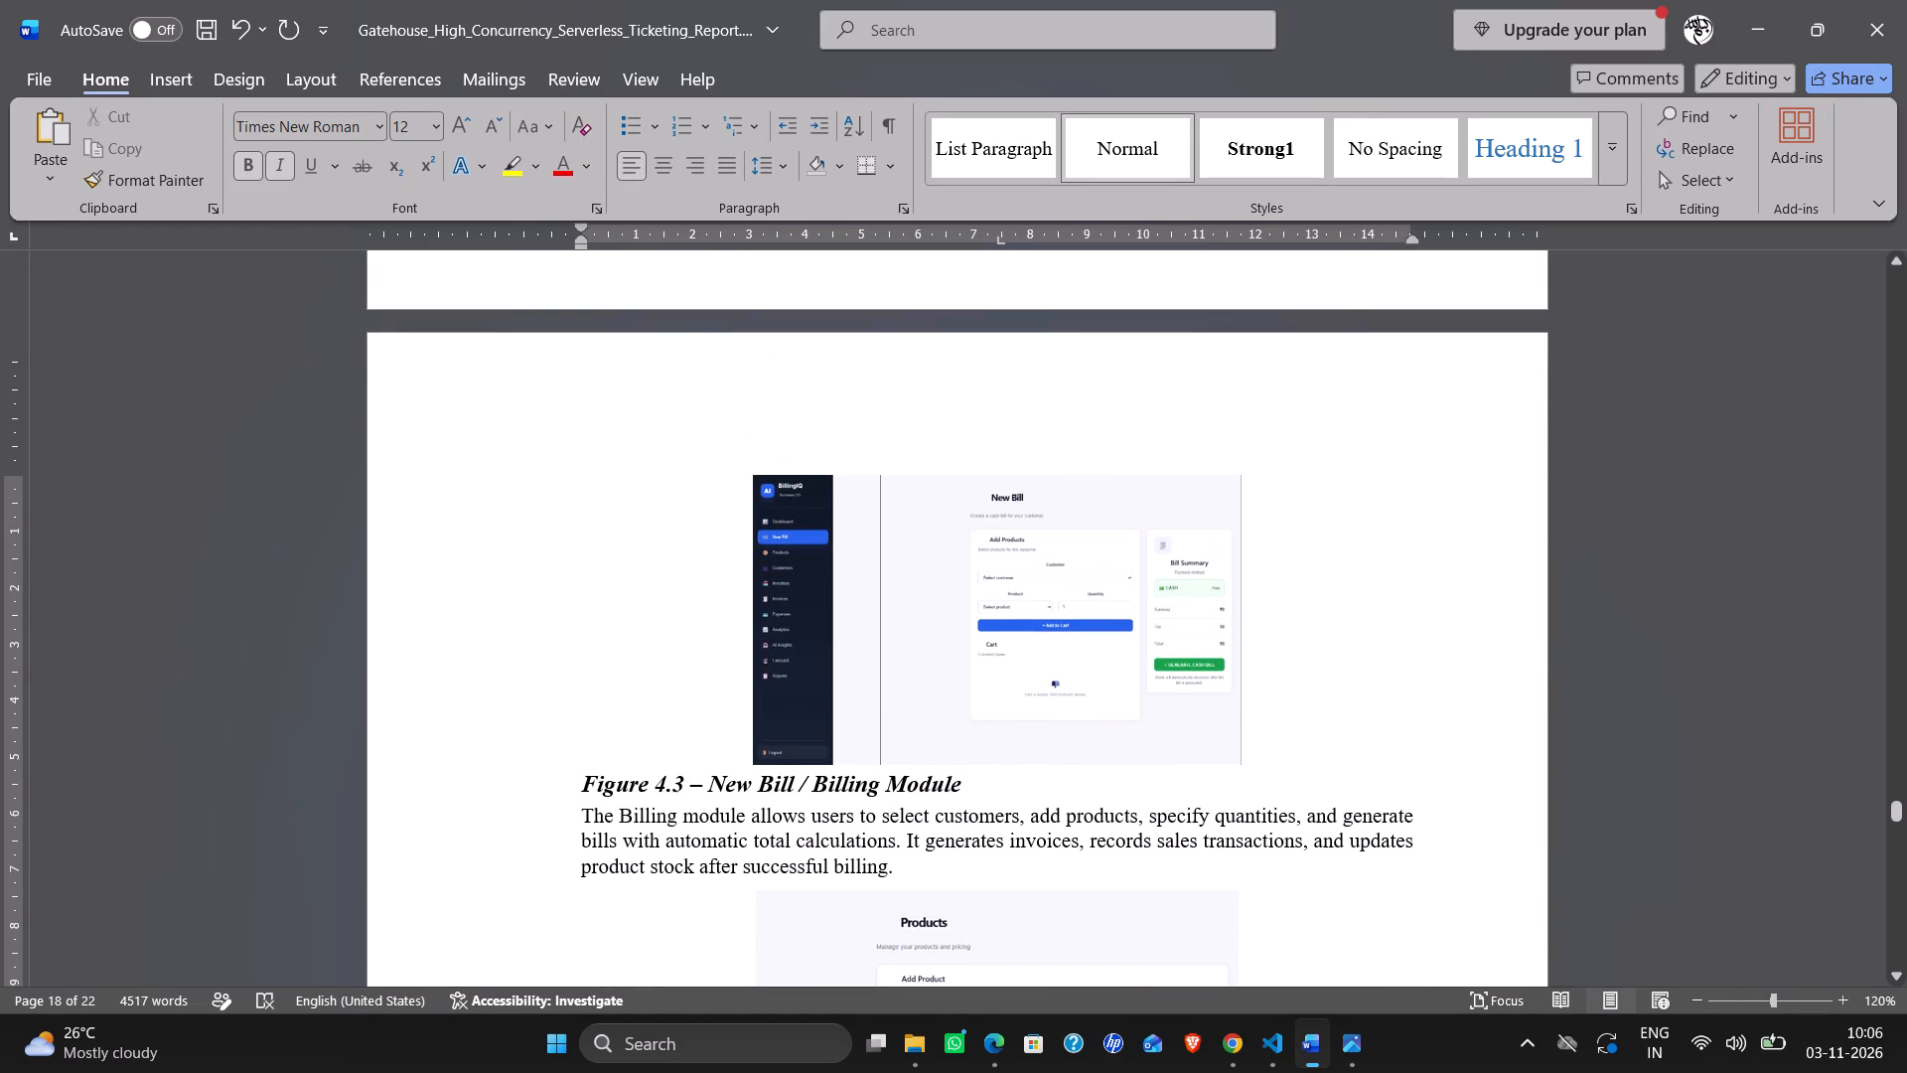
key("BackSpace")
key("4")
Start the caption under the Inventory screenshot with the text "Figure 4.3- ".
scroll(682, 782, "up", 1)
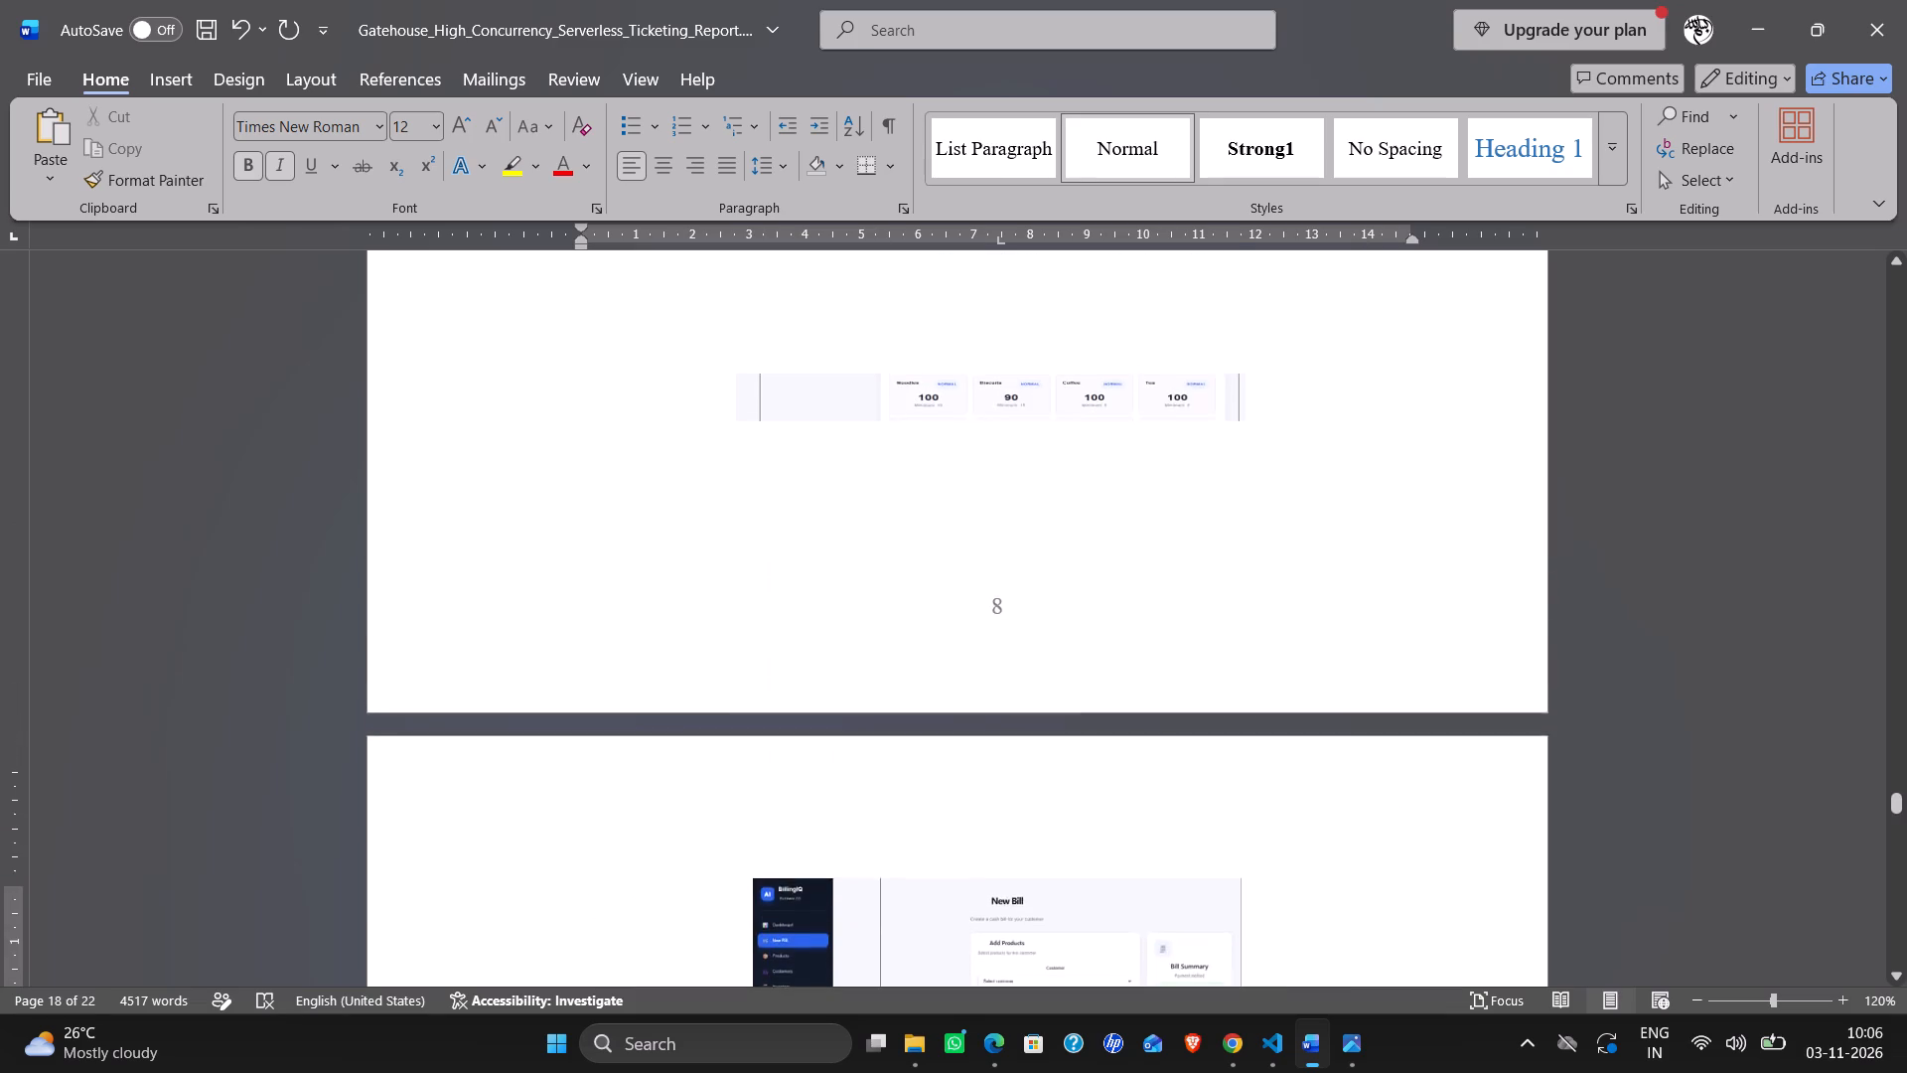
scroll(682, 782, "up", 1)
left_click(727, 658)
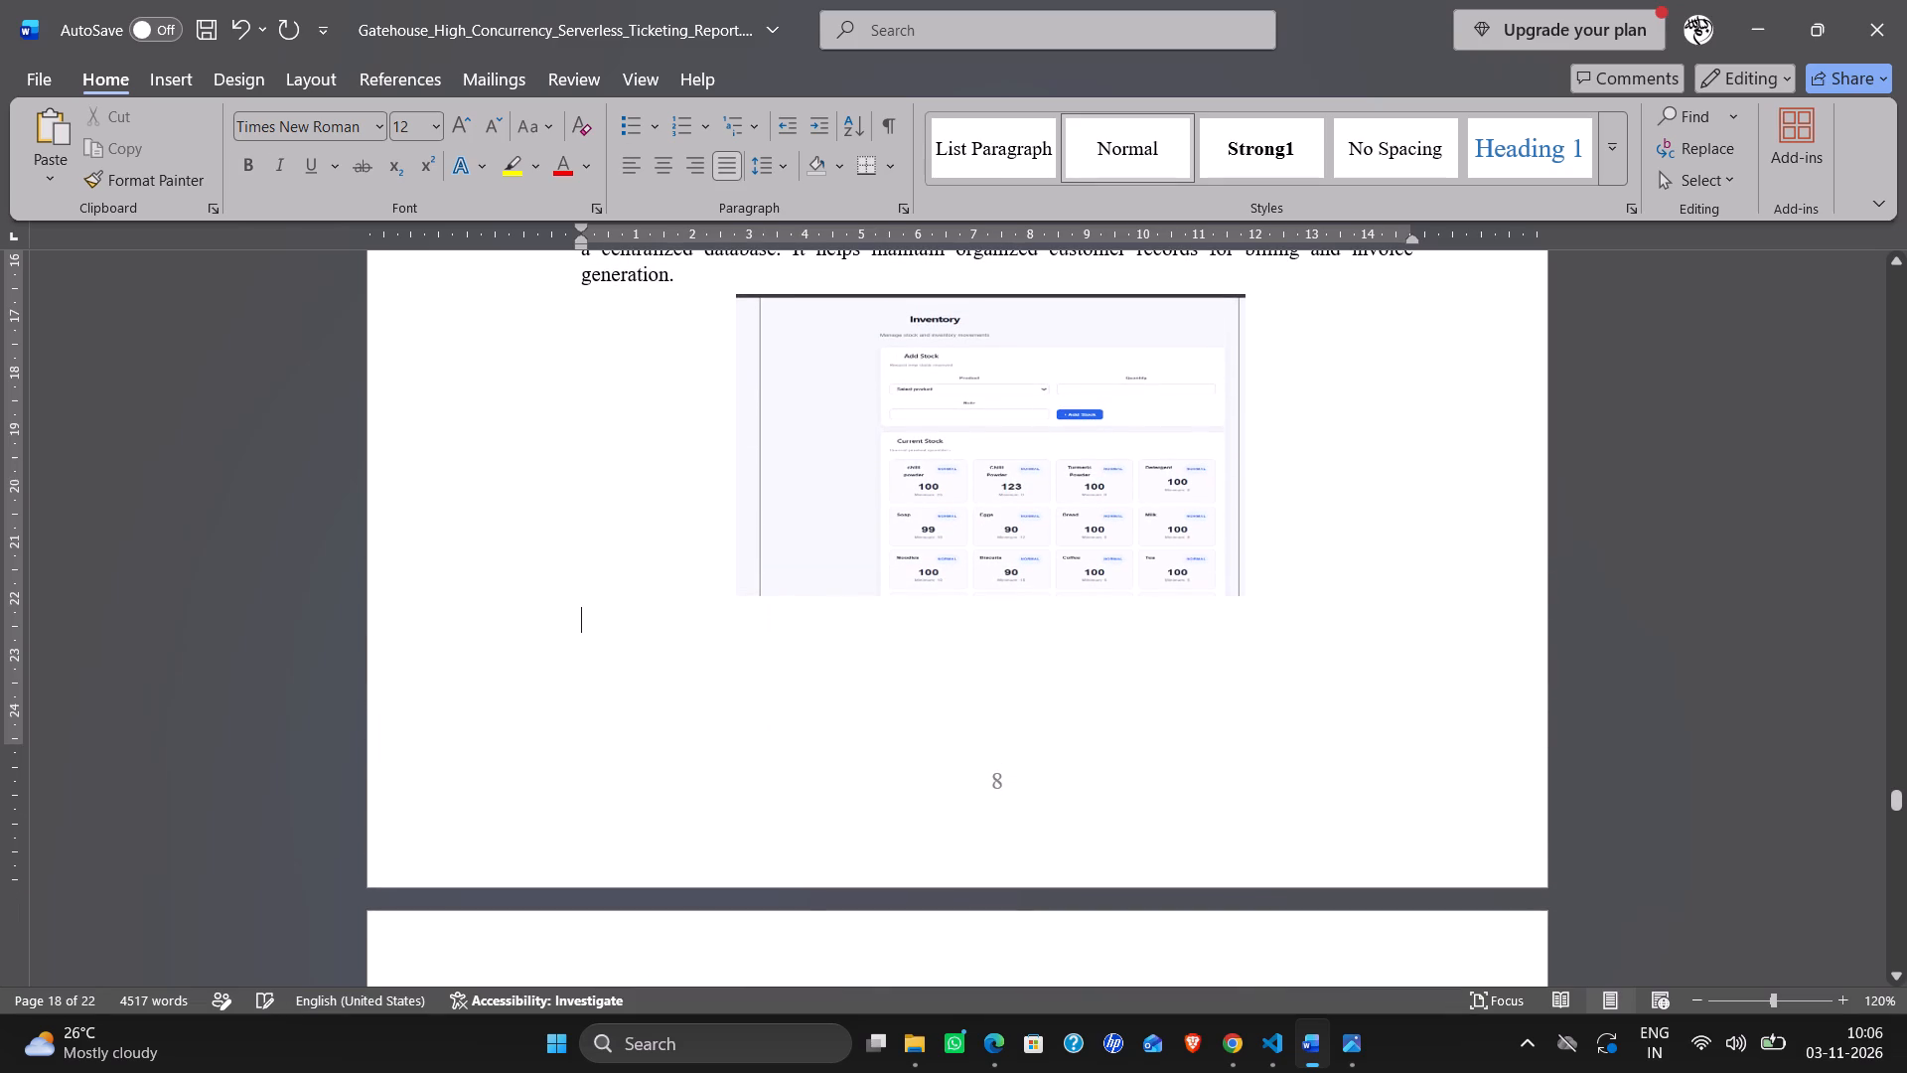
type("Figure")
key("space")
key("4")
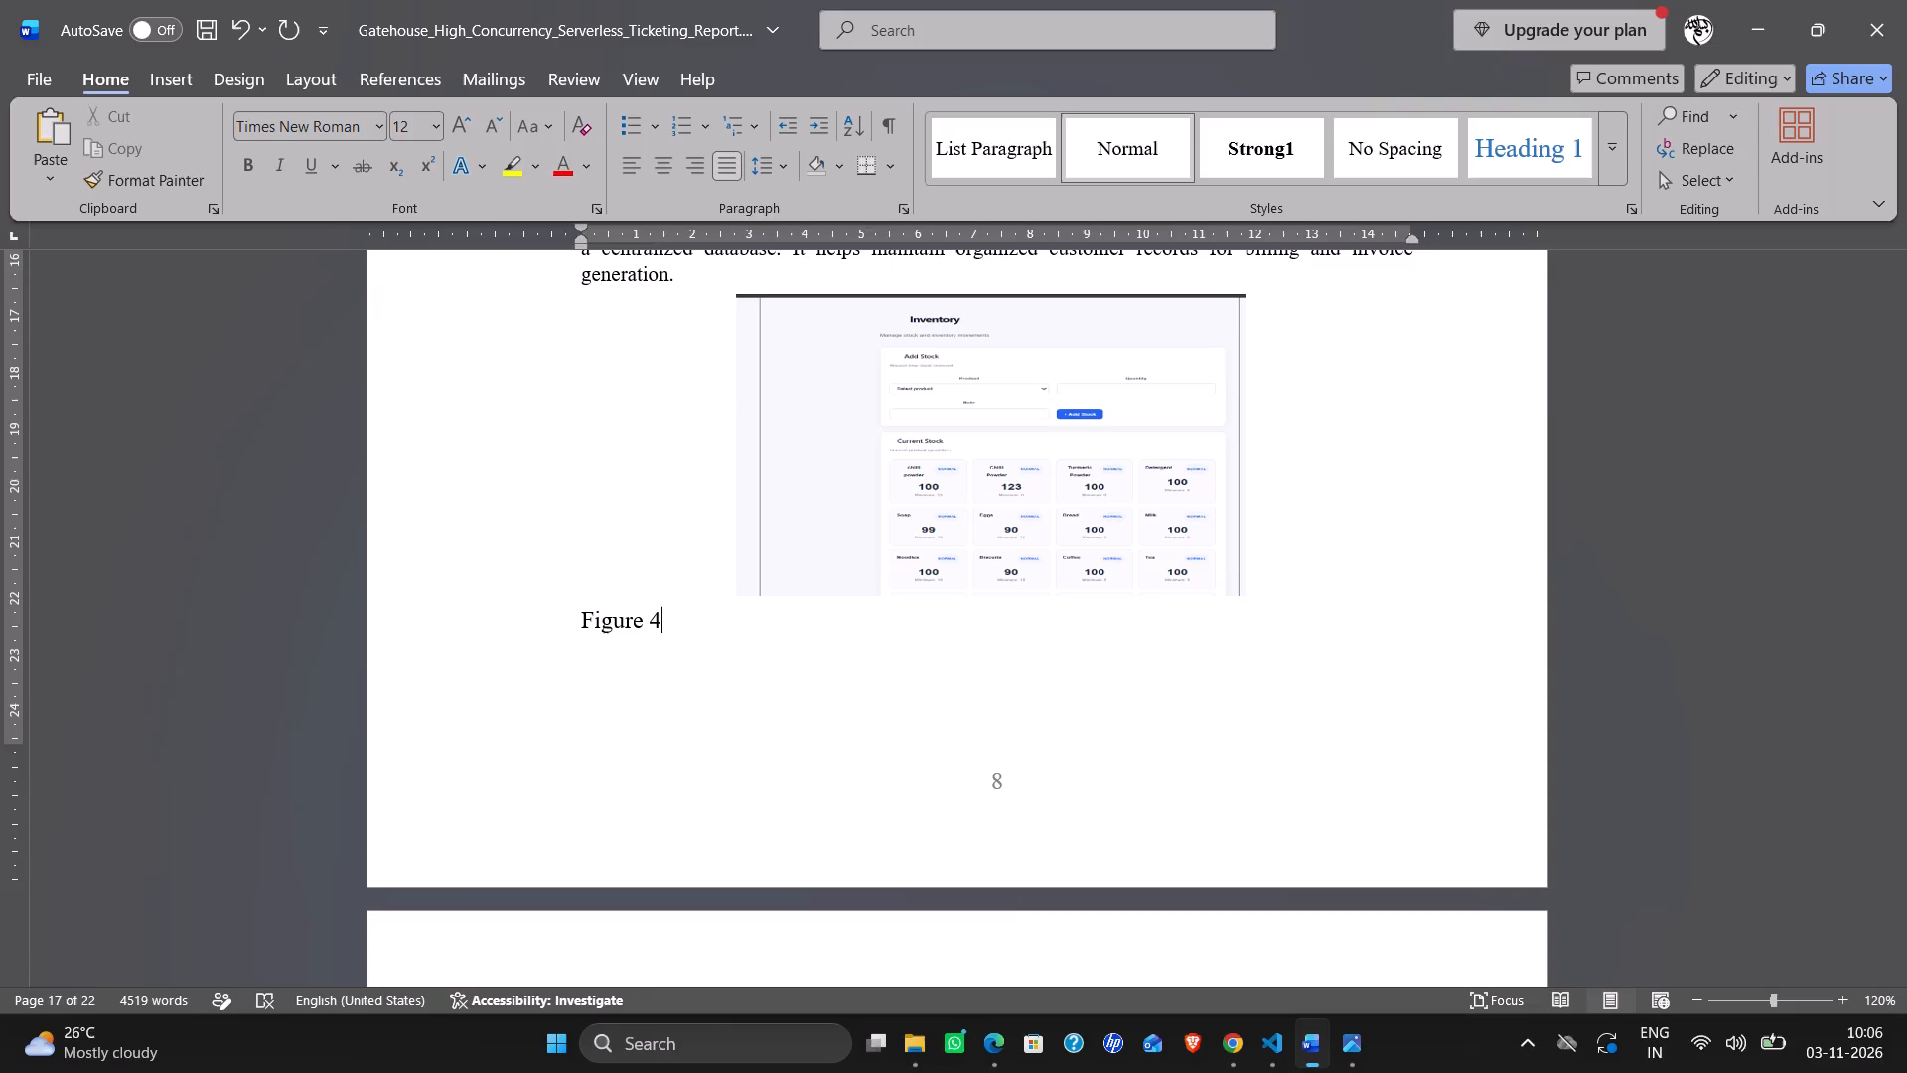
type(".3-")
key("space")
scroll(727, 658, "up", 1)
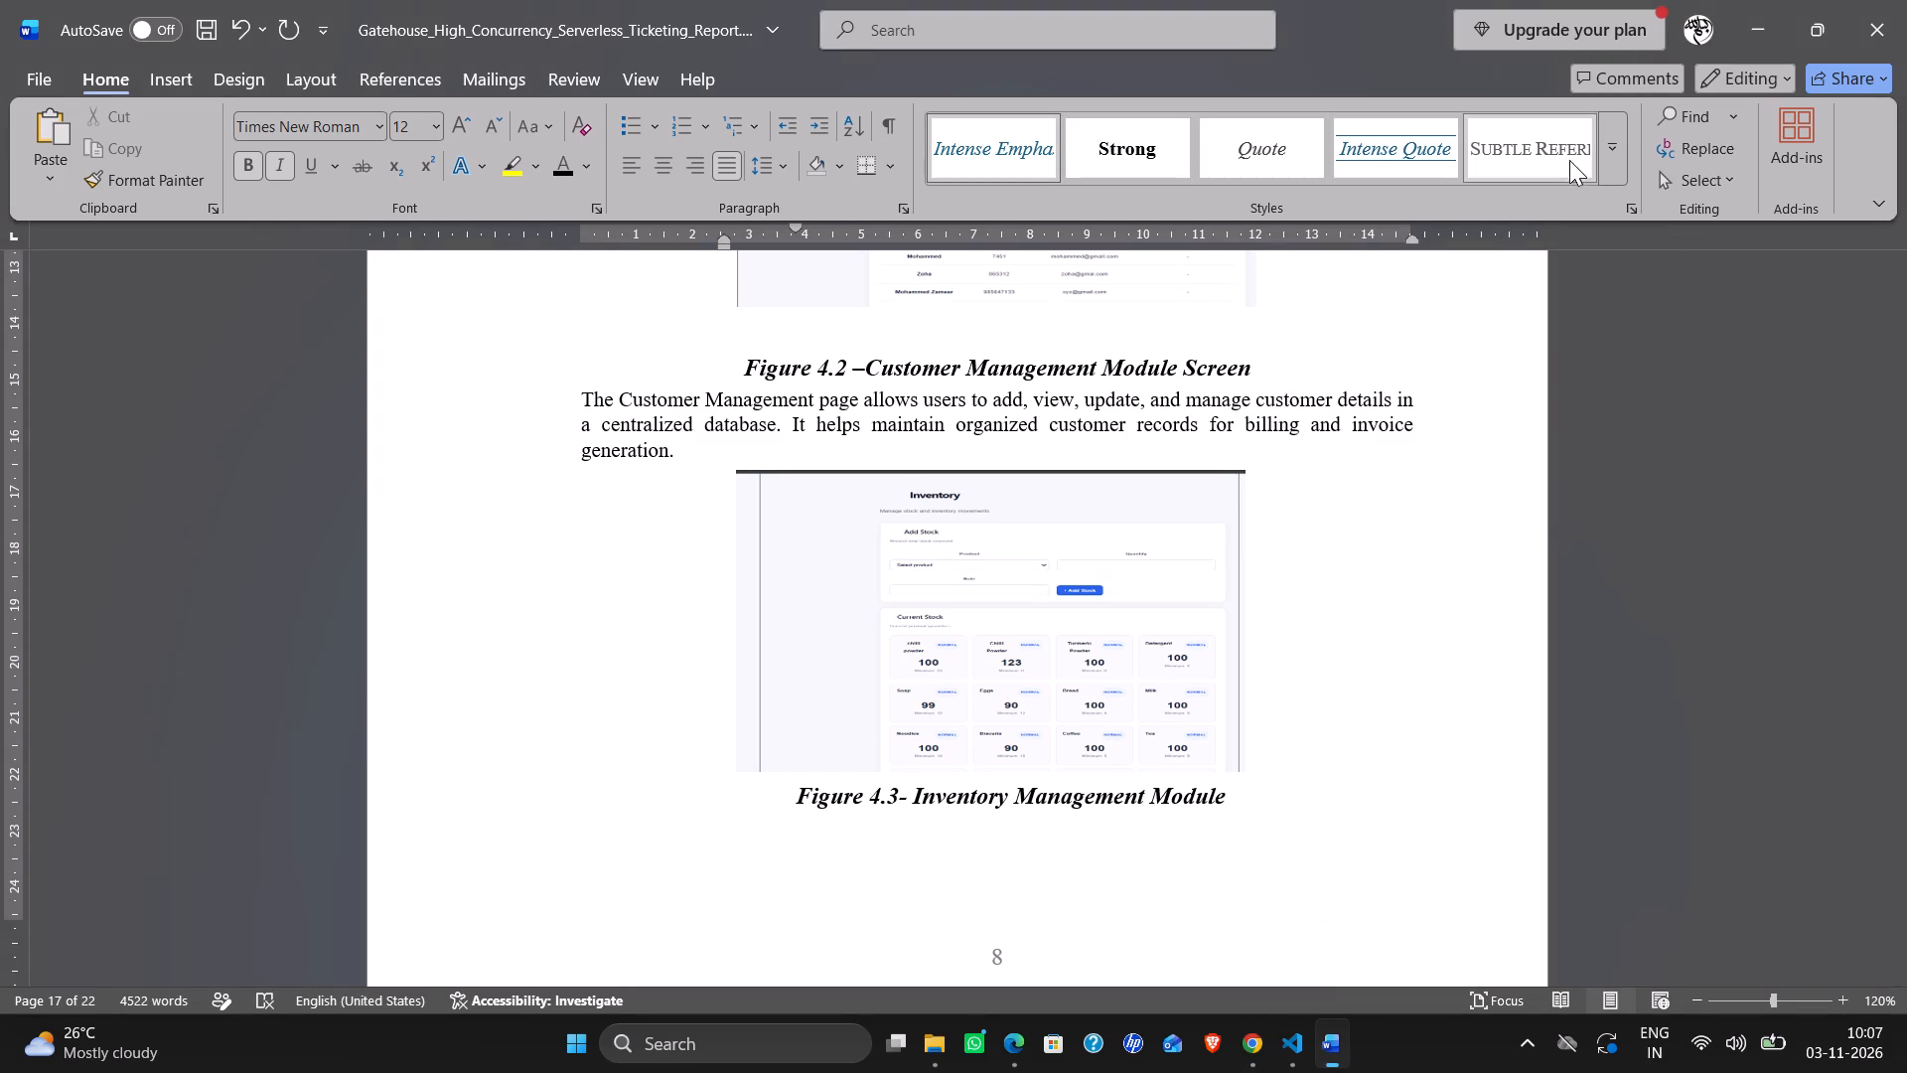
left_click(1607, 147)
left_click(1104, 150)
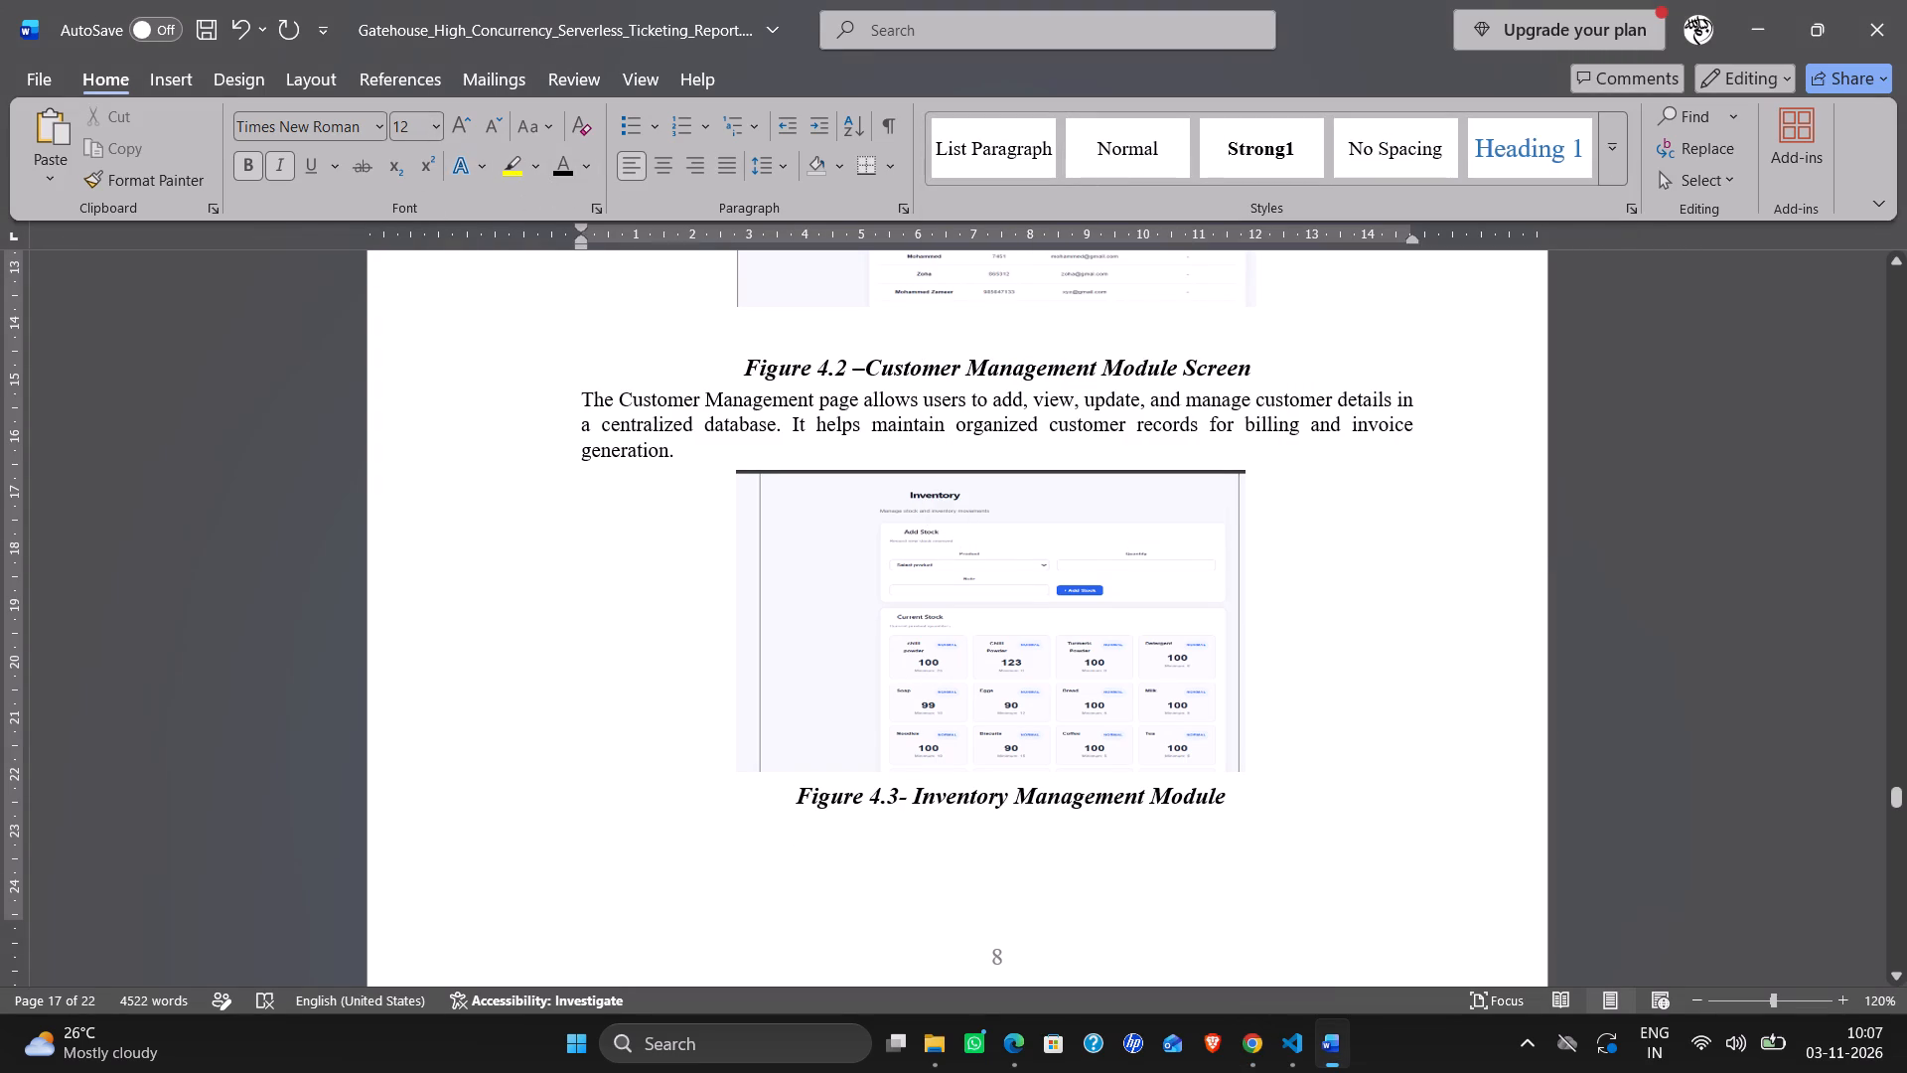
key("ctrl+v")
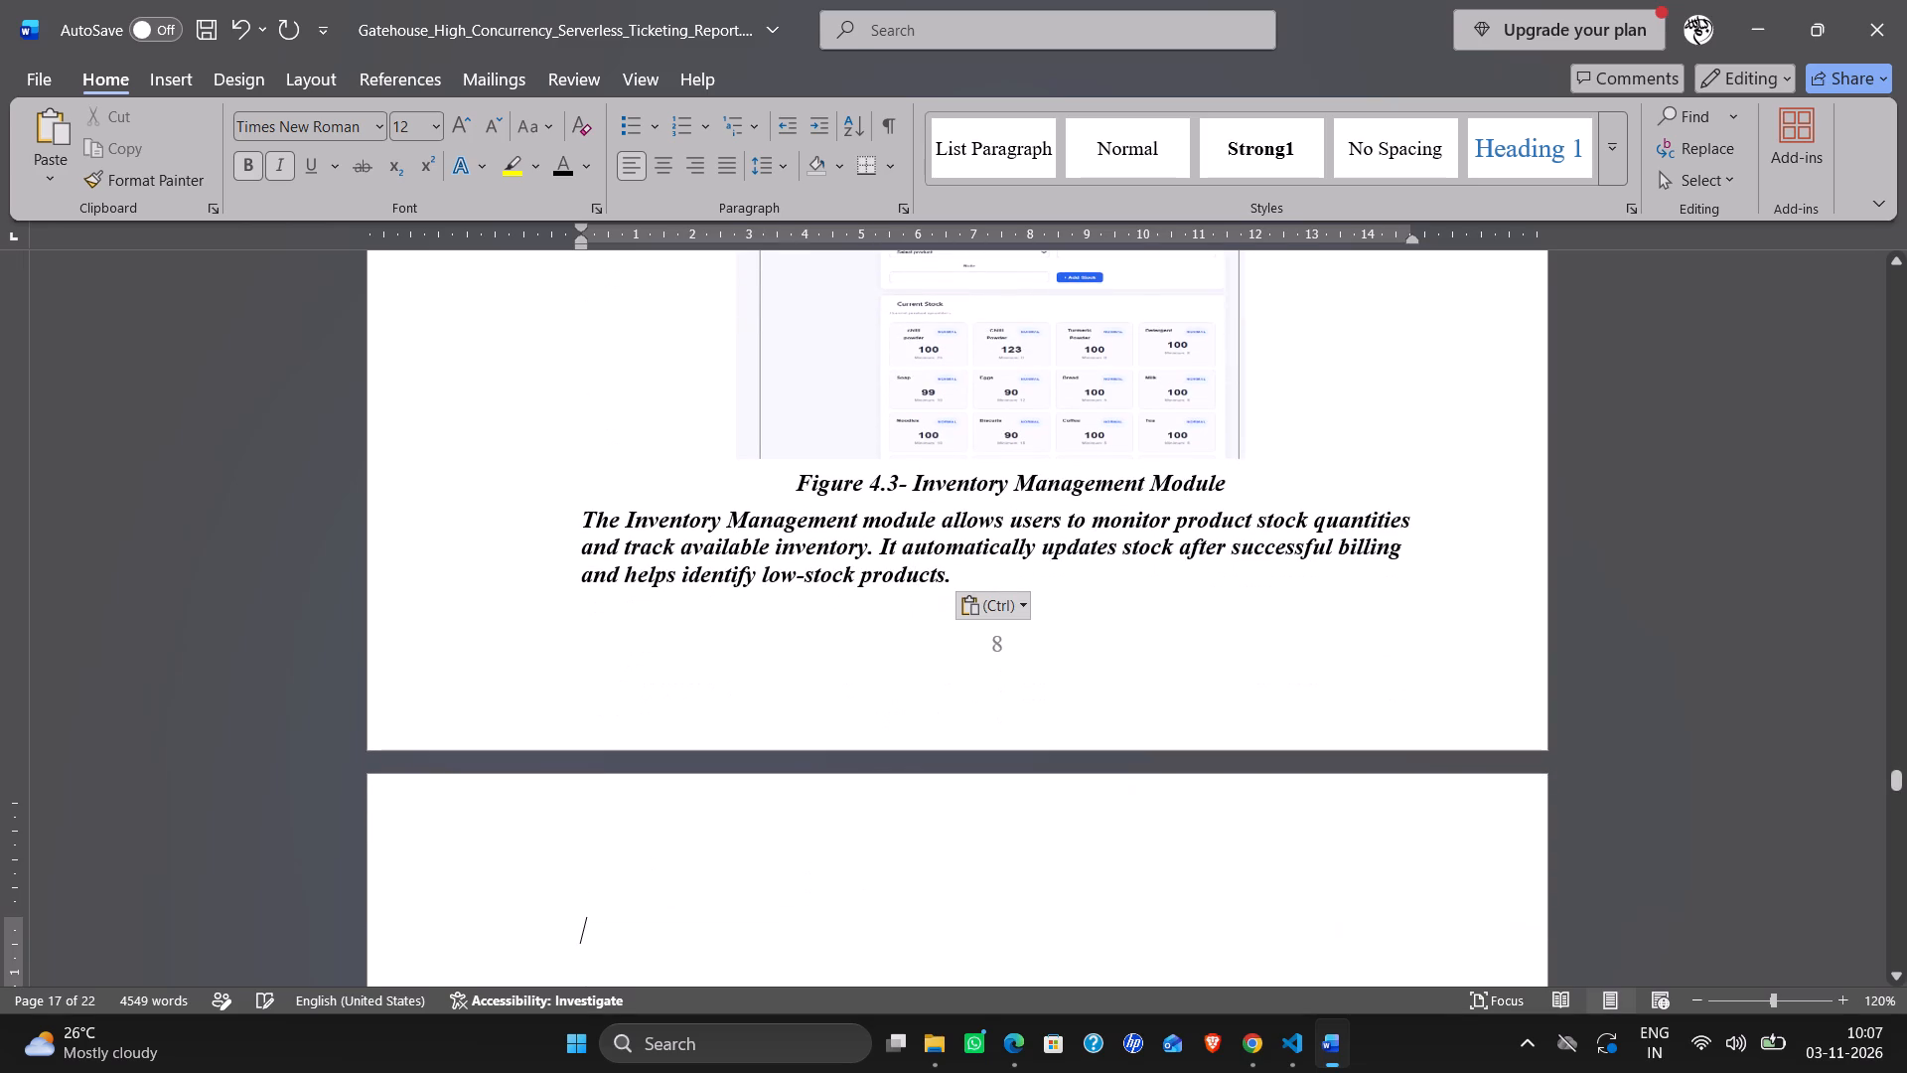
Remove the bold and italic from the pasted inventory description and reapply the Normal style.
left_click_drag(953, 577, 554, 538)
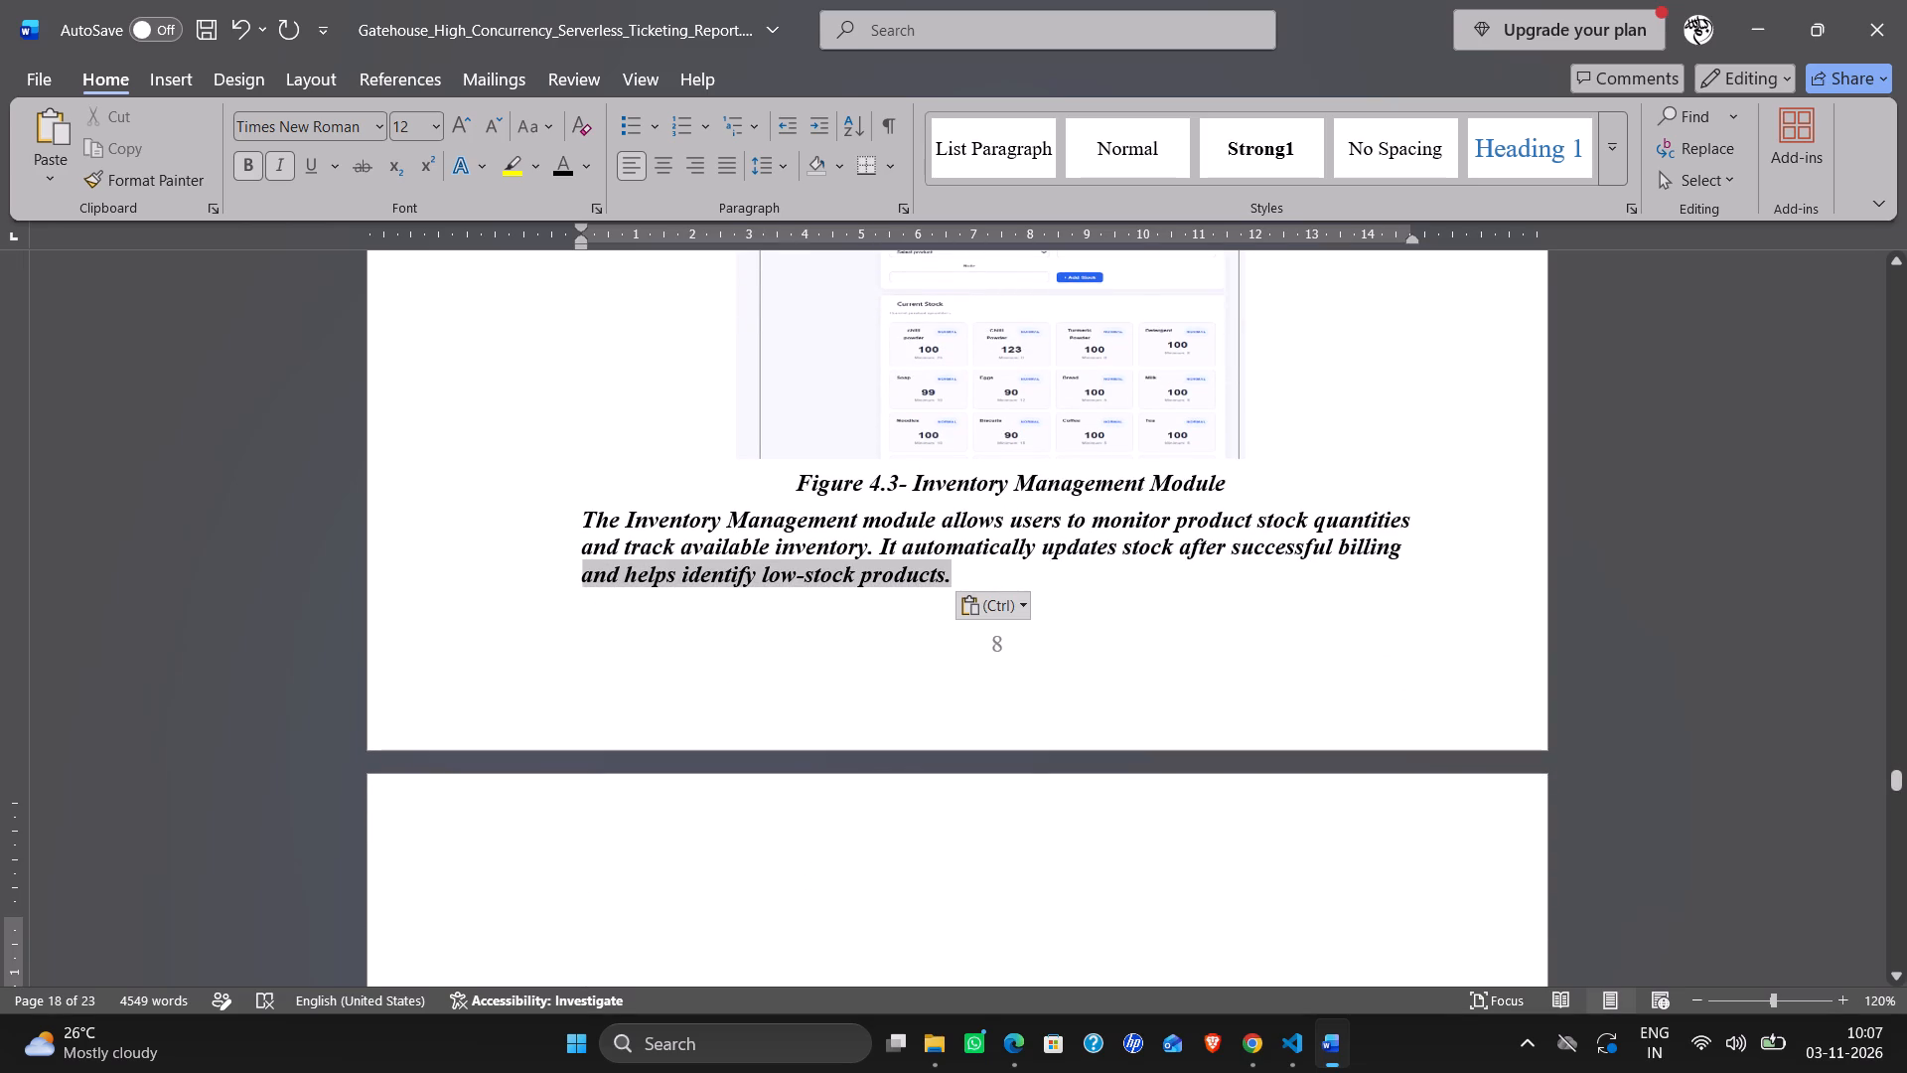
left_click_drag(554, 538, 563, 524)
left_click(580, 477)
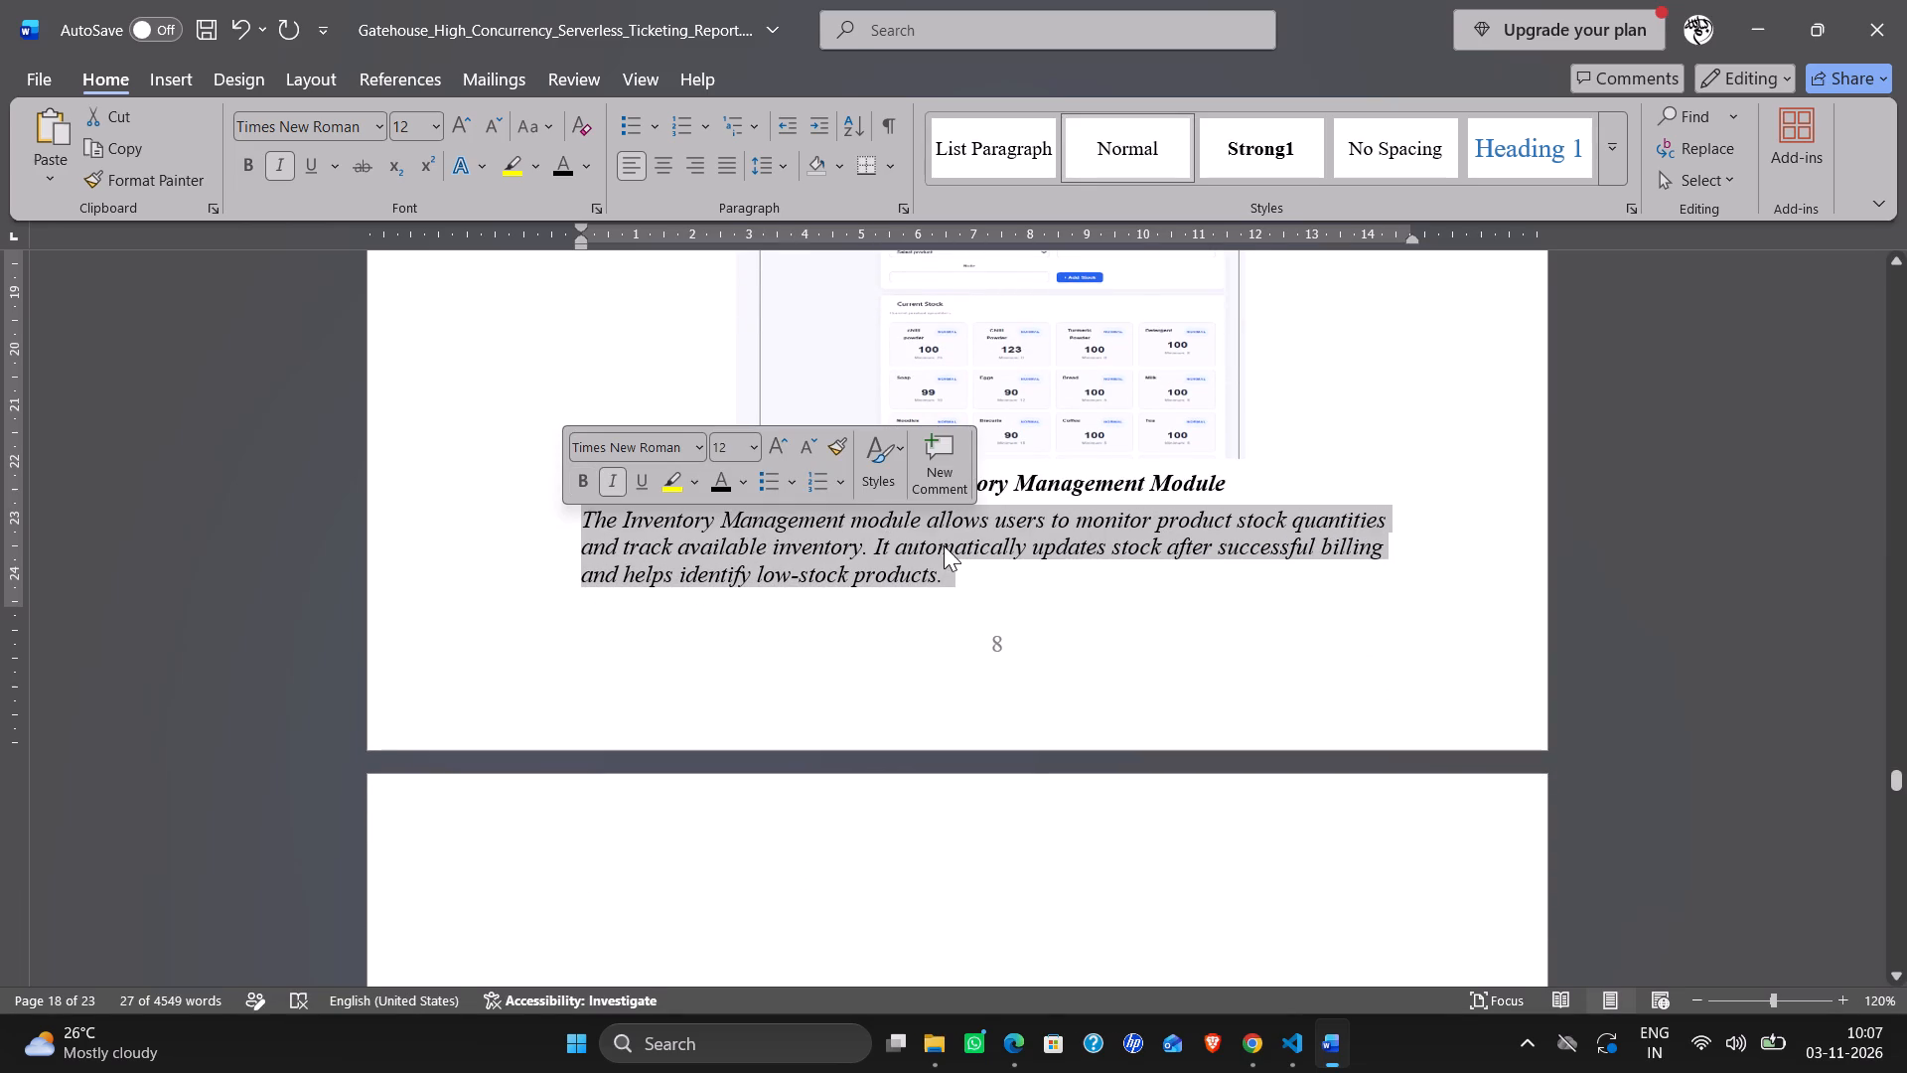
left_click(1121, 140)
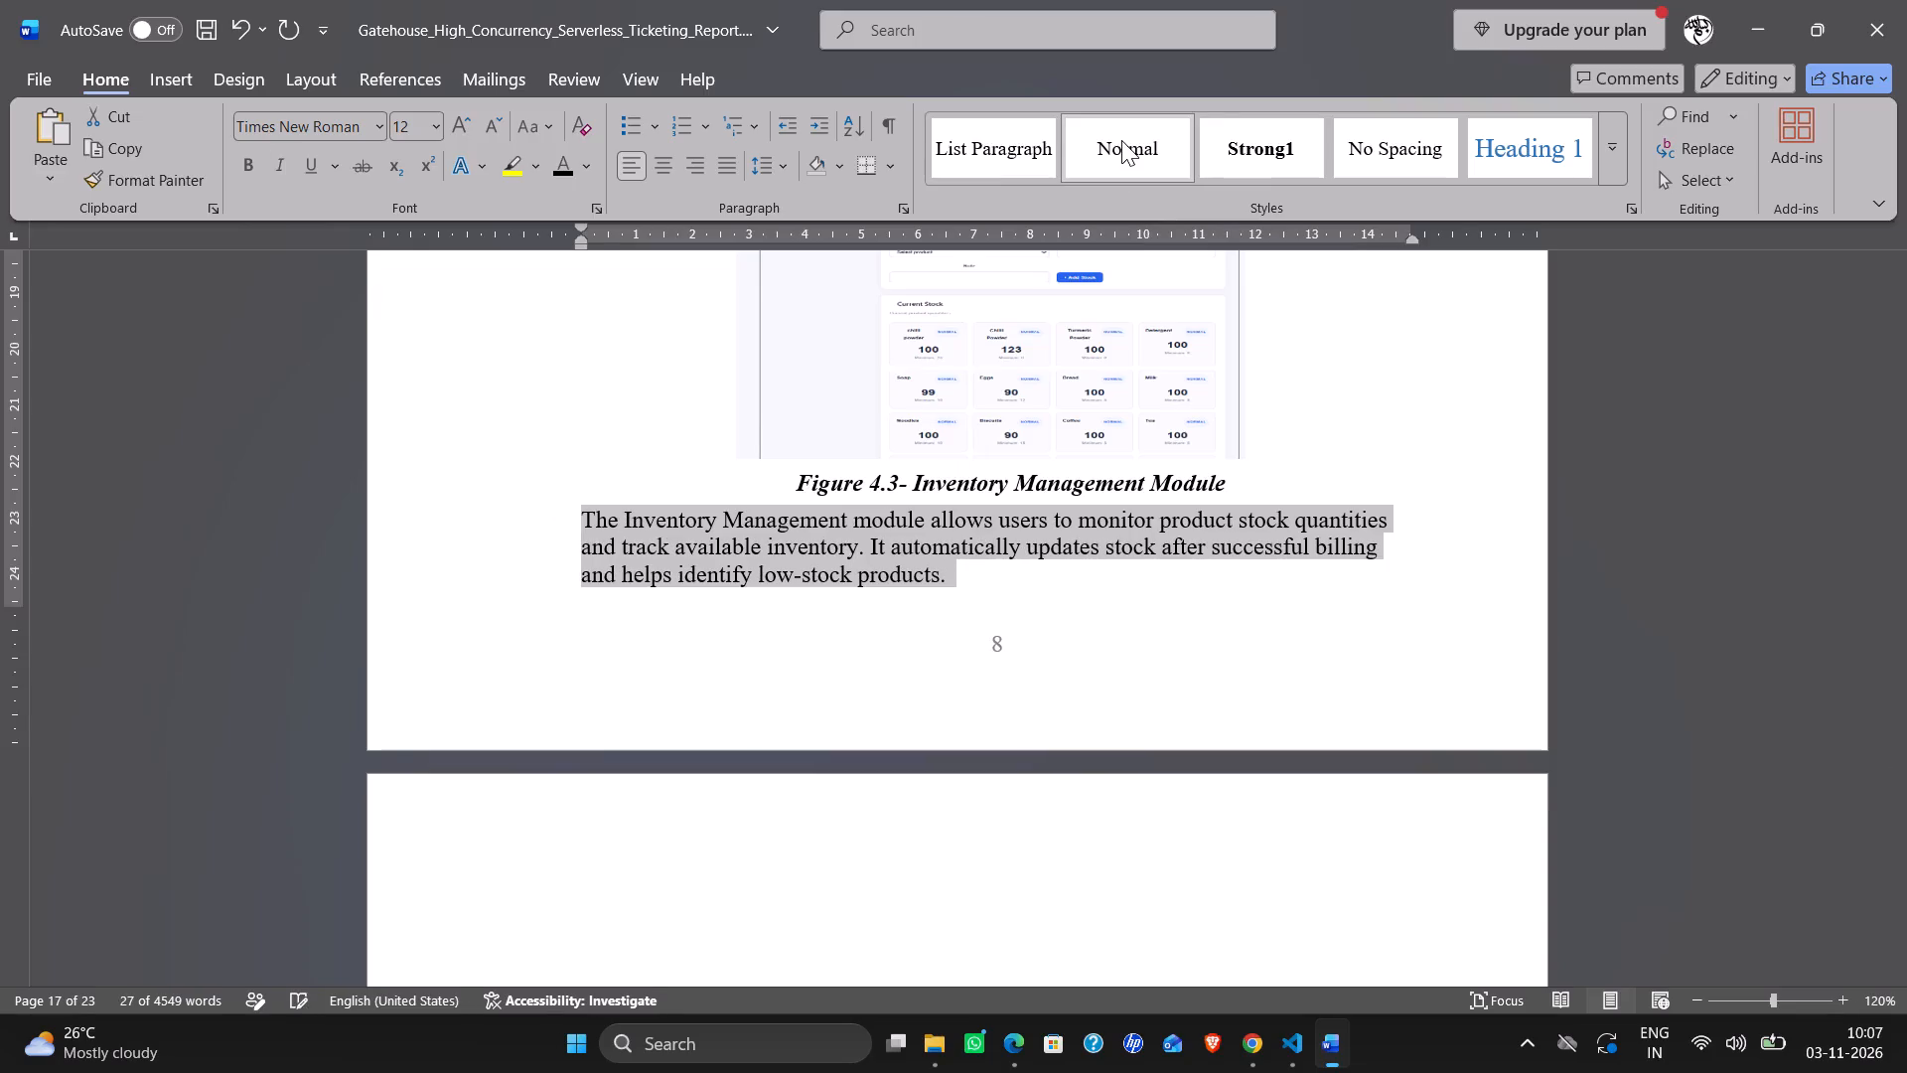
Review the page layout of Figures 4.1 to 4.3 with their captions and descriptions.
left_click(467, 319)
scroll(467, 319, "down", 2)
scroll(467, 319, "up", 3)
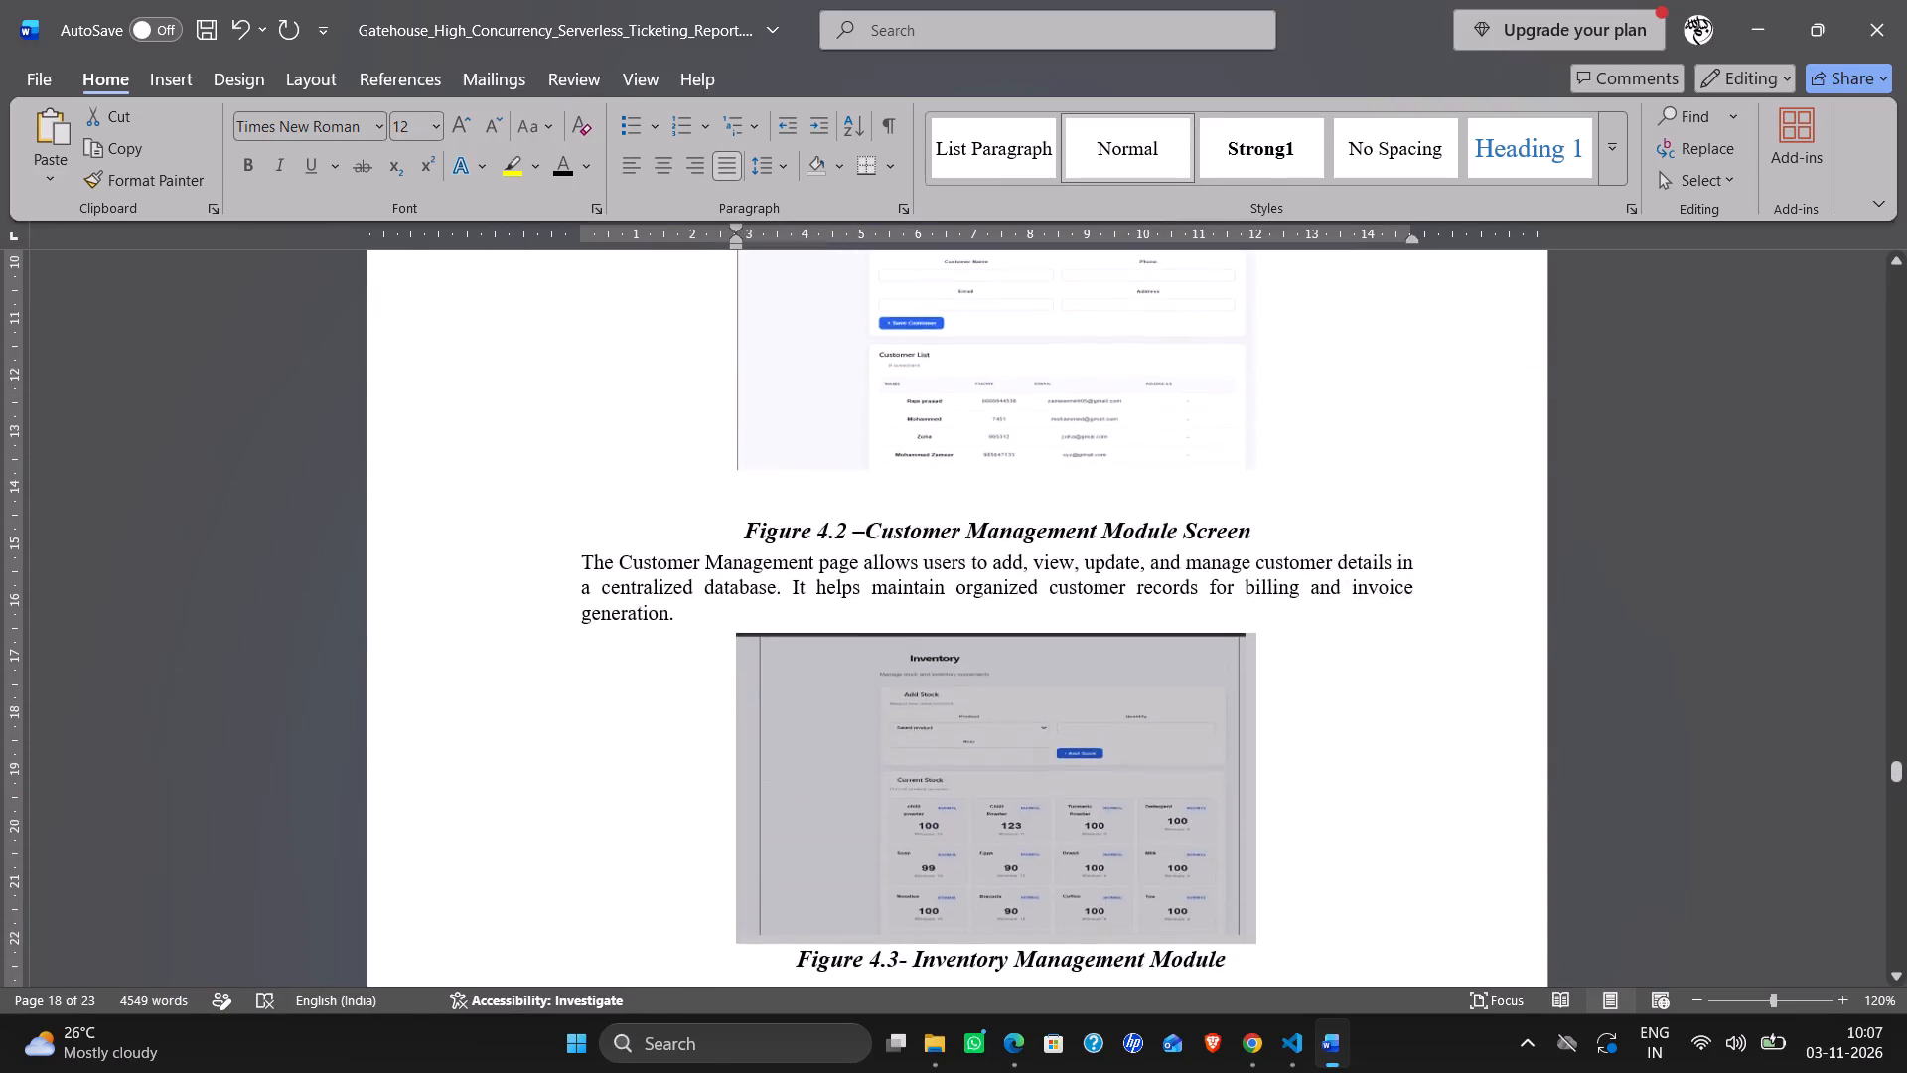
scroll(467, 319, "up", 2)
scroll(467, 319, "down", 1)
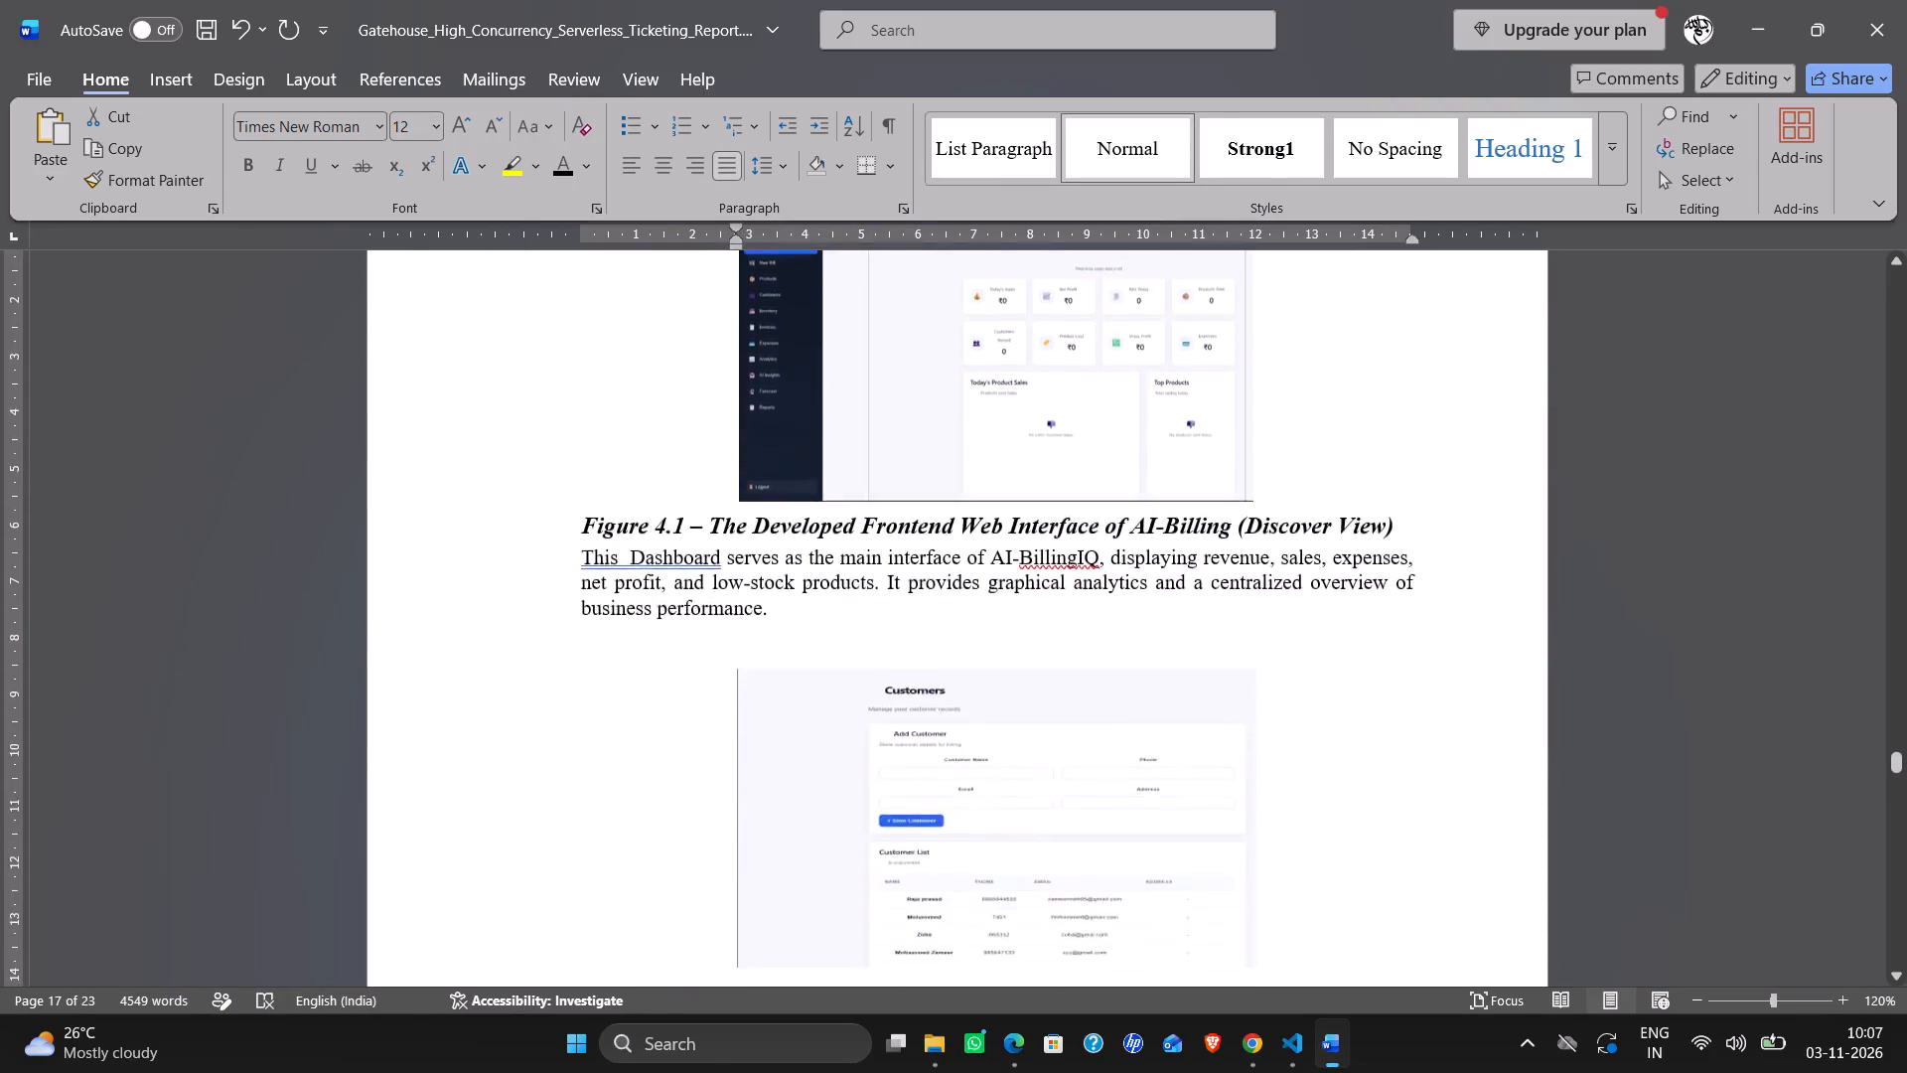
scroll(467, 319, "up", 3)
scroll(467, 319, "down", 2)
scroll(467, 319, "up", 1)
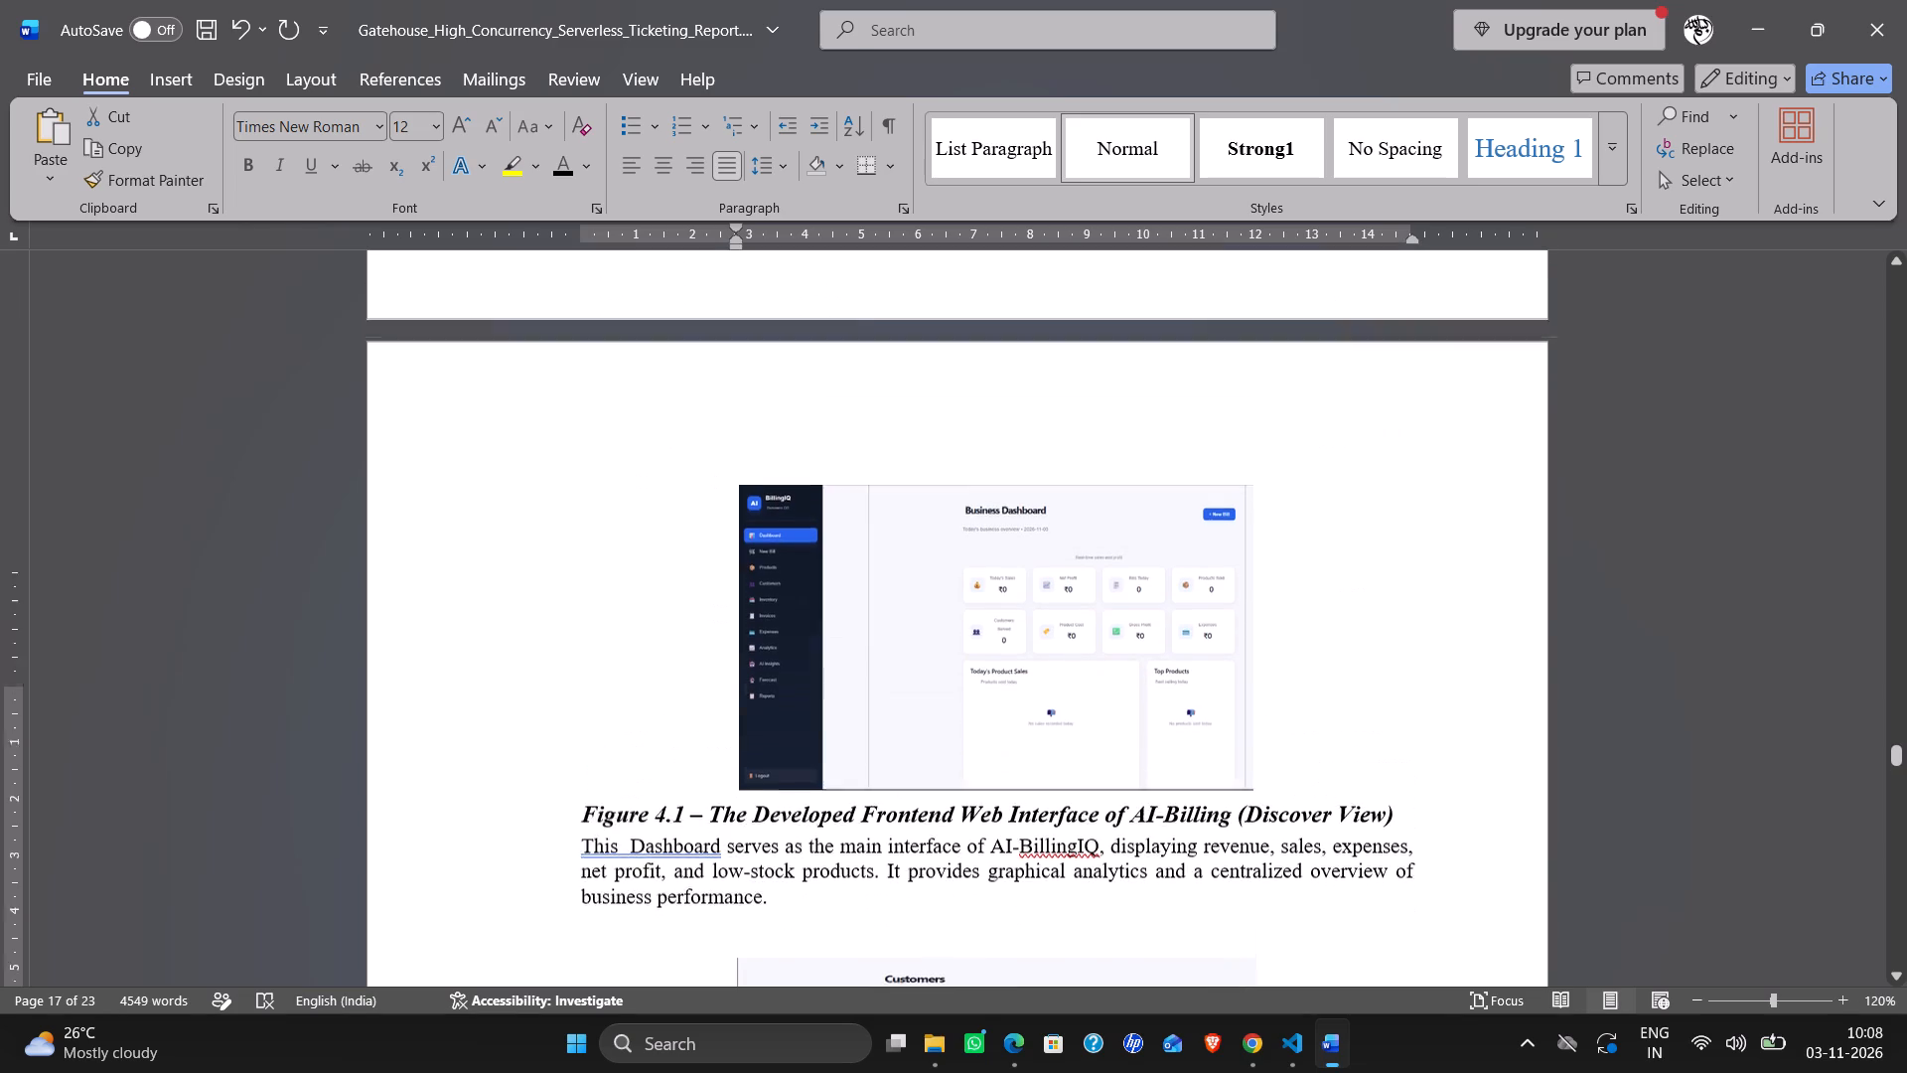
scroll(467, 319, "up", 1)
scroll(467, 319, "down", 1)
scroll(574, 542, "down", 1)
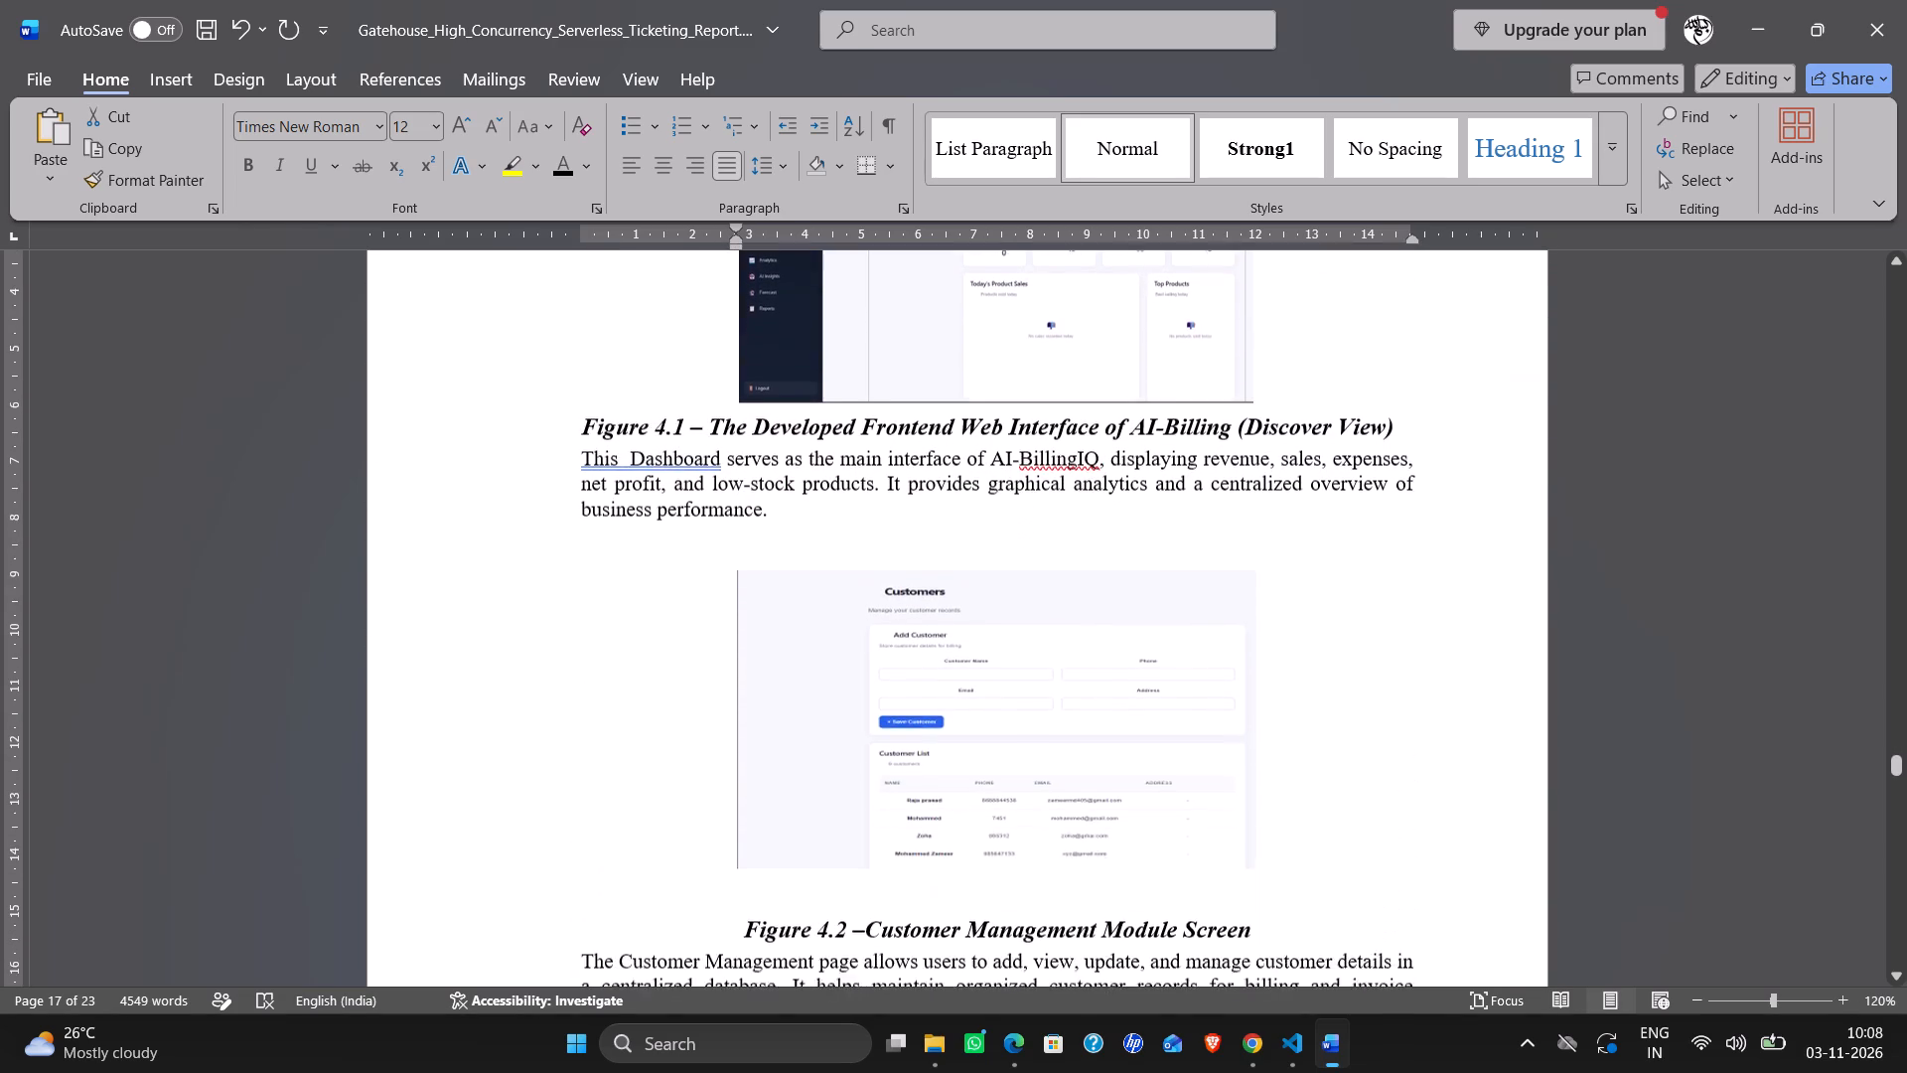
scroll(574, 542, "down", 3)
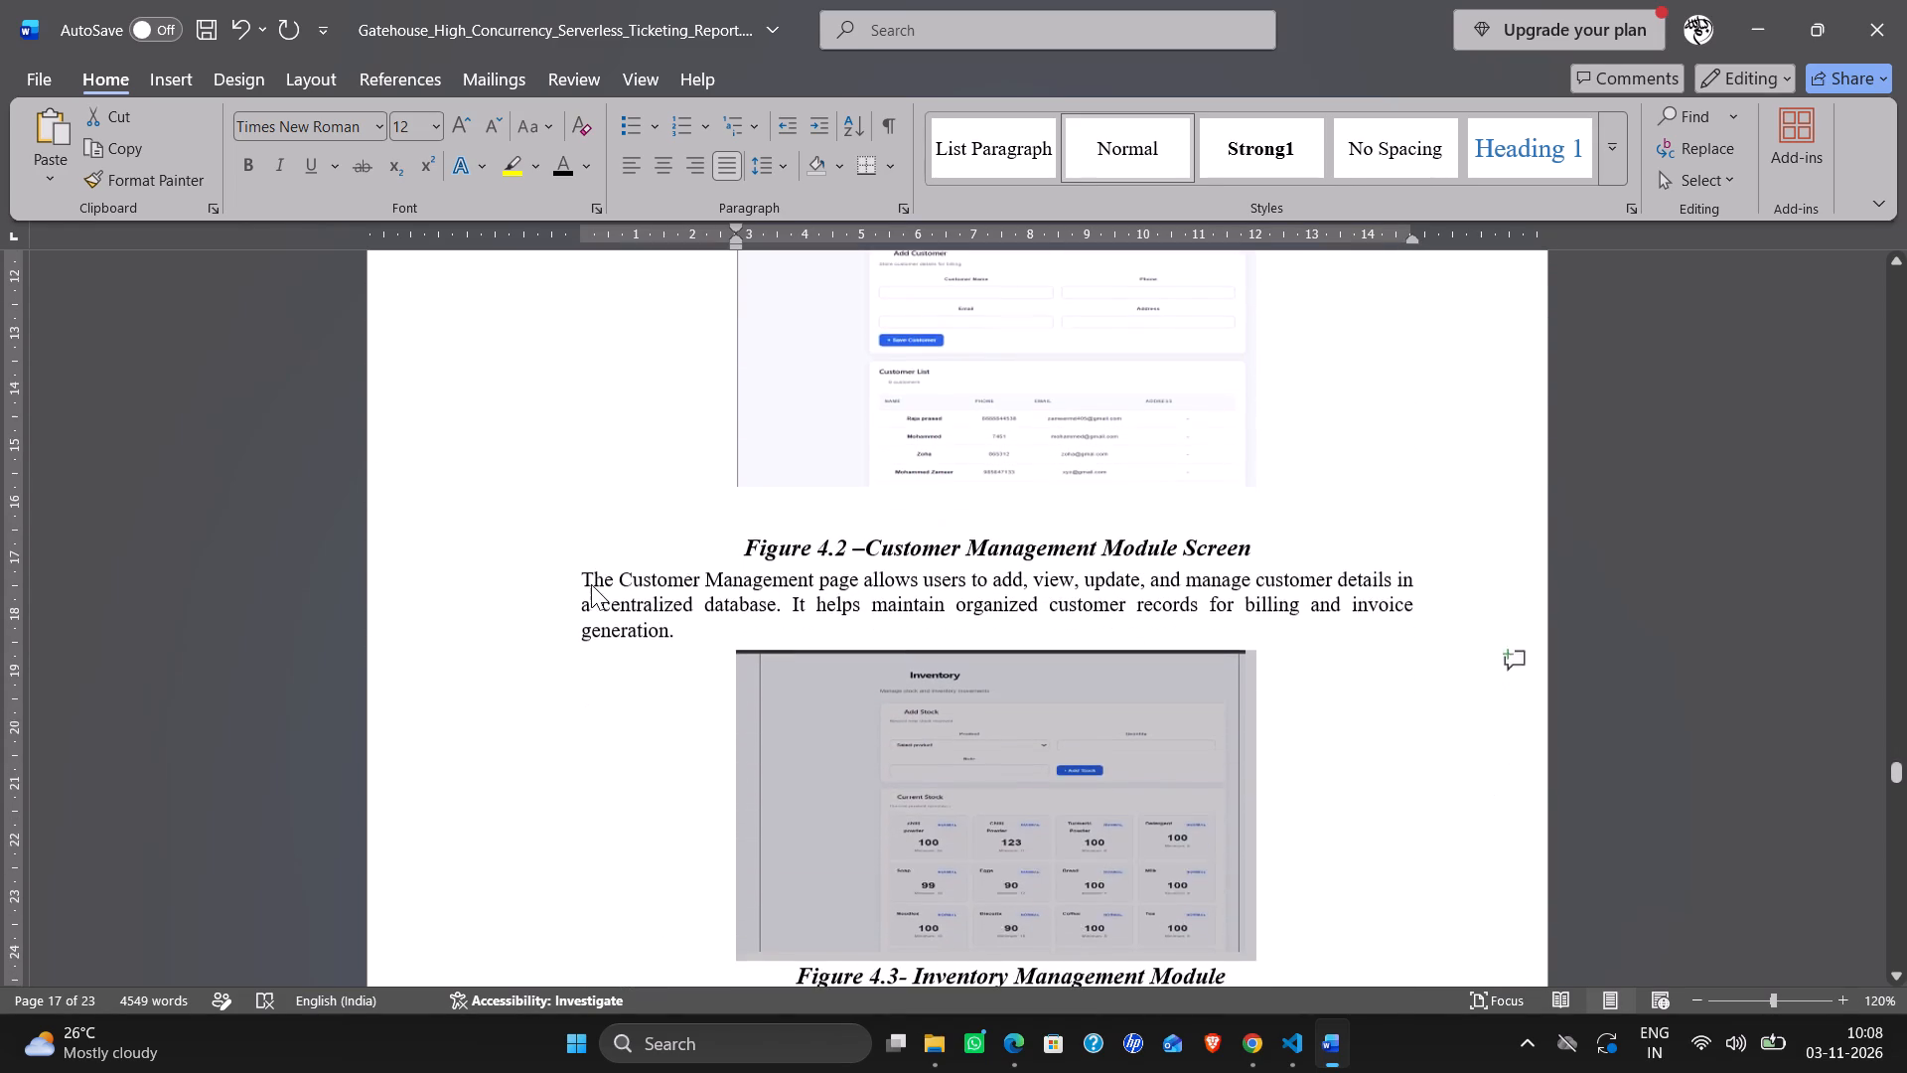
Delete the blank page between the Inventory Management description and the Figure 4.4 New Bill screenshot.
scroll(591, 584, "down", 4)
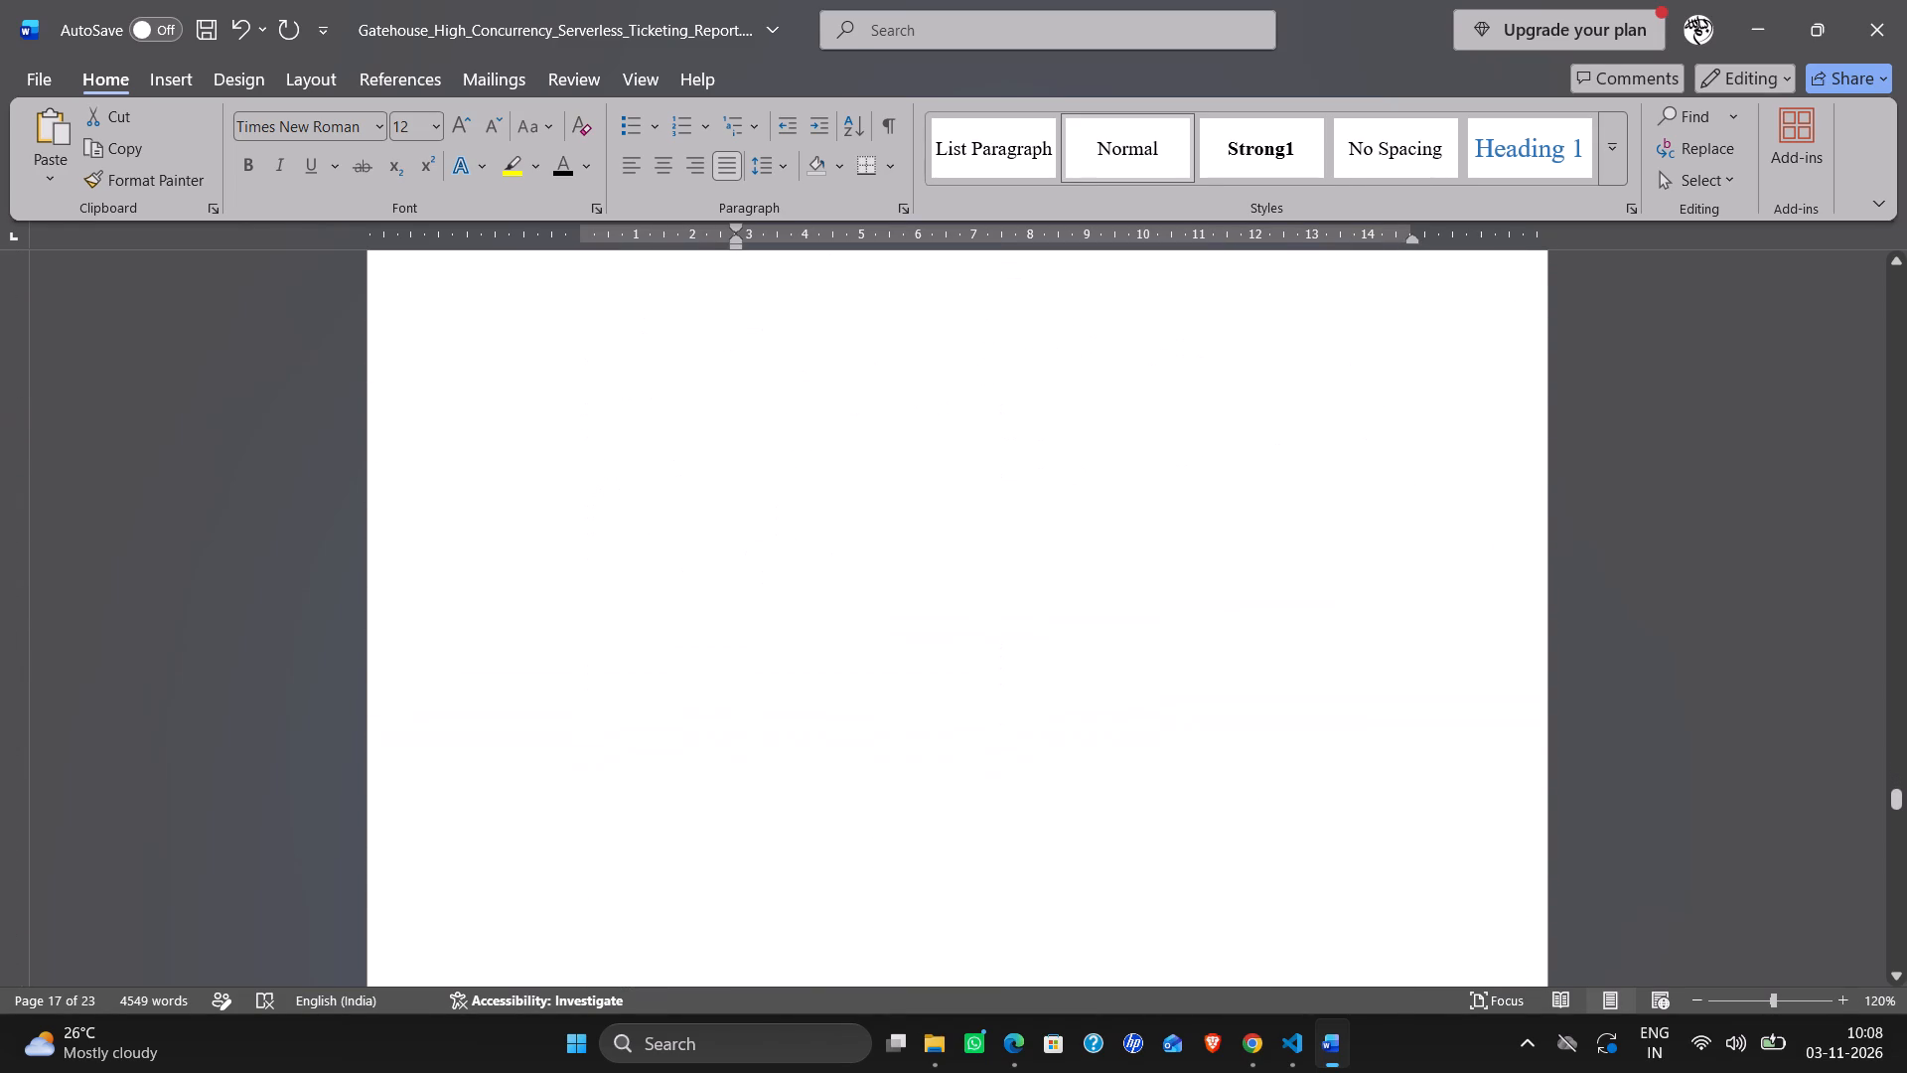
scroll(591, 584, "down", 1)
scroll(591, 584, "up", 3)
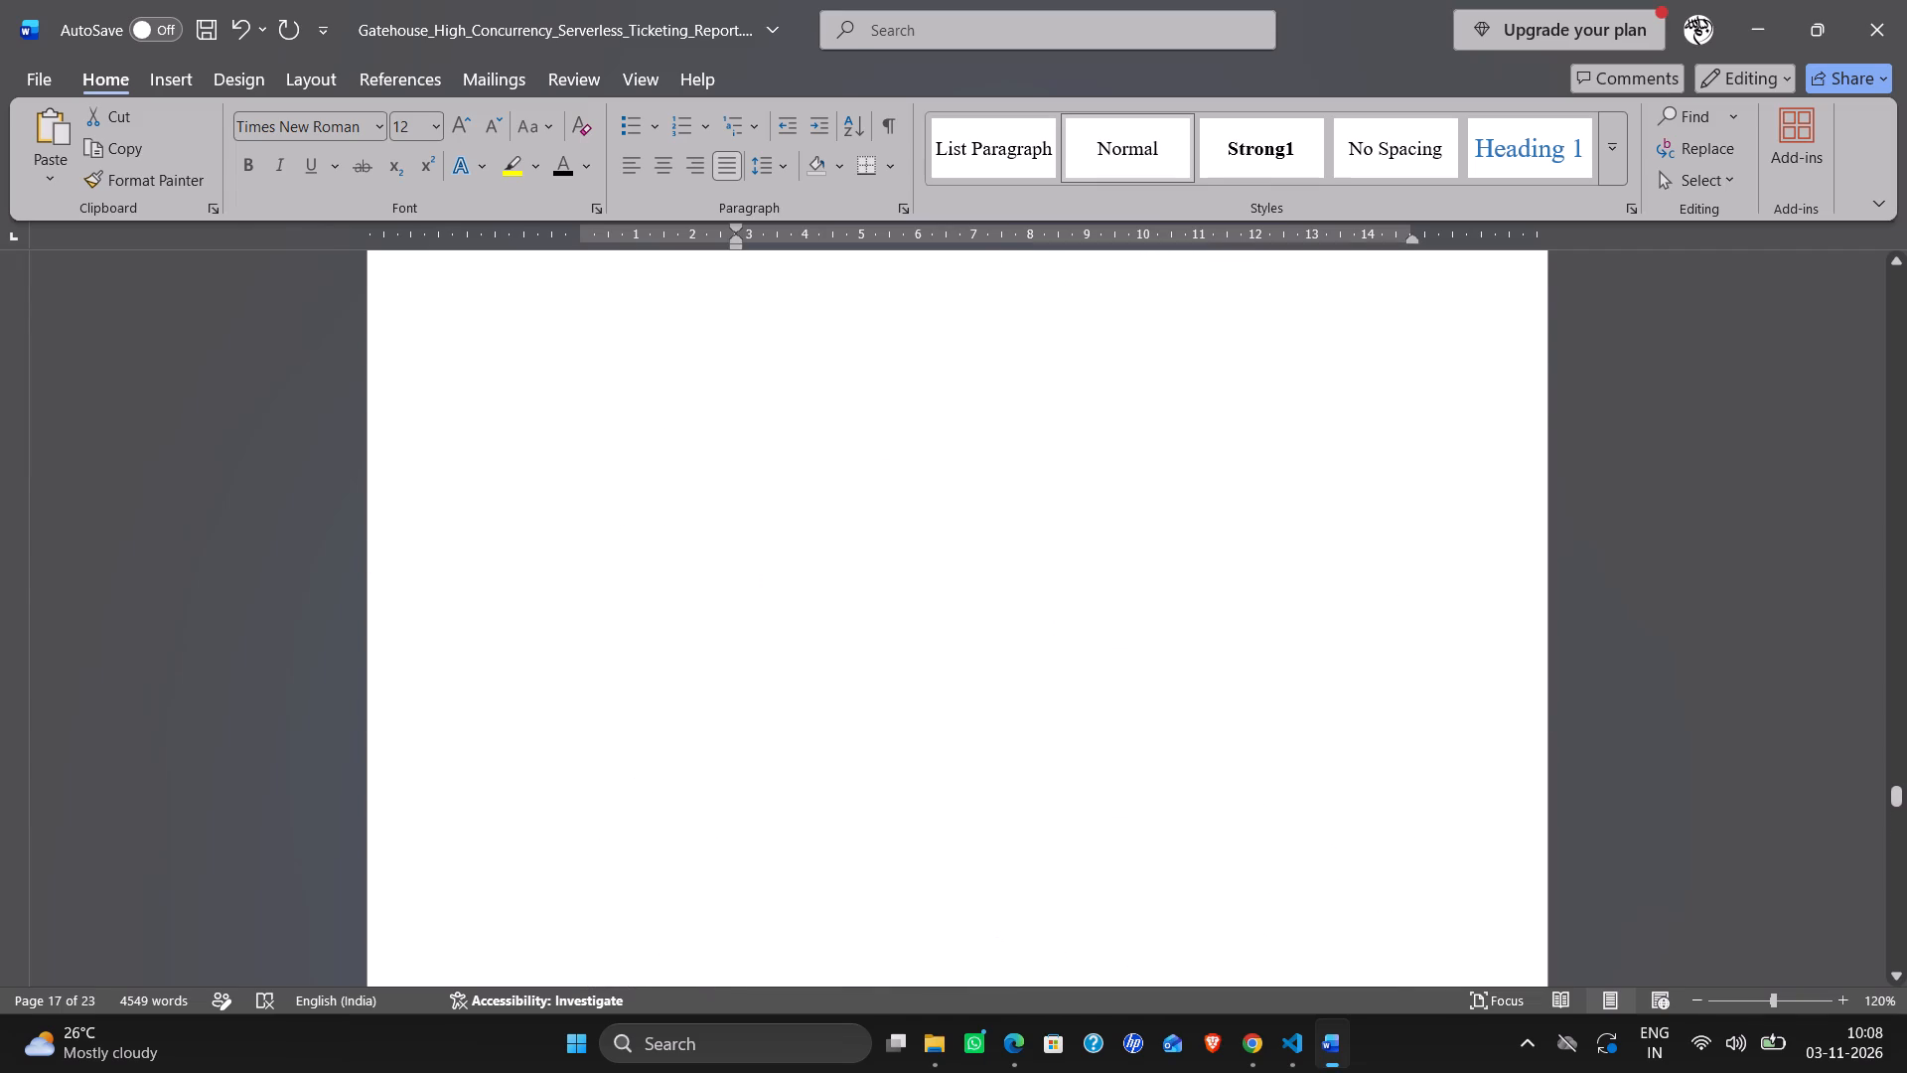
left_click(591, 584)
key("ctrl+BackSpace")
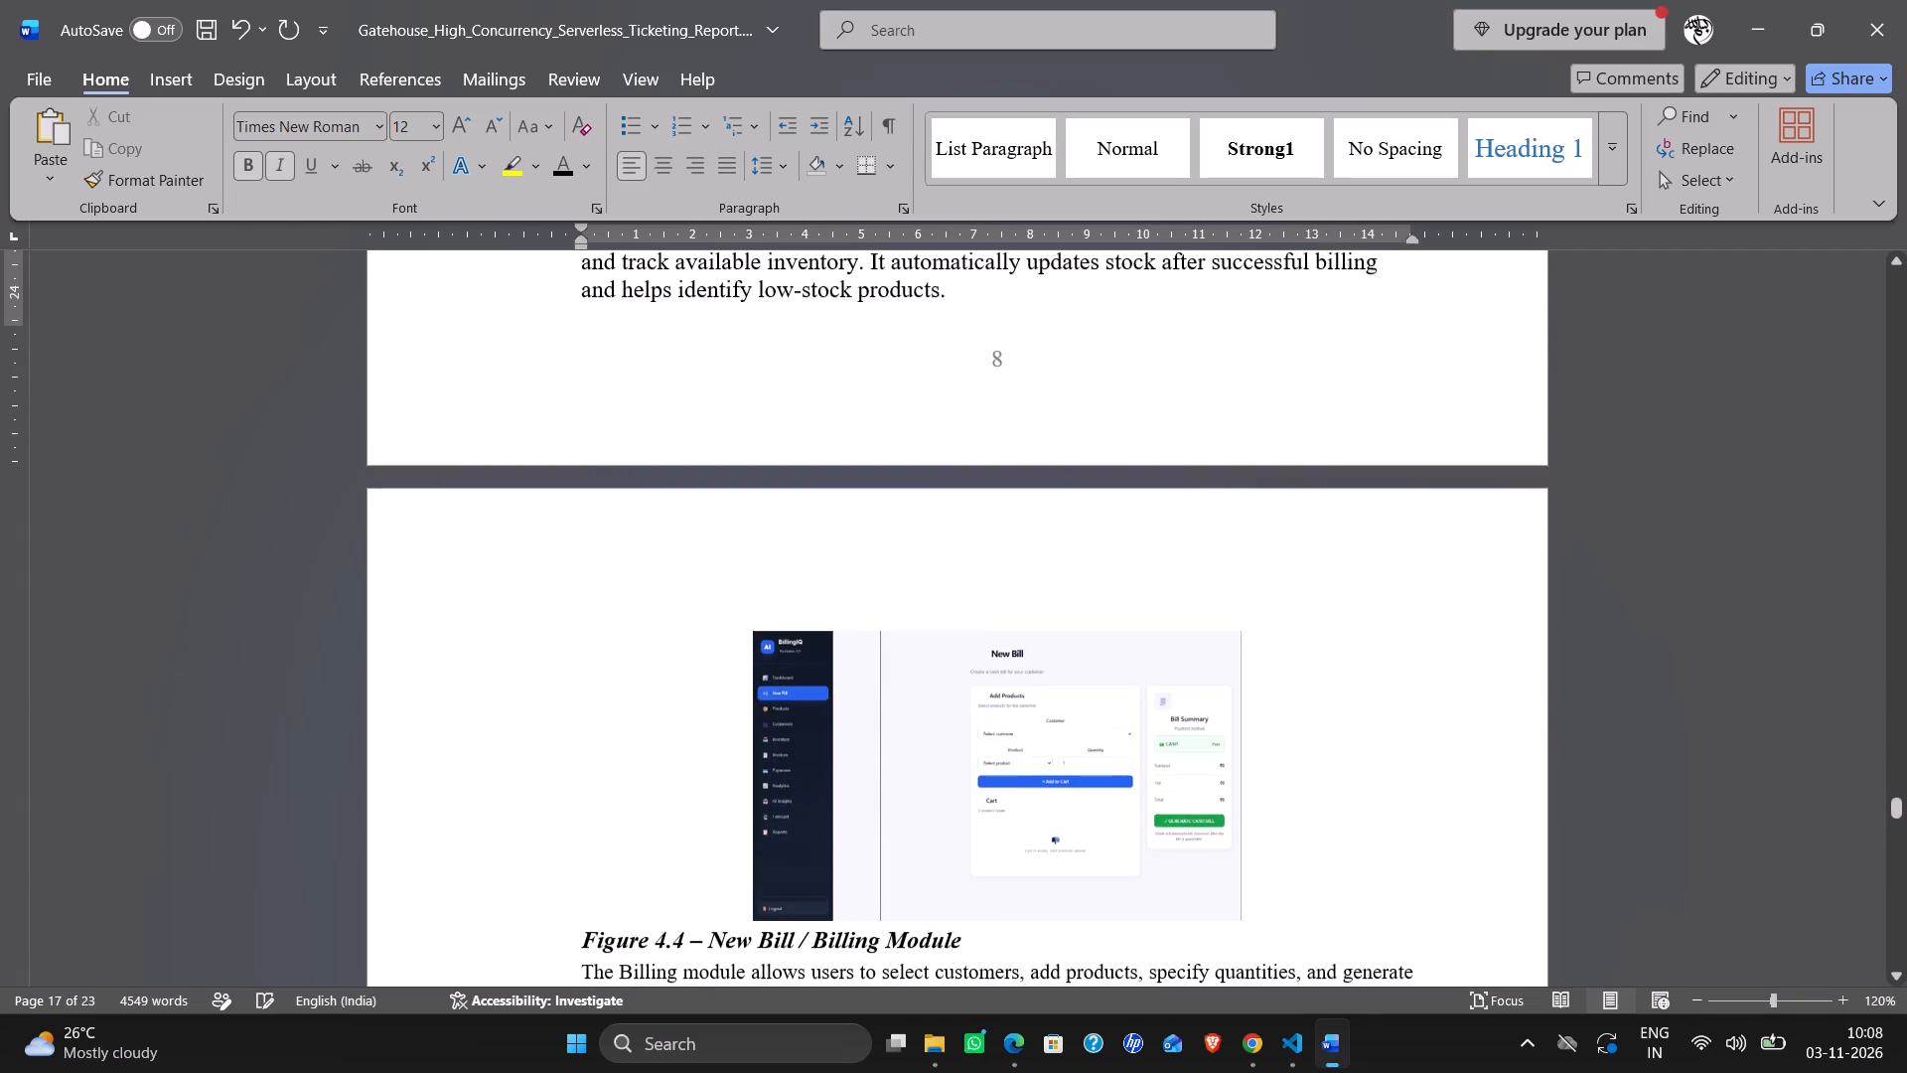
Check the figures, captions and descriptions from Figure 4.1 through Figure 4.5 and the start of section 4.2 Discussions.
scroll(591, 584, "up", 3)
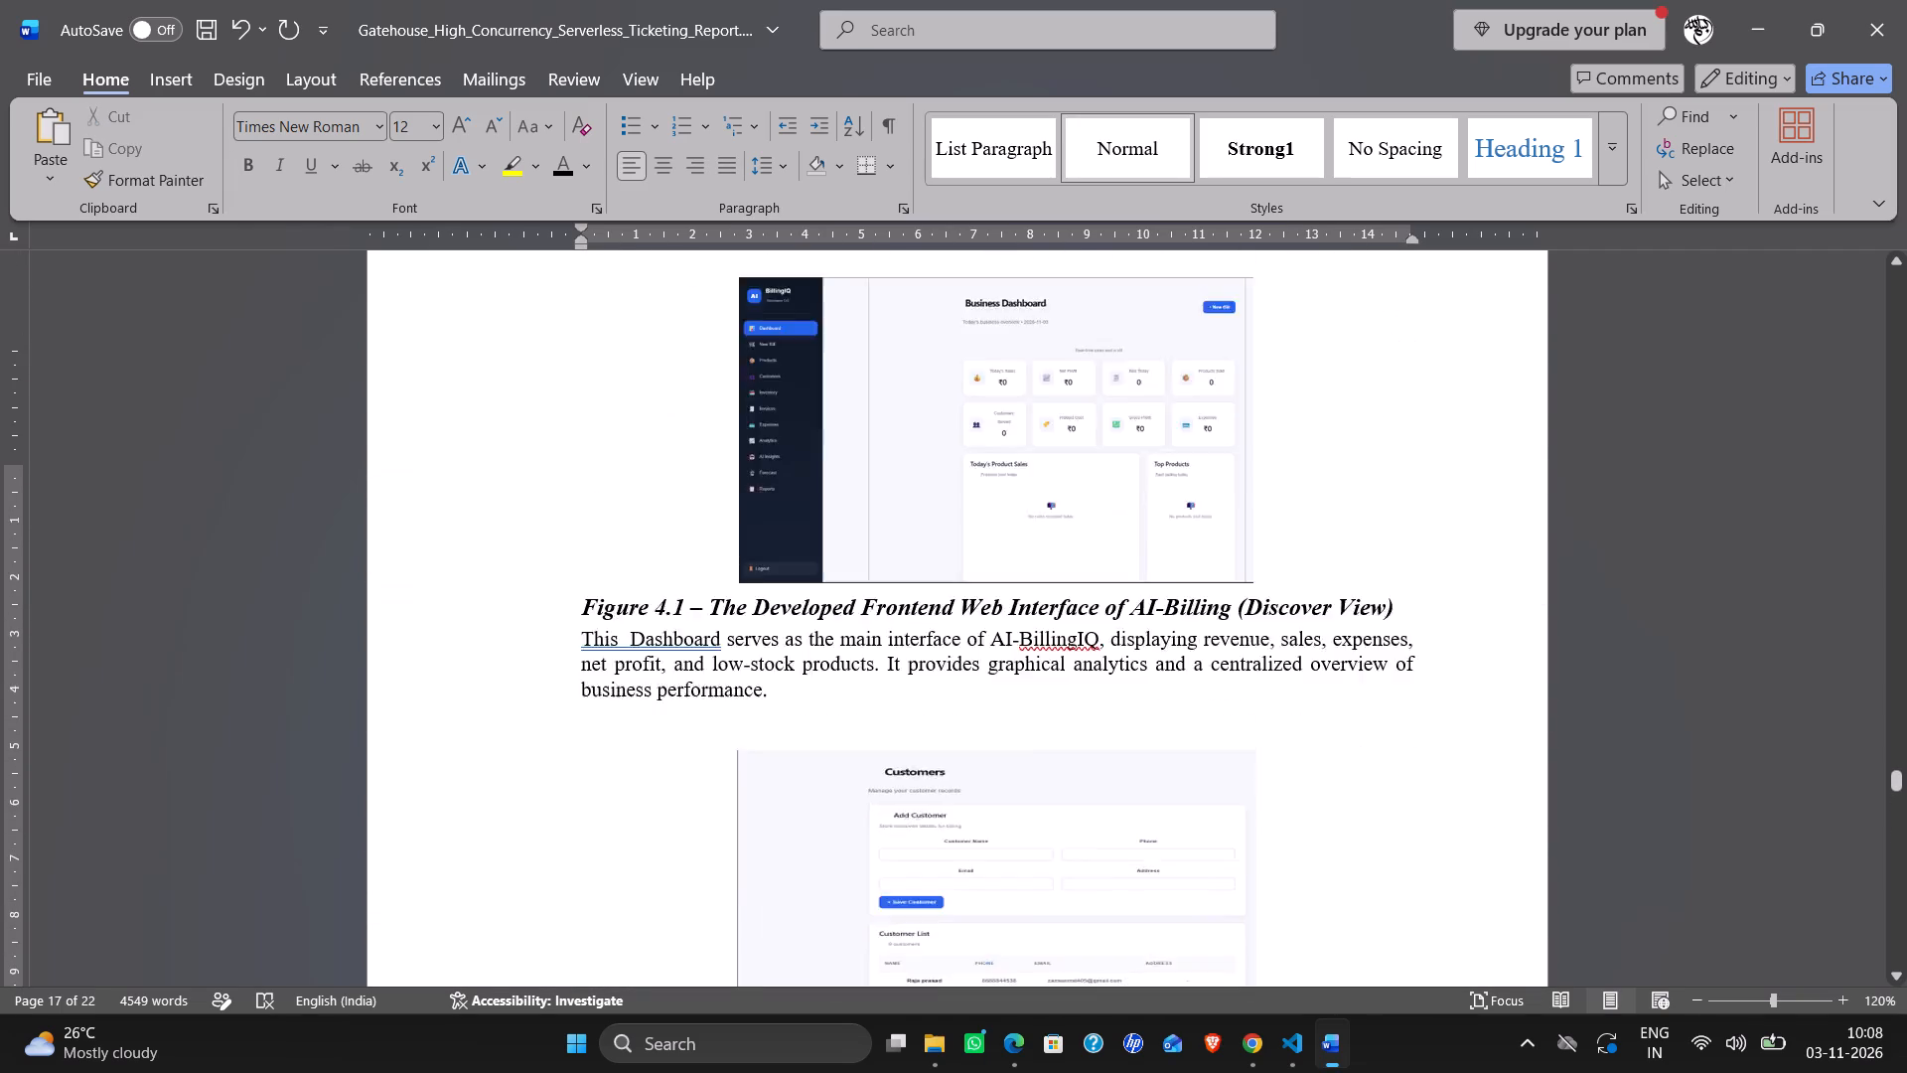
scroll(591, 584, "down", 3)
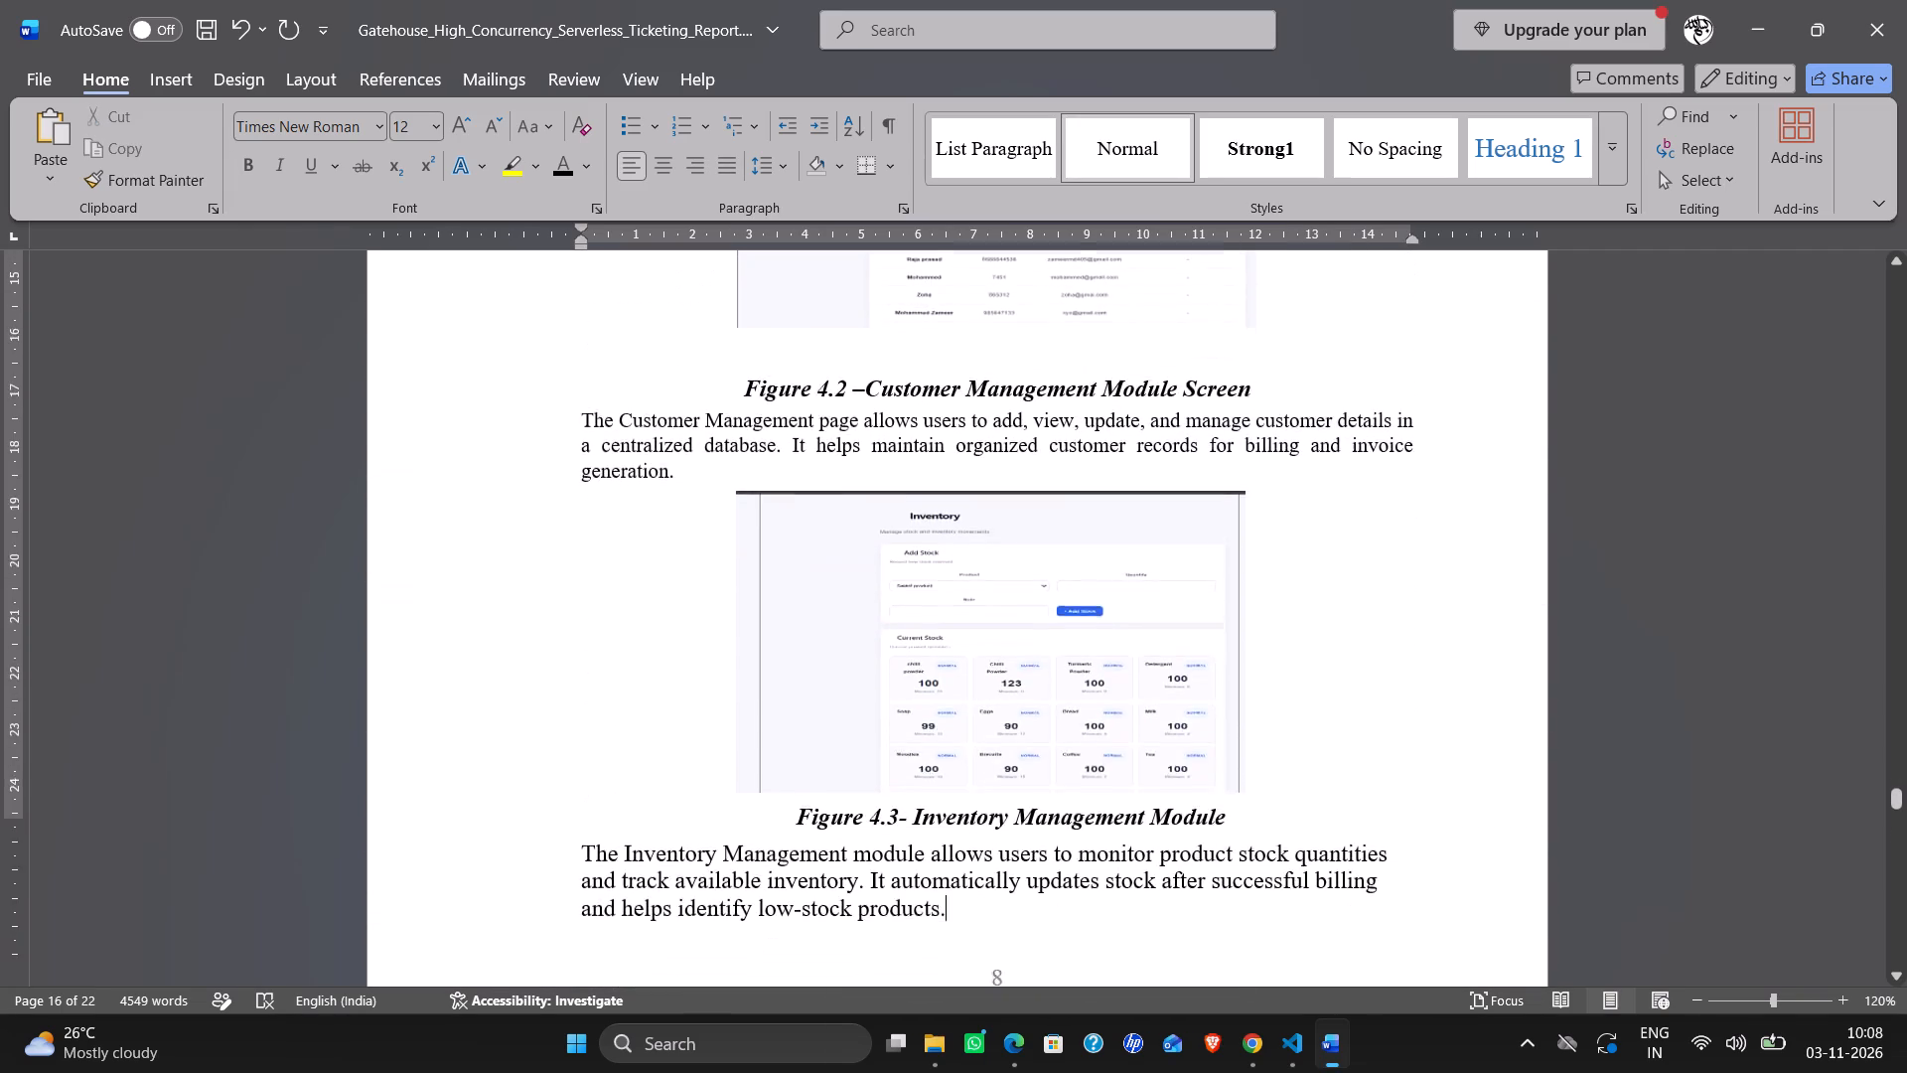
scroll(591, 584, "down", 4)
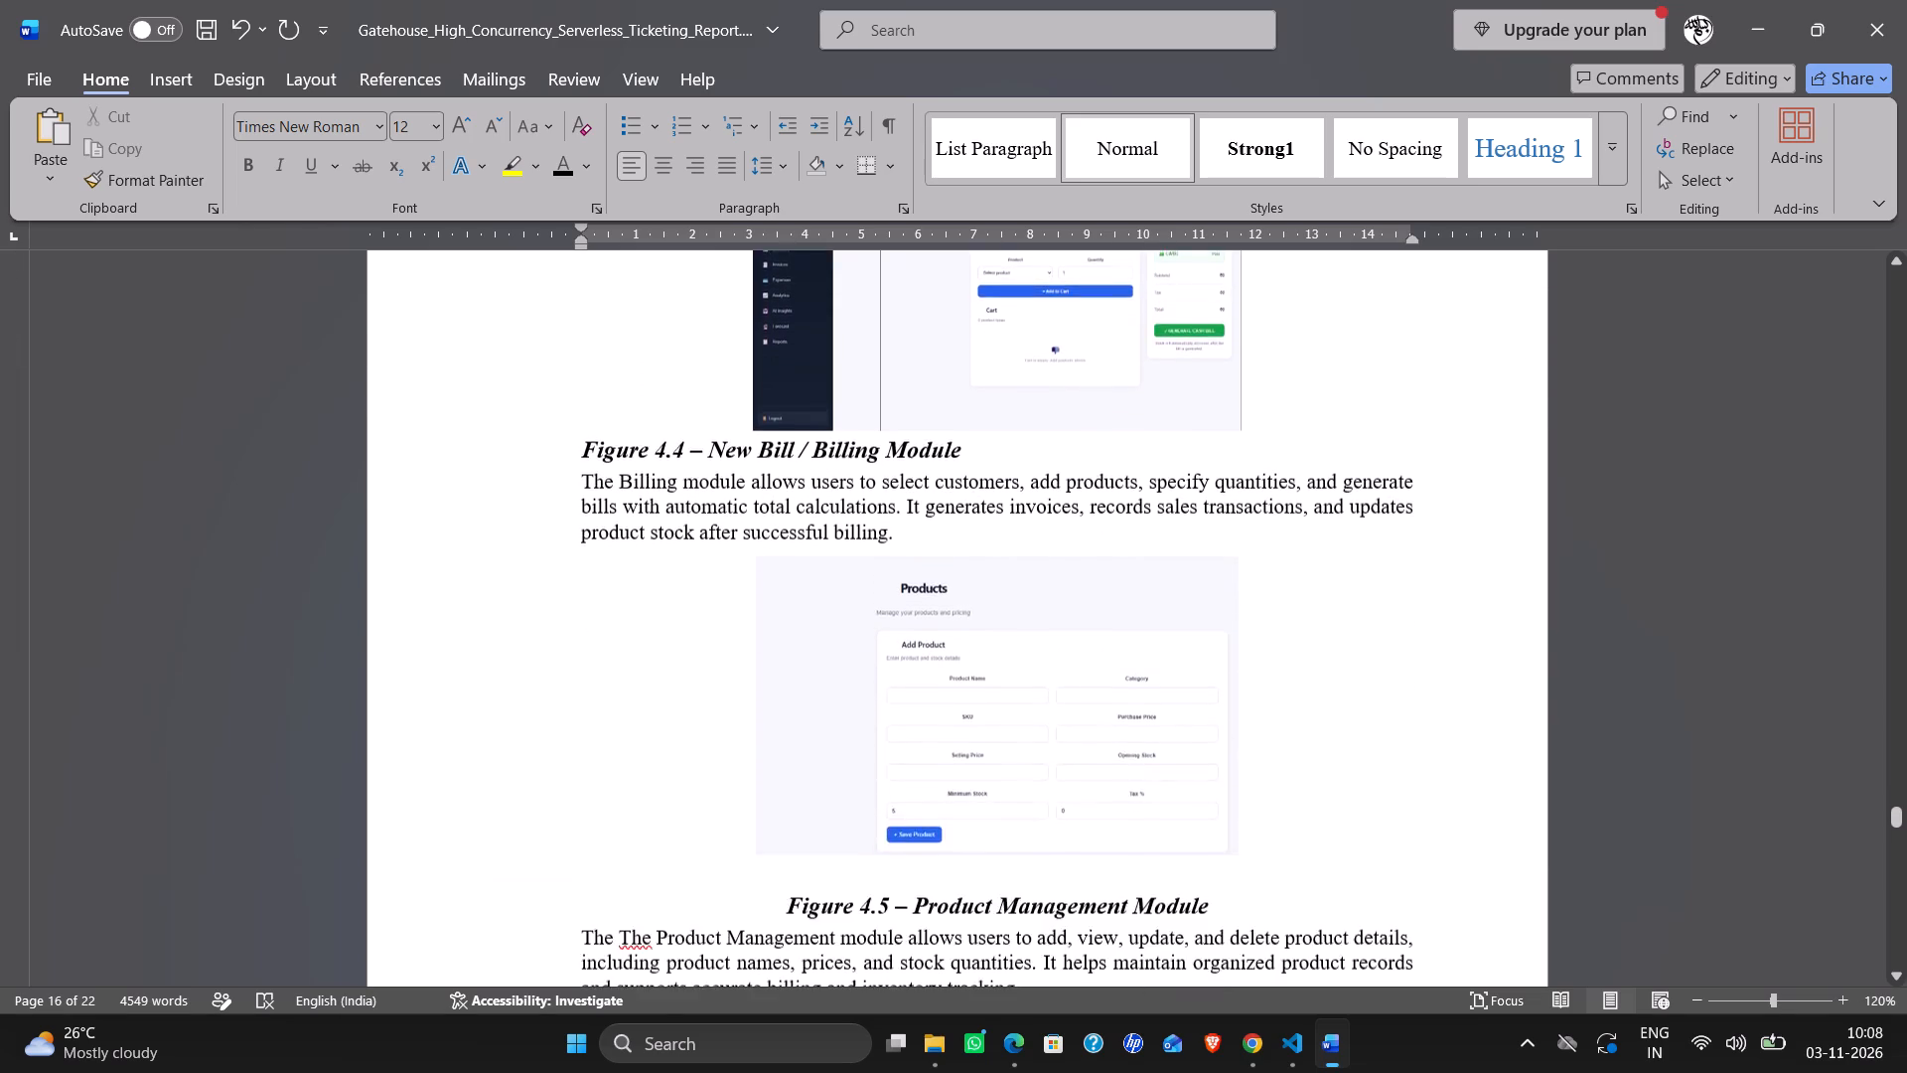
scroll(591, 584, "down", 2)
scroll(591, 584, "up", 1)
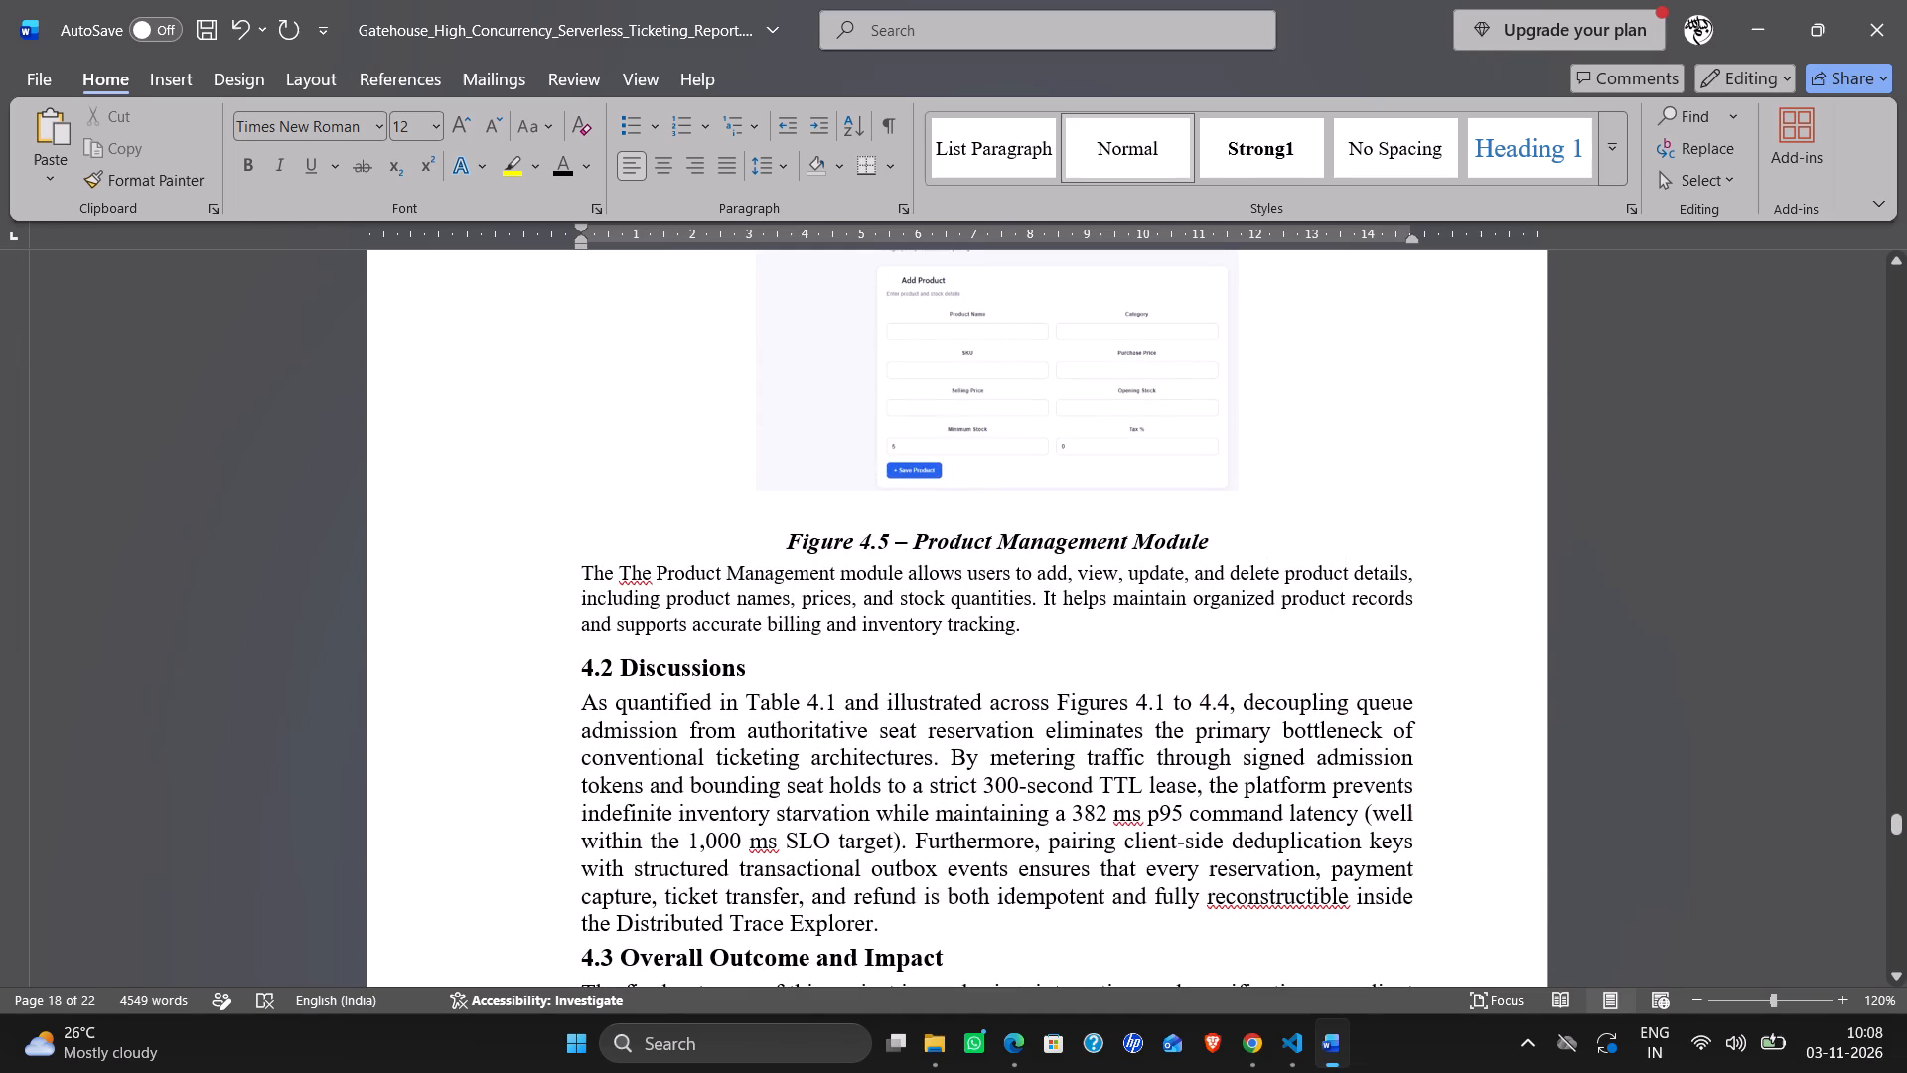
left_click(1251, 530)
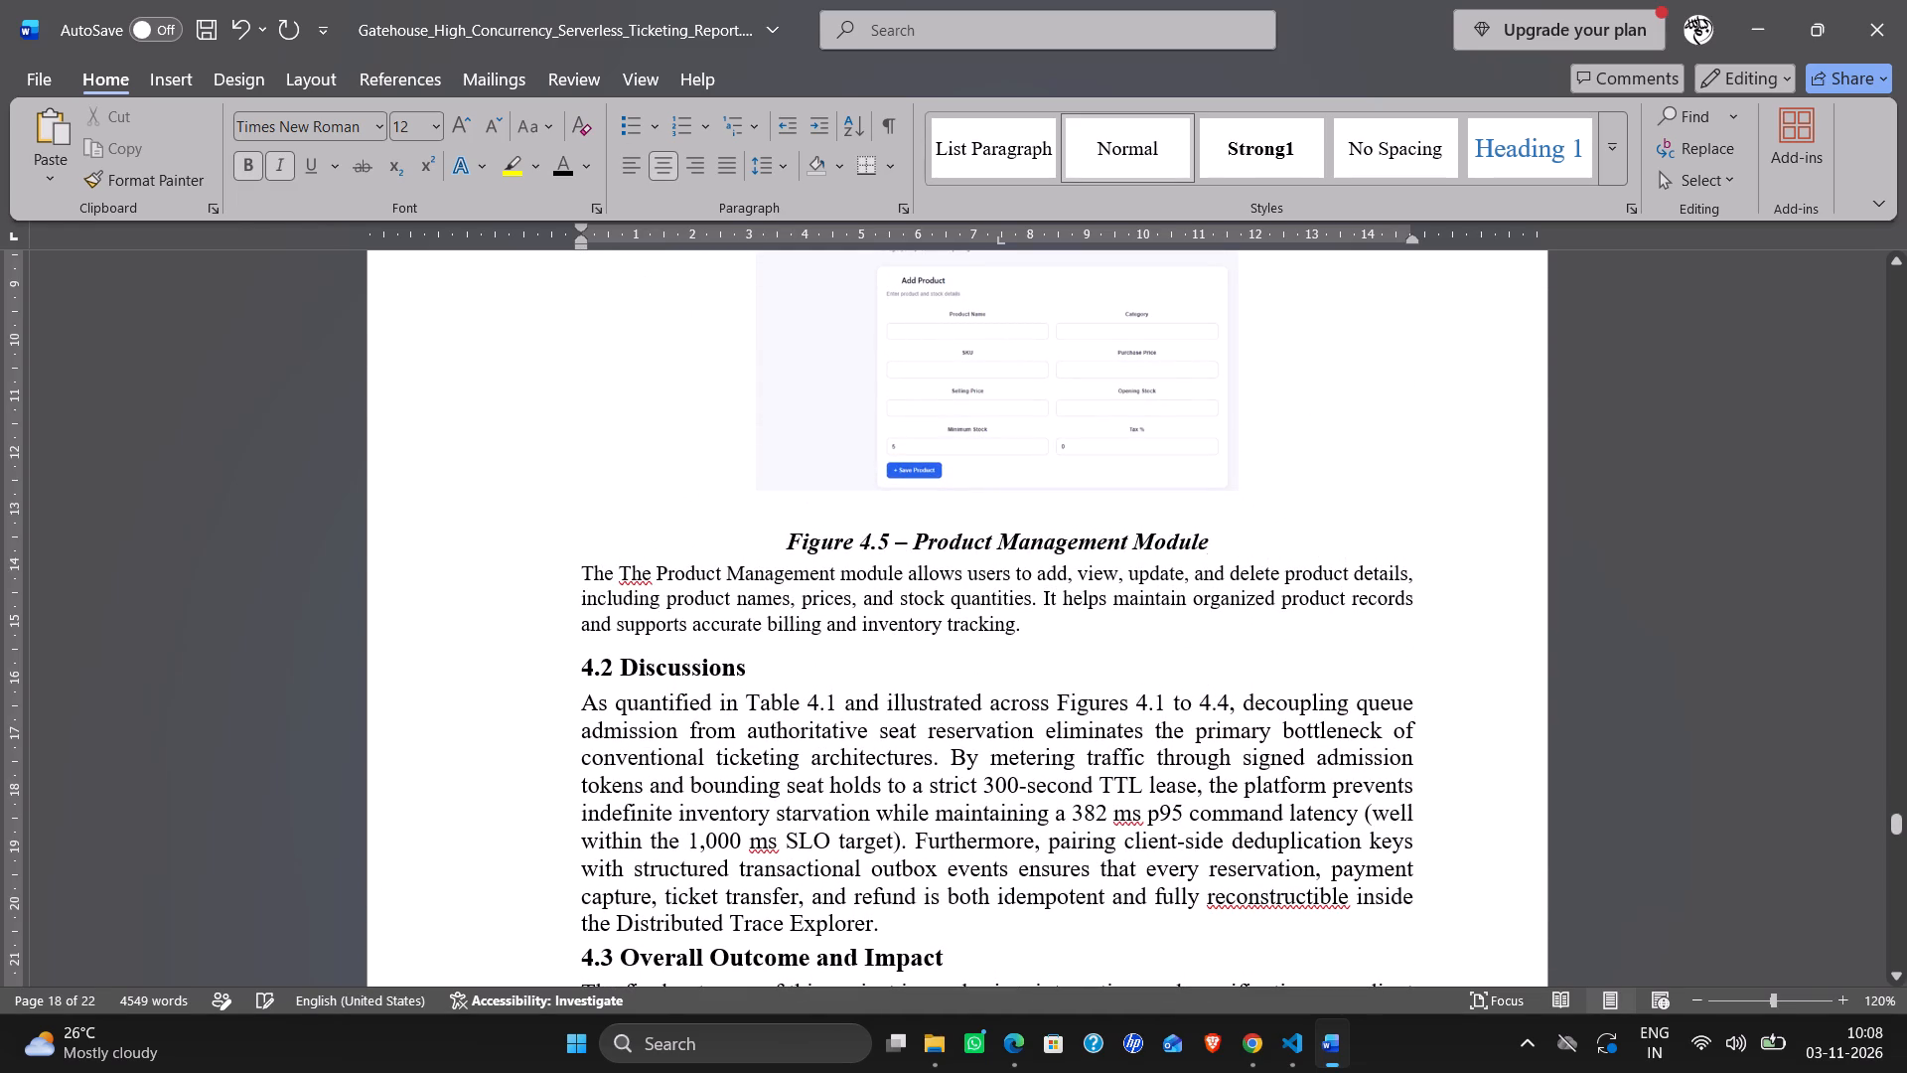
Recheck the pages from the results comparison table through Figure 4.5 for which module screenshots are already included.
scroll(1251, 530, "up", 1)
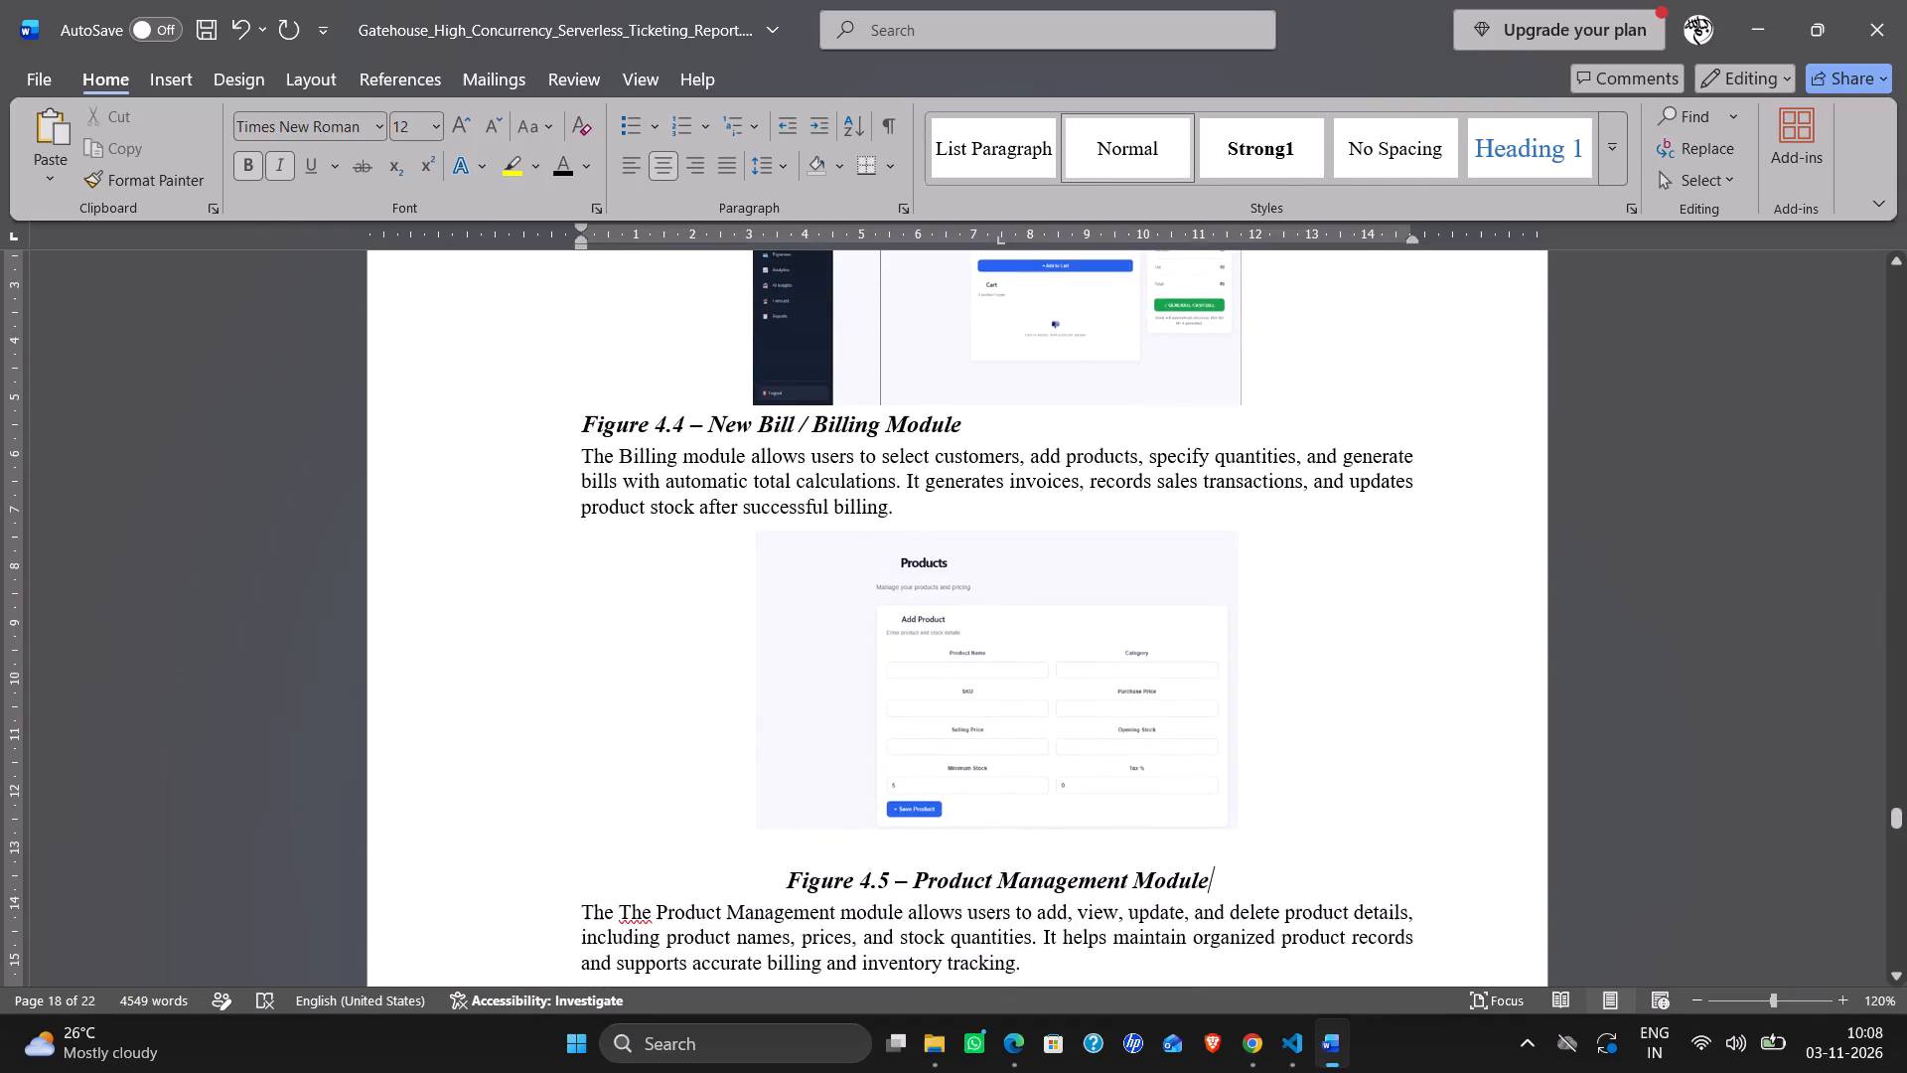
scroll(1251, 530, "up", 3)
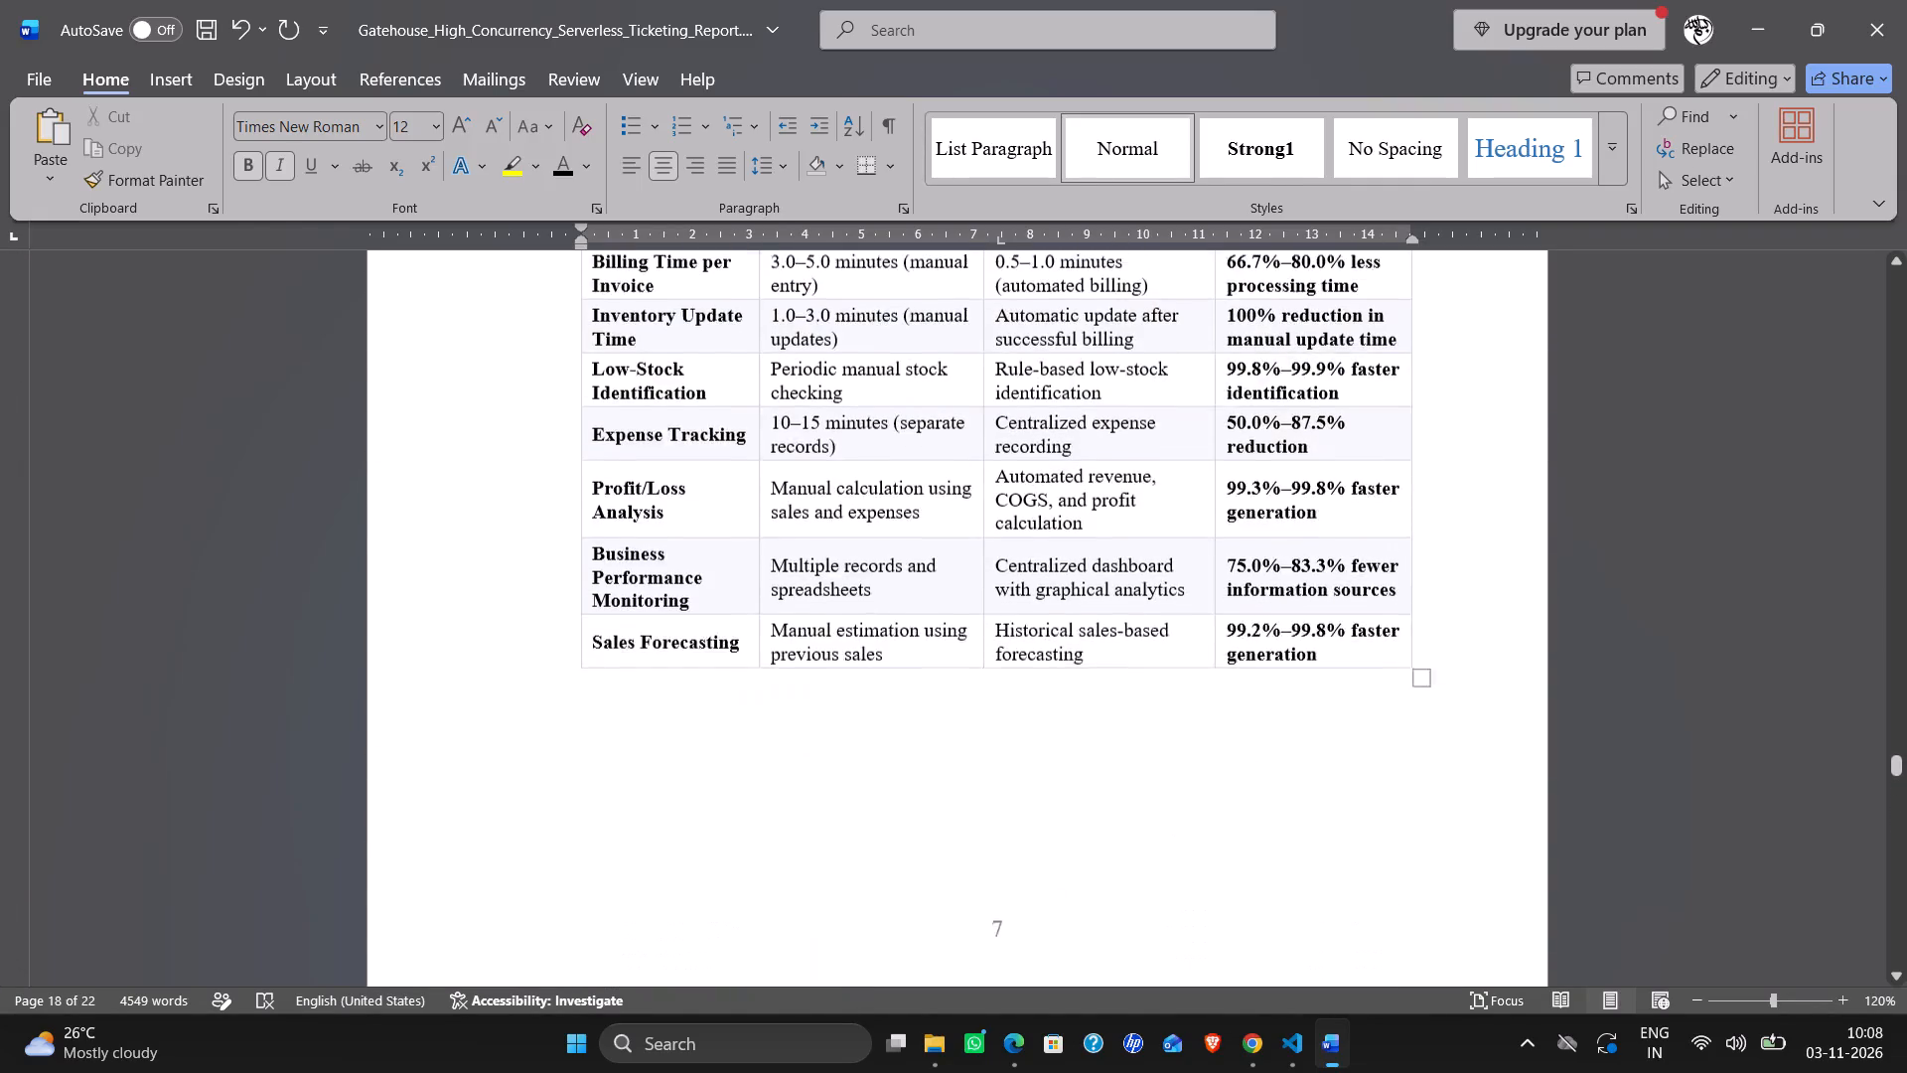
scroll(1251, 530, "down", 4)
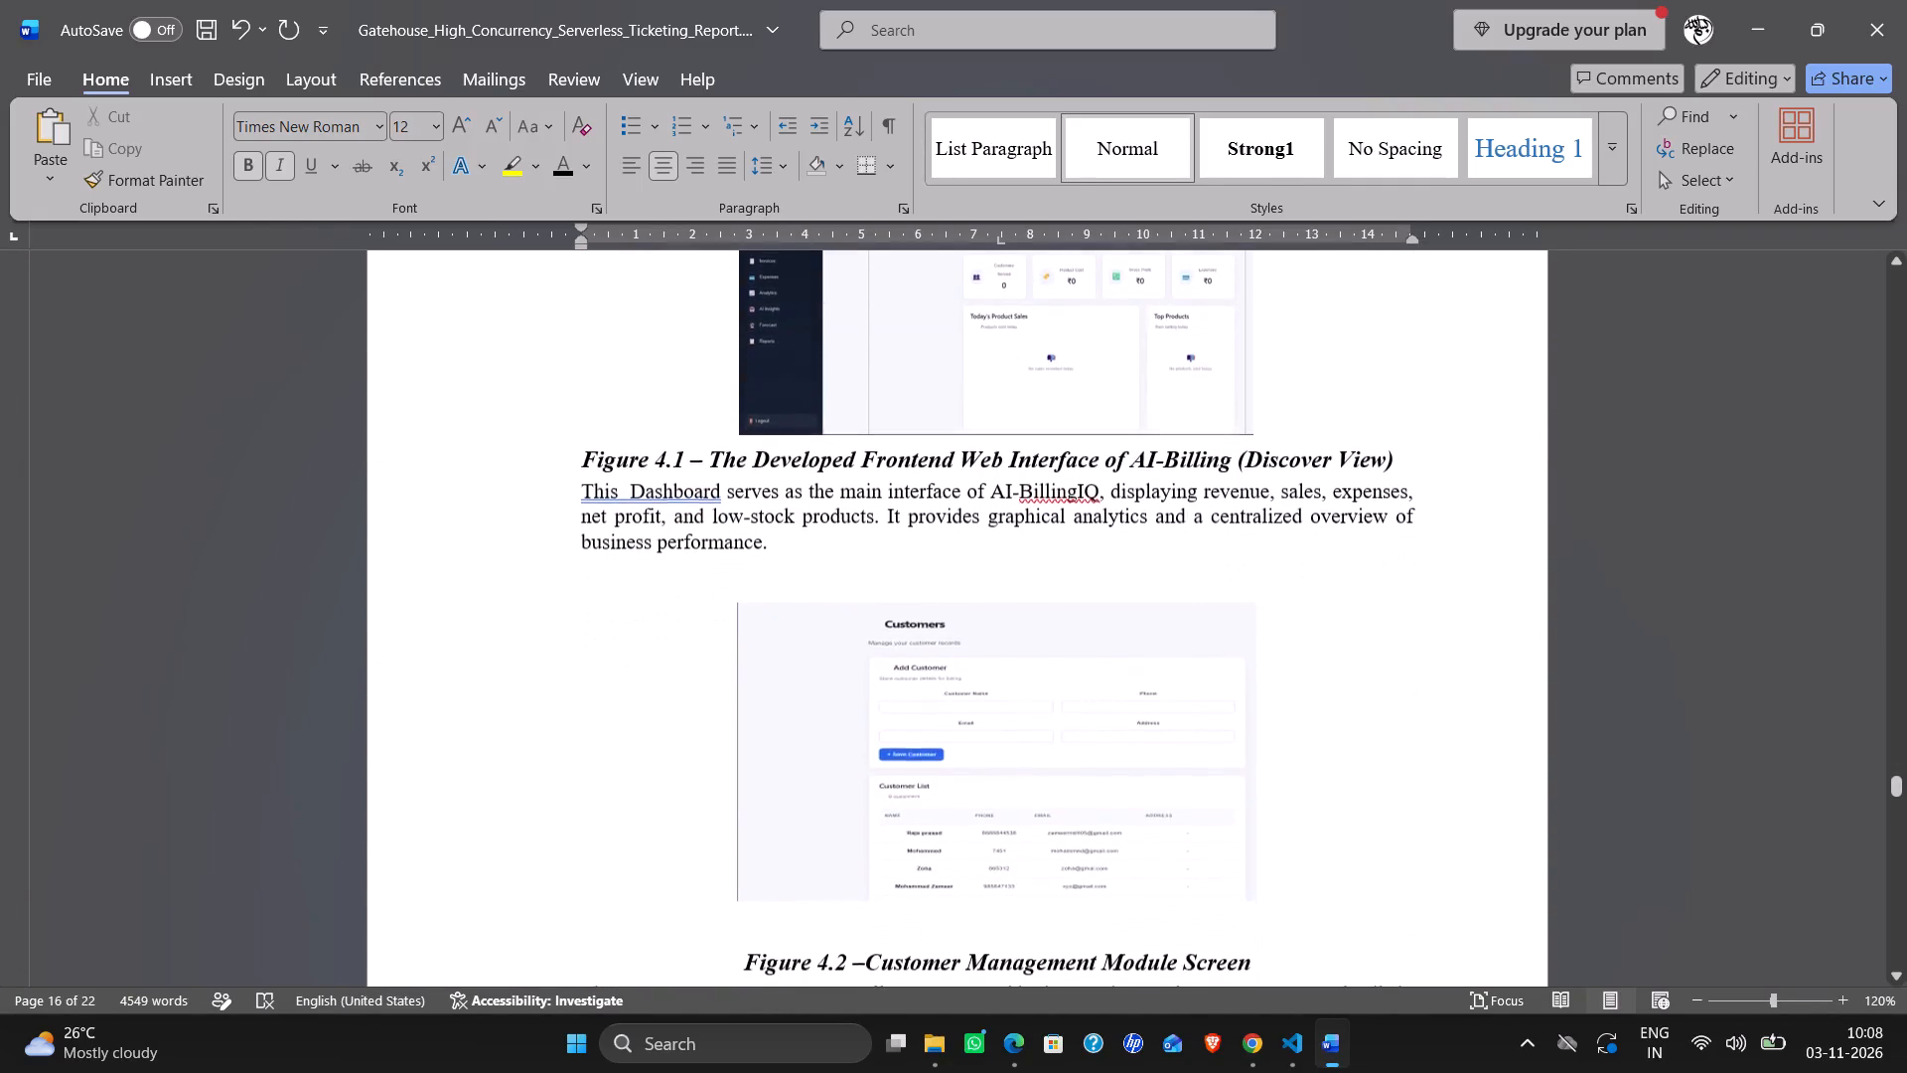
scroll(1251, 530, "down", 2)
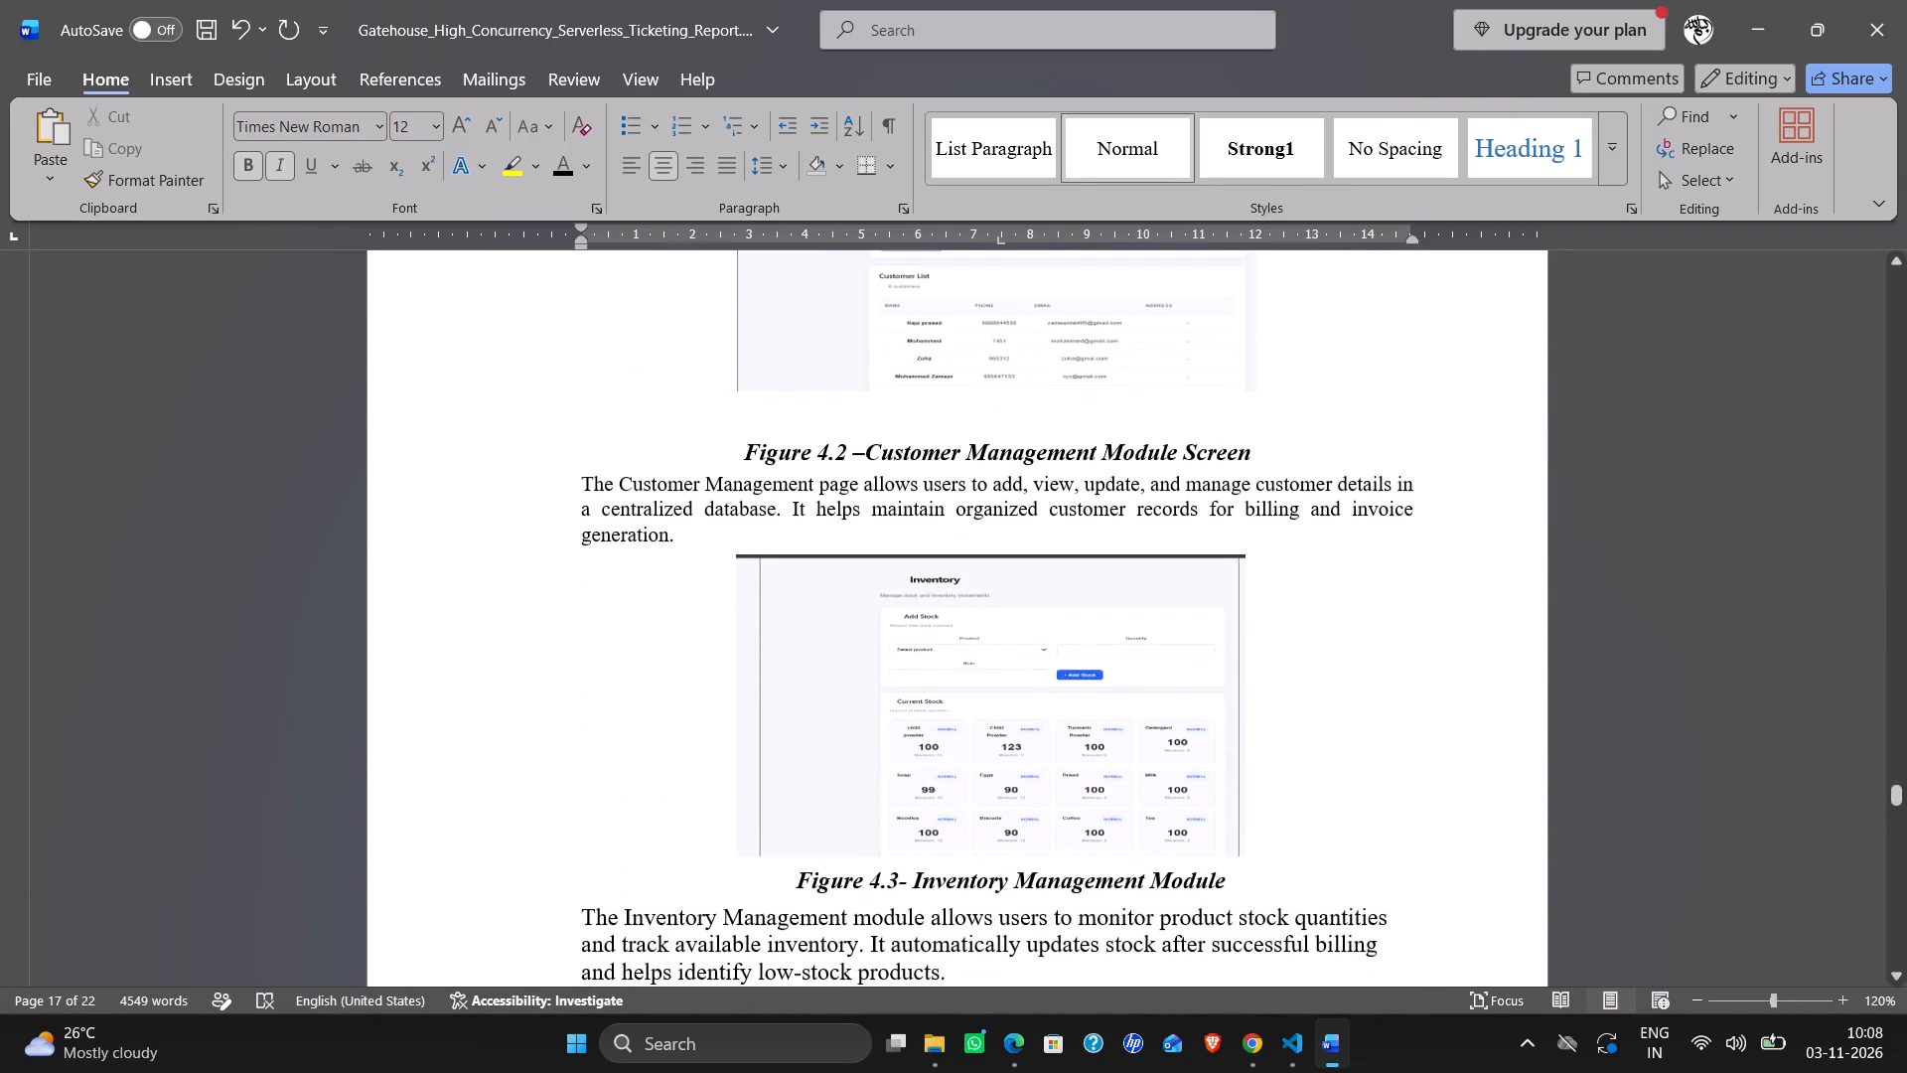
scroll(1251, 530, "down", 1)
scroll(1251, 530, "up", 3)
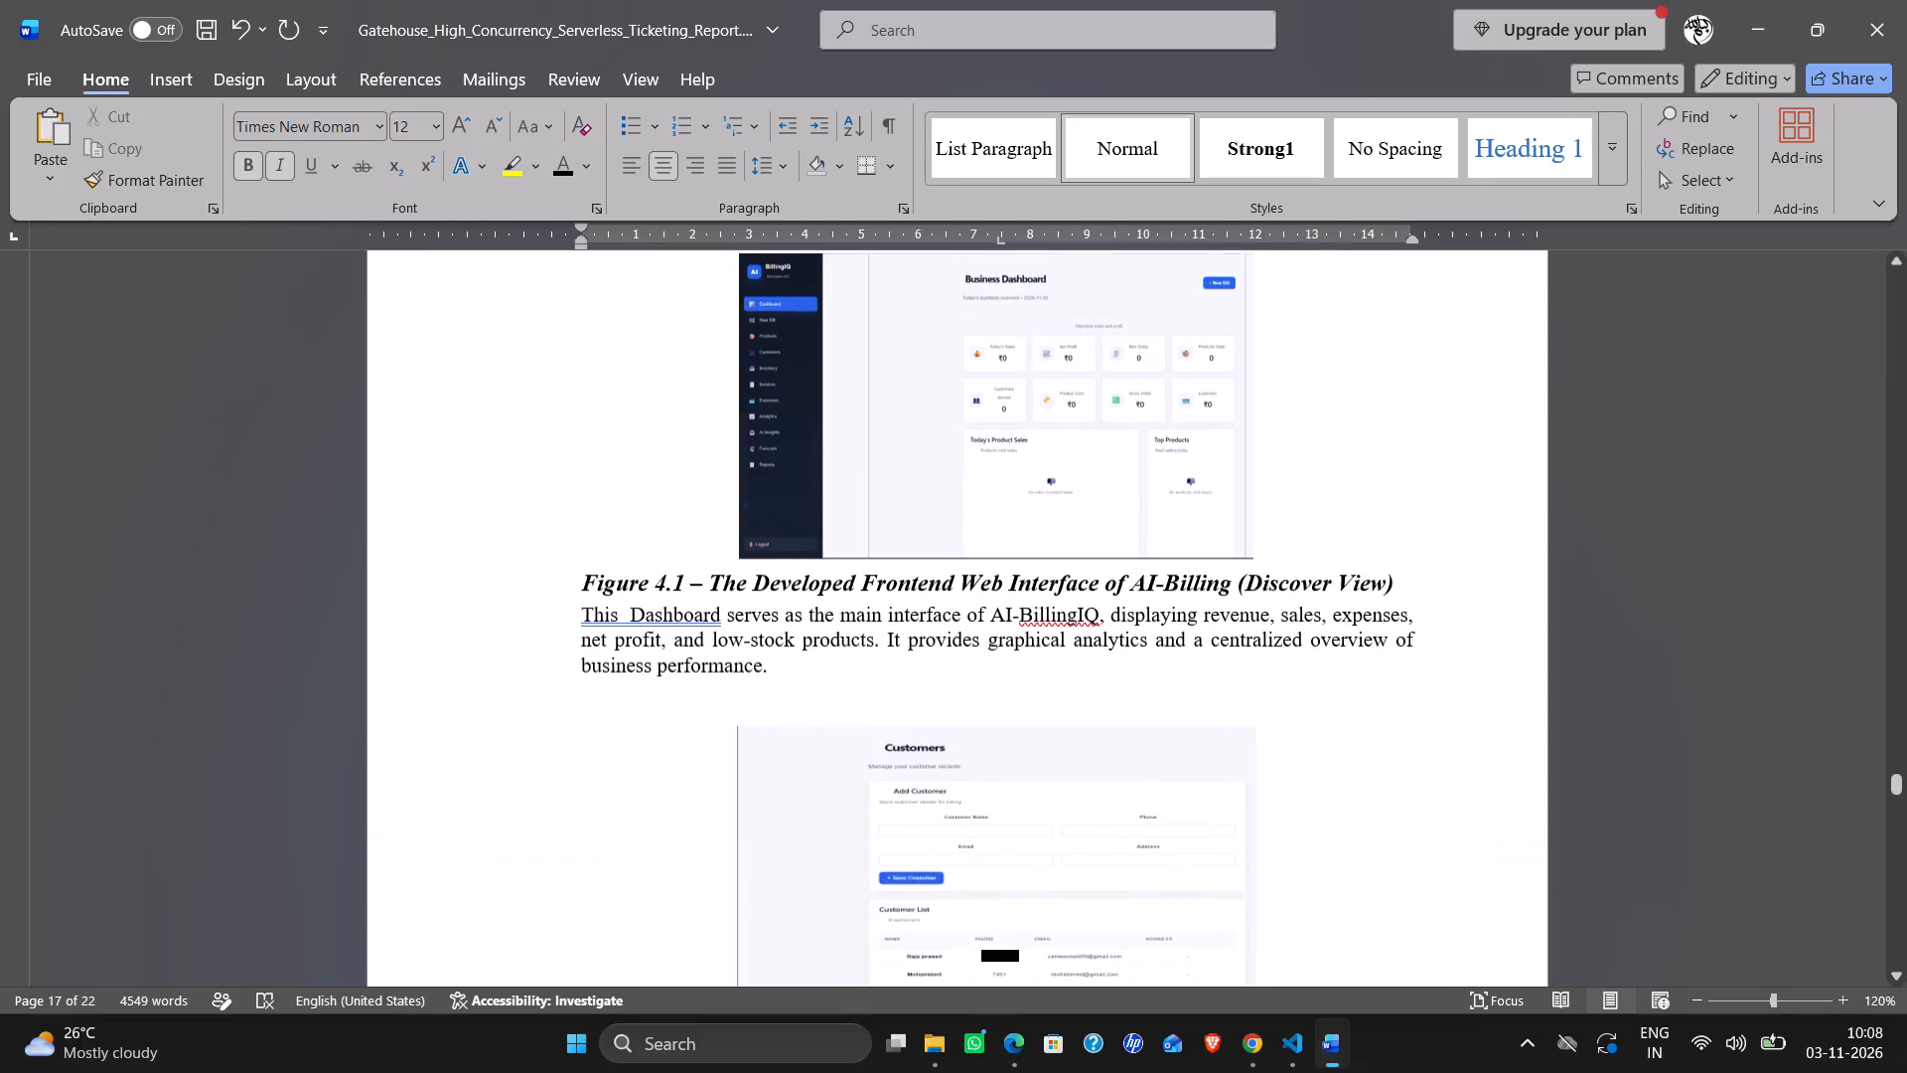
scroll(1099, 732, "down", 1)
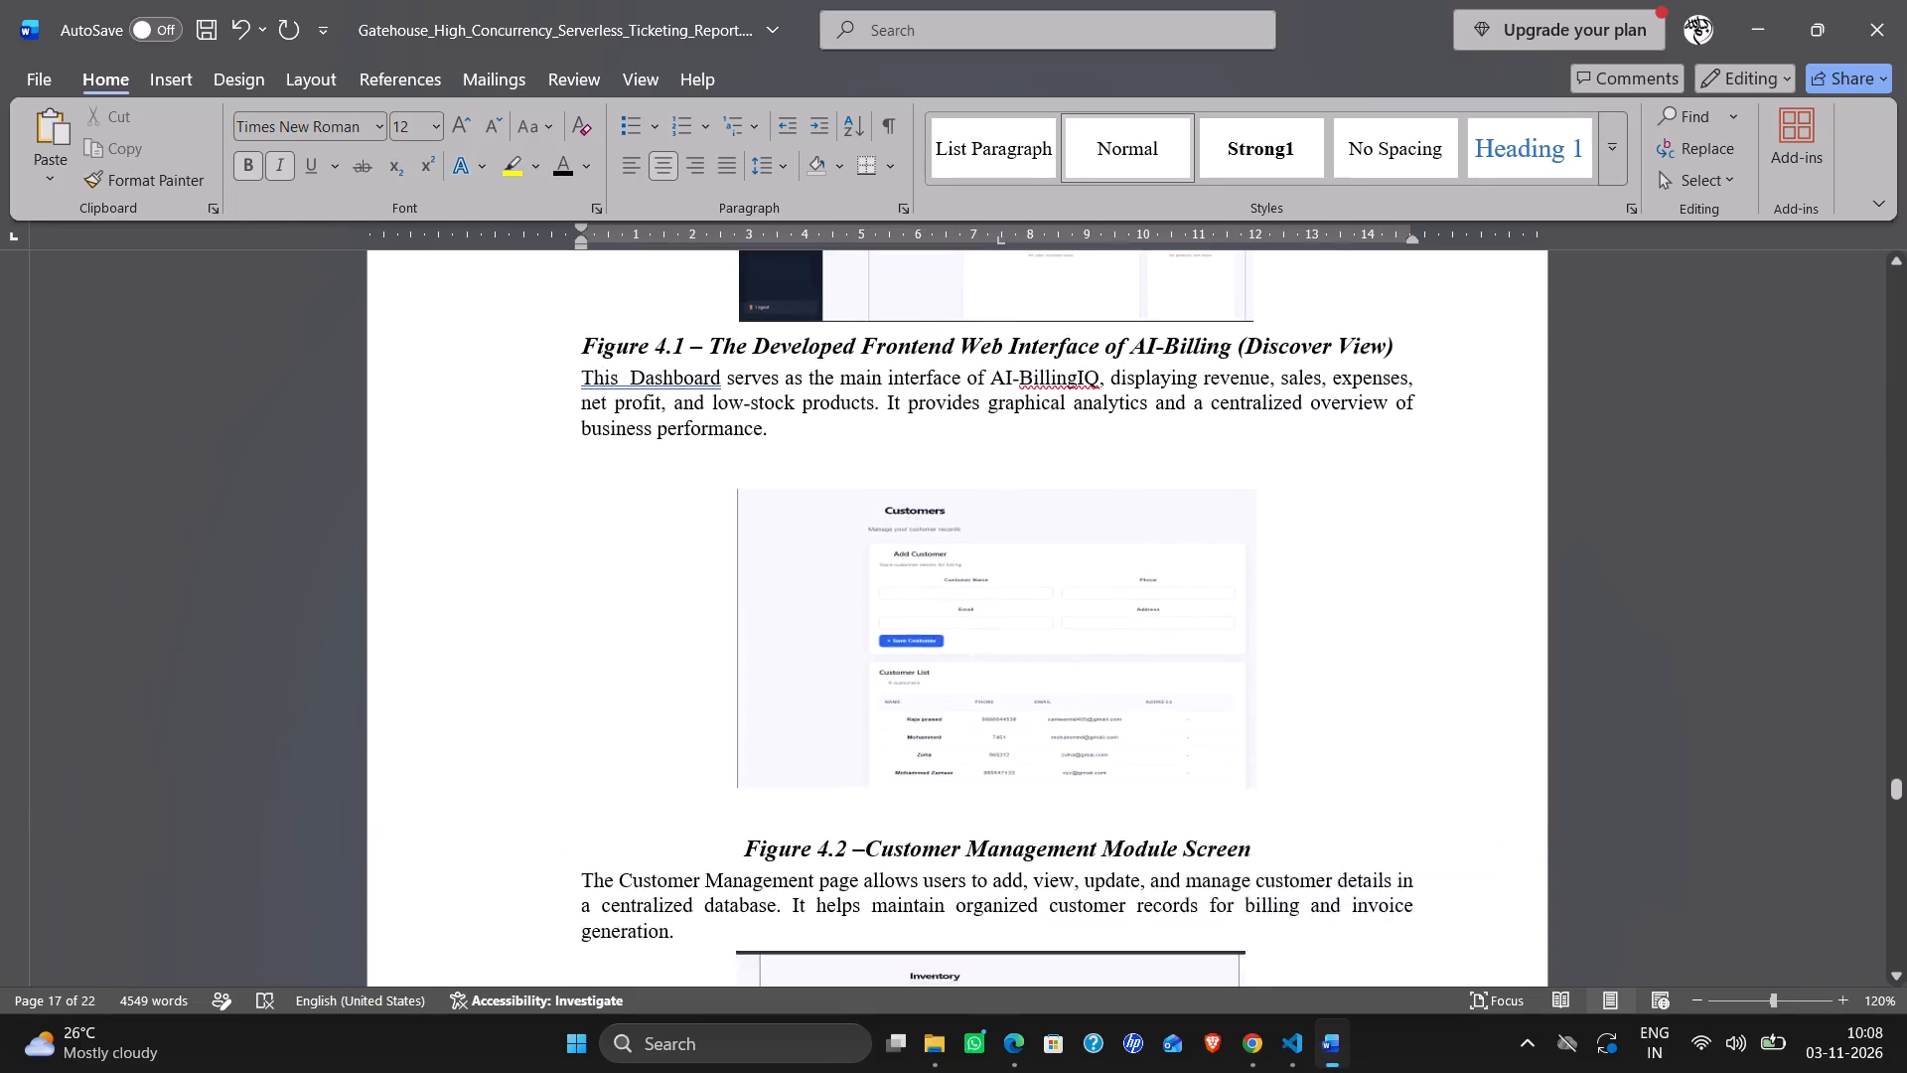
scroll(1099, 732, "down", 1)
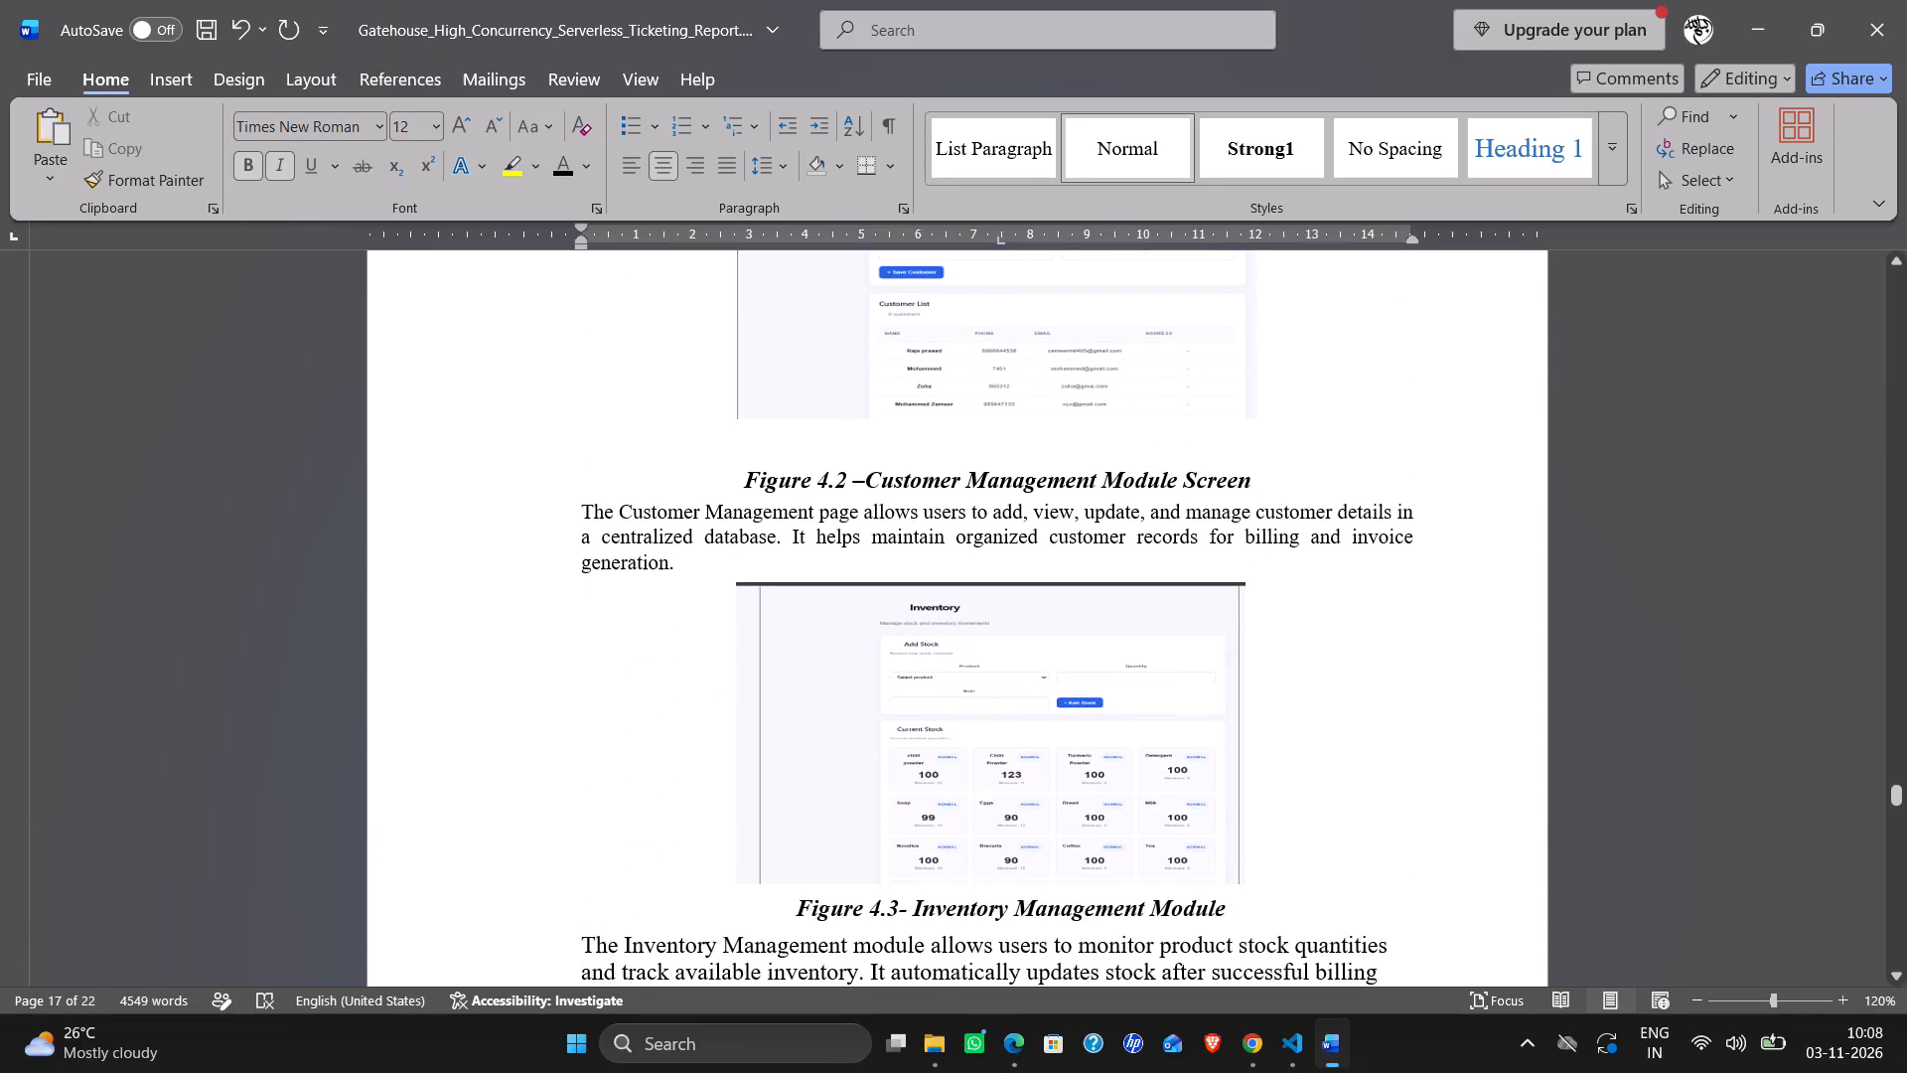
scroll(1099, 732, "down", 3)
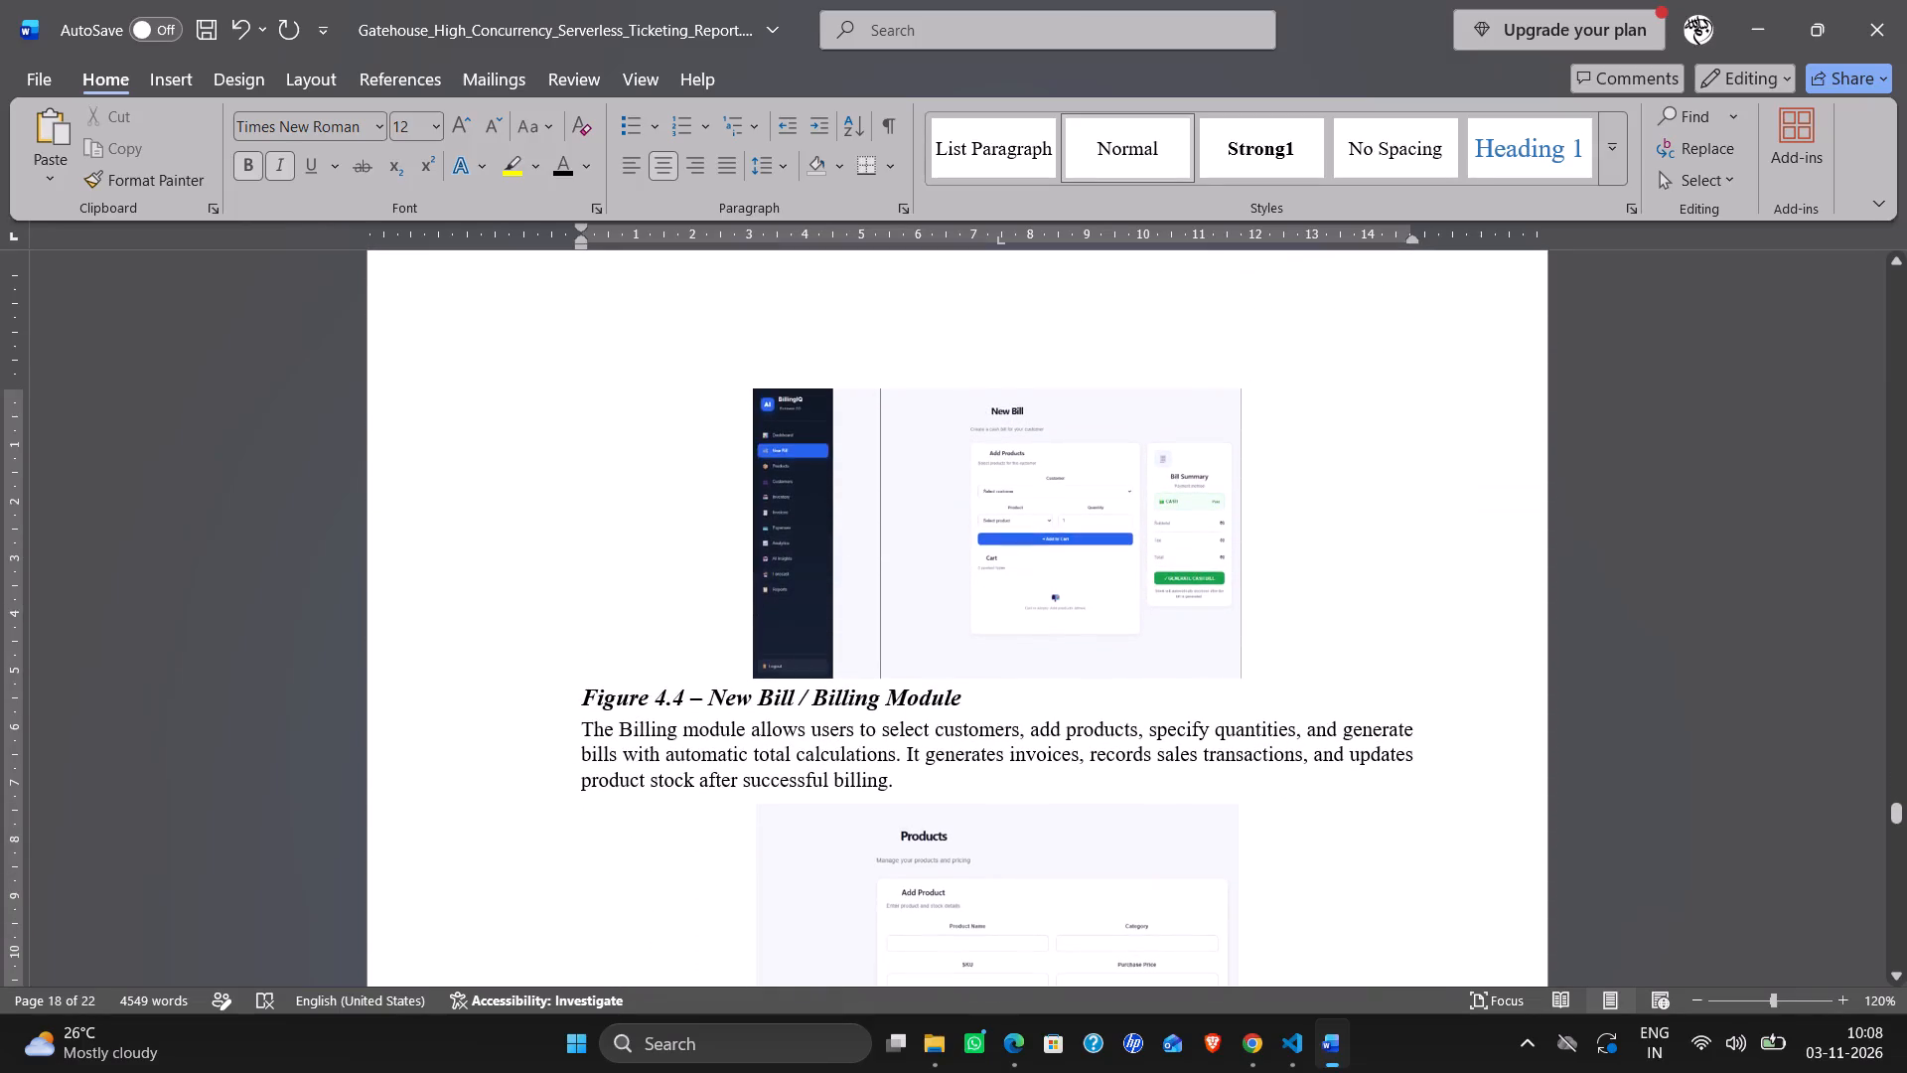
scroll(1085, 638, "down", 2)
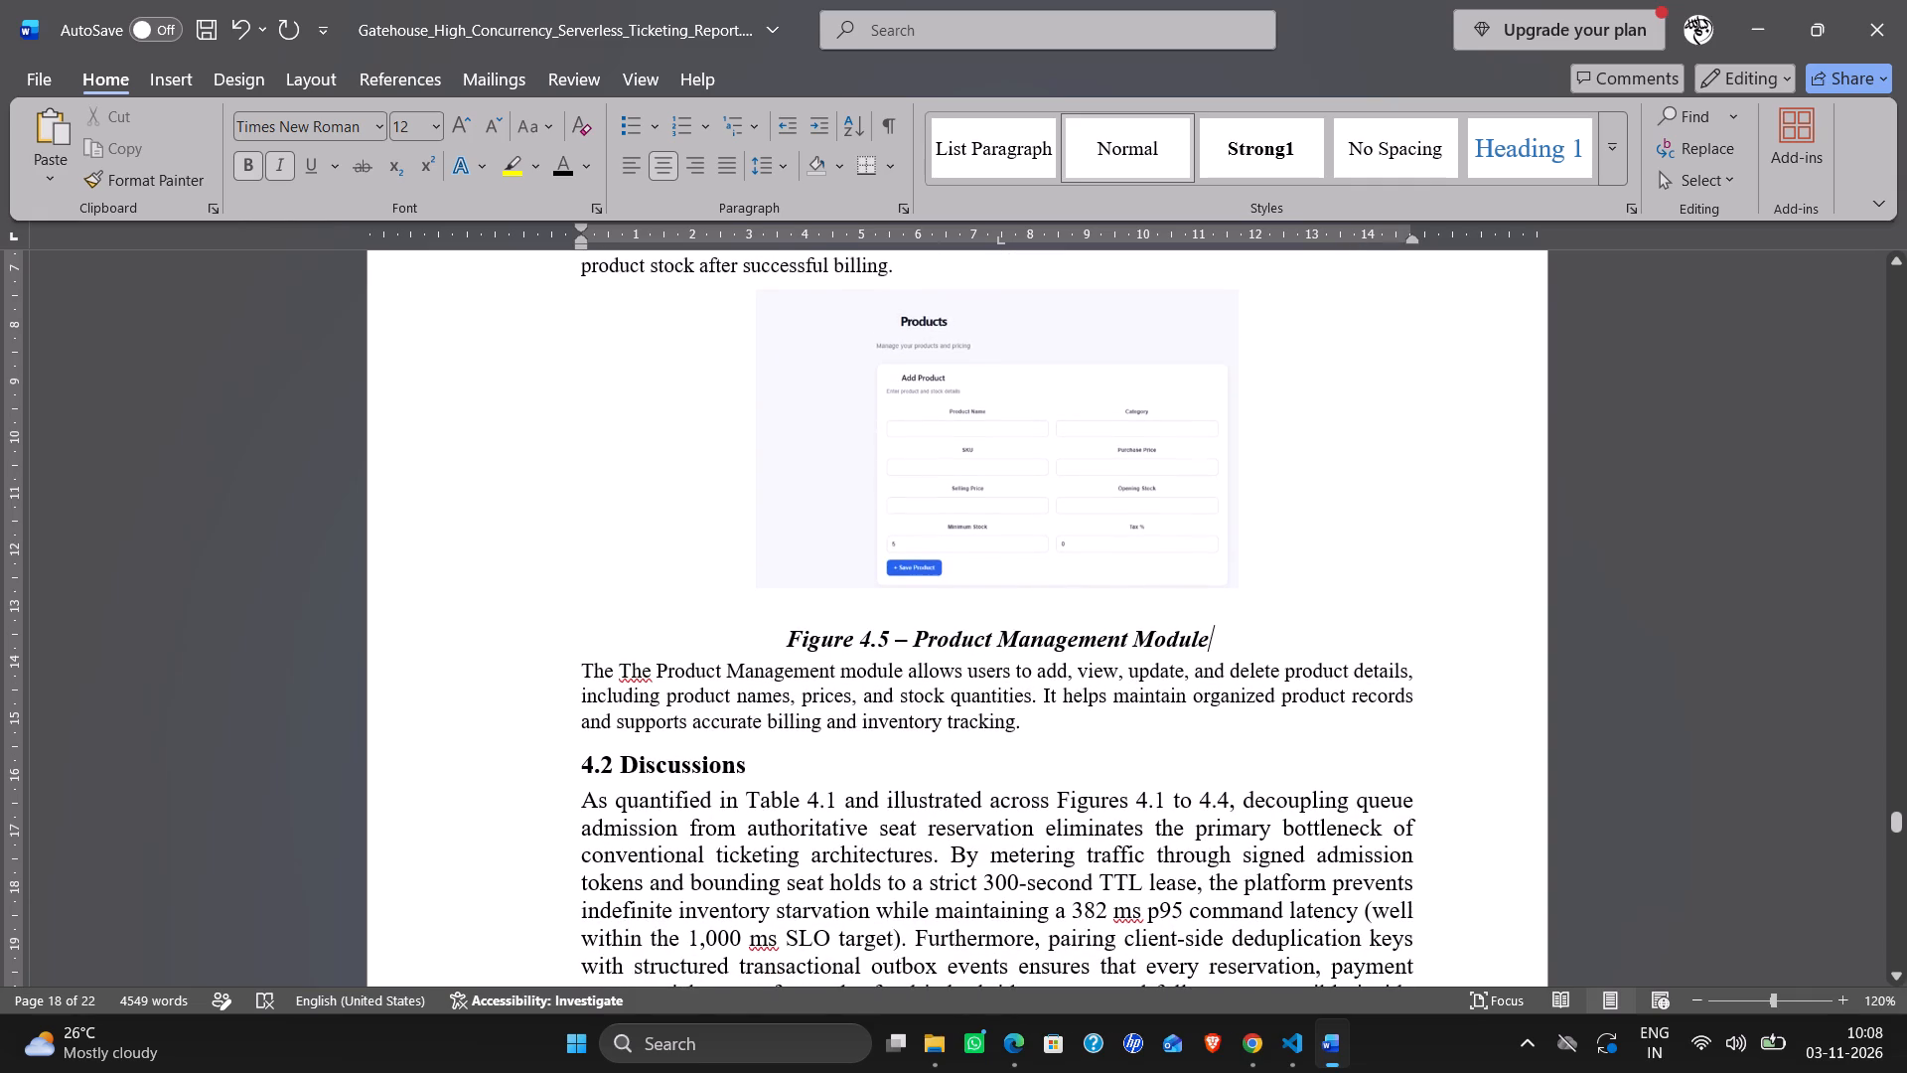
Switch to the Screenshots folder in File Explorer and browse the AI-BillingIQ images in Photos to the Expenses screenshot.
key("alt+Tab")
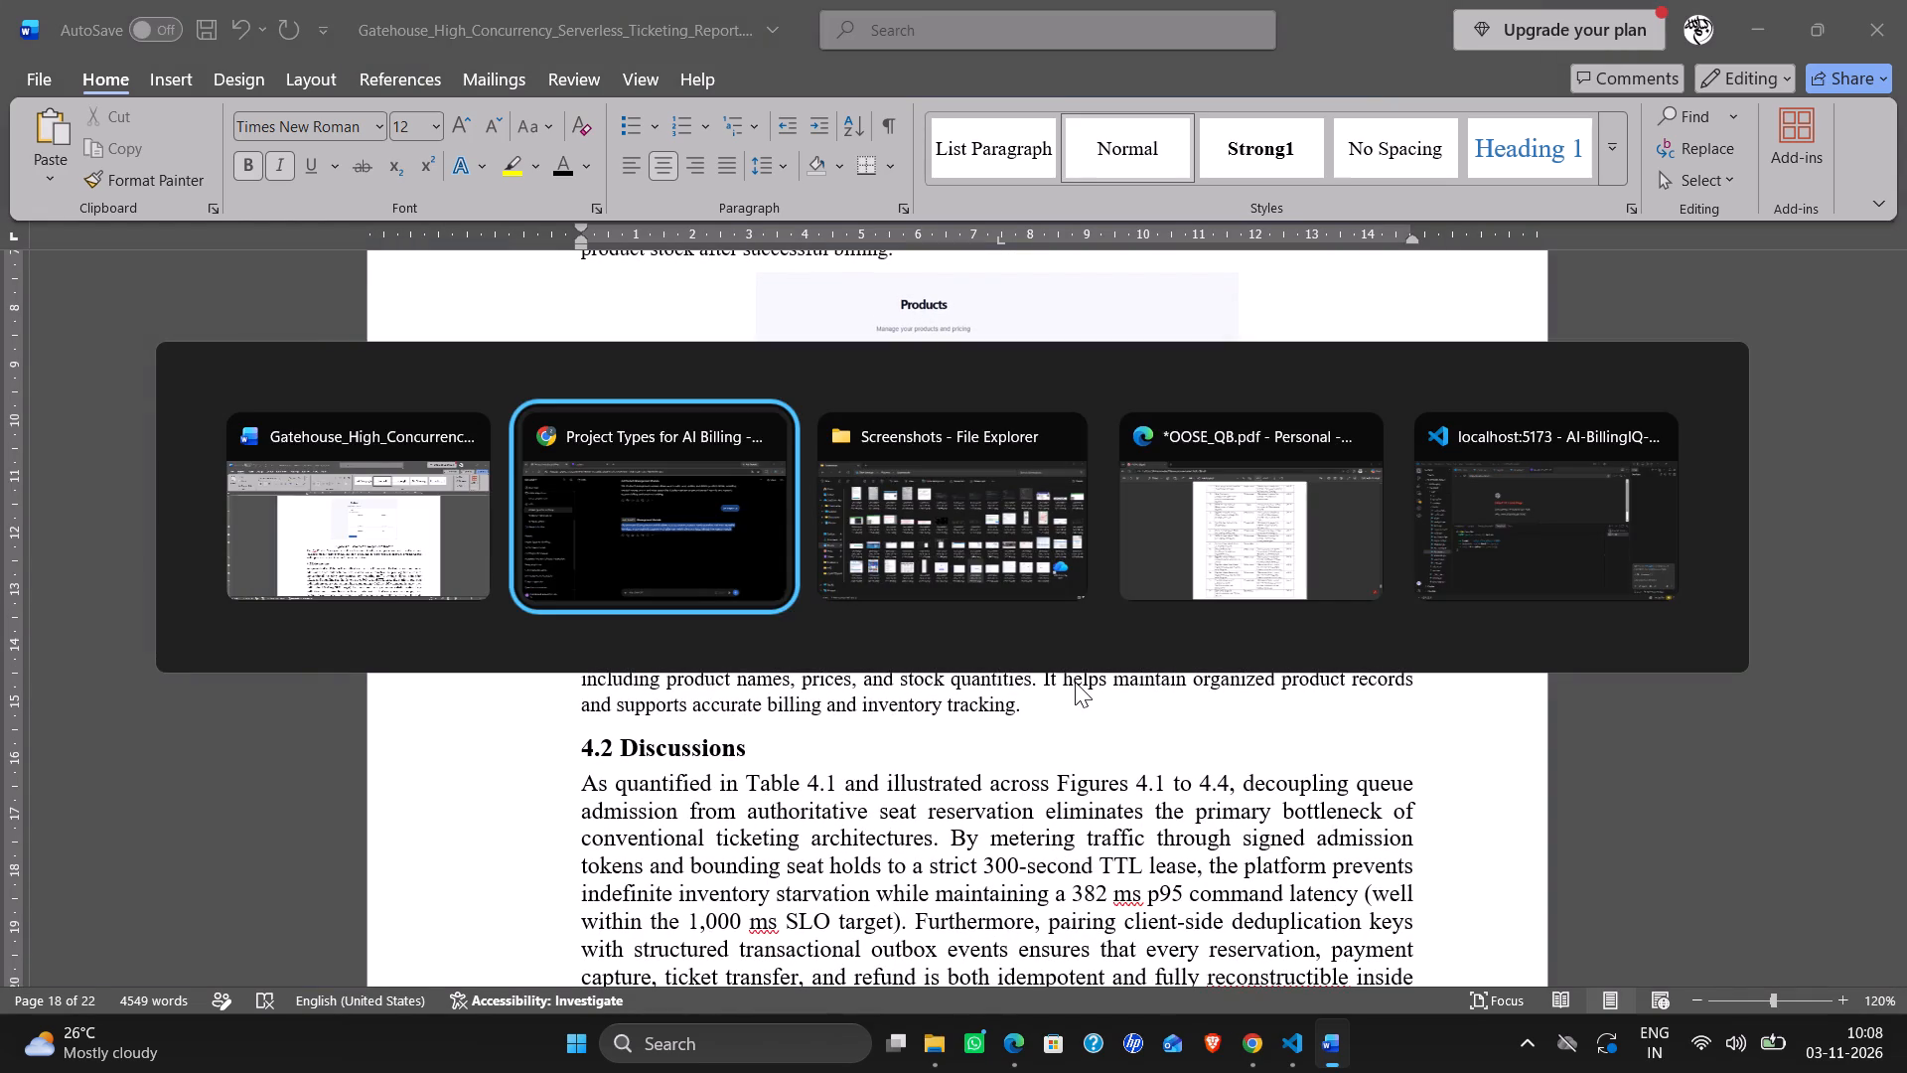
key("alt+Tab")
key("alt+Tab")
key("alt+Tab")
key("alt+Tab")
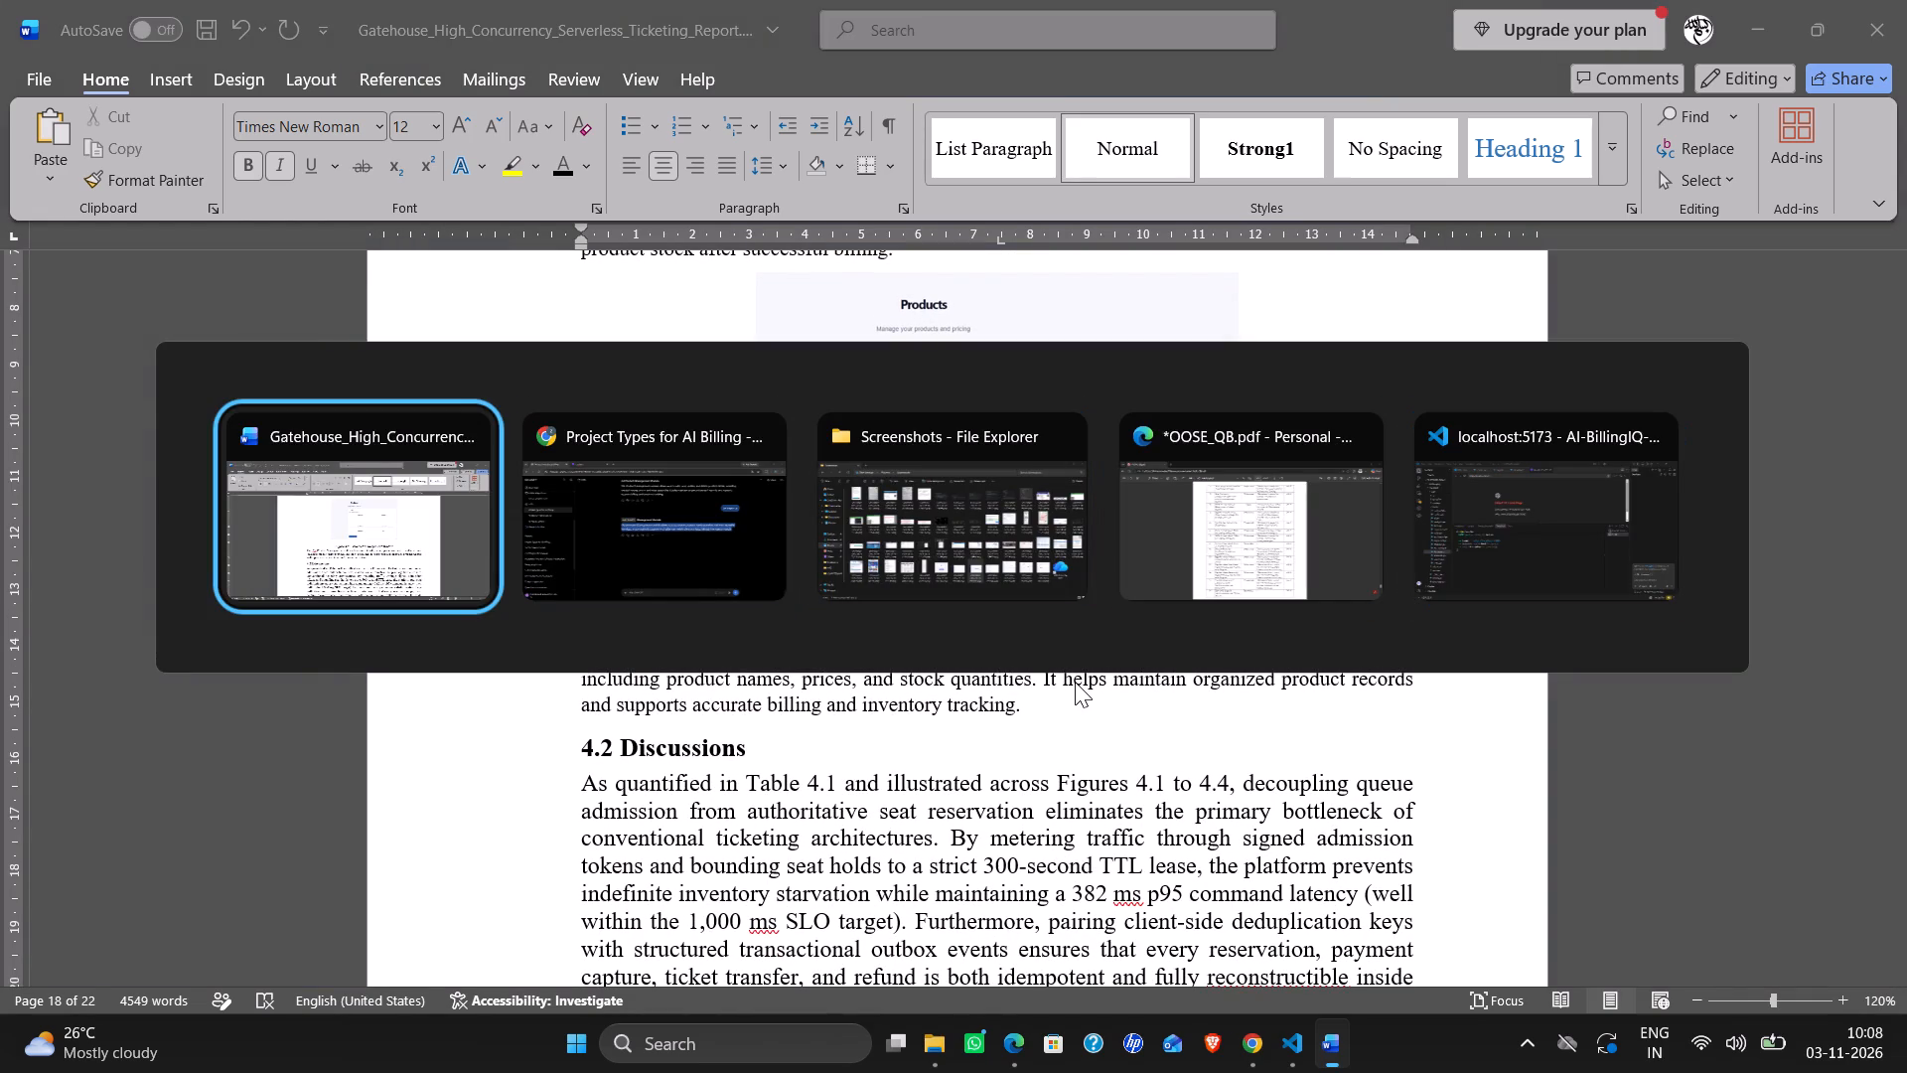
key("alt+Tab")
key("alt+Tab")
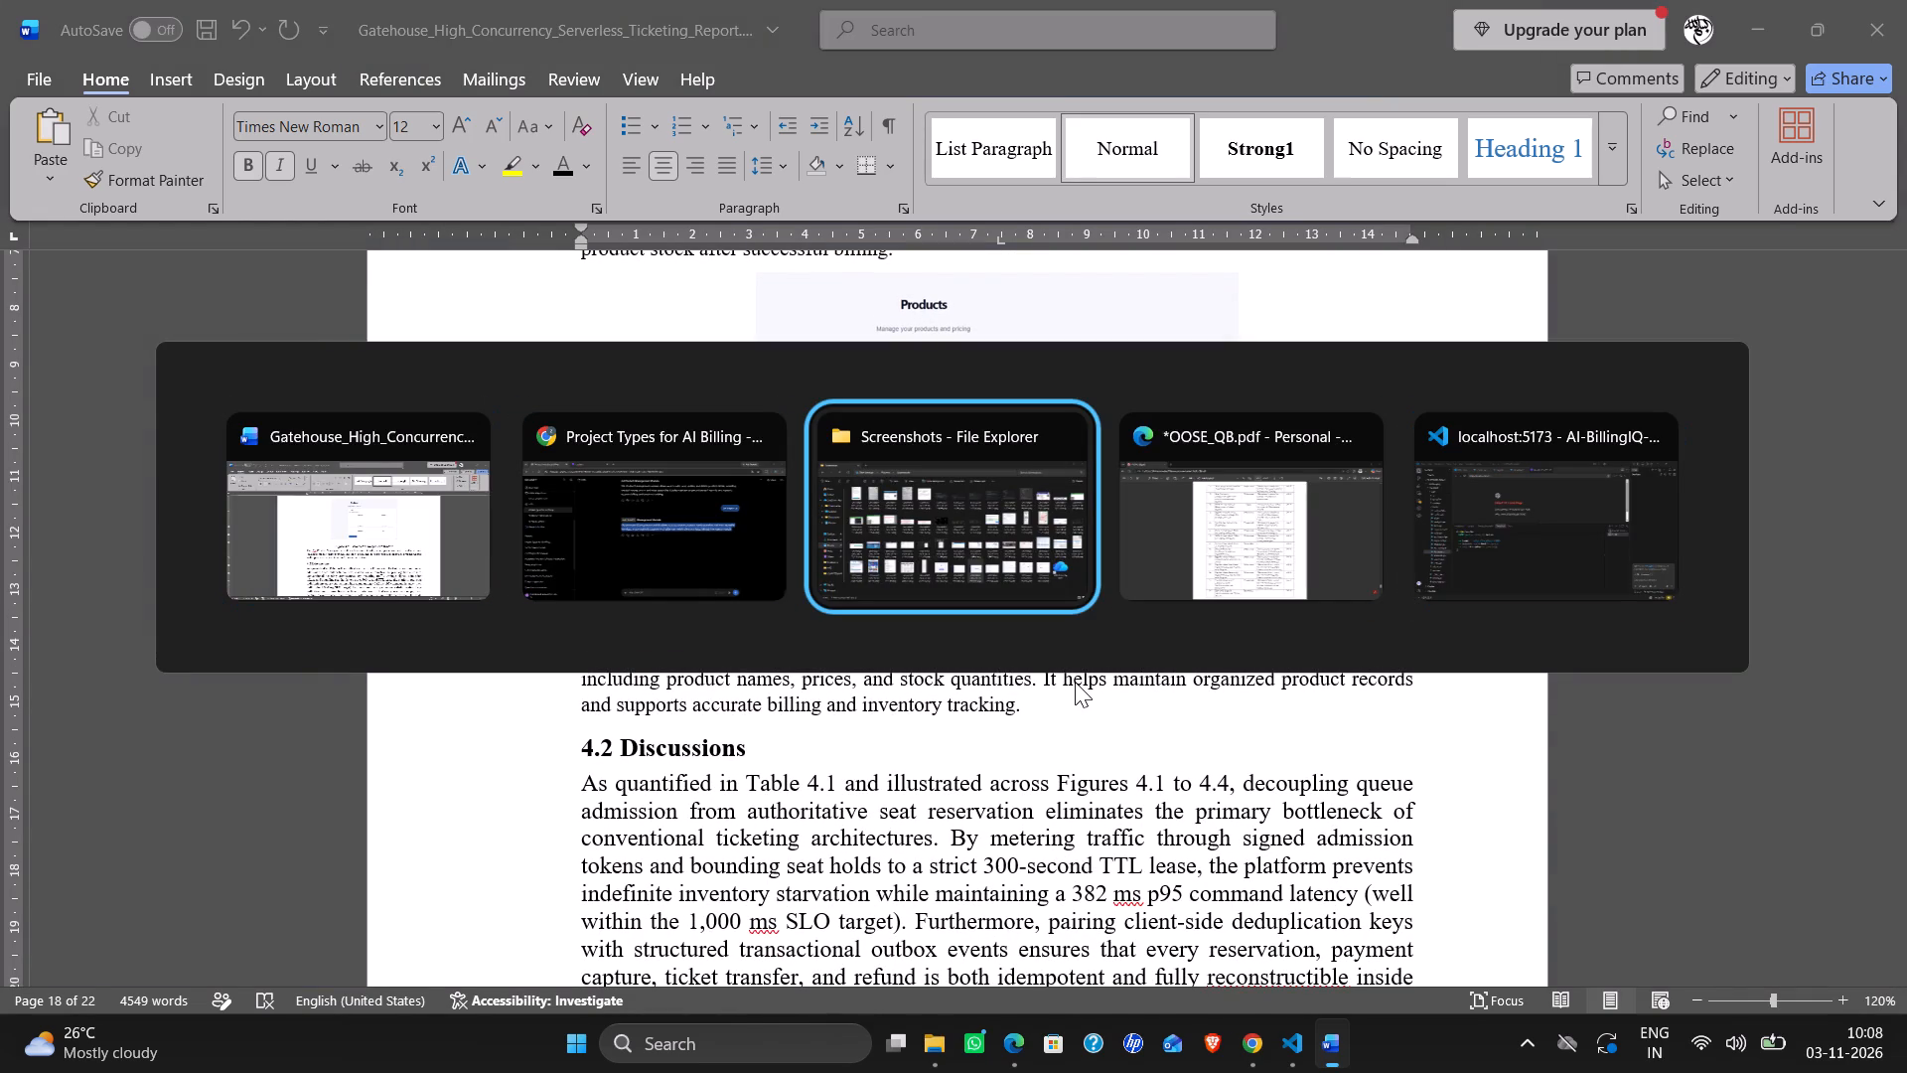
double_click(1263, 728)
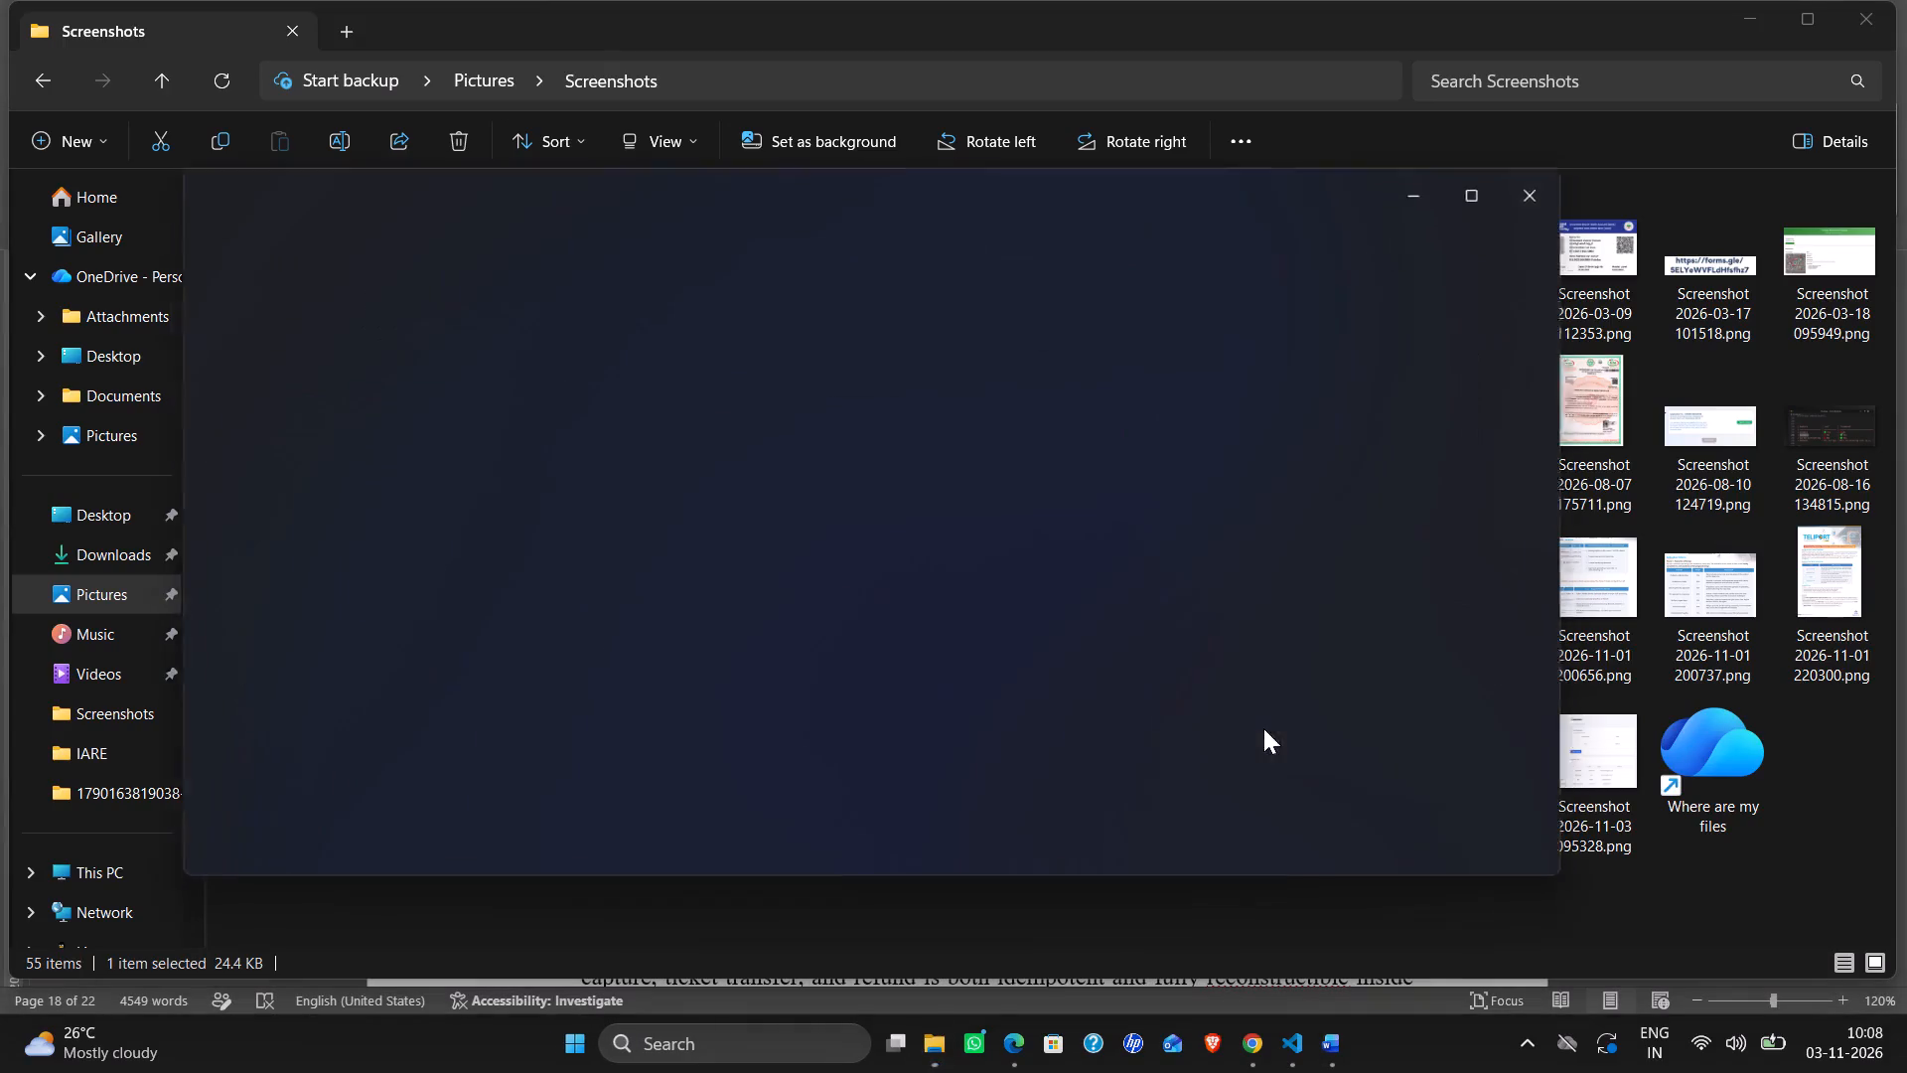
key("Right")
key("Right")
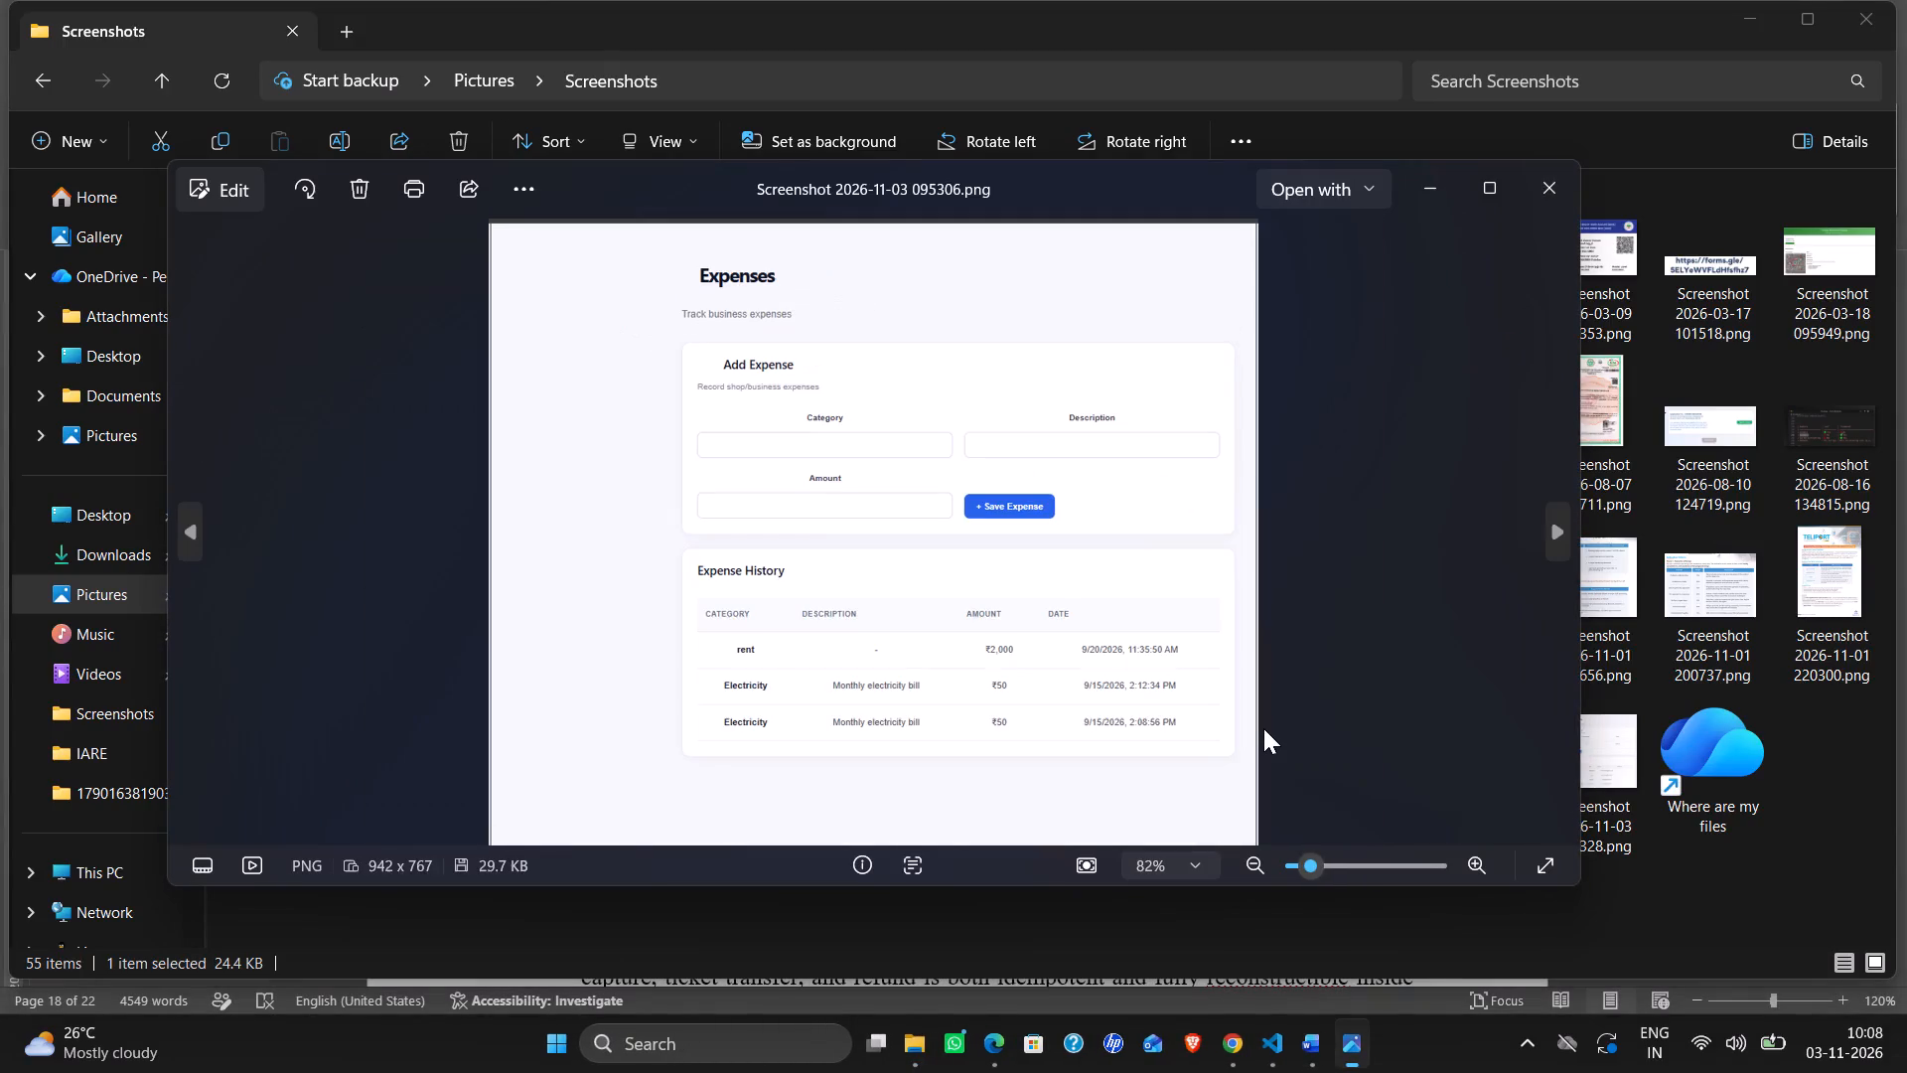
key("Right")
key("Right")
key("Right")
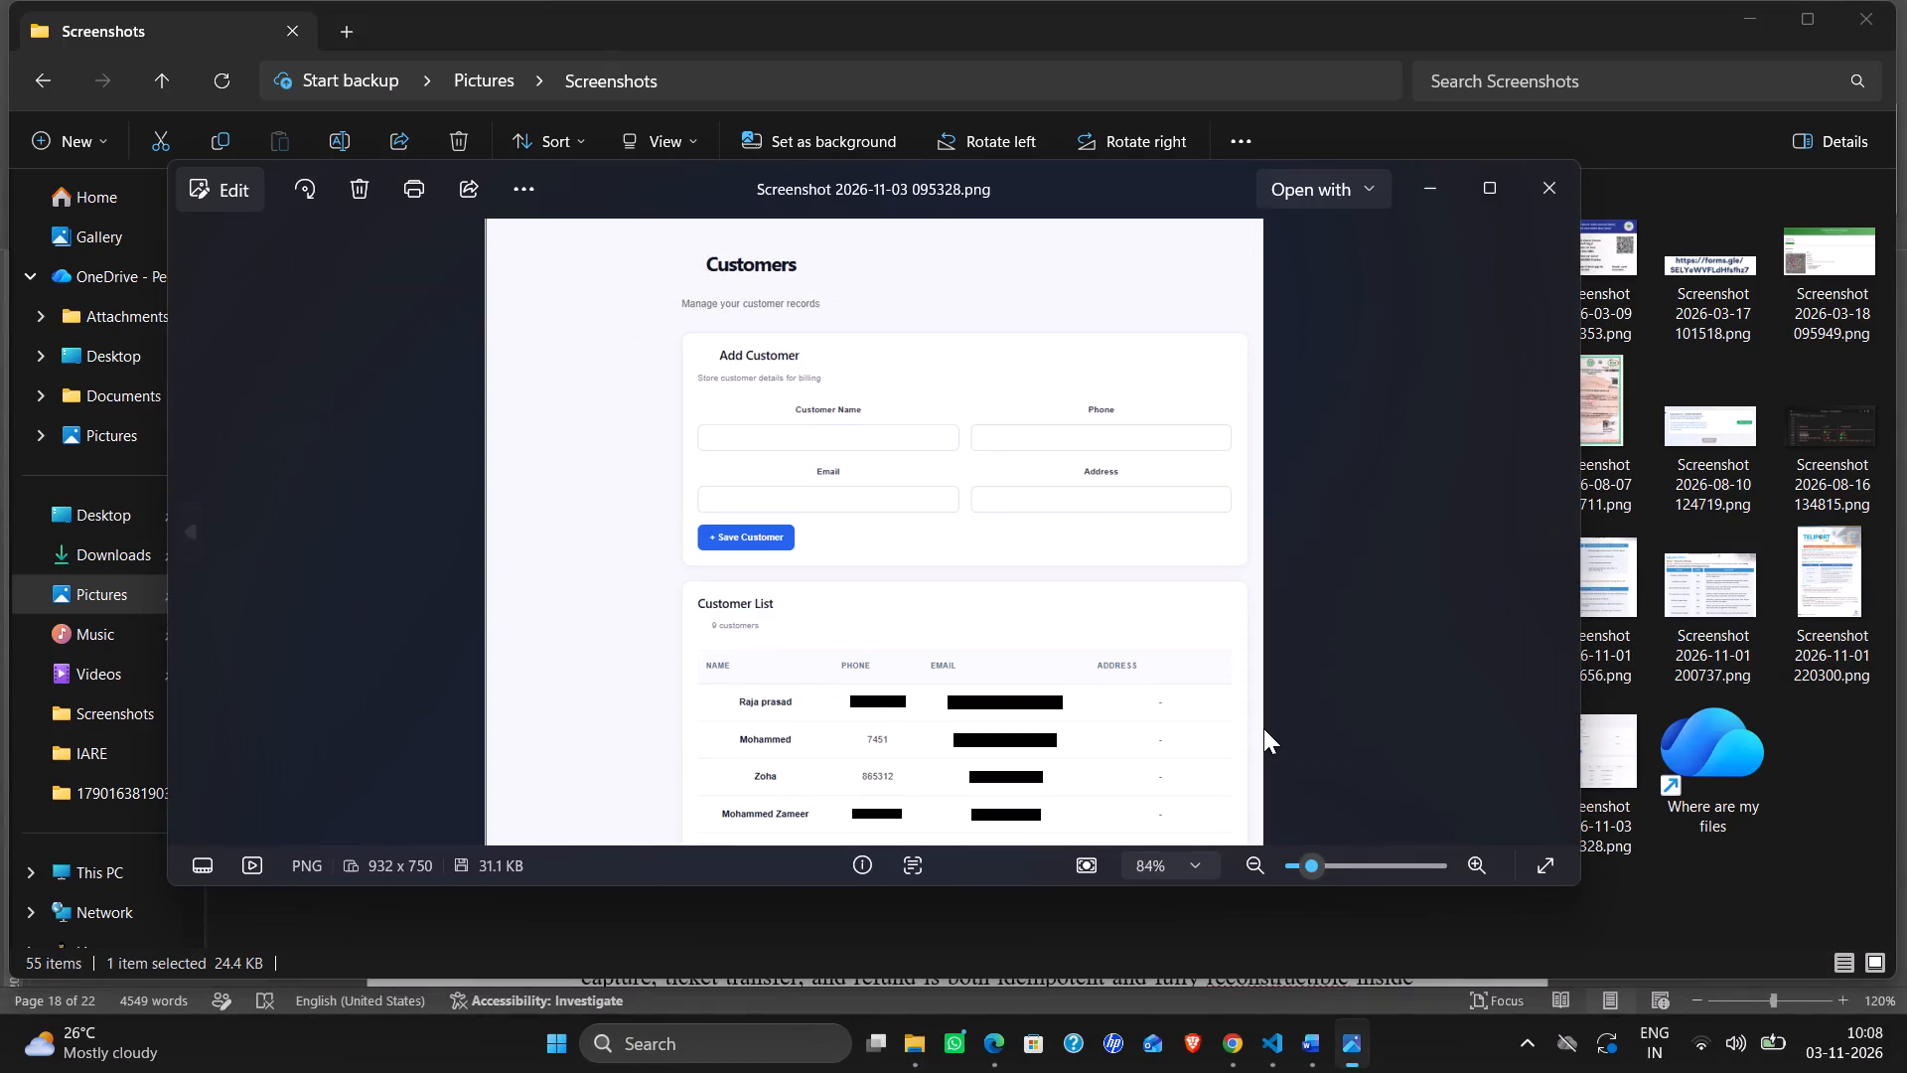
key("Left")
key("Left")
key("Left")
key("Left")
key("Left")
key("Right")
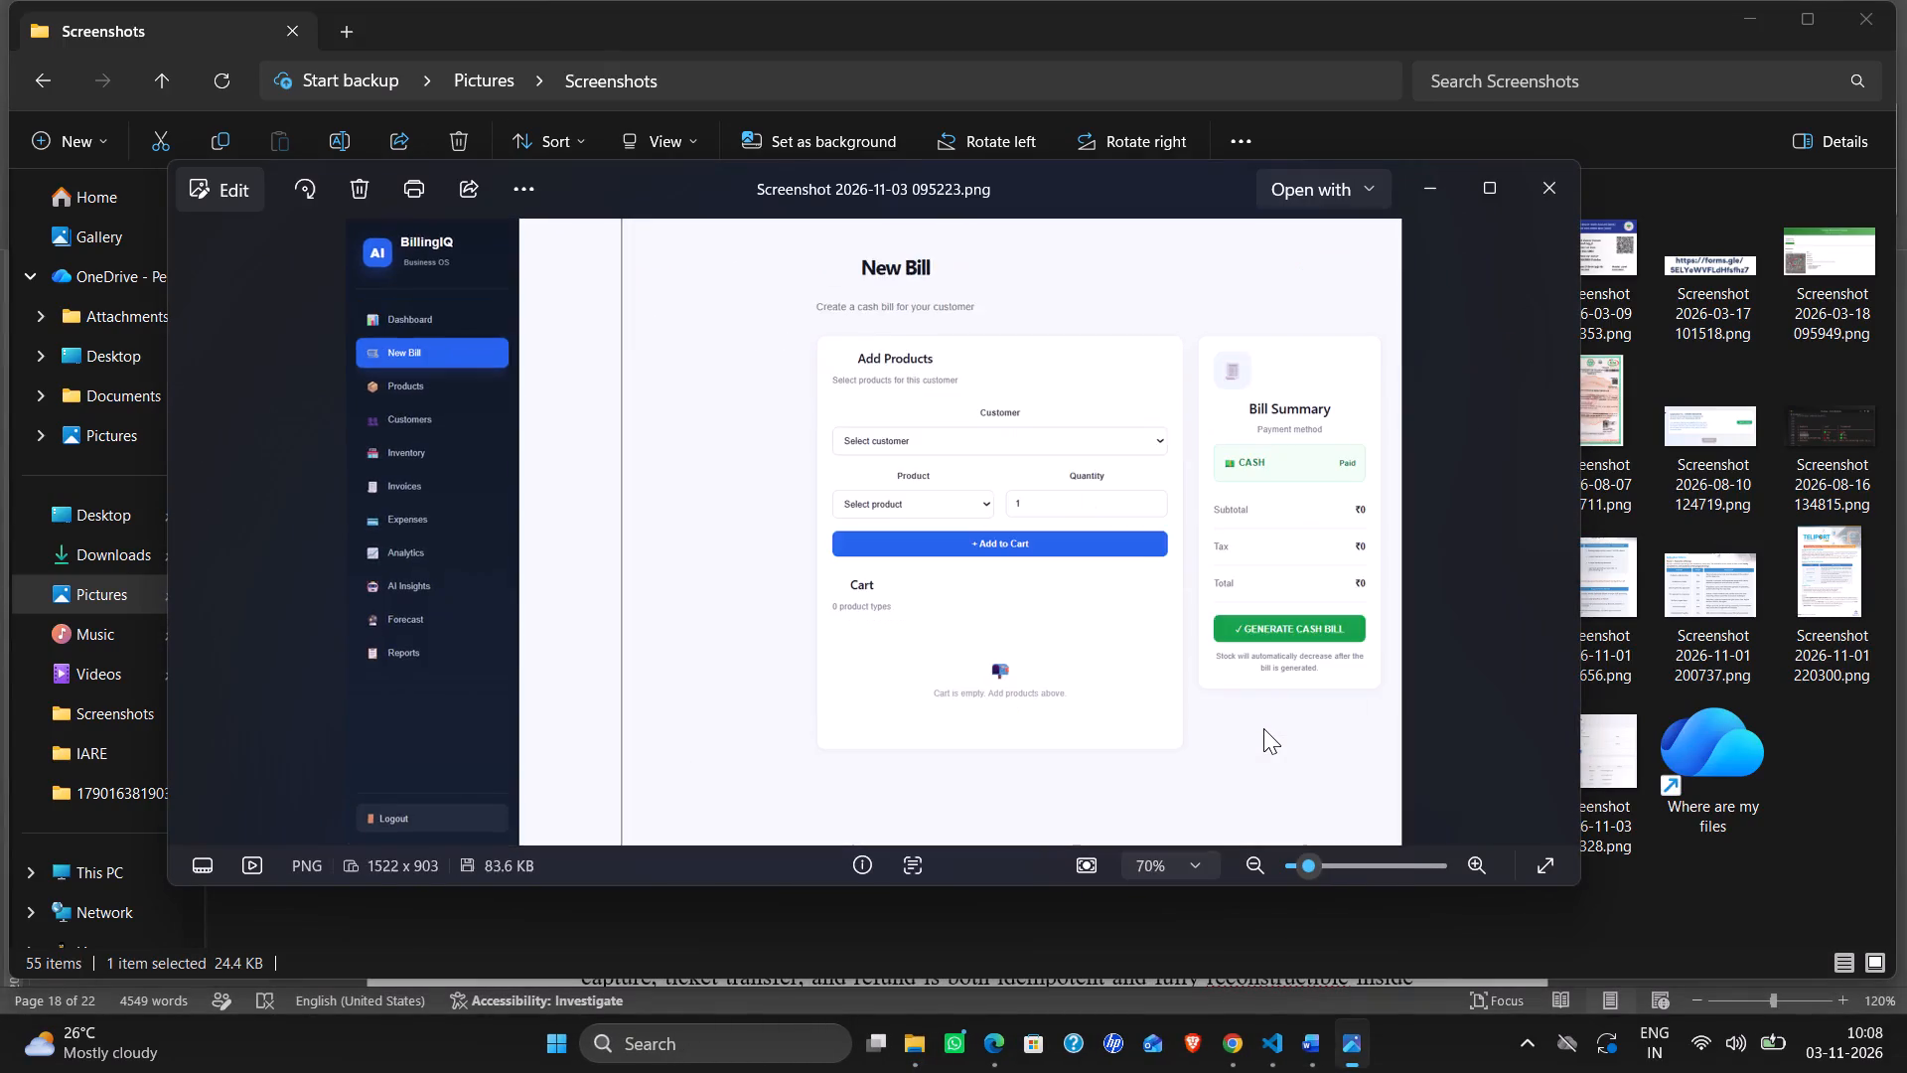
key("Right")
key("Right")
key("Right")
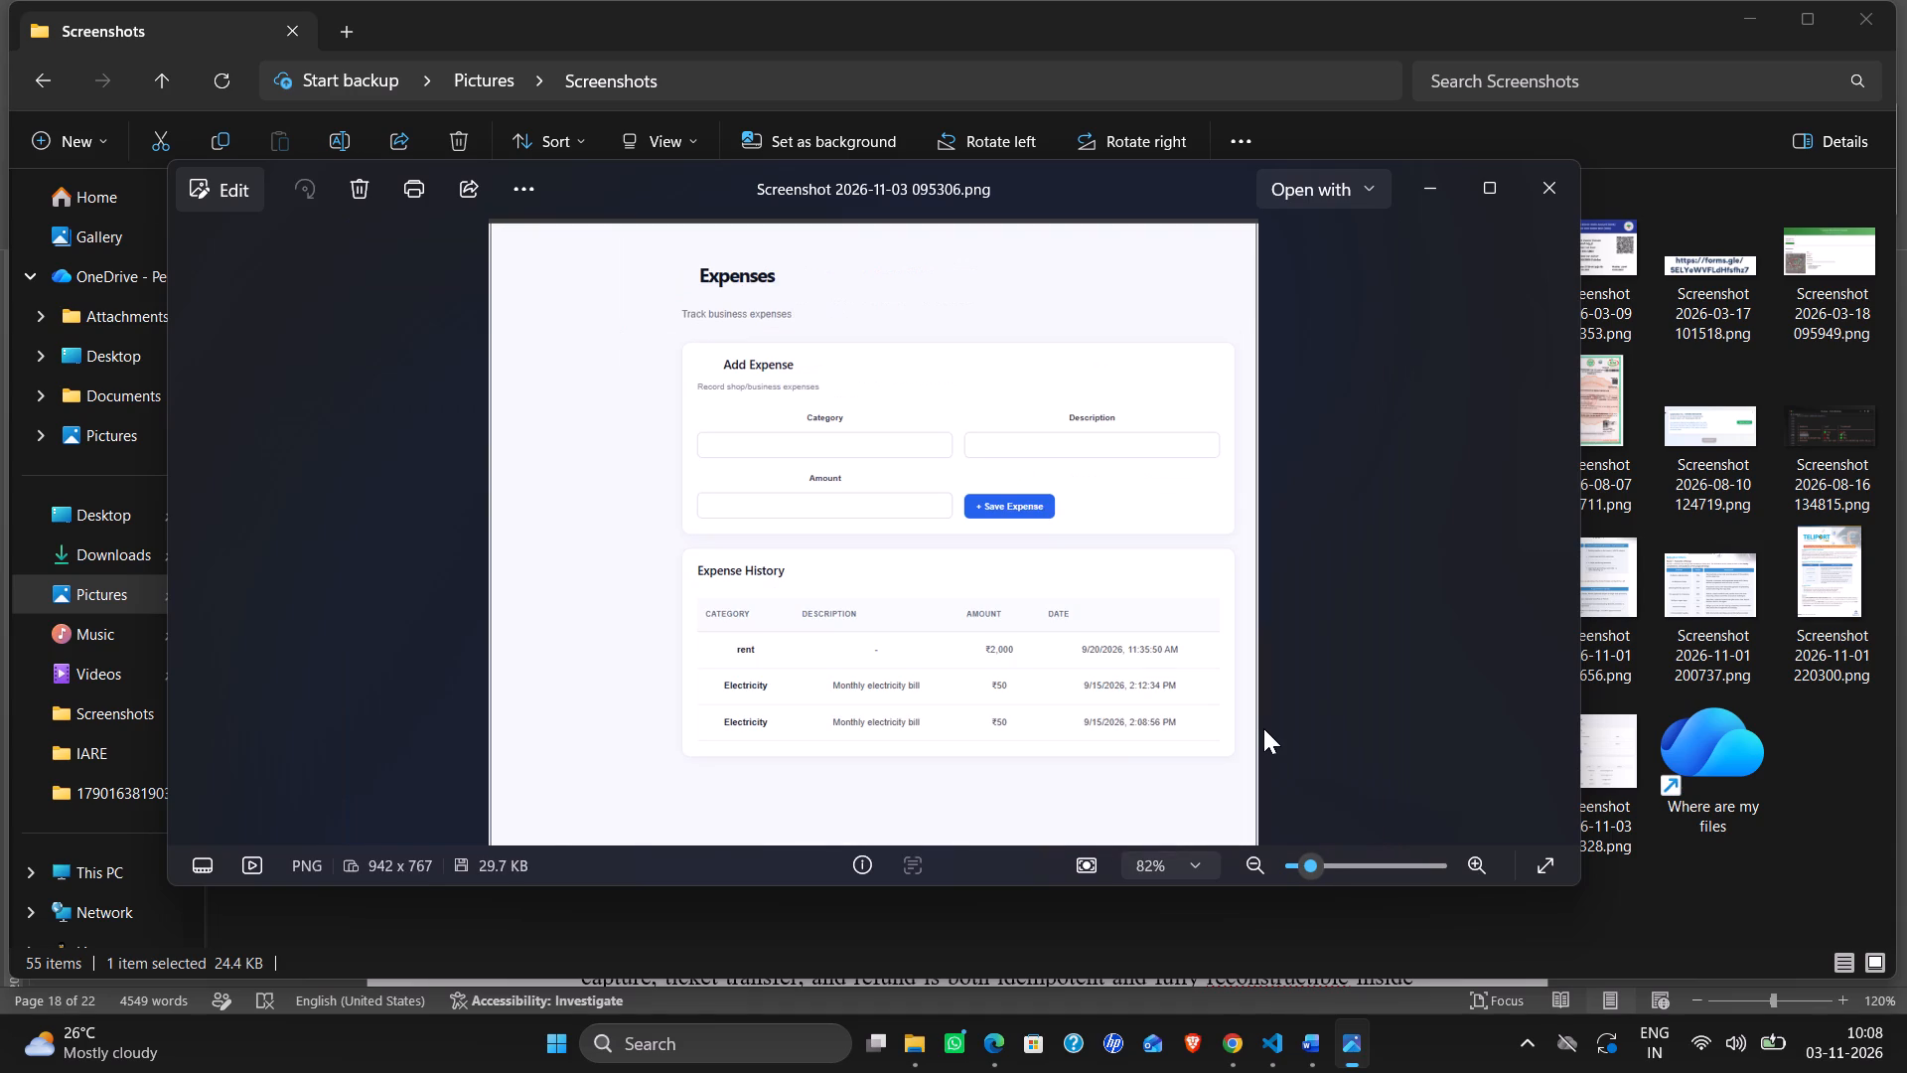
Copy the Expenses screenshot image to the clipboard, close the viewer and return to the Word report.
right_click(1057, 665)
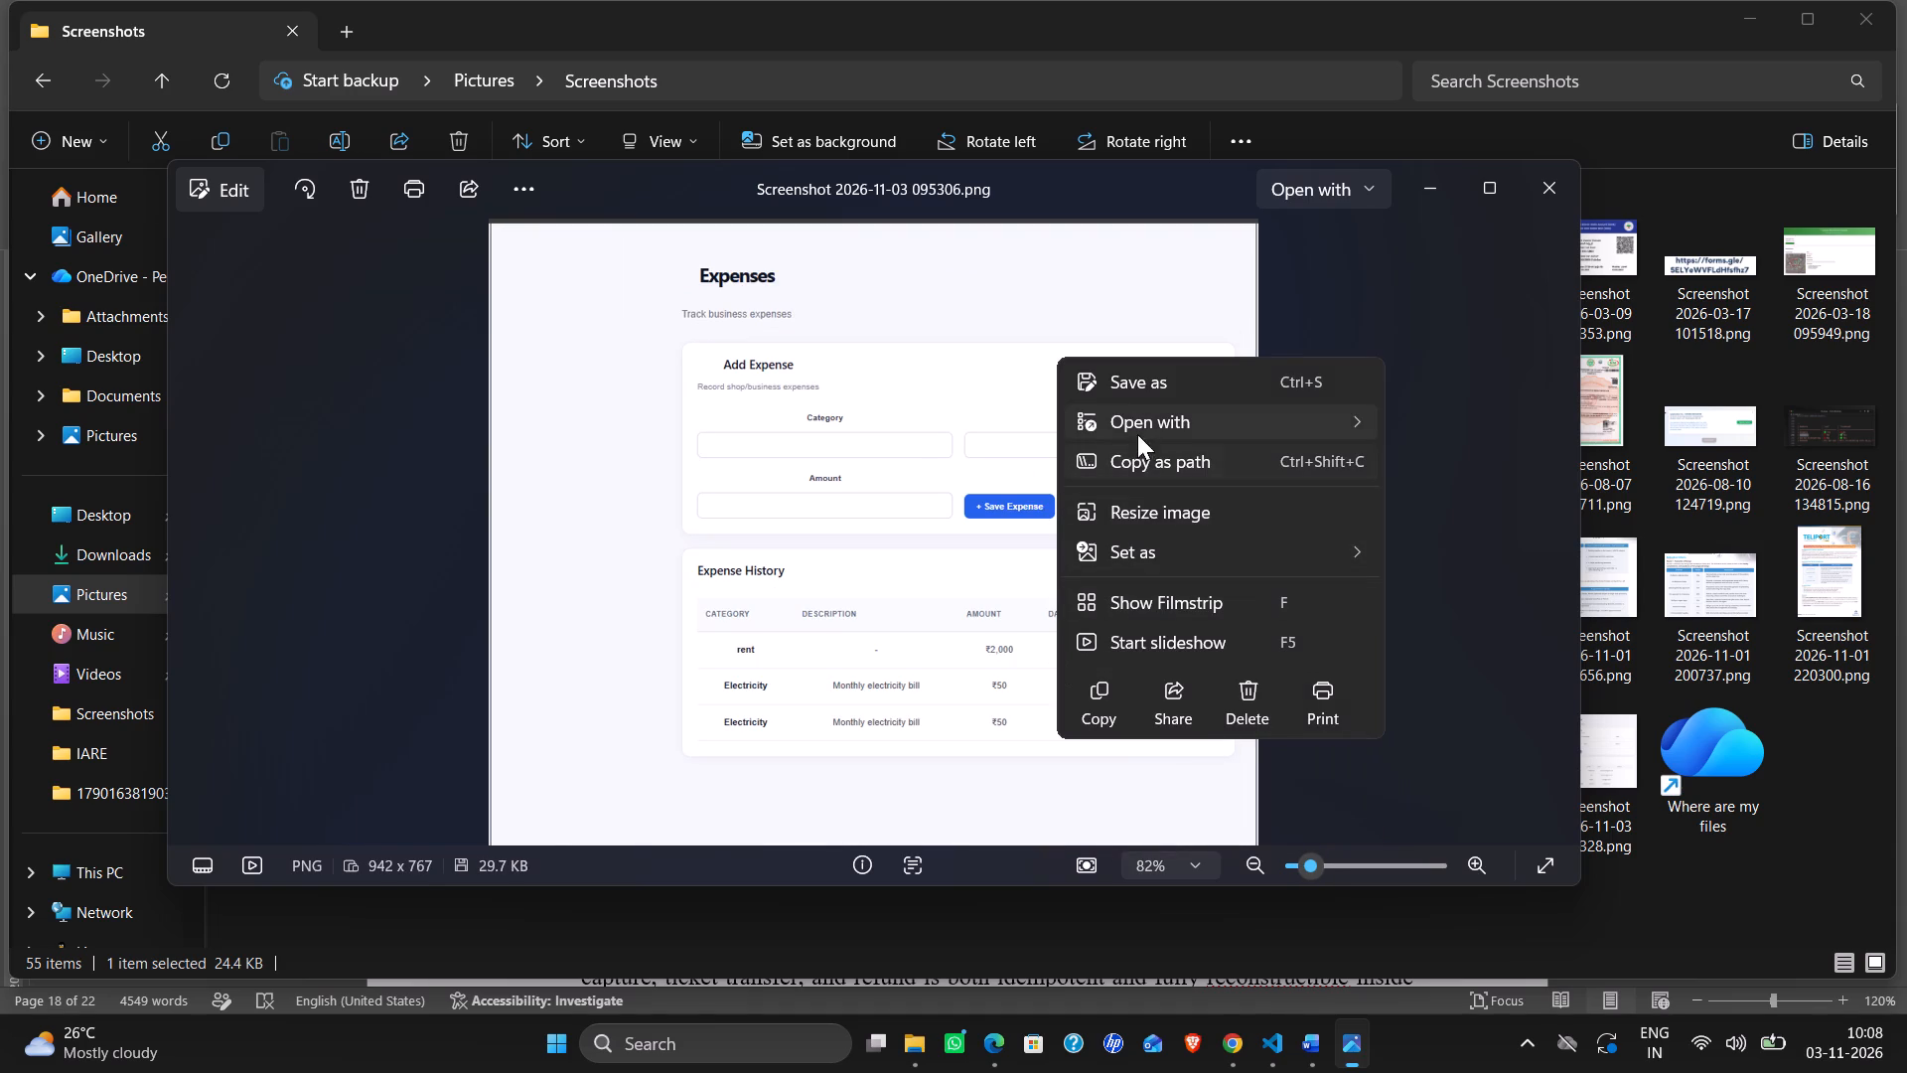
left_click(1153, 472)
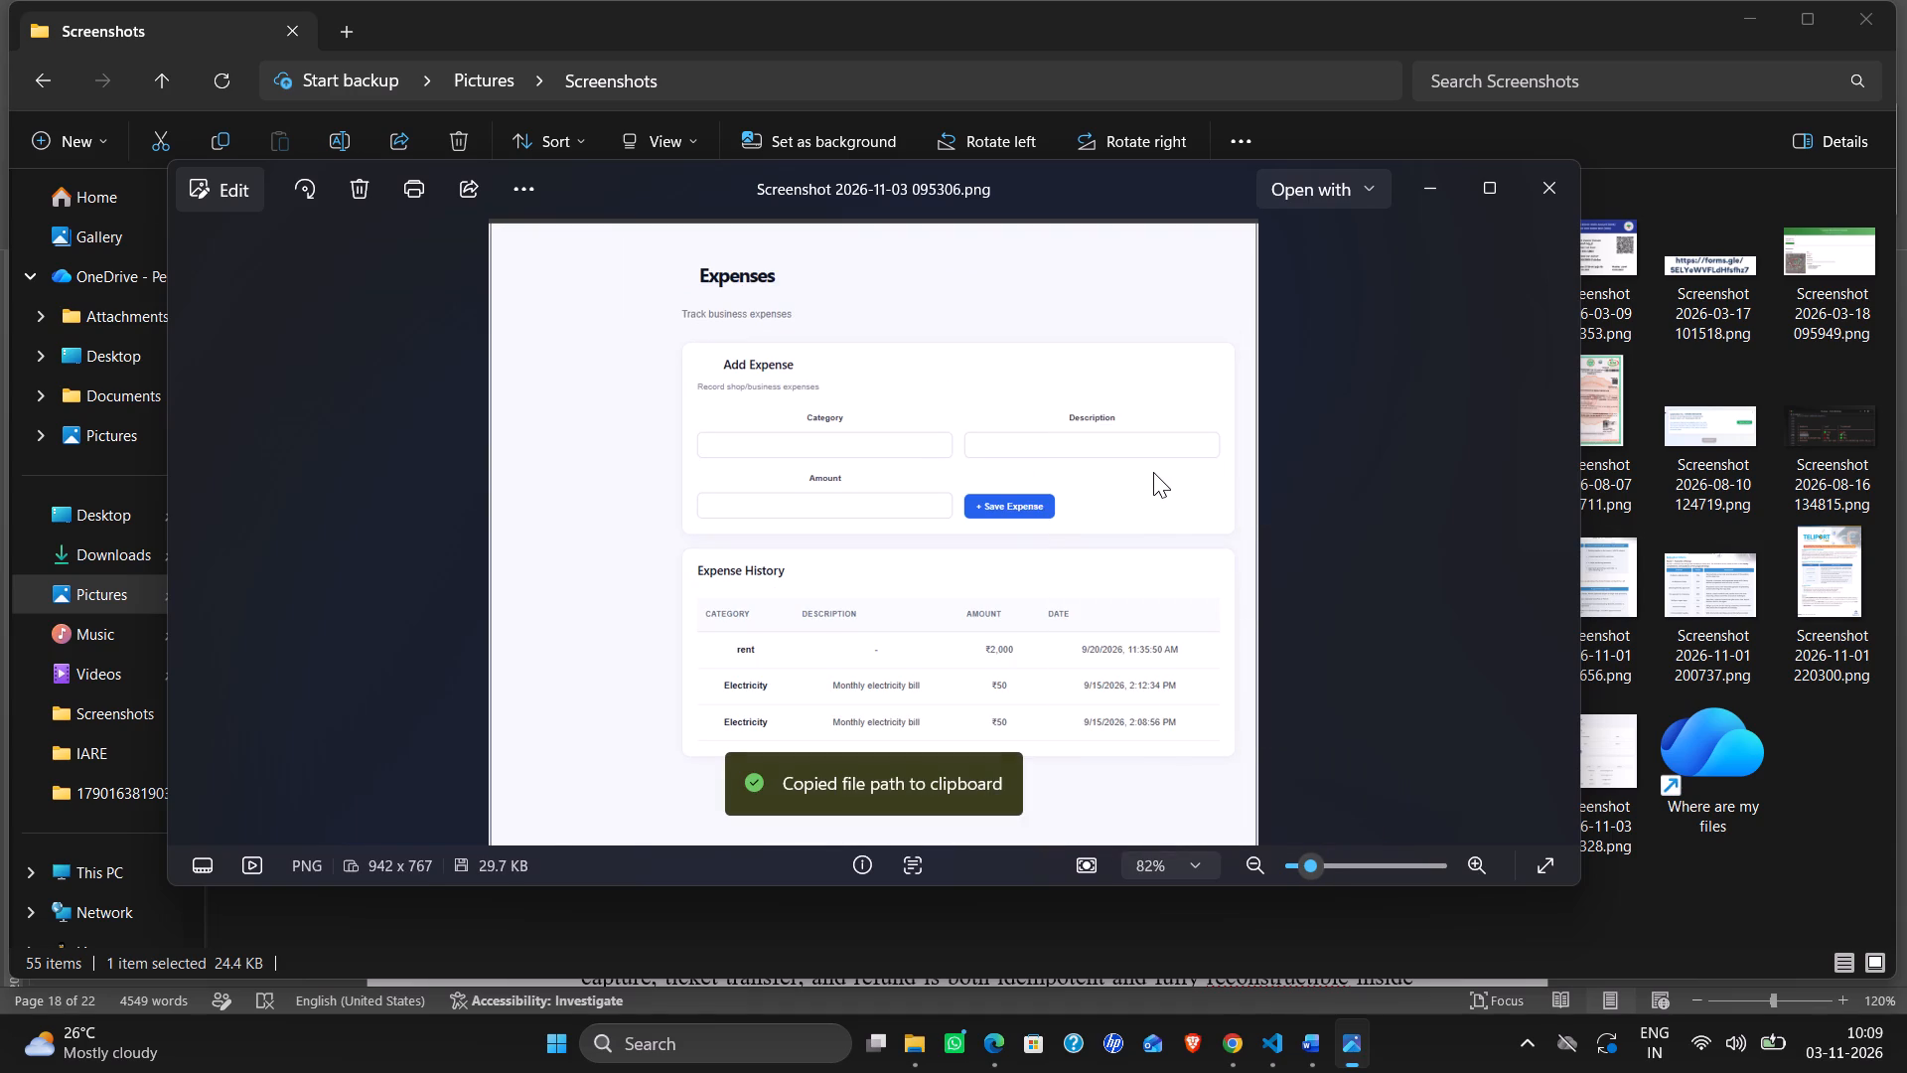
right_click(1027, 529)
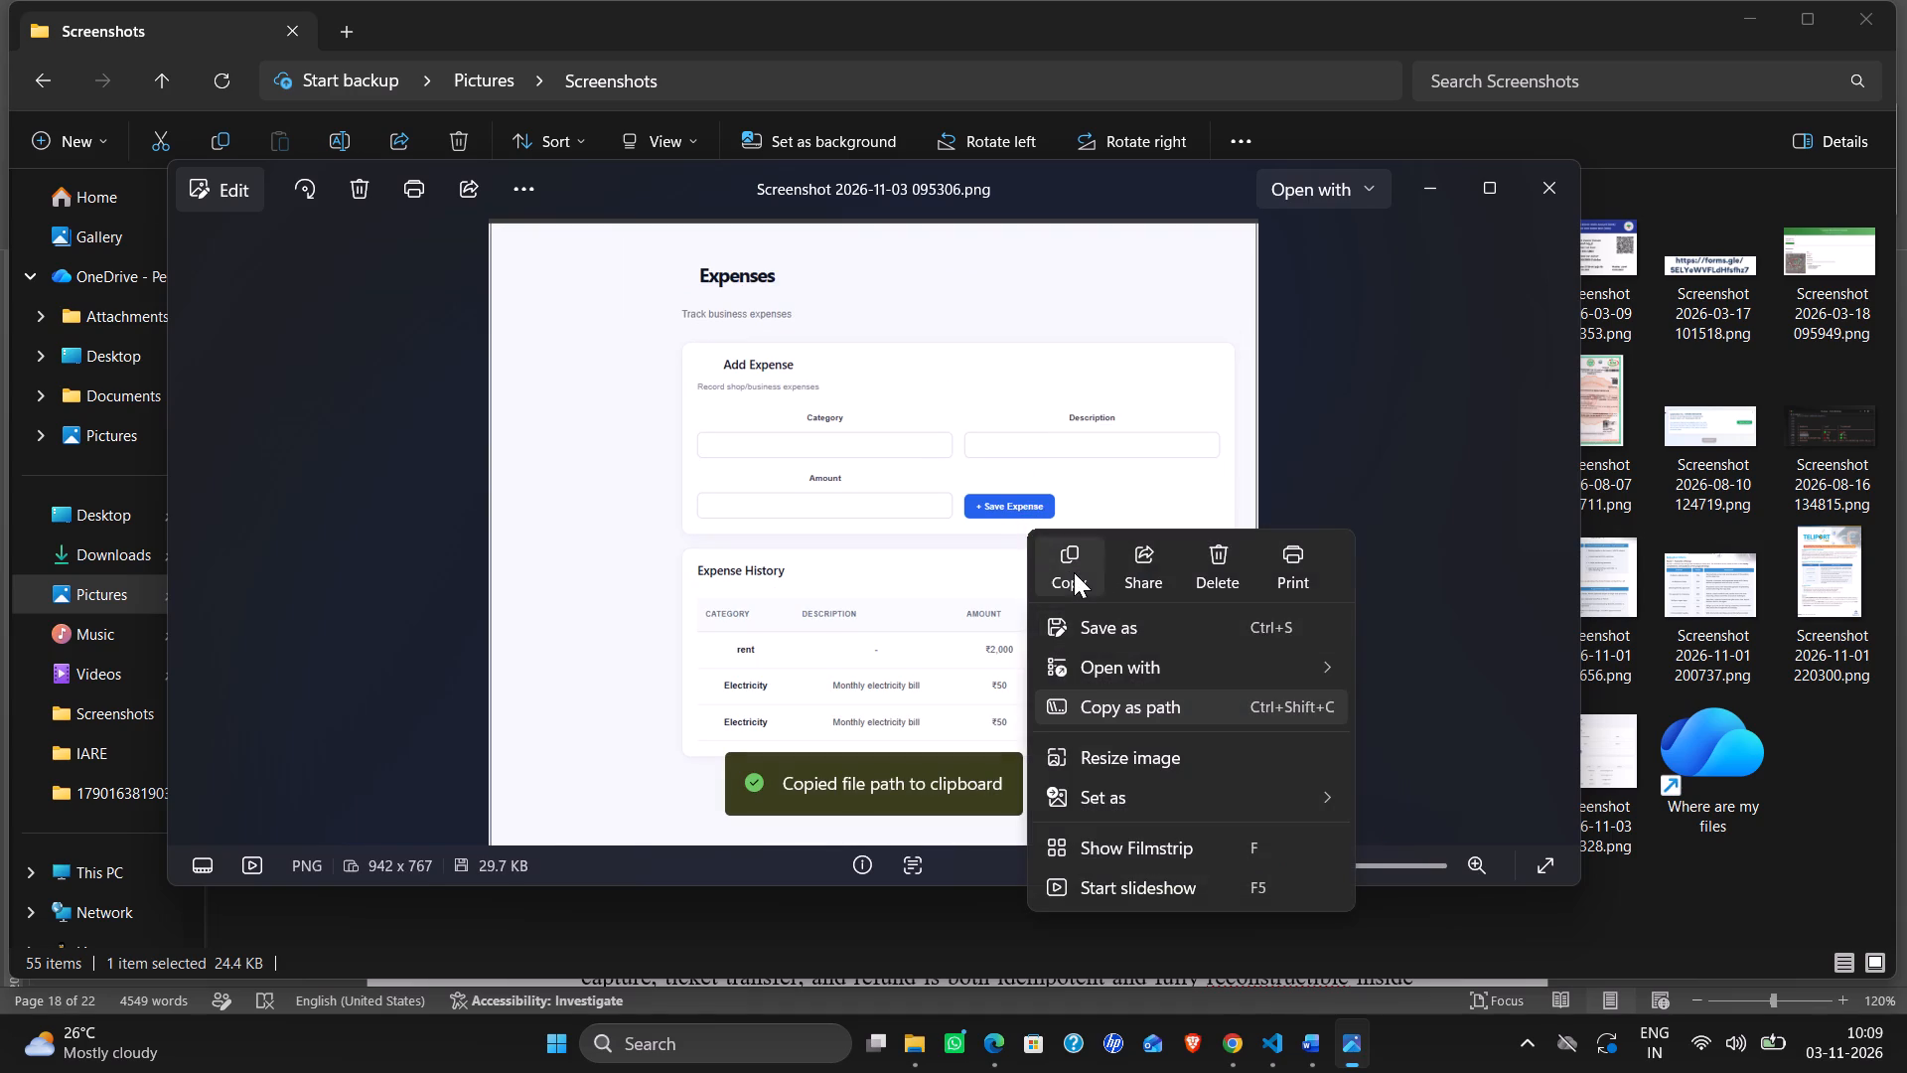
left_click(1074, 572)
left_click(1547, 184)
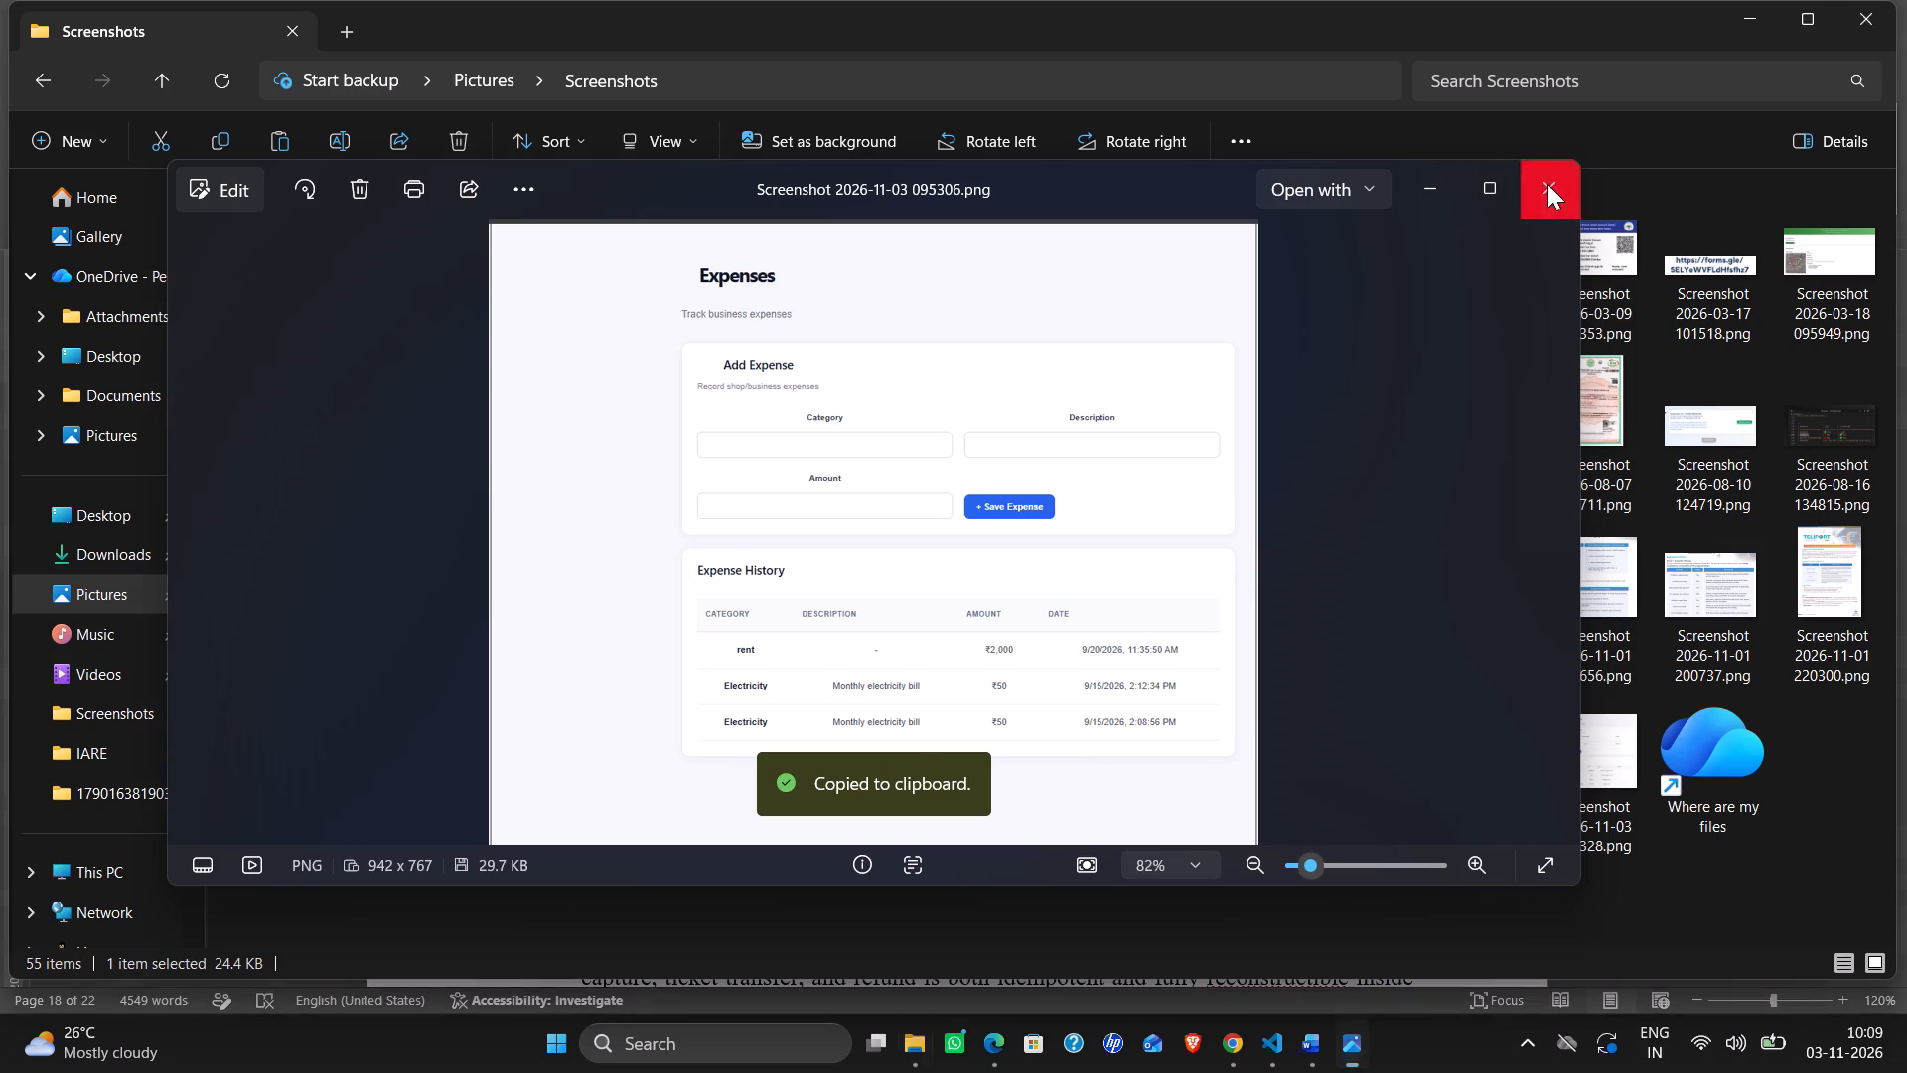
key("alt+Tab")
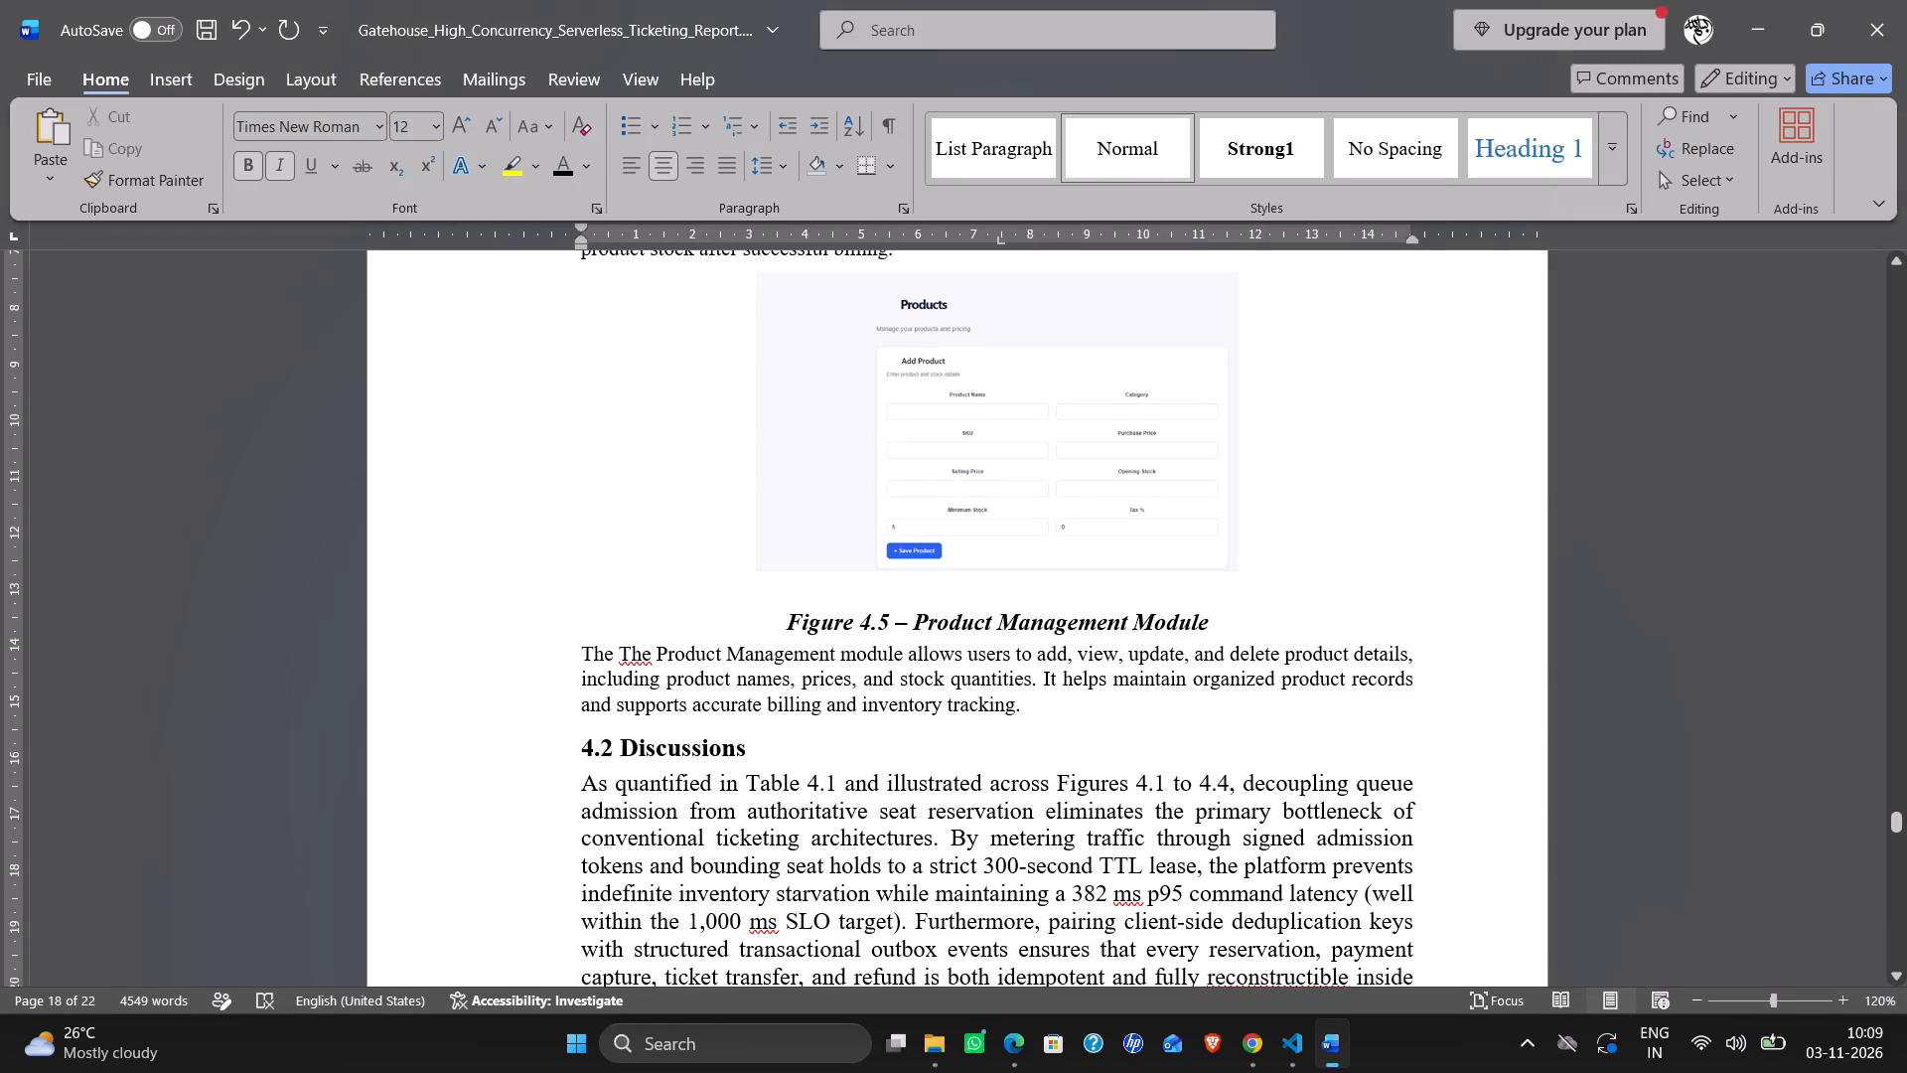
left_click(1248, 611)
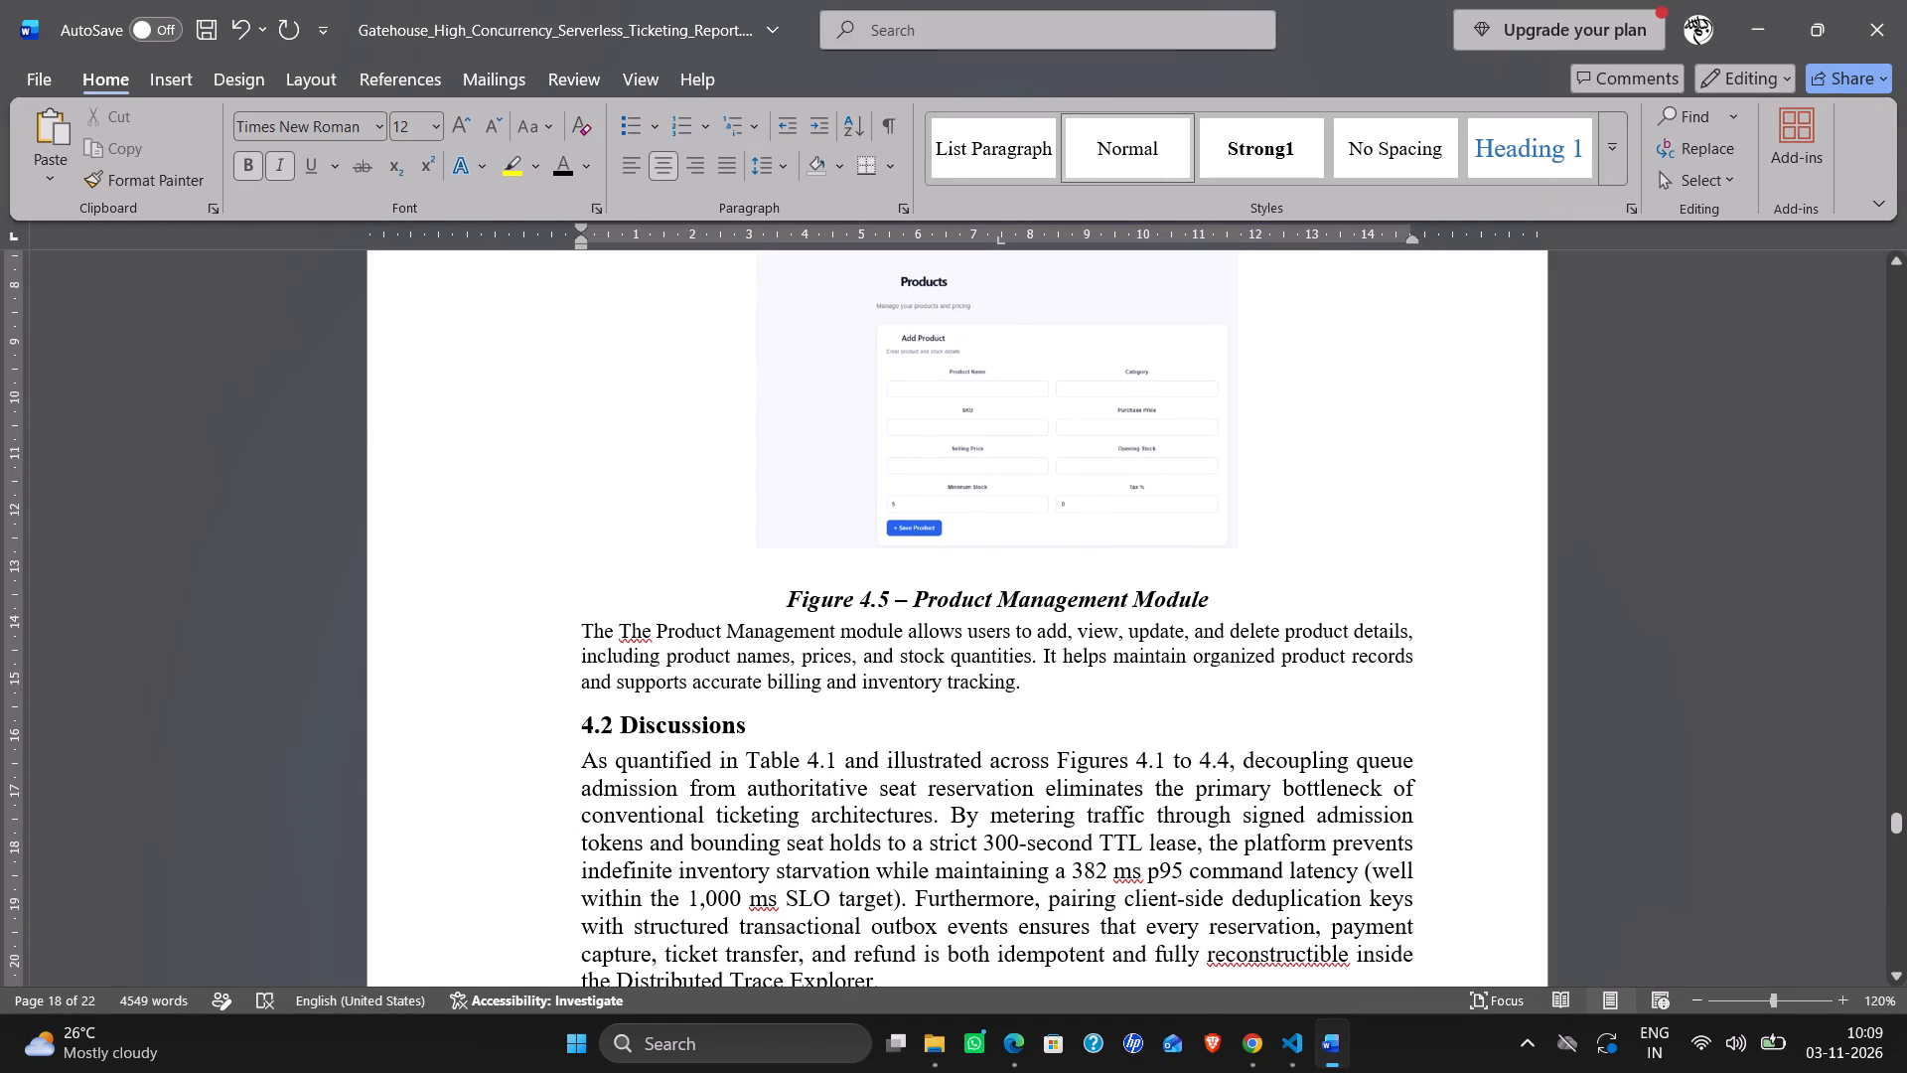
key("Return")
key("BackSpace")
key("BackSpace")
Duplicate the Figure 4.5 caption in a new centred line below the Product Management description and delete the 5 from the copy's number.
left_click(1062, 689)
key("Return")
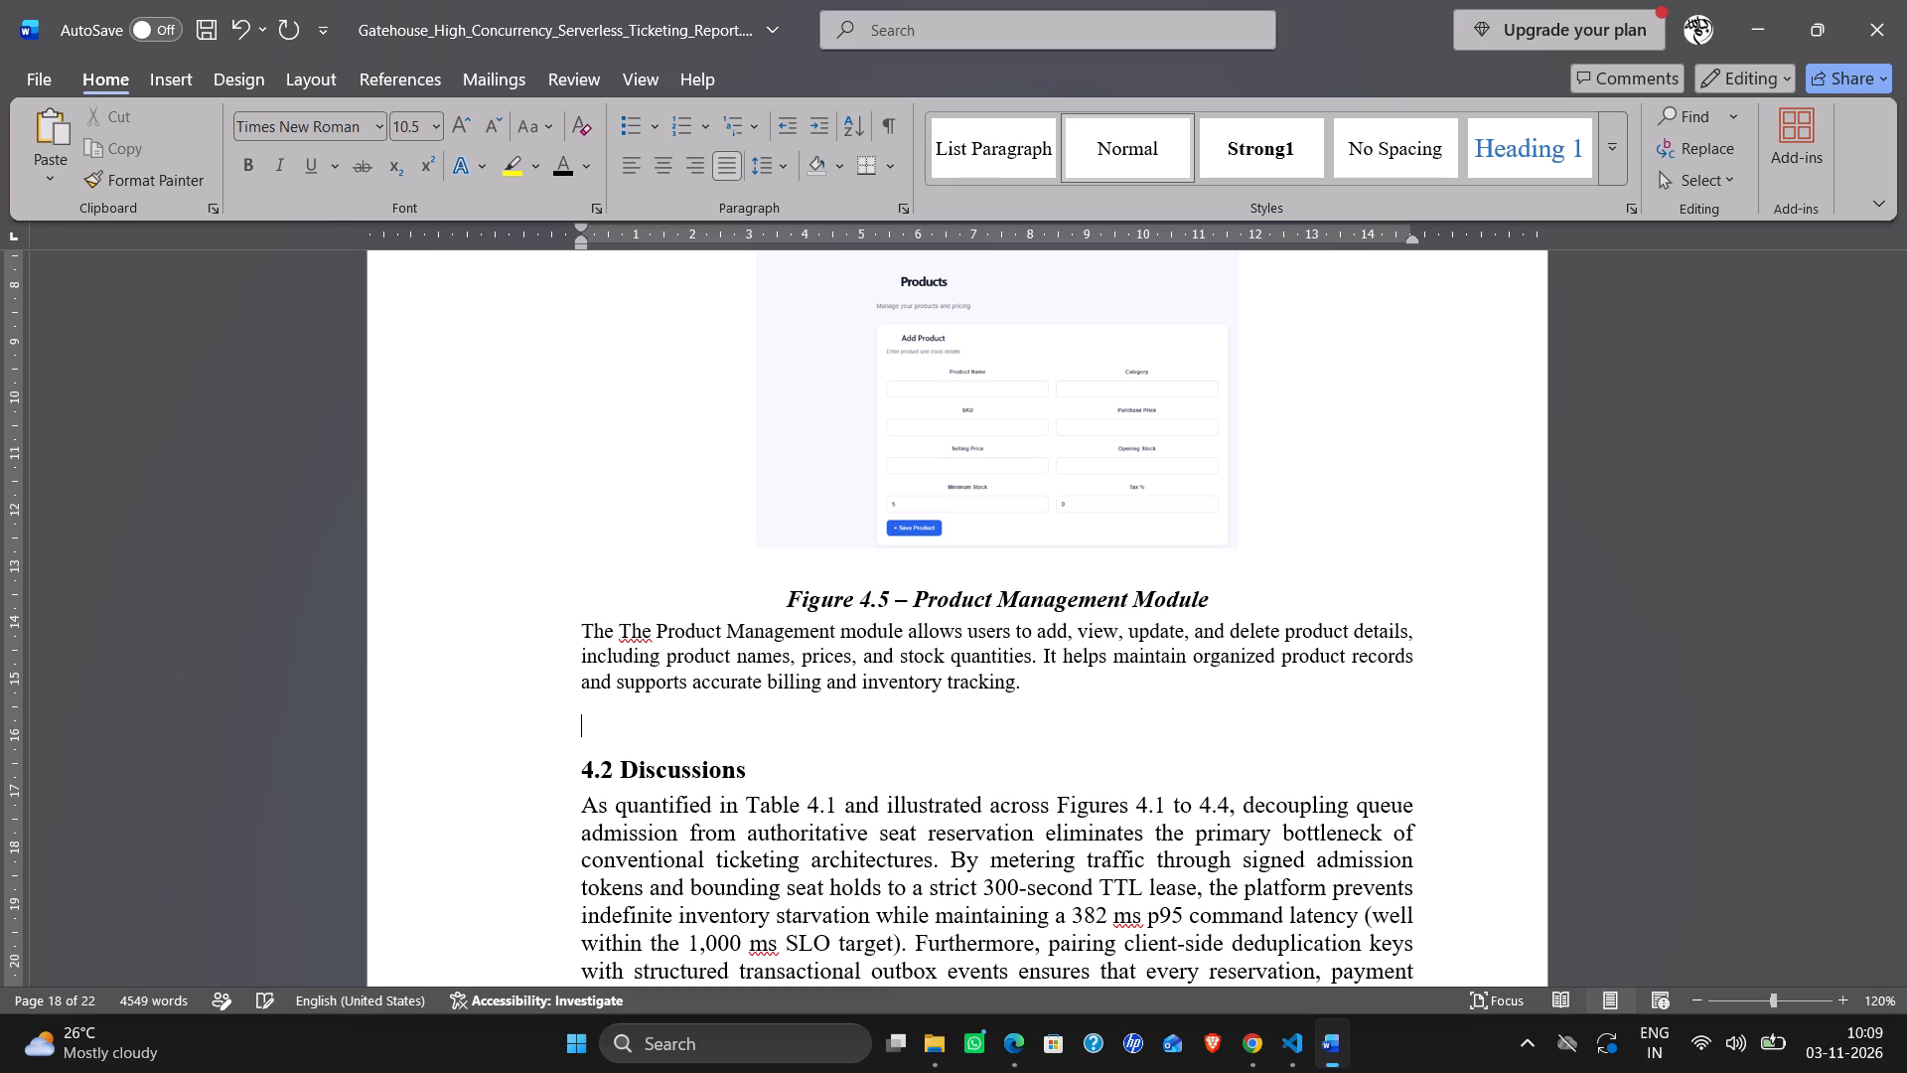
key("Tab")
left_click_drag(786, 599, 1215, 600)
key("ctrl+c")
left_click(1027, 694)
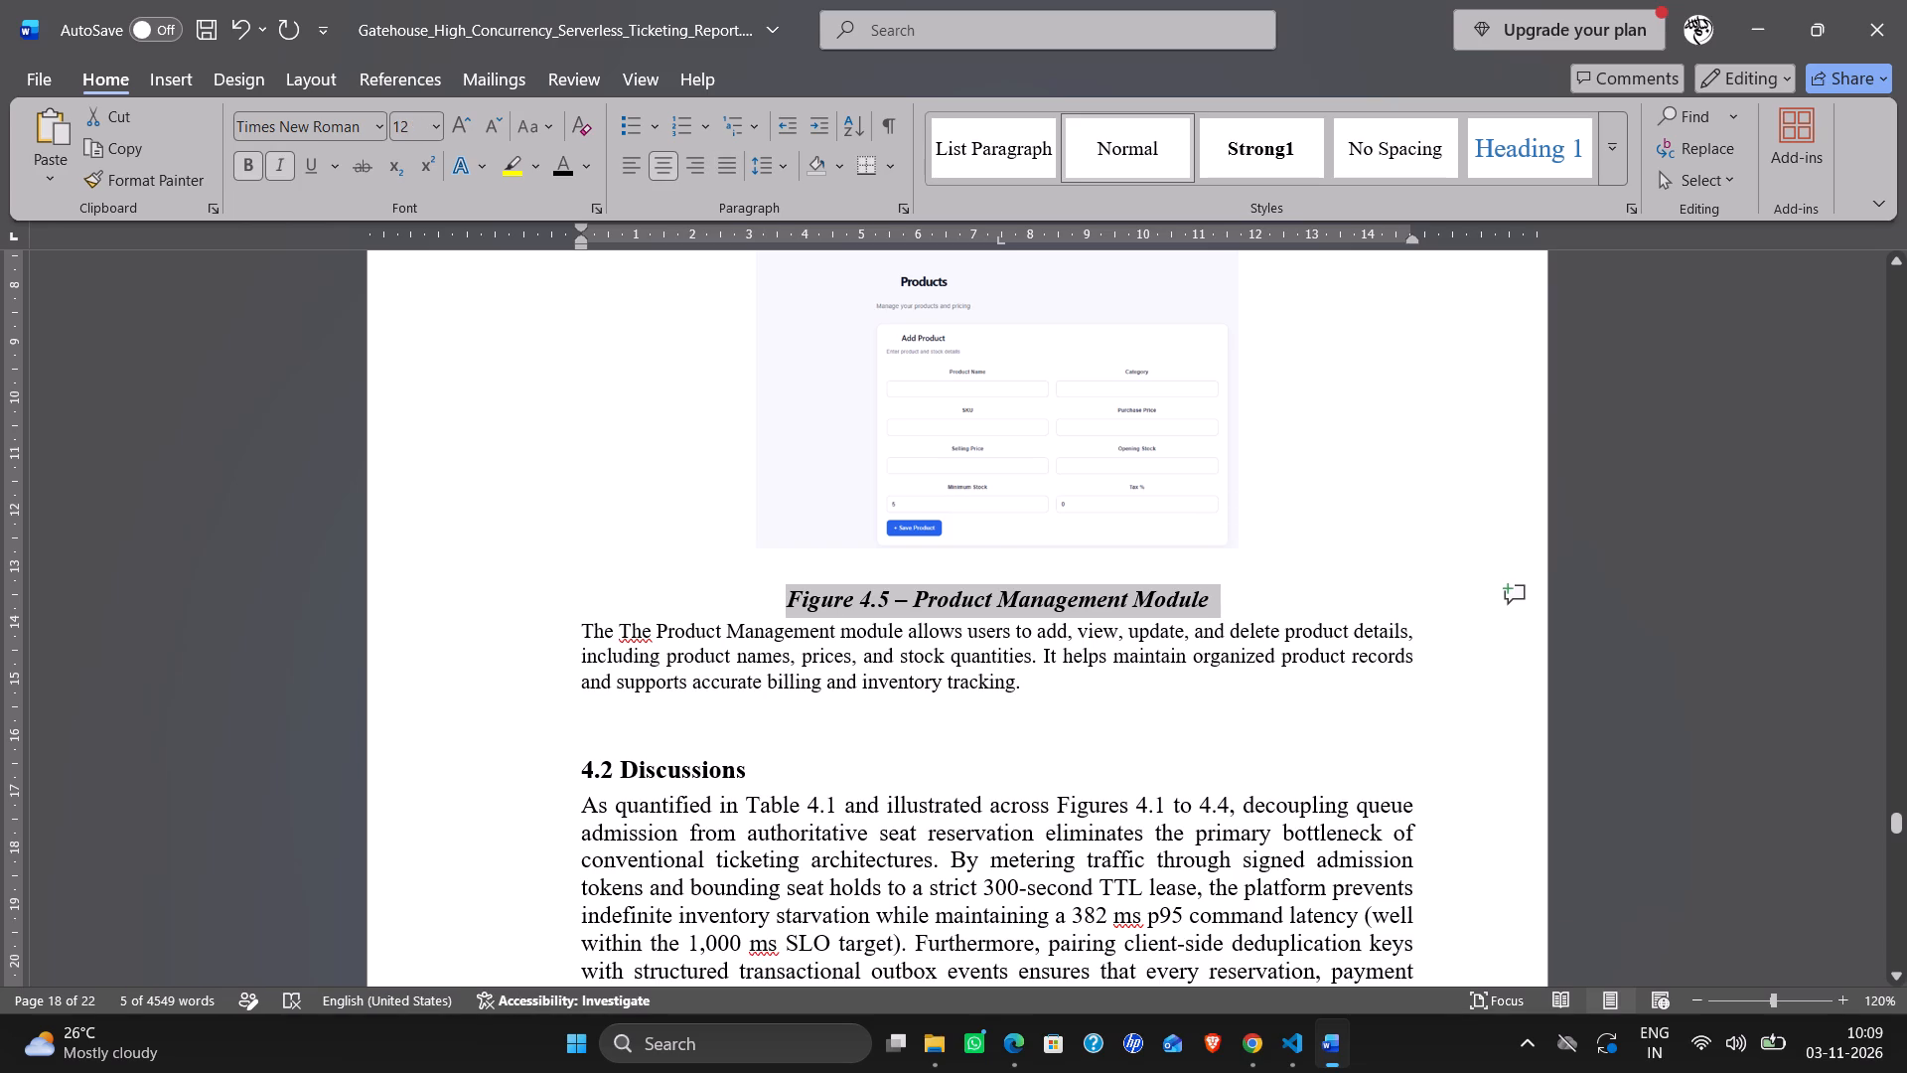
left_click(995, 726)
key("ctrl+v")
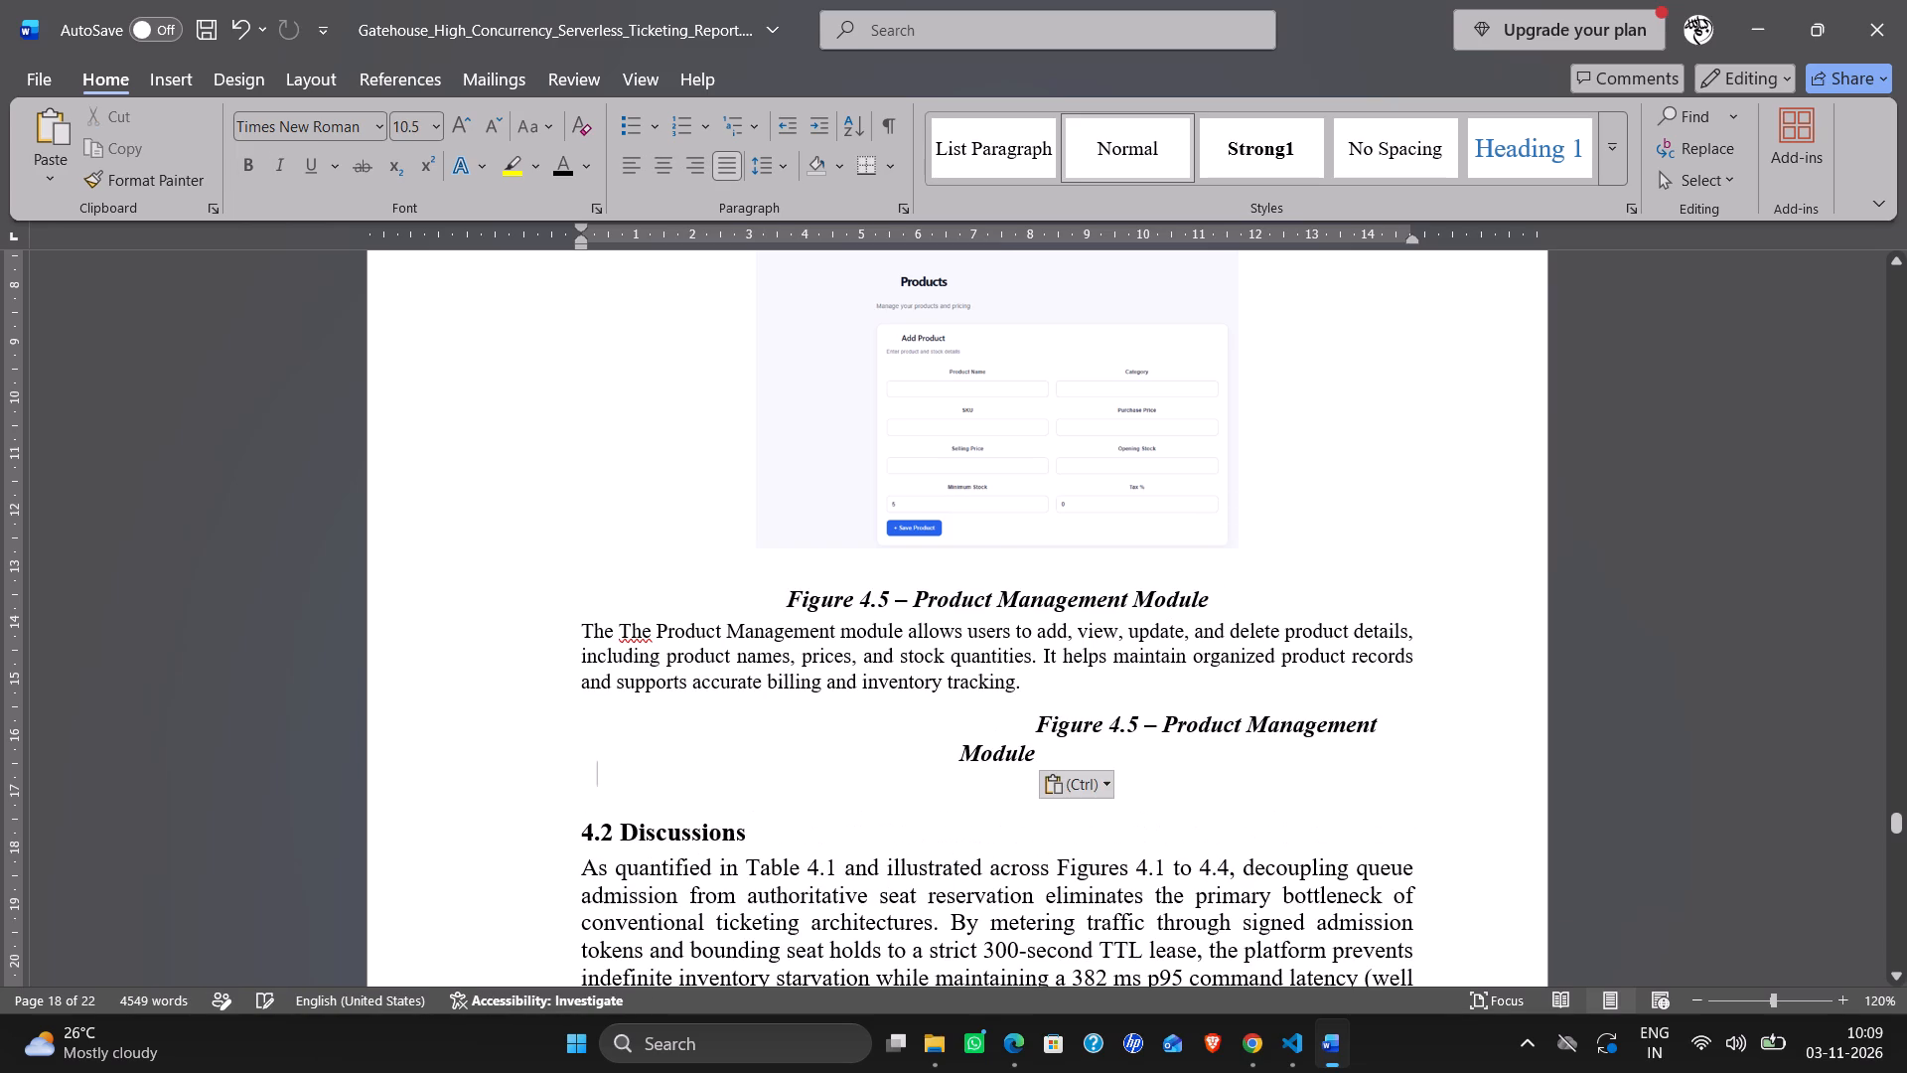
left_click(1010, 729)
key("BackSpace")
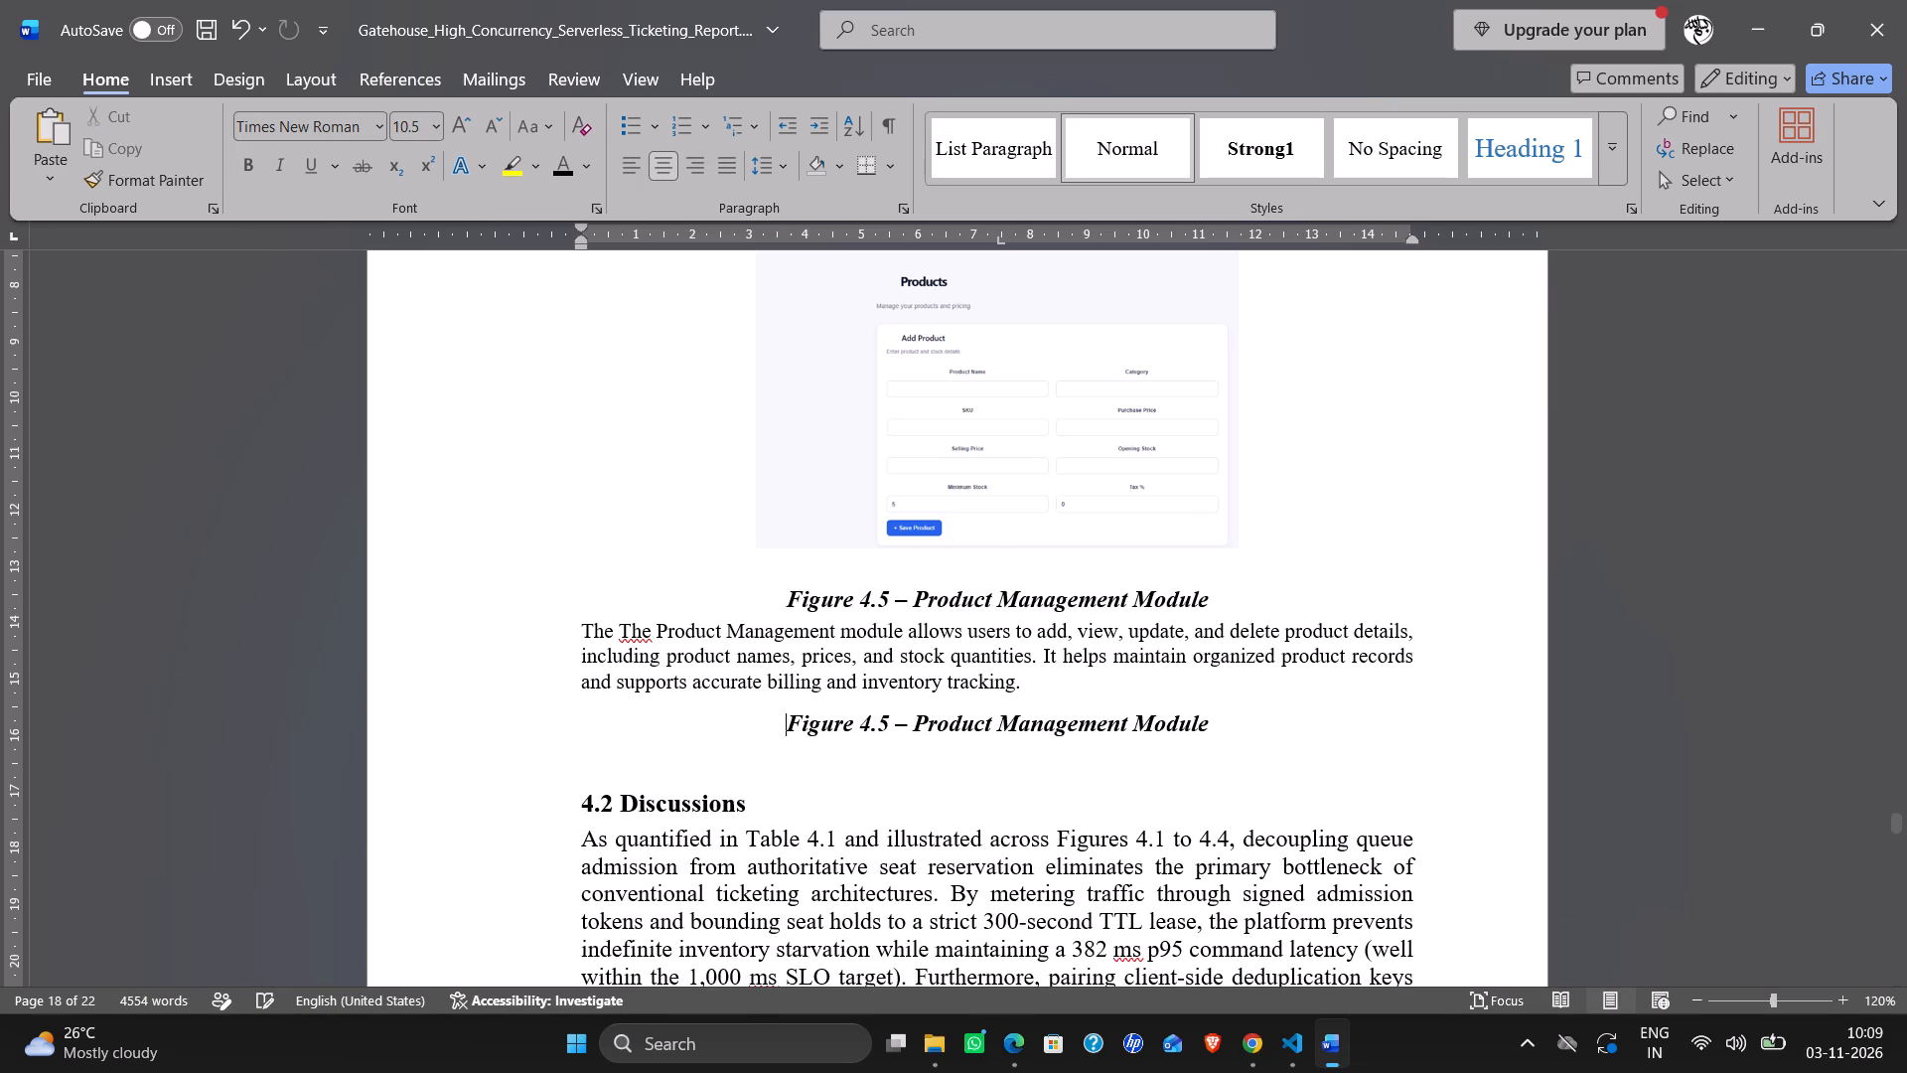
left_click(892, 721)
key("BackSpace")
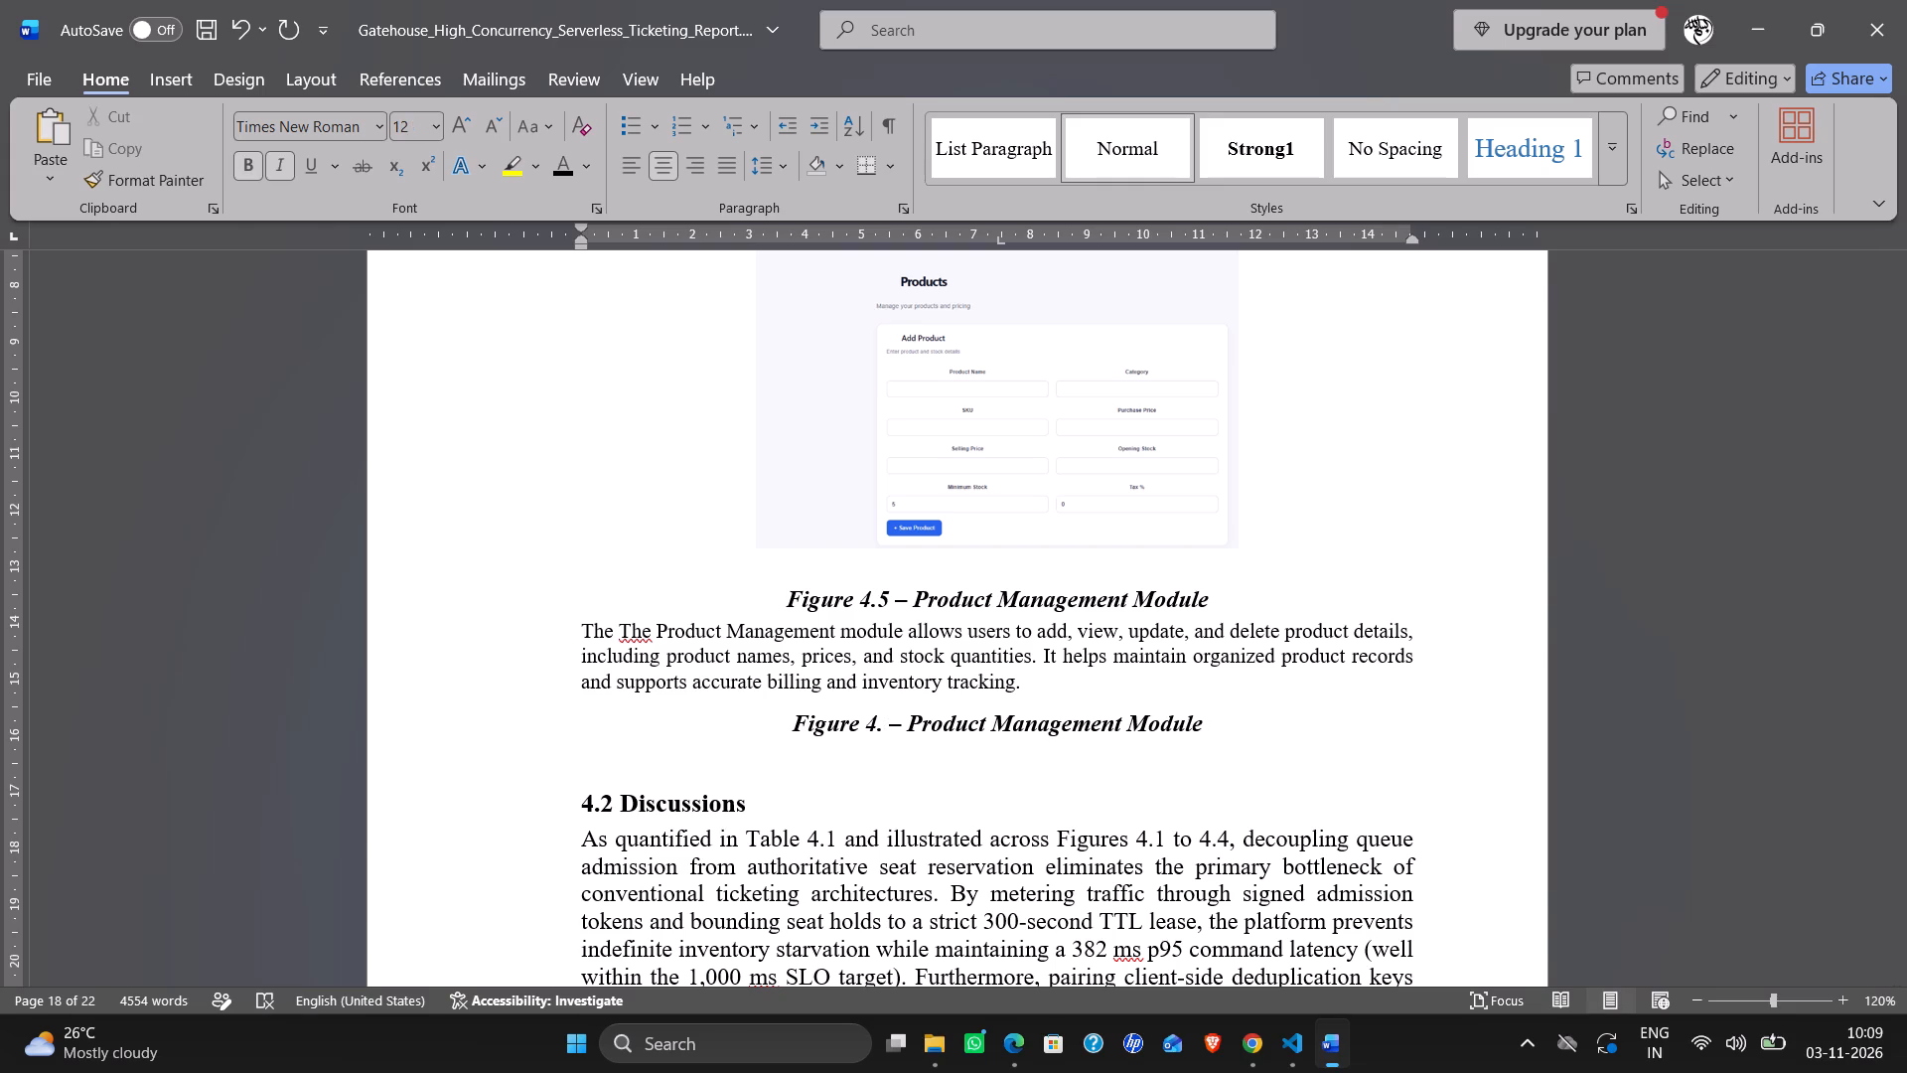
Add a blank line above the copied caption and paste the Expenses screenshot from the clipboard history at the end of the description.
left_click(1043, 683)
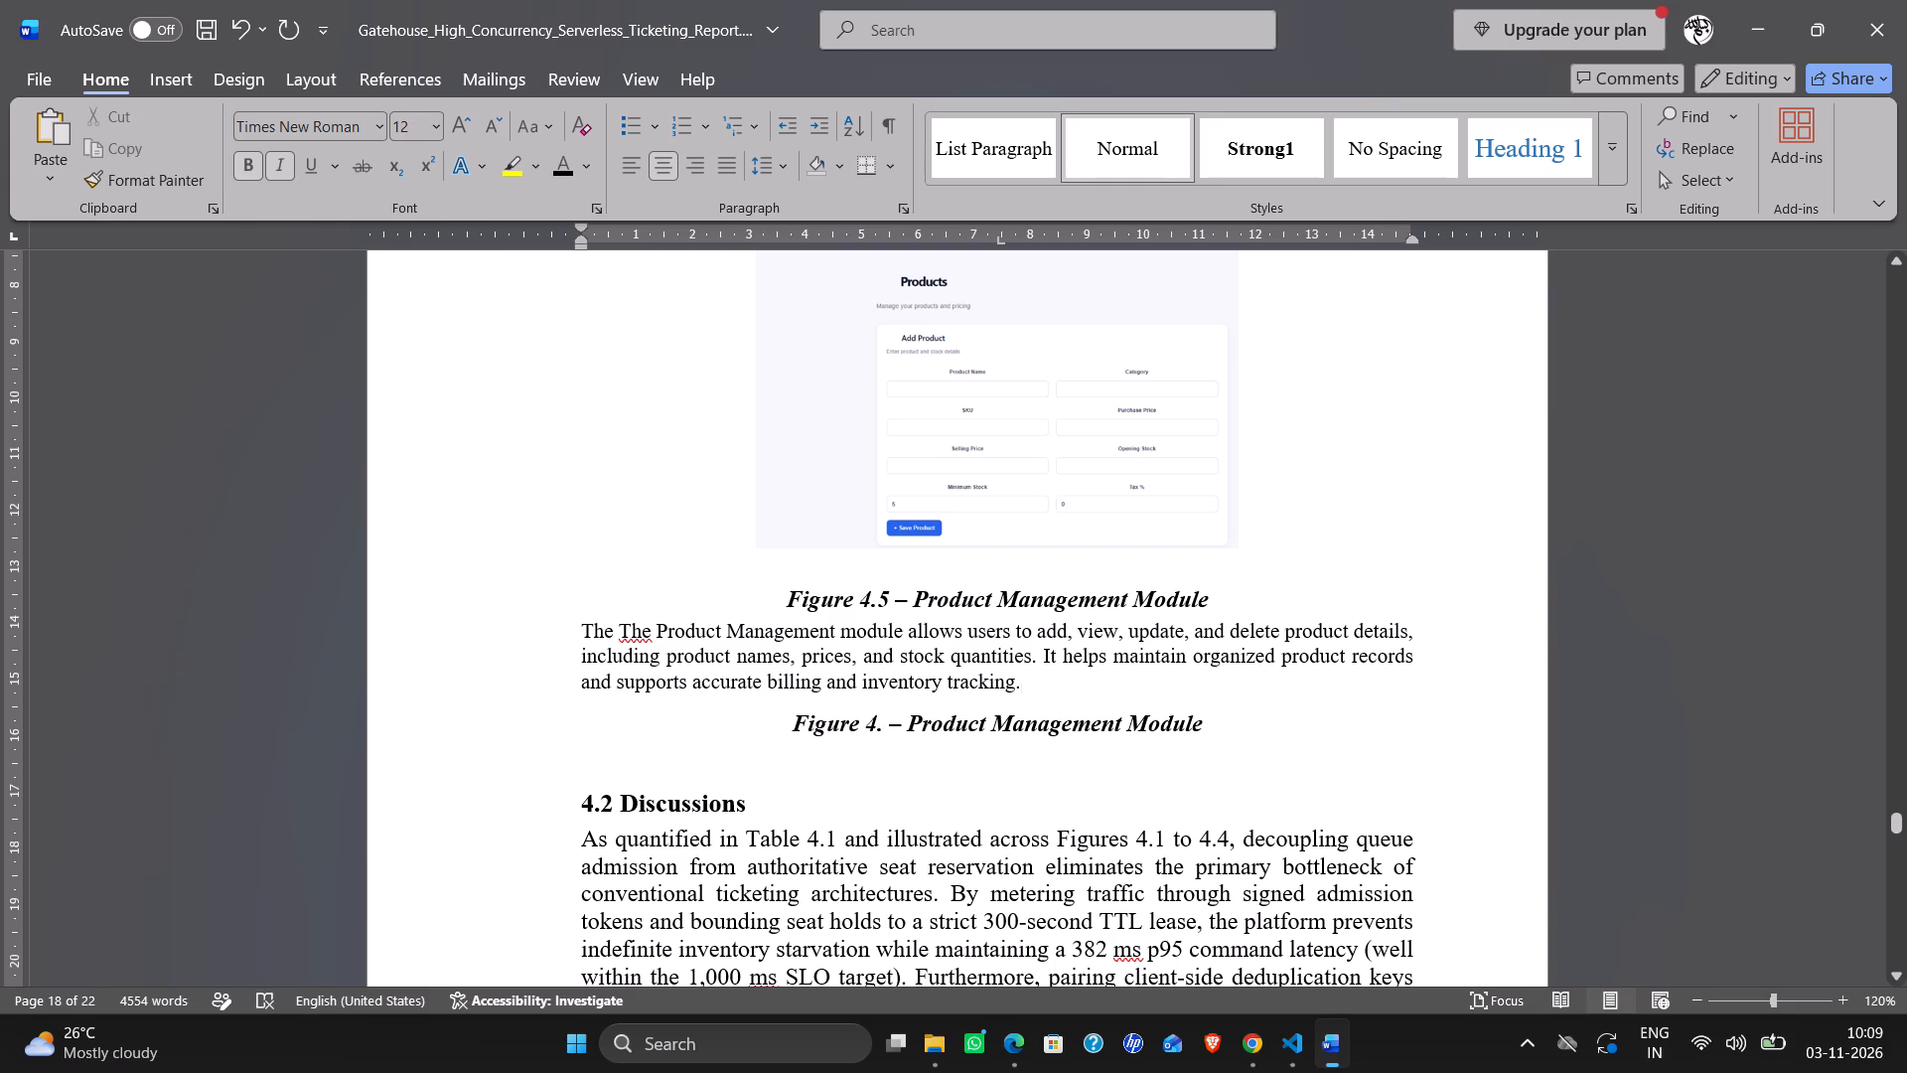
key("Return")
left_click(1043, 683)
key("super+v")
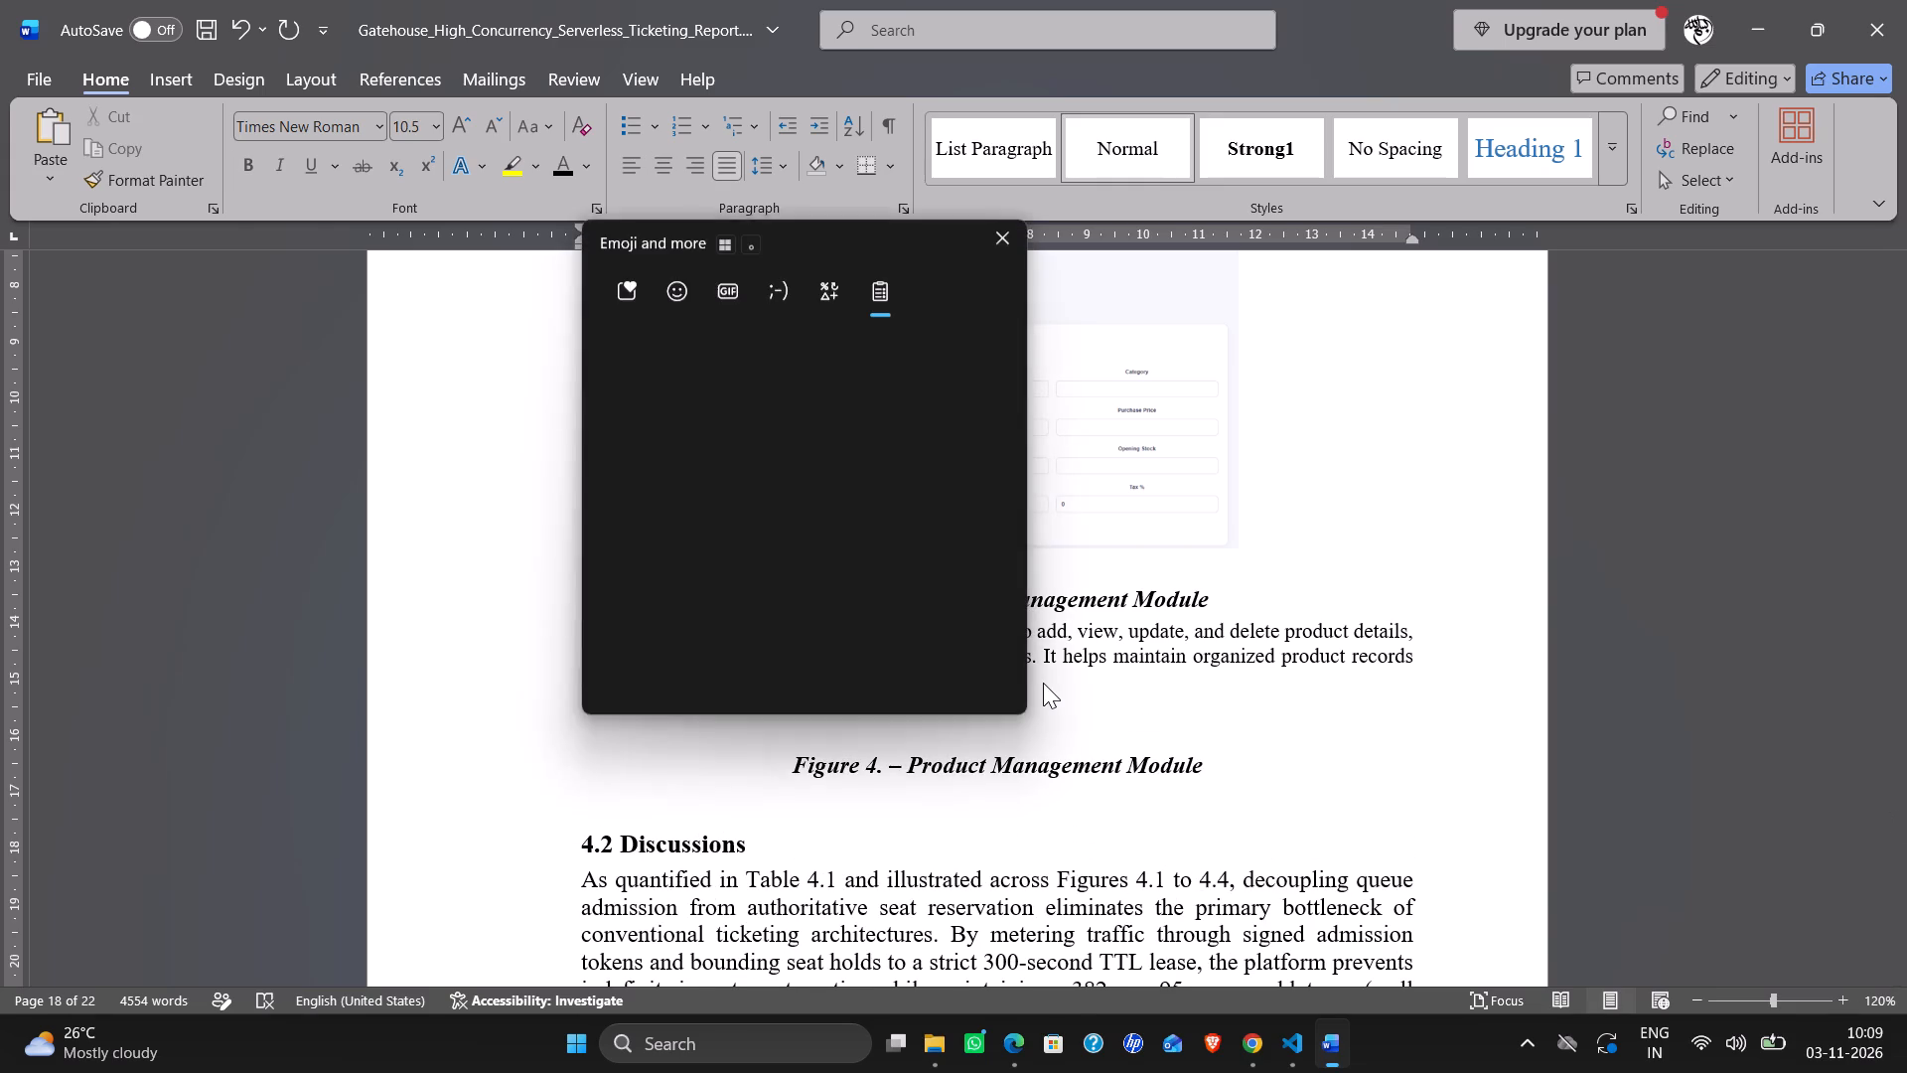
left_click(804, 548)
key("ctrl+v")
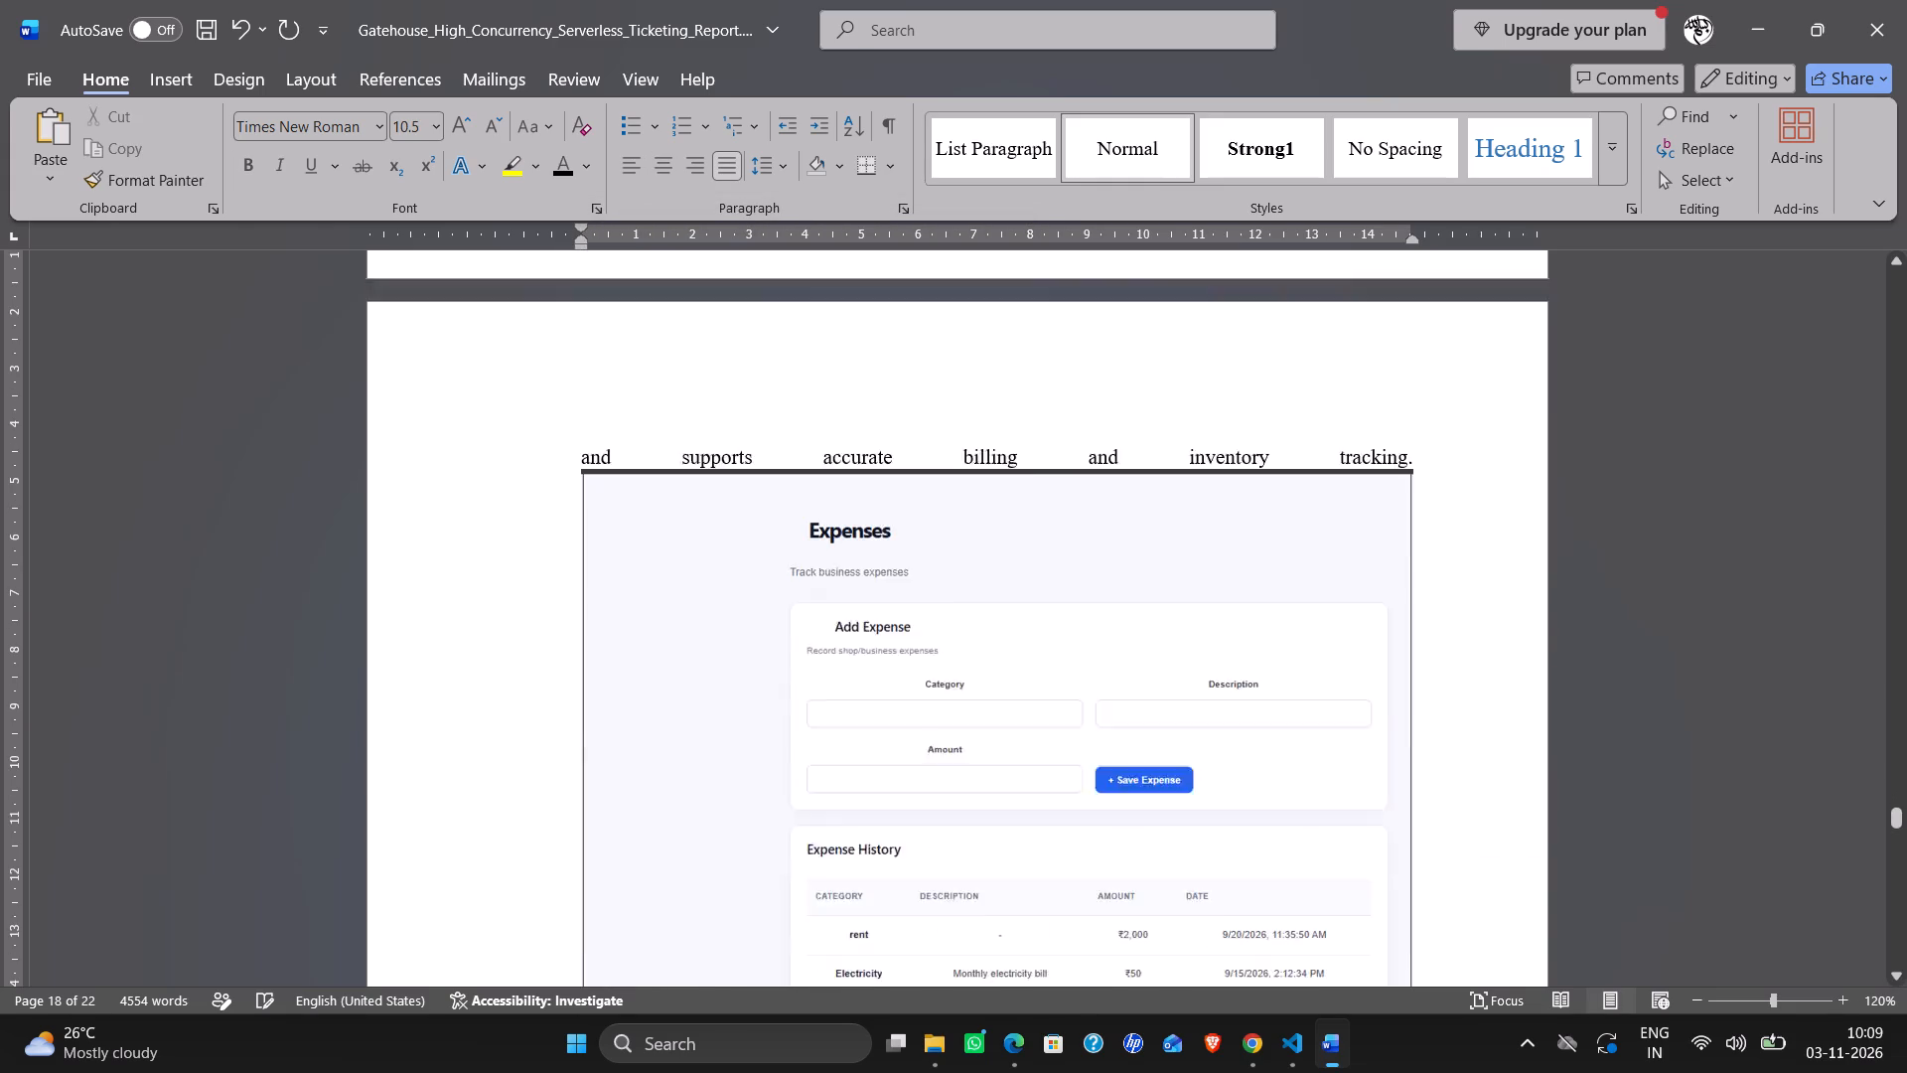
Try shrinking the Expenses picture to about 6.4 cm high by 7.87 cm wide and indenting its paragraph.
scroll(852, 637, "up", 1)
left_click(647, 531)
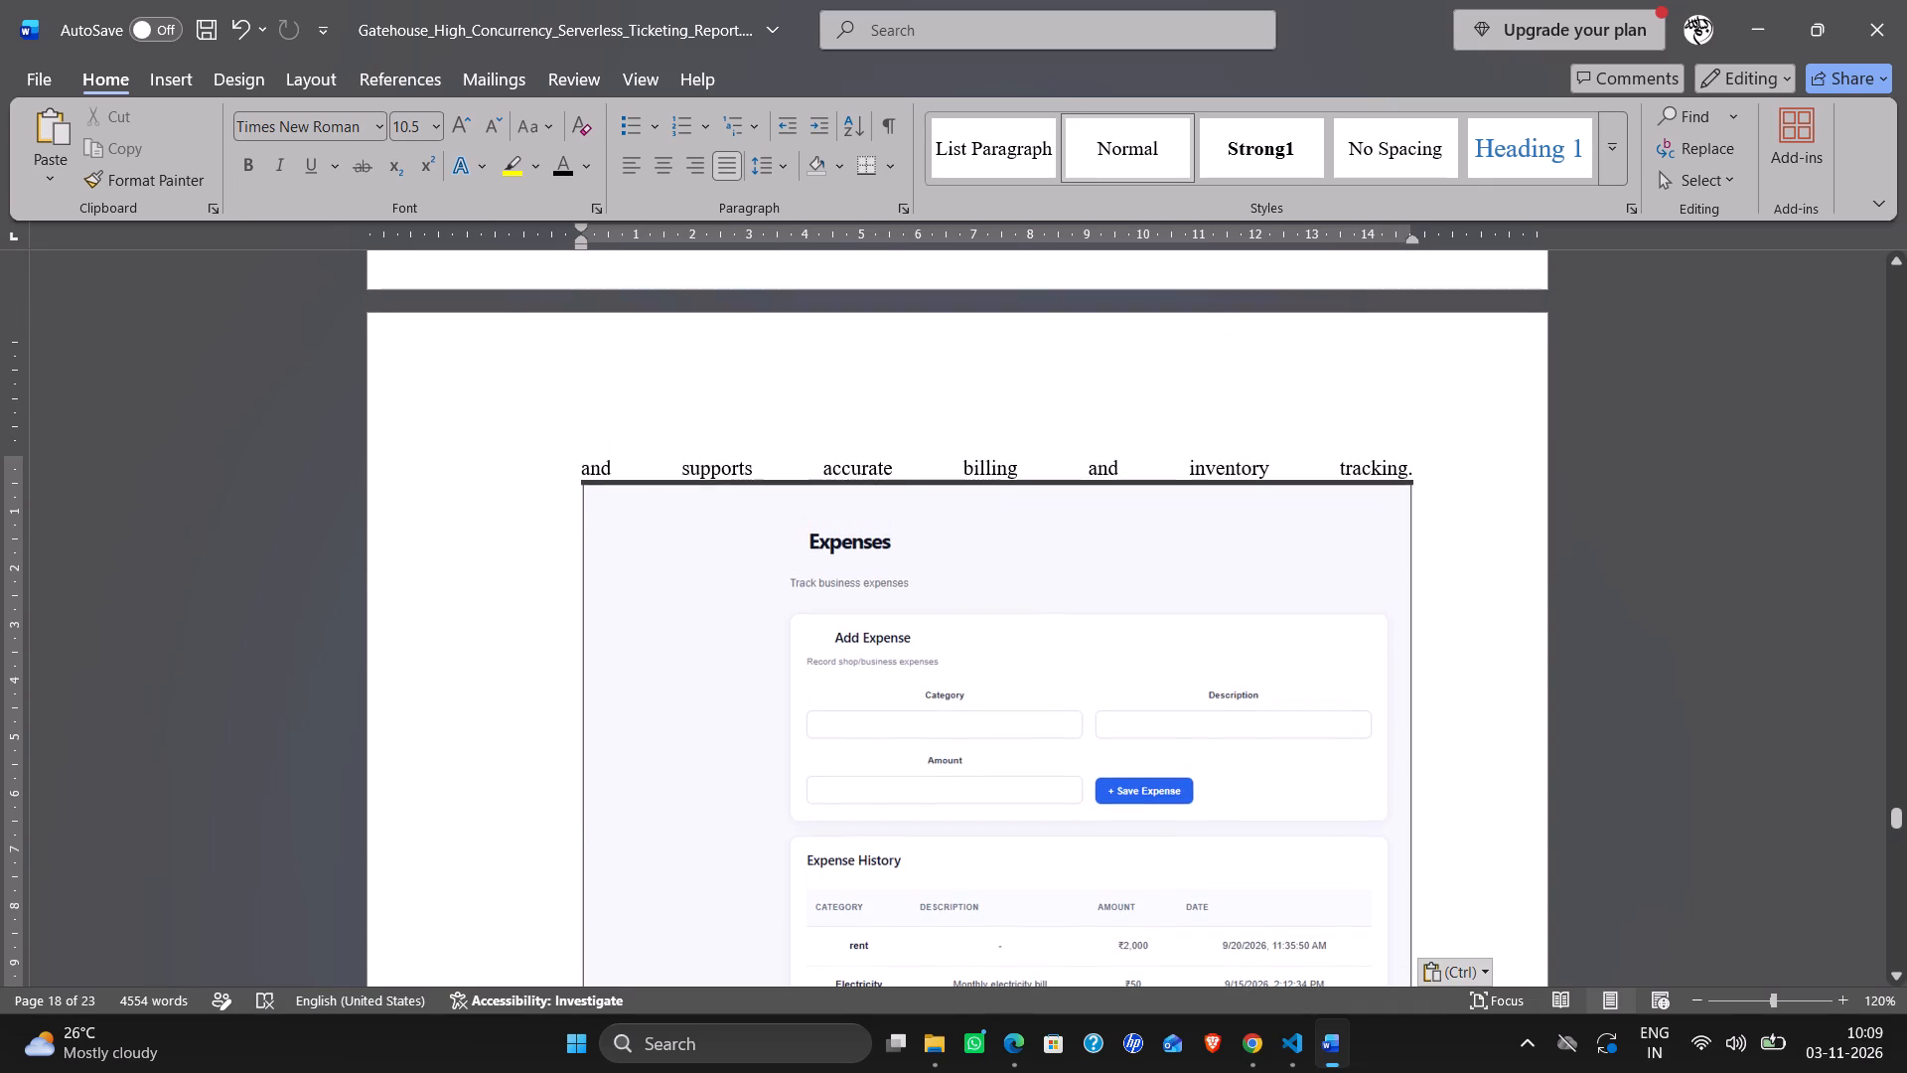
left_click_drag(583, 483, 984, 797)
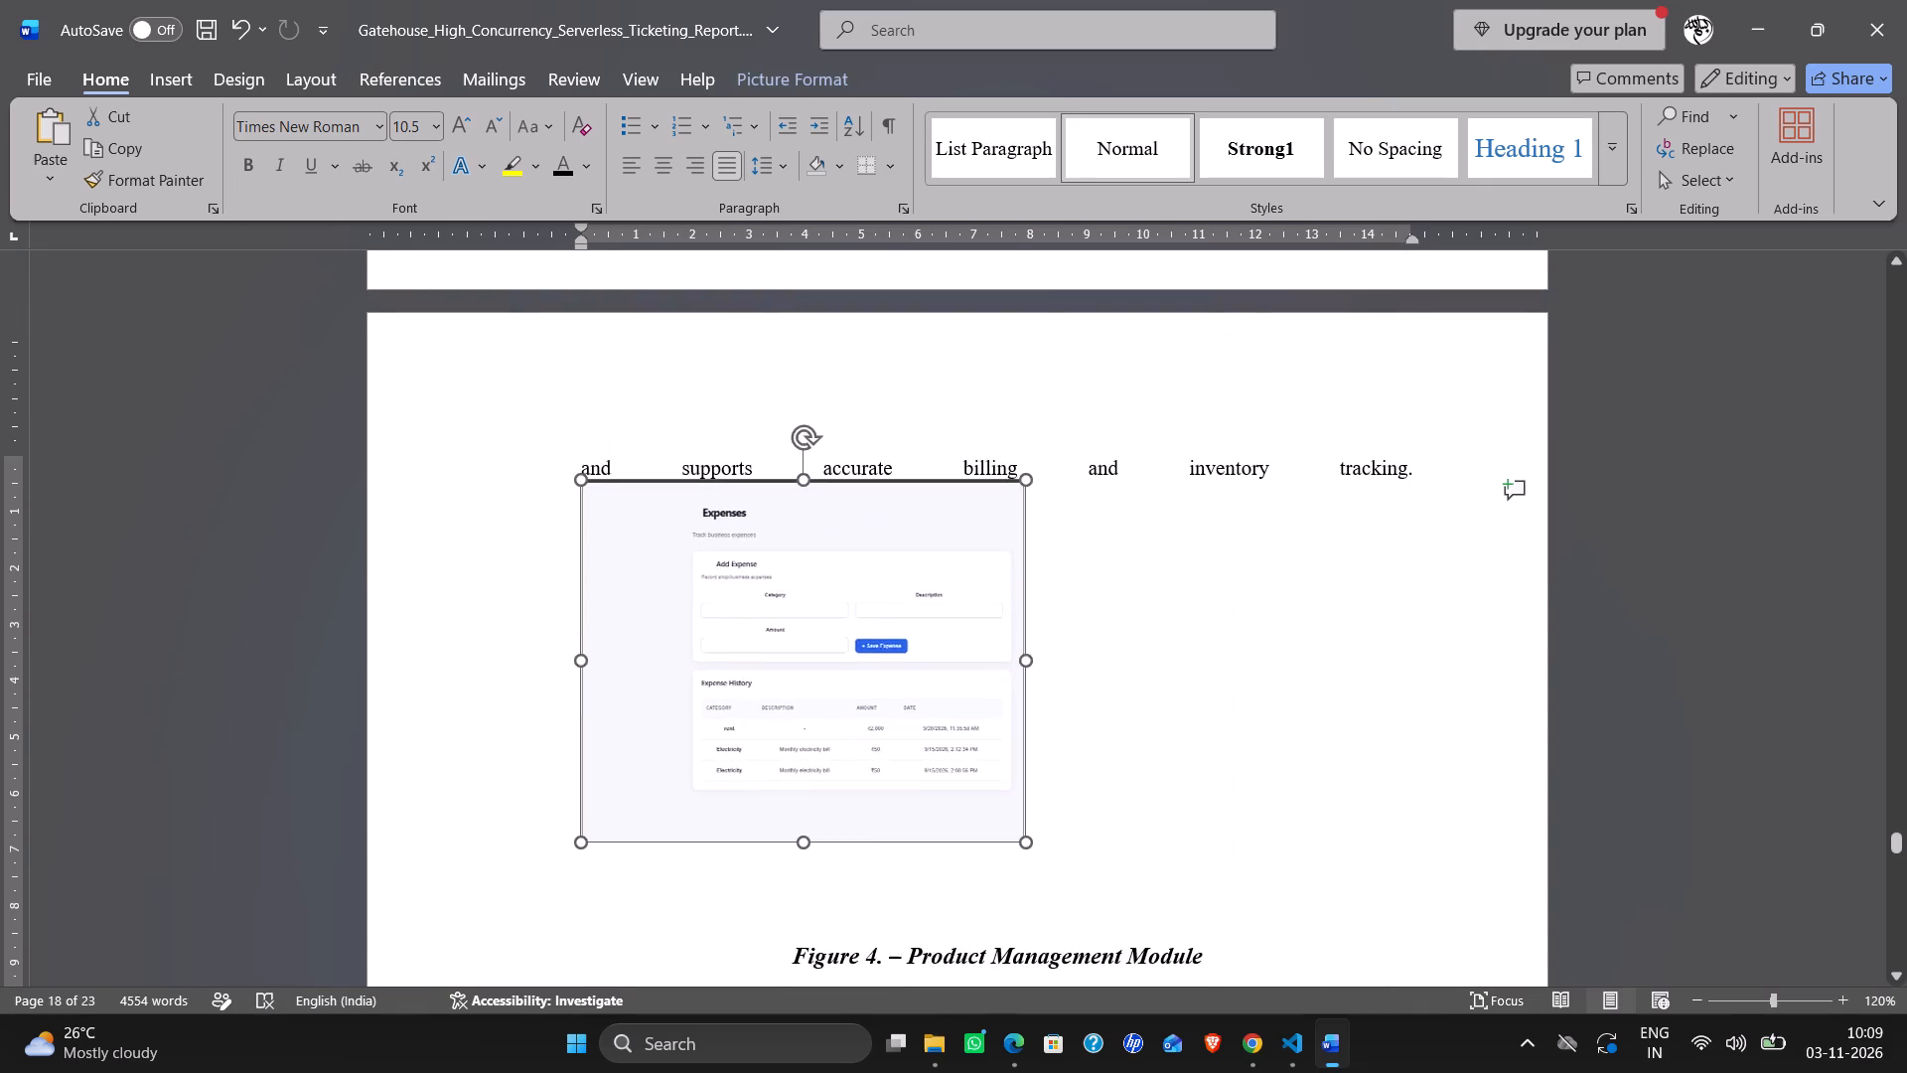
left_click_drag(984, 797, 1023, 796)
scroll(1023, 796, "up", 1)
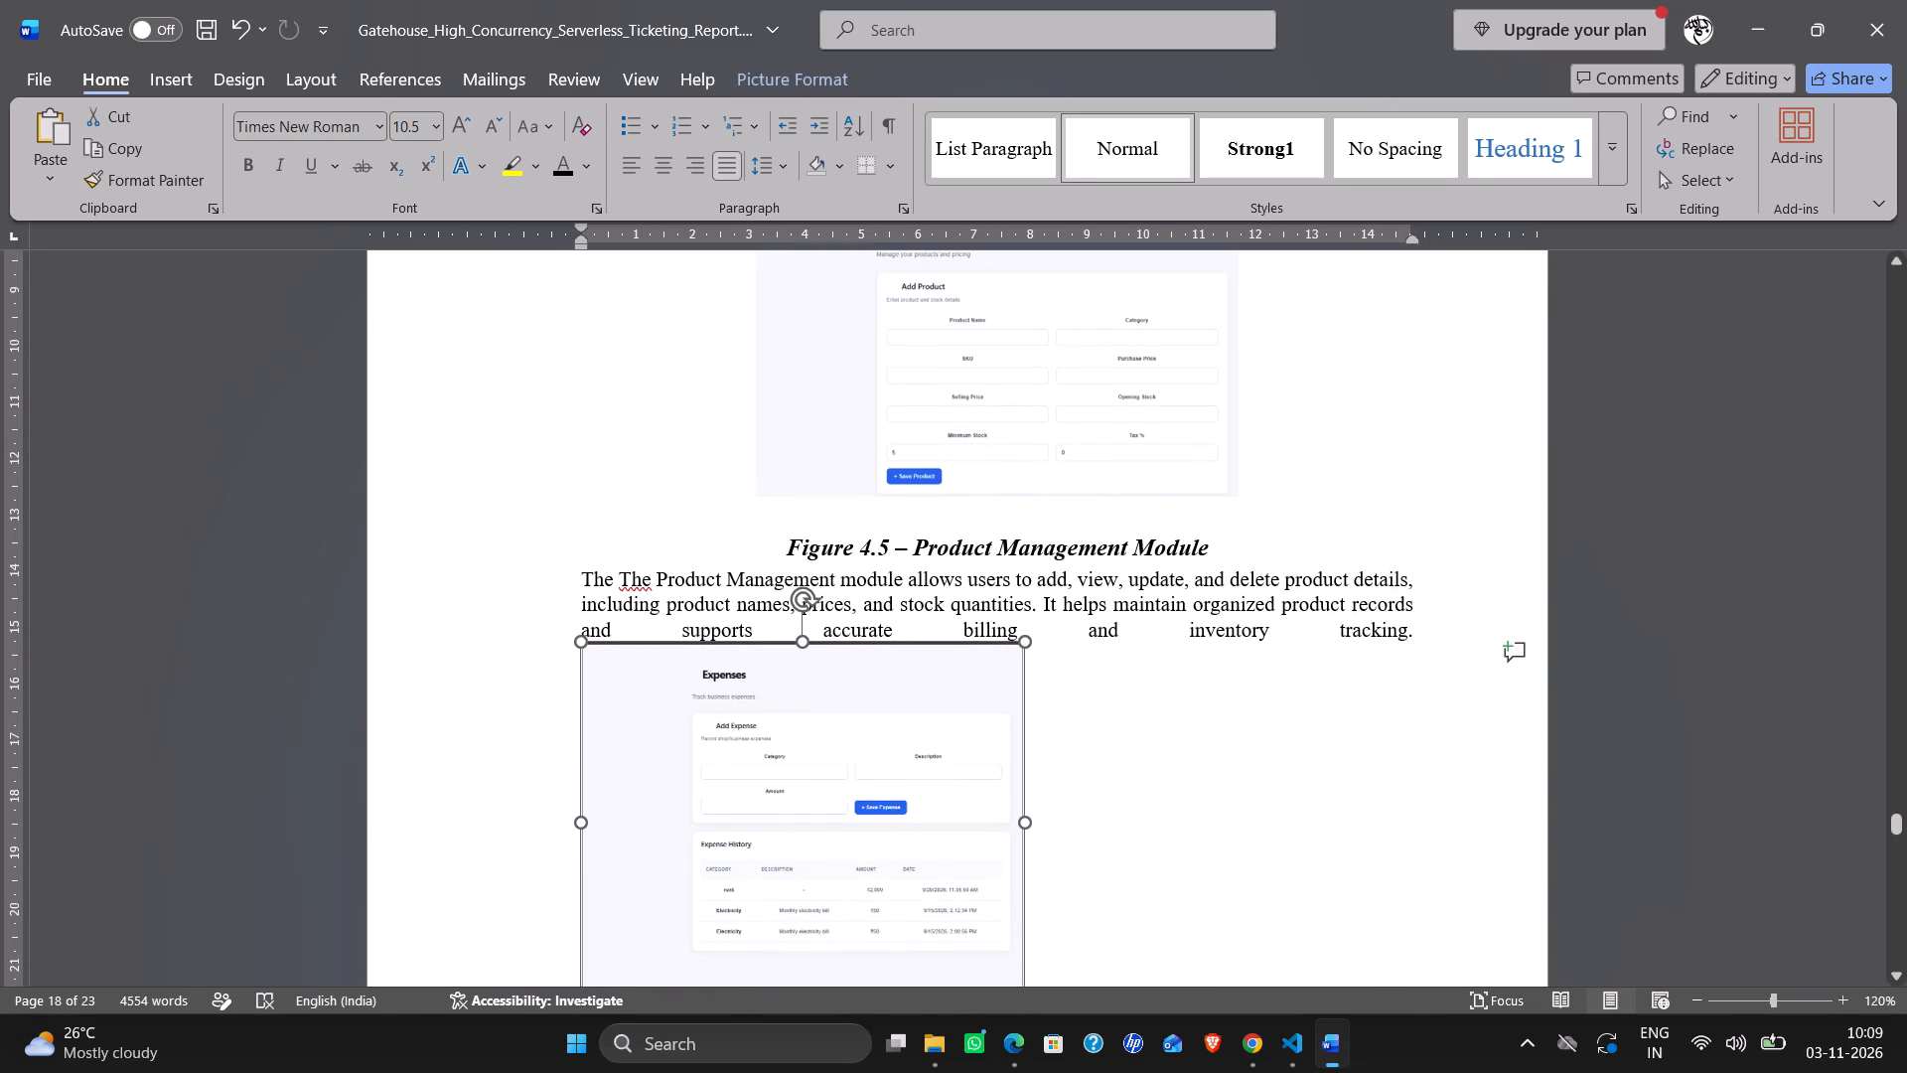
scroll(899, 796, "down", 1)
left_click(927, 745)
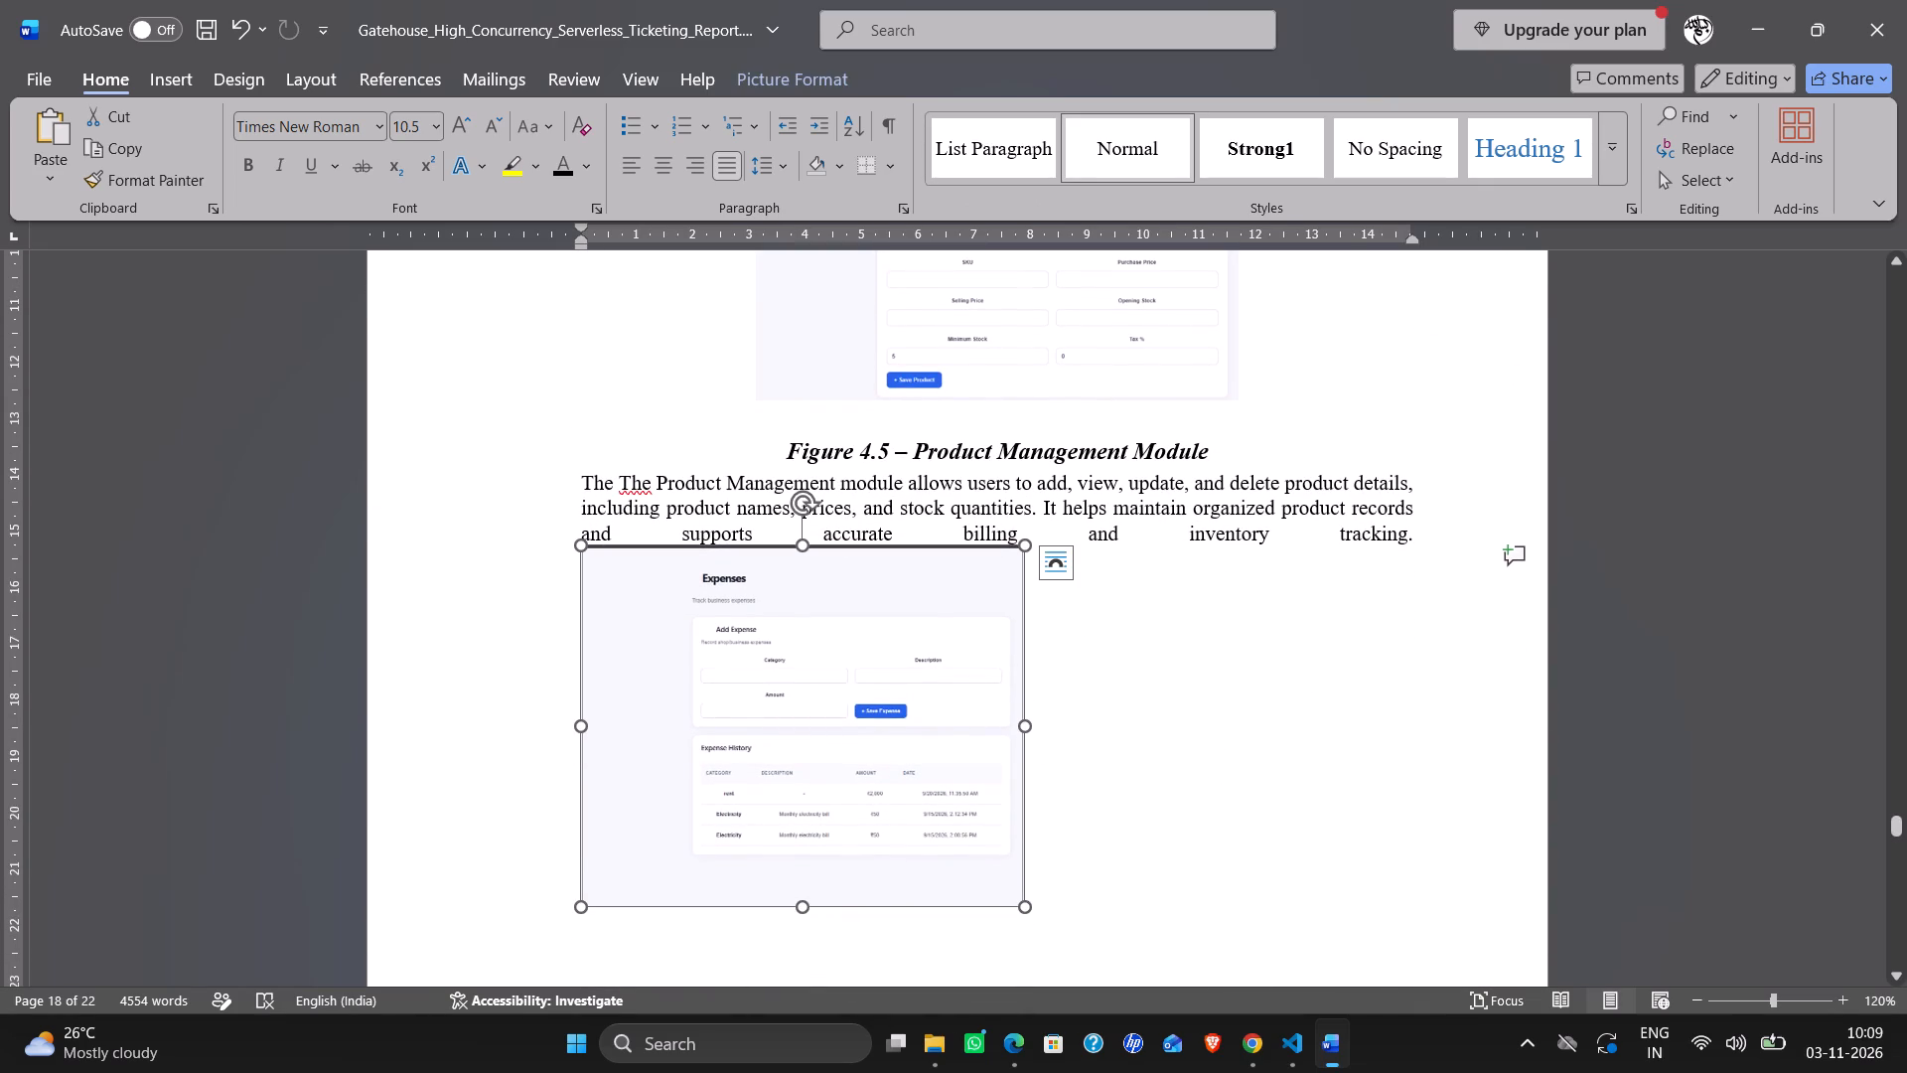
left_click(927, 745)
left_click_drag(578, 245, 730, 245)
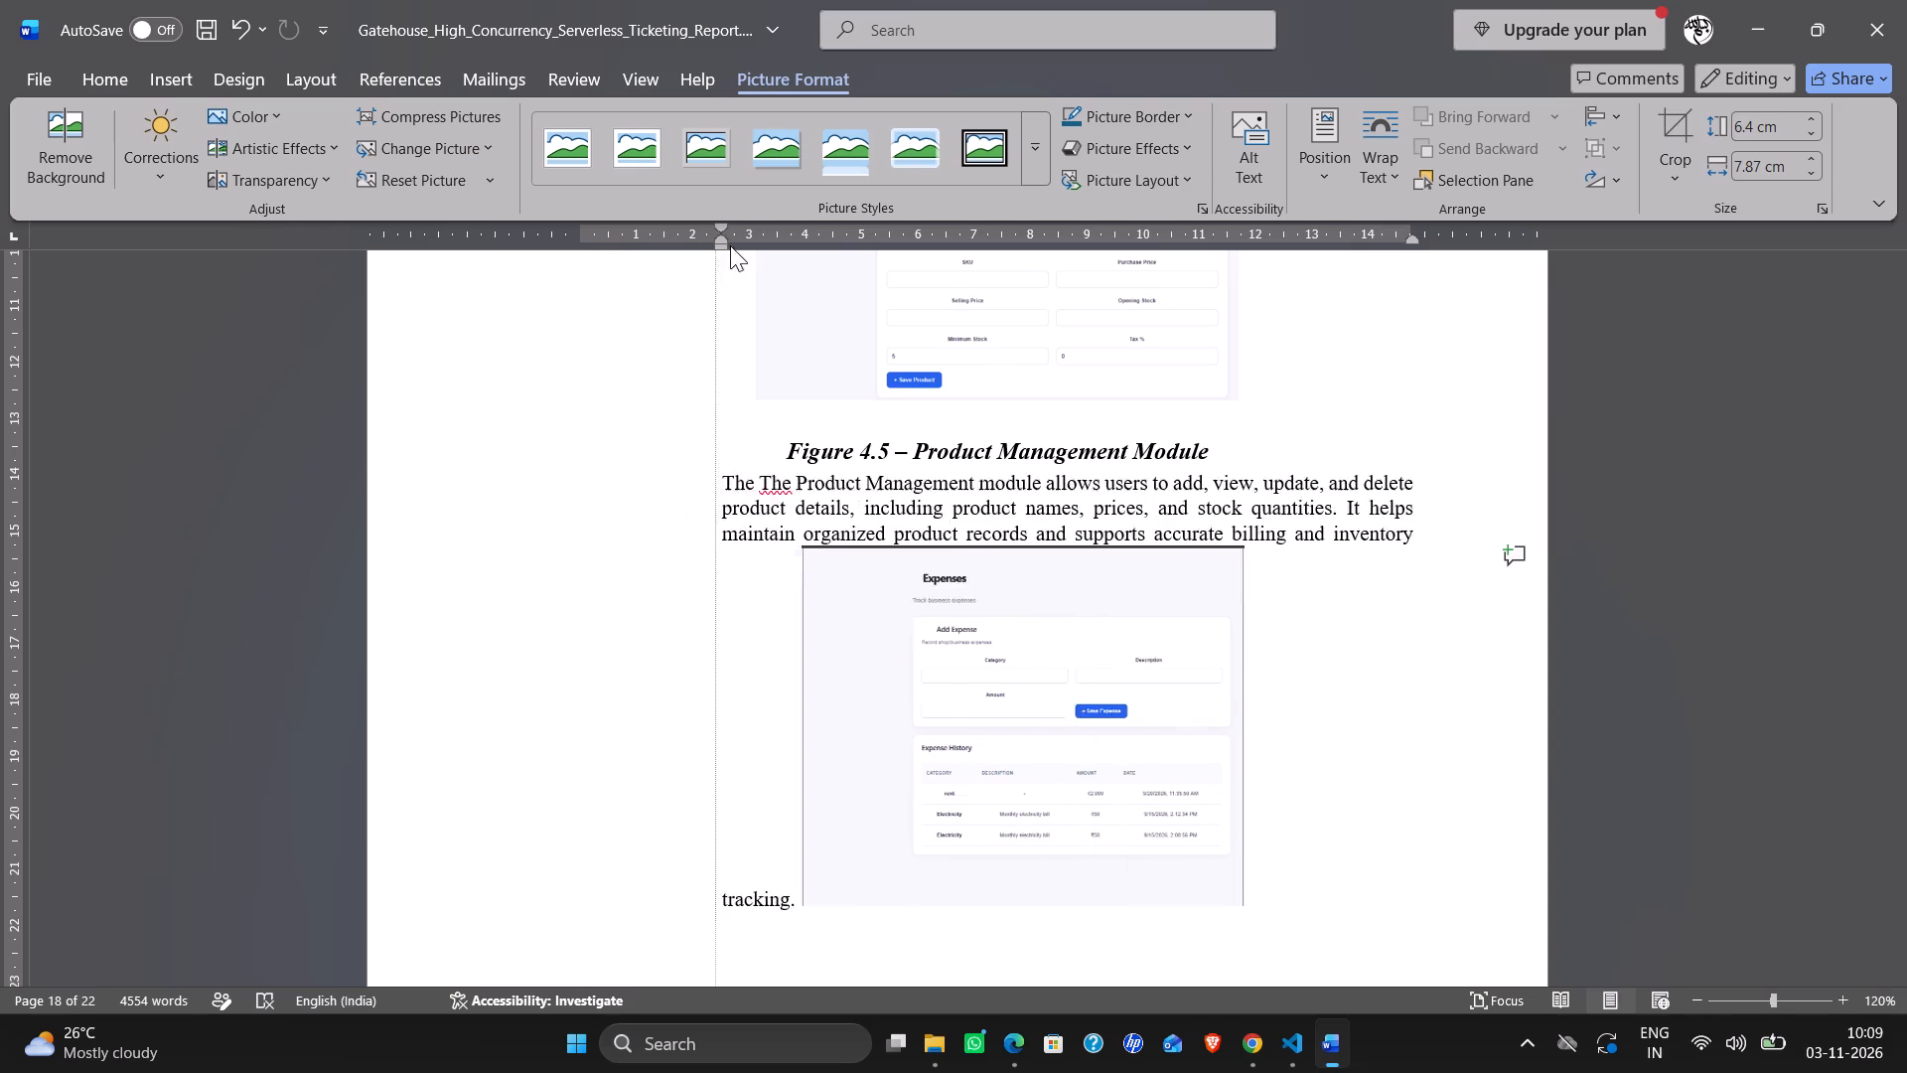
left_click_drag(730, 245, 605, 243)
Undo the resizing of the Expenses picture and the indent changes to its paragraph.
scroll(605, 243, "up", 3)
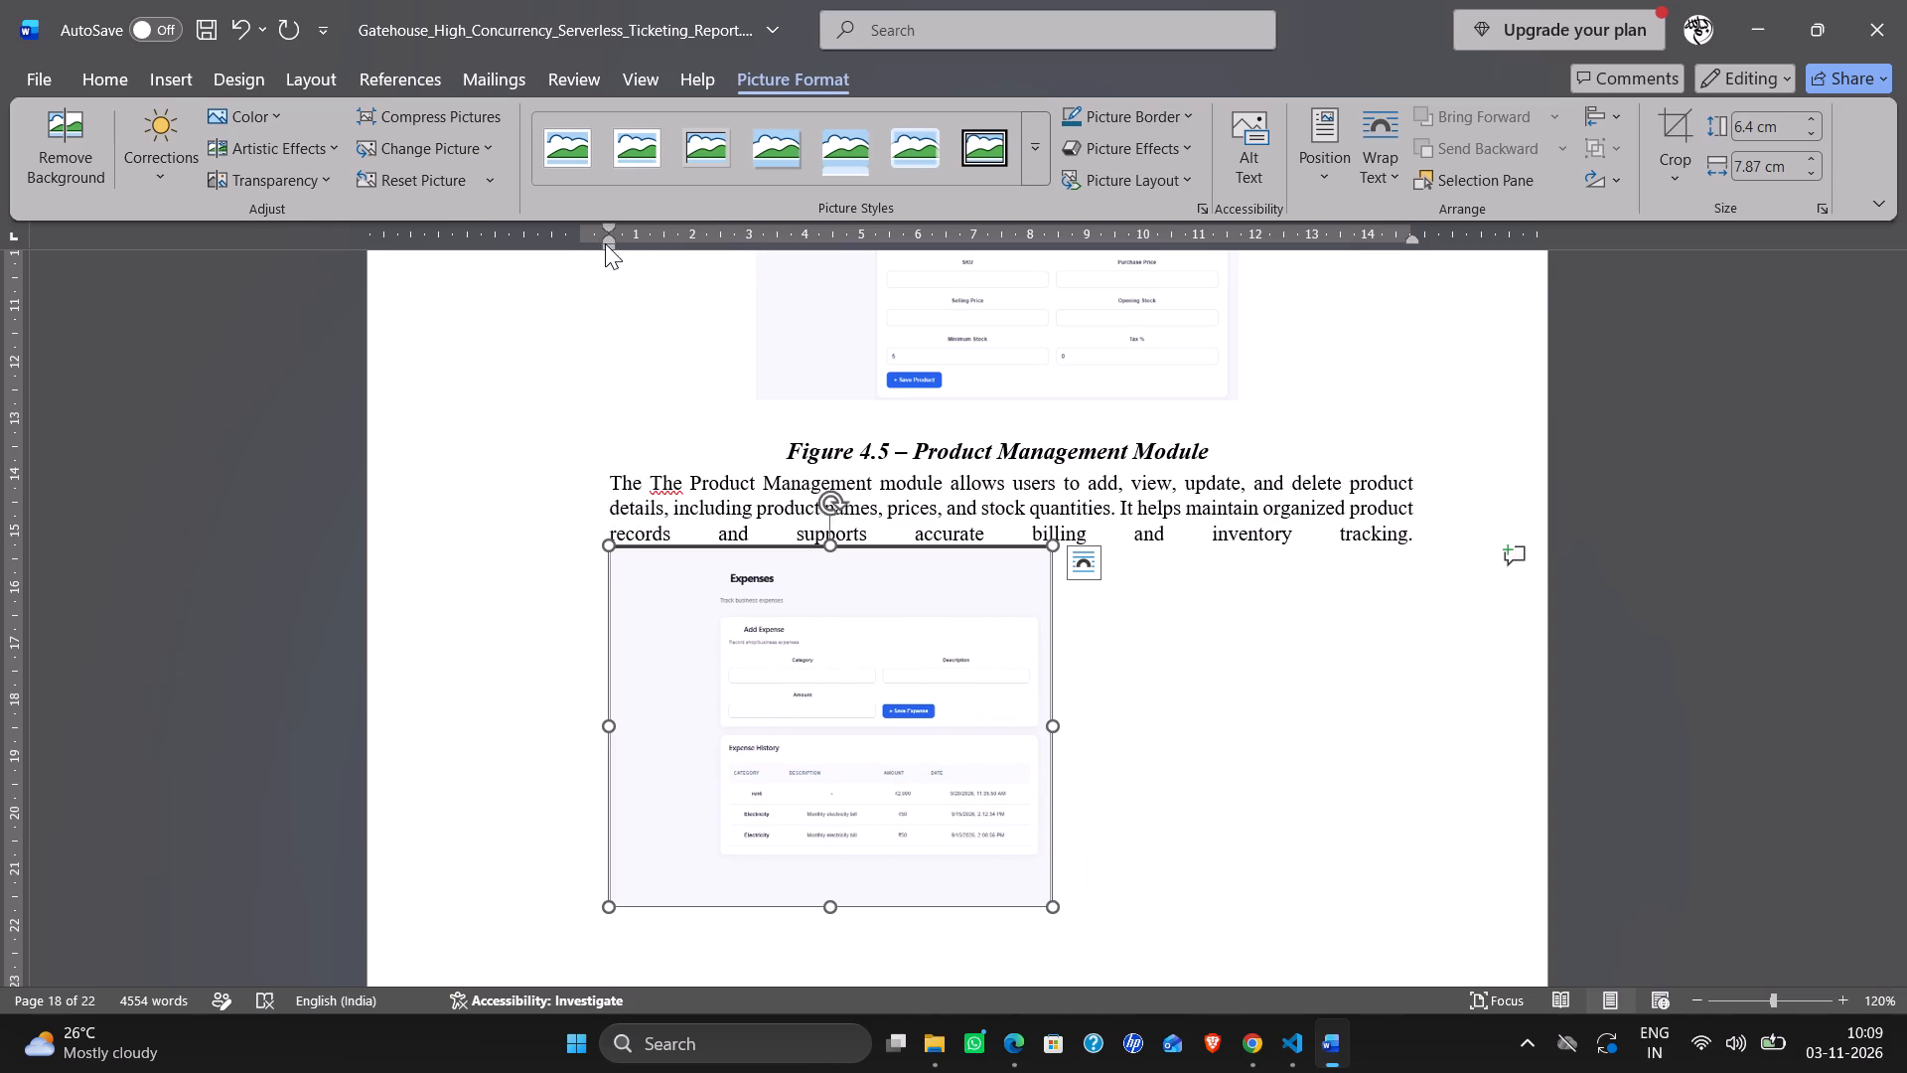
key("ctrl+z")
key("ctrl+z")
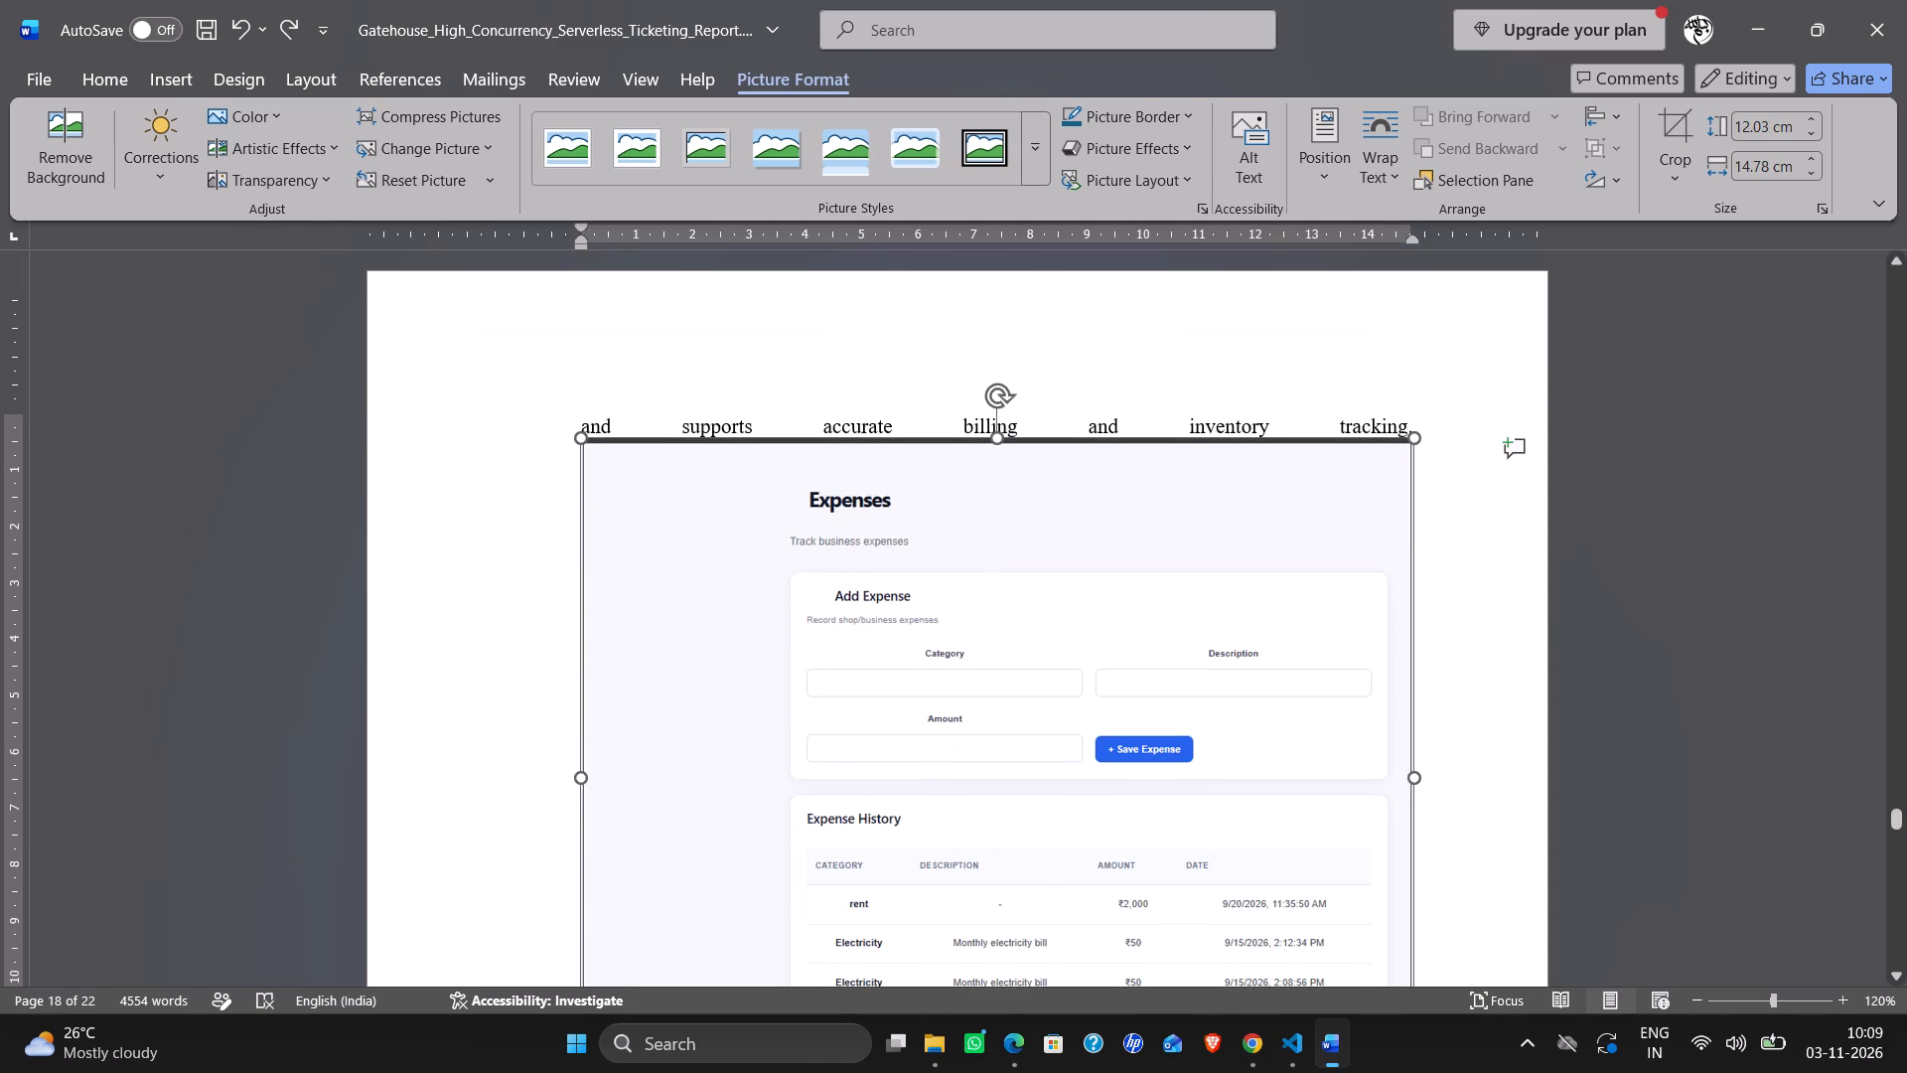
Flatten the Expenses picture to about 5.87 cm high, and scale it down to about 4.25 cm by 10.69 cm.
scroll(892, 718, "down", 1)
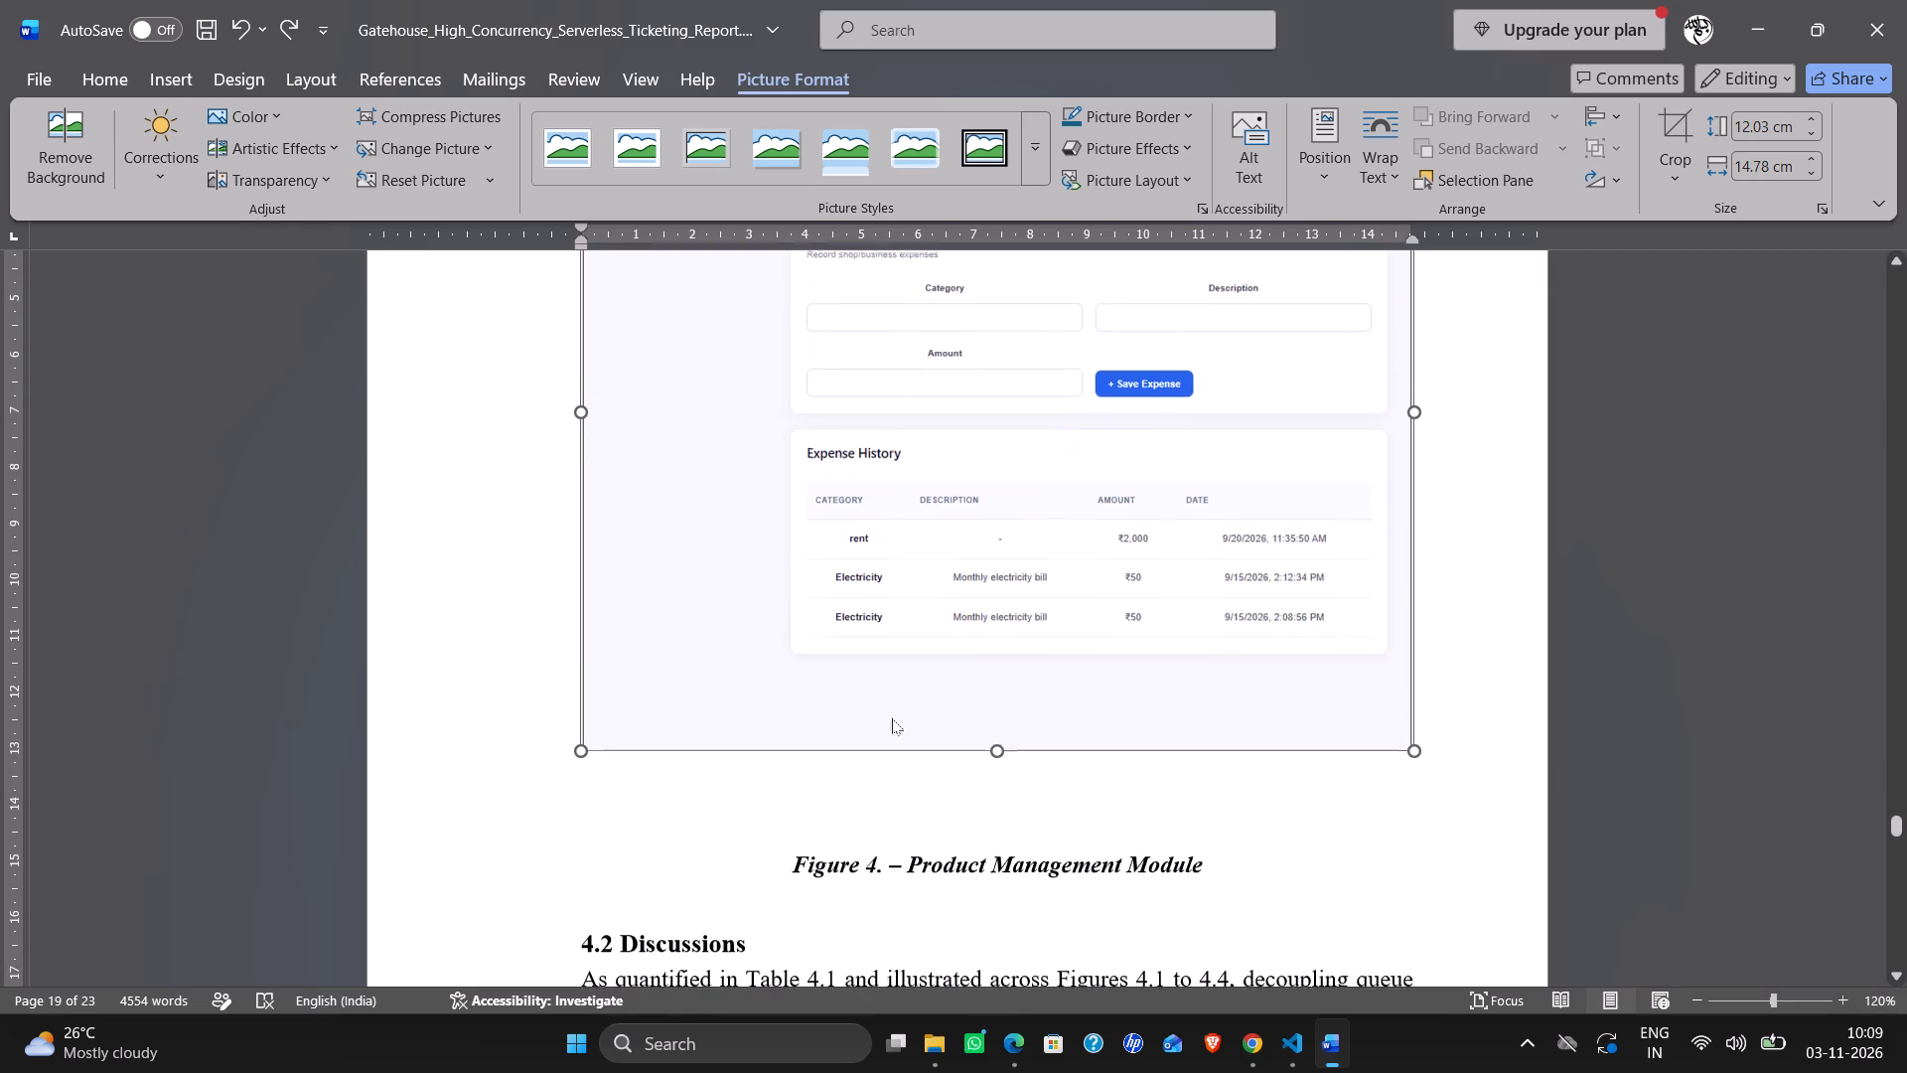
left_click_drag(989, 718, 986, 595)
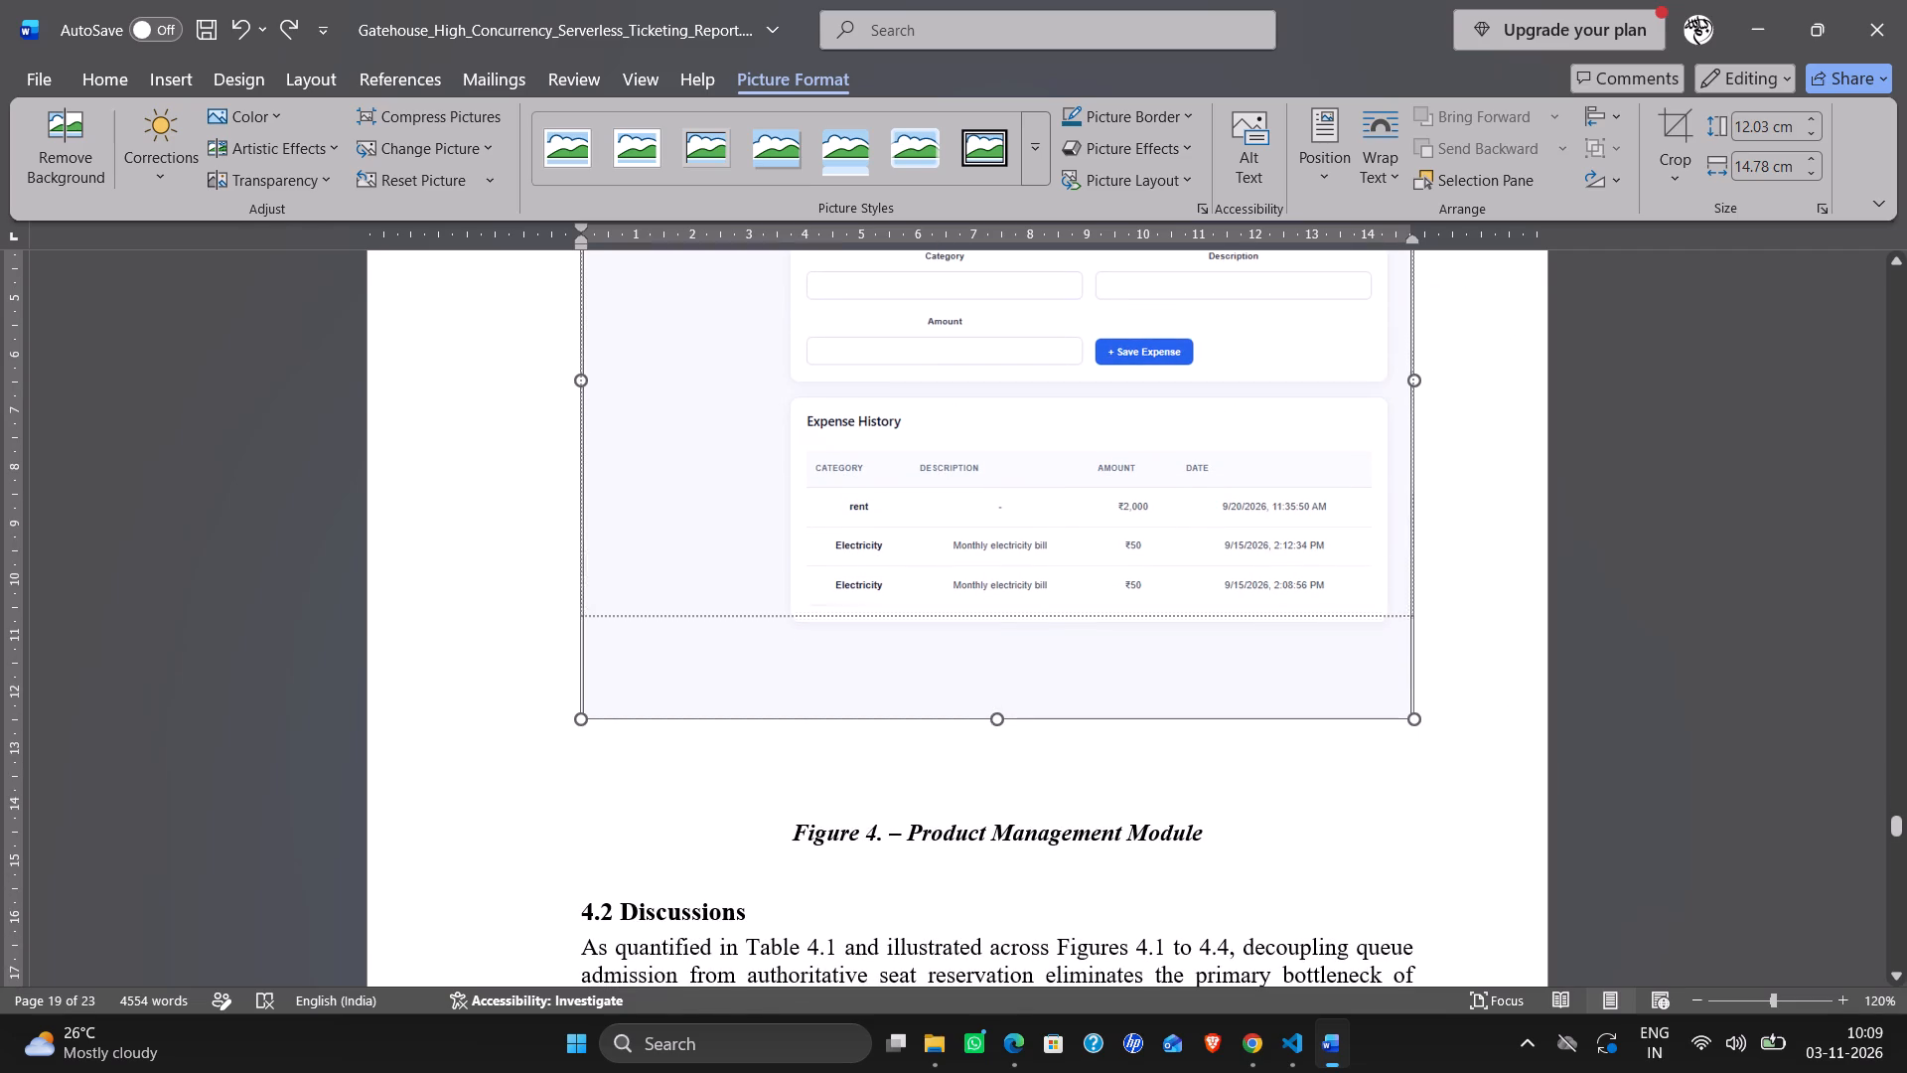
left_click_drag(986, 595, 1014, 372)
scroll(1014, 372, "up", 2)
scroll(982, 581, "down", 1)
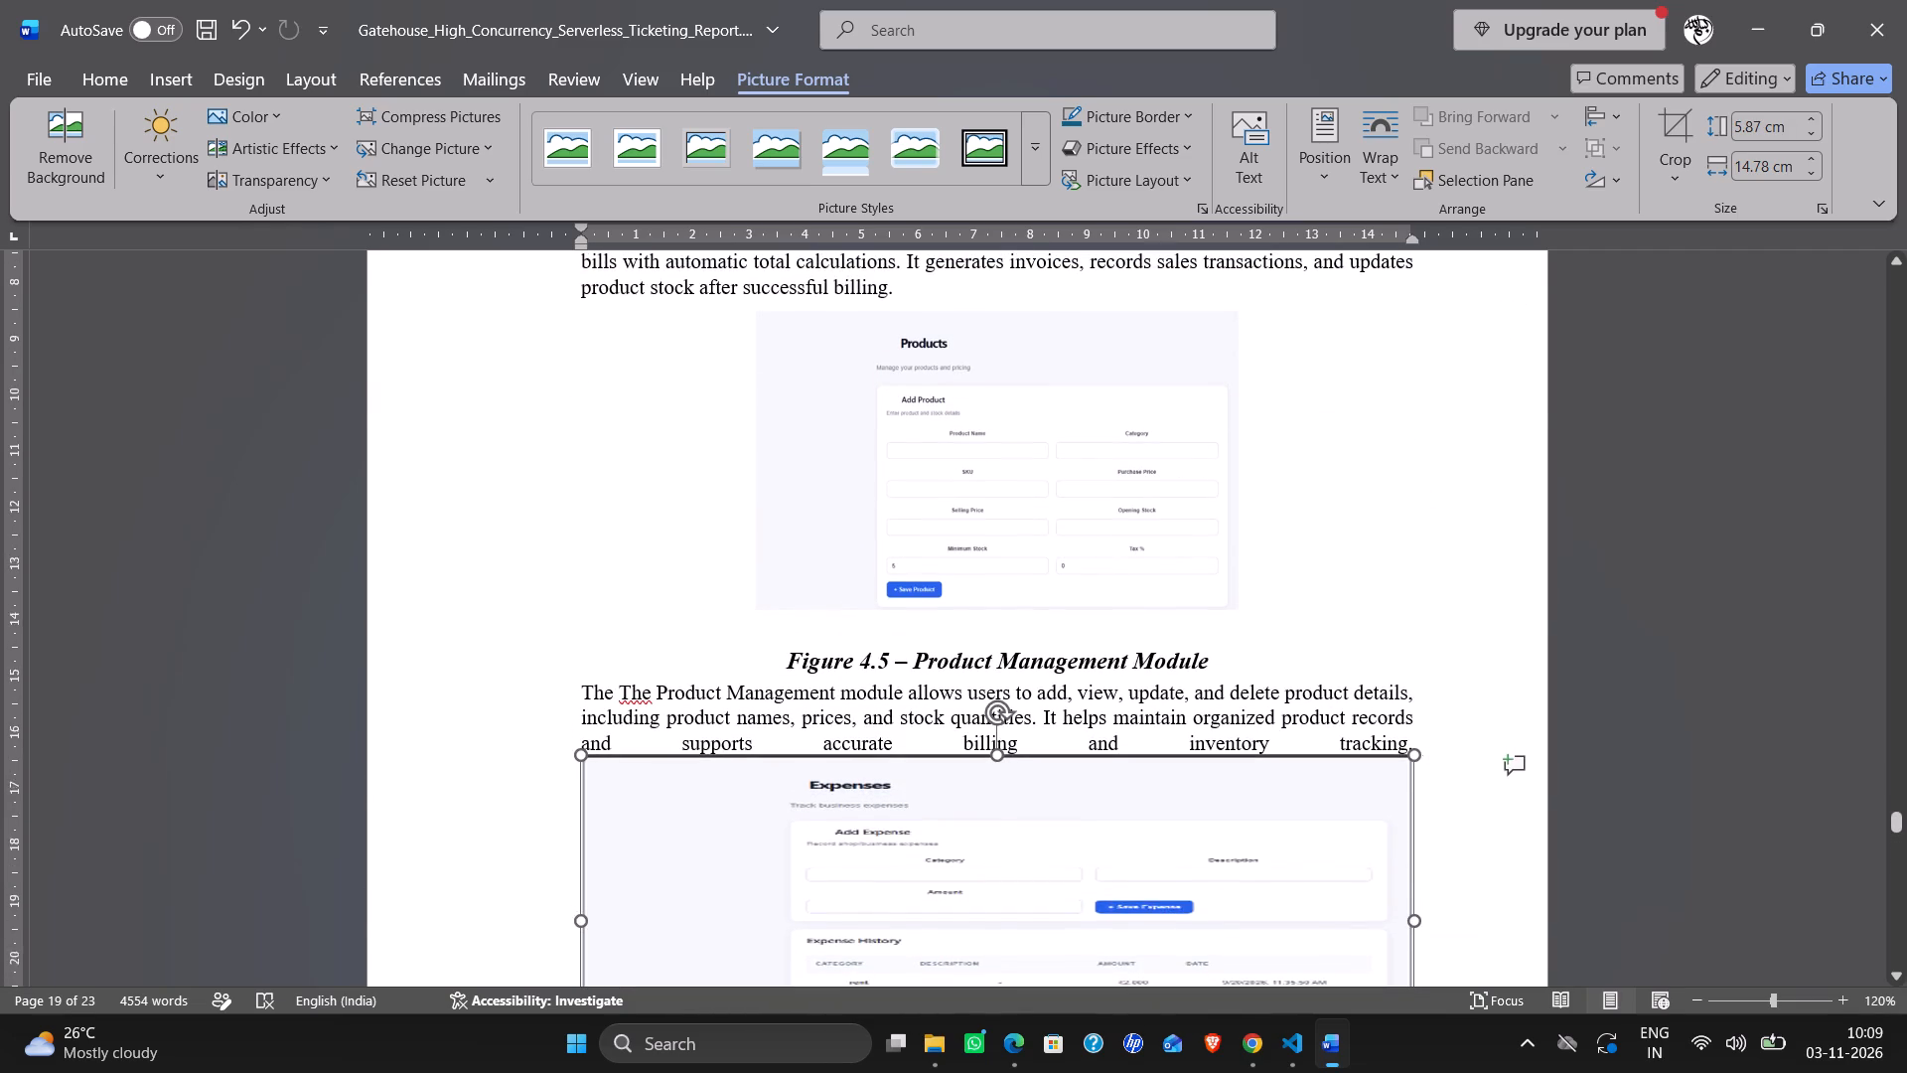
scroll(982, 581, "down", 1)
left_click(1035, 636)
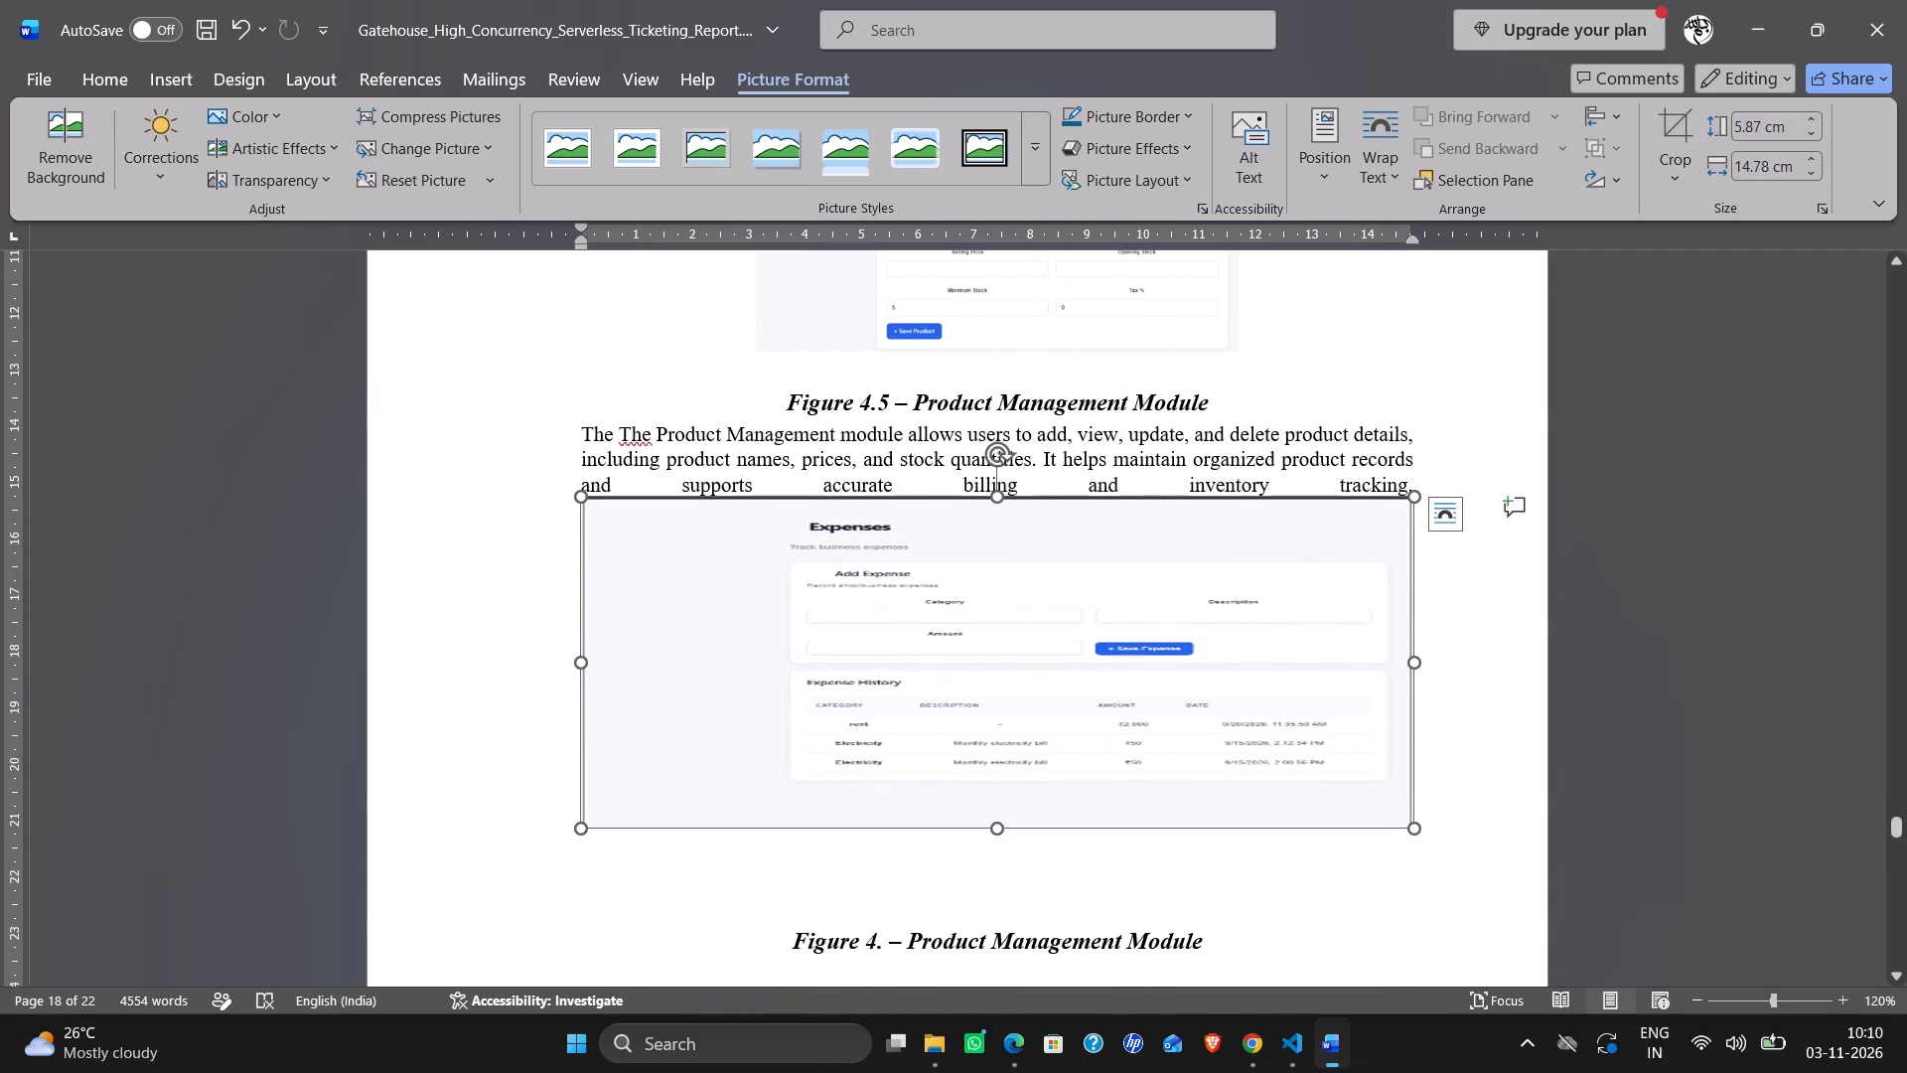
left_click_drag(1410, 827, 1271, 776)
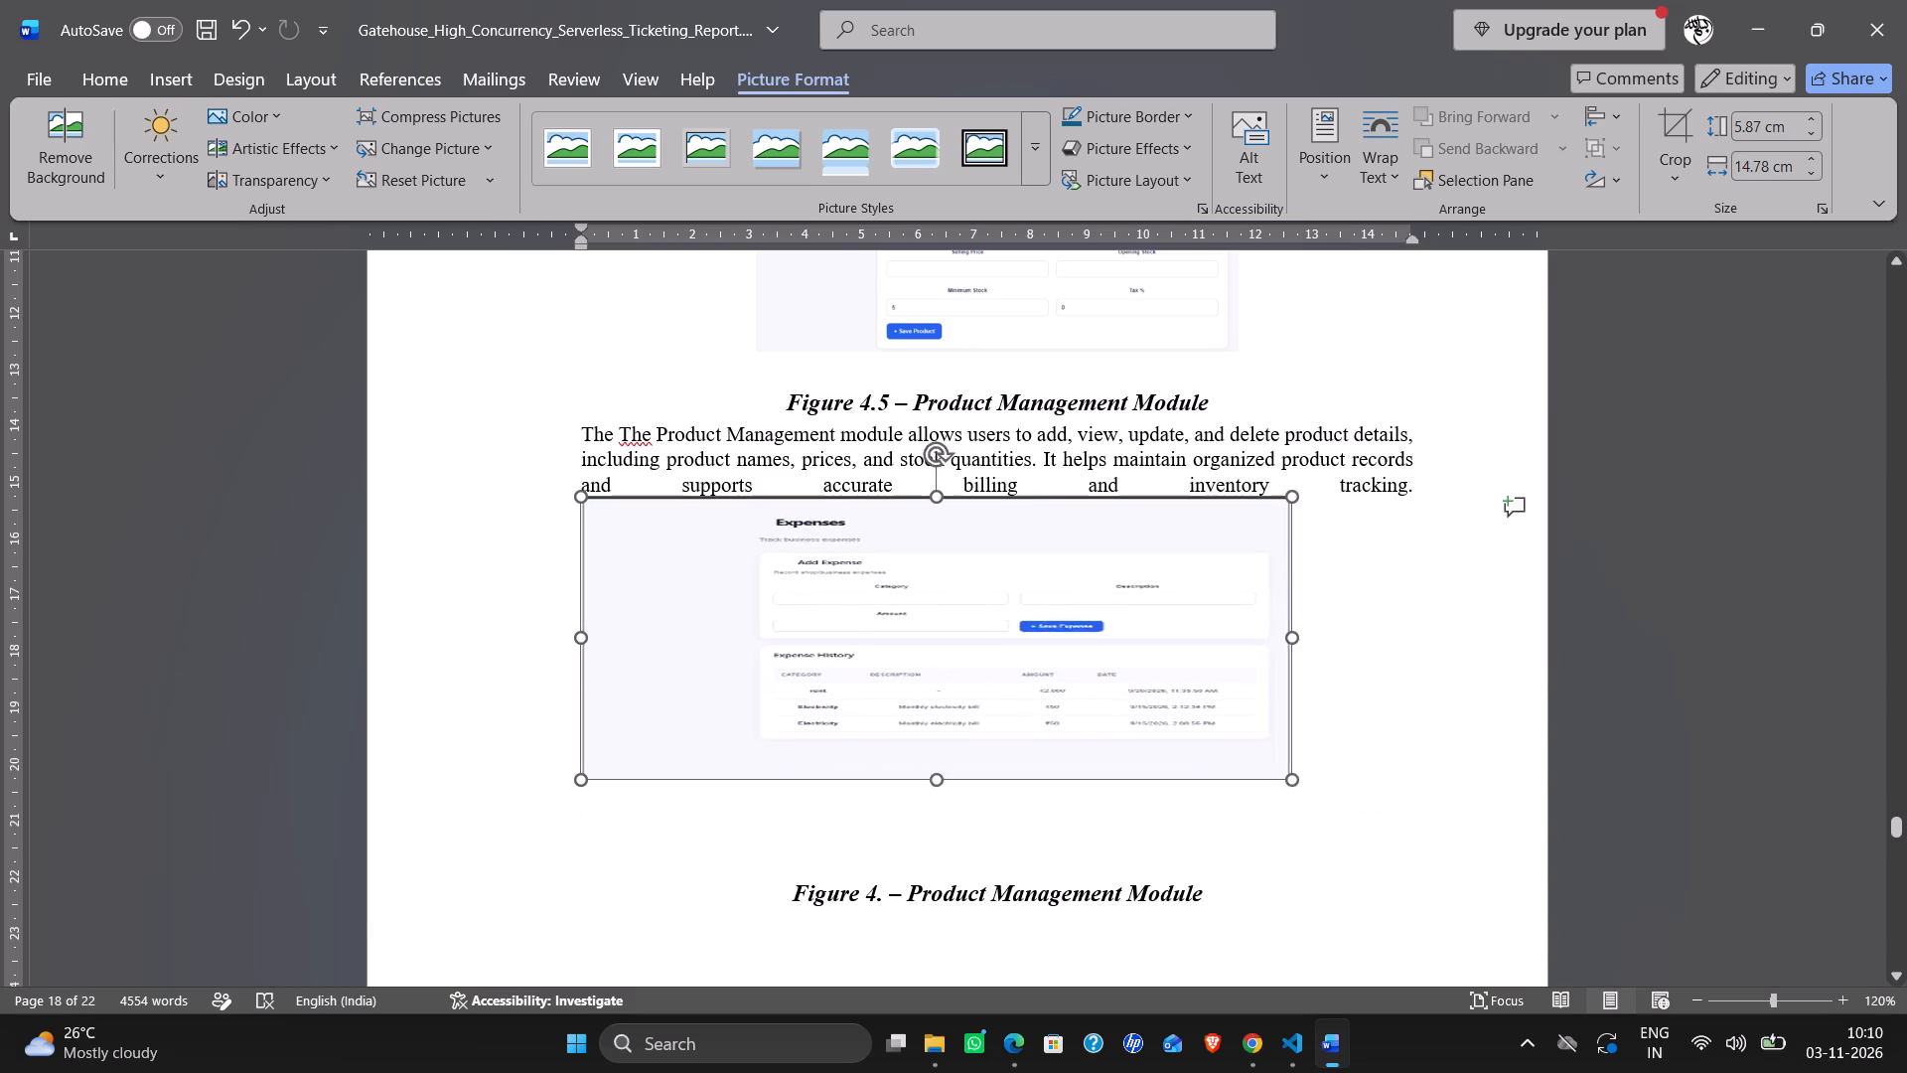
left_click_drag(1271, 776, 1160, 736)
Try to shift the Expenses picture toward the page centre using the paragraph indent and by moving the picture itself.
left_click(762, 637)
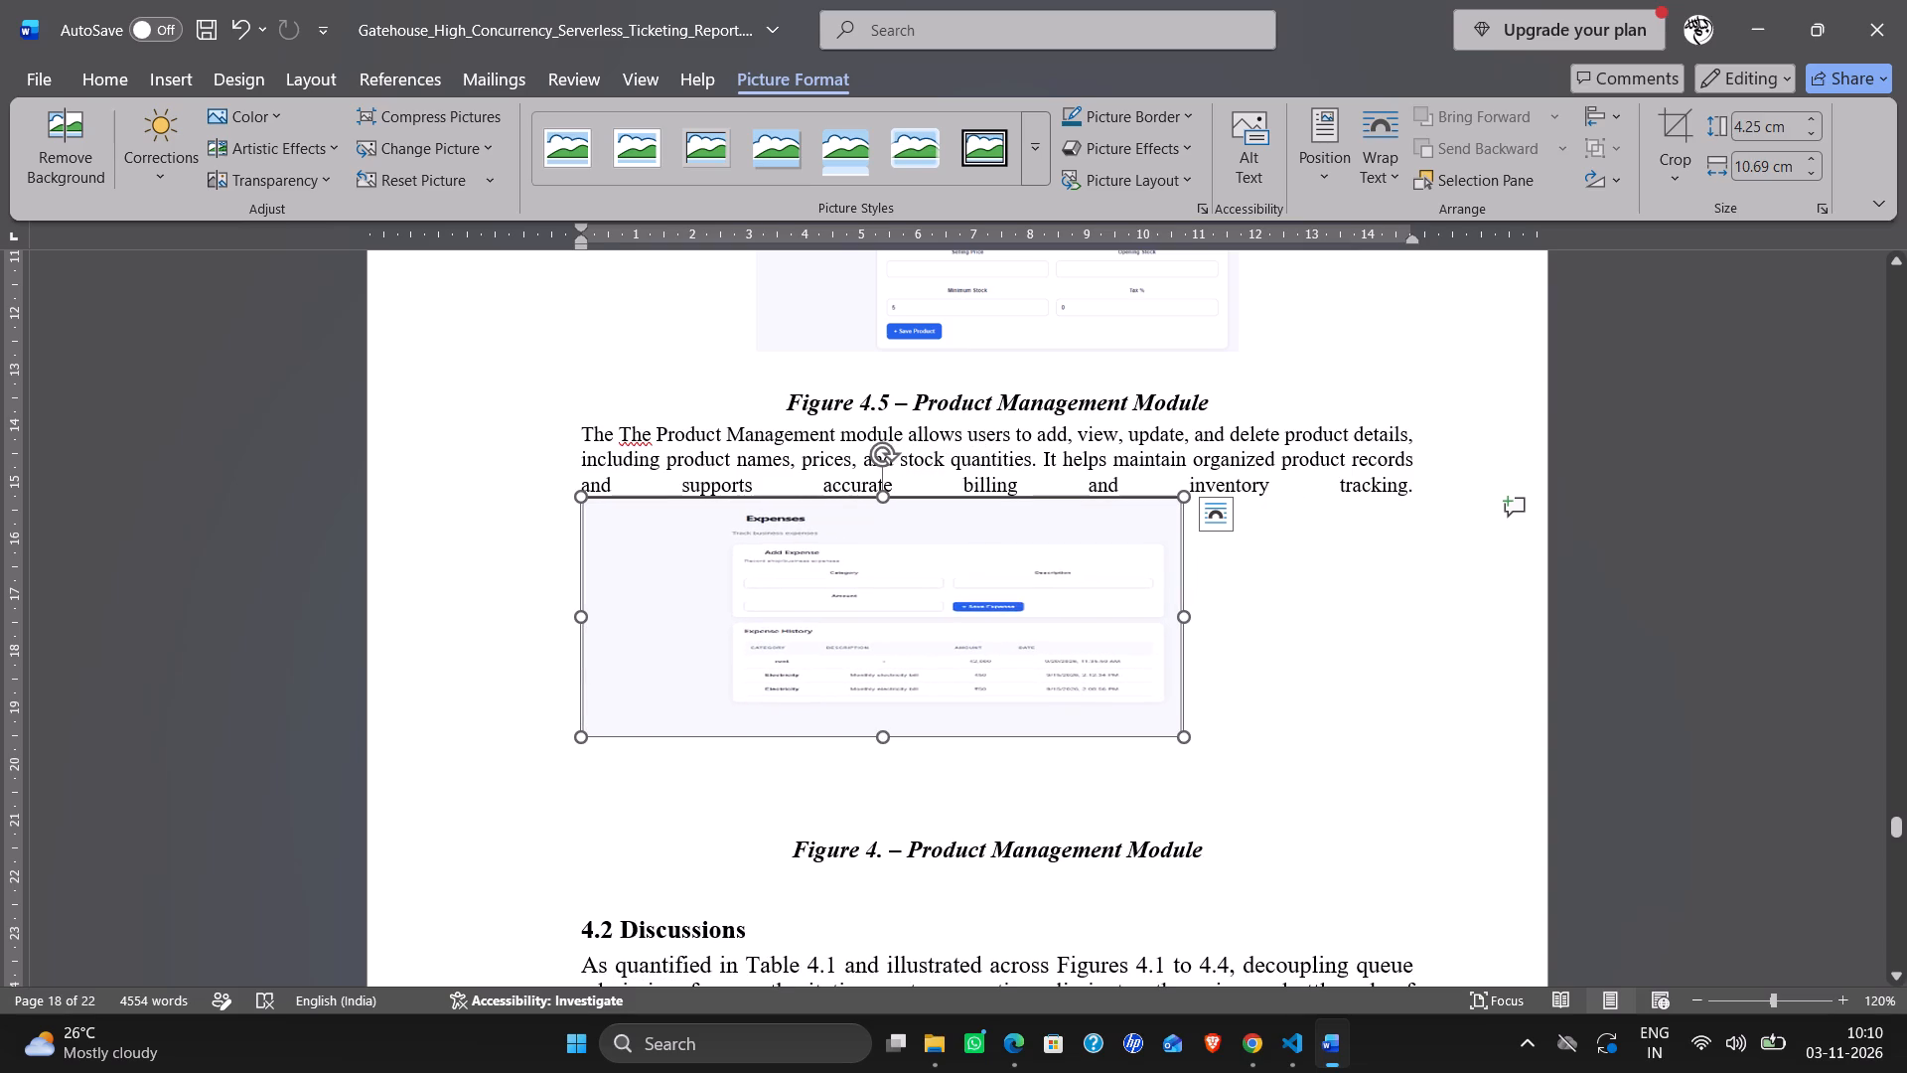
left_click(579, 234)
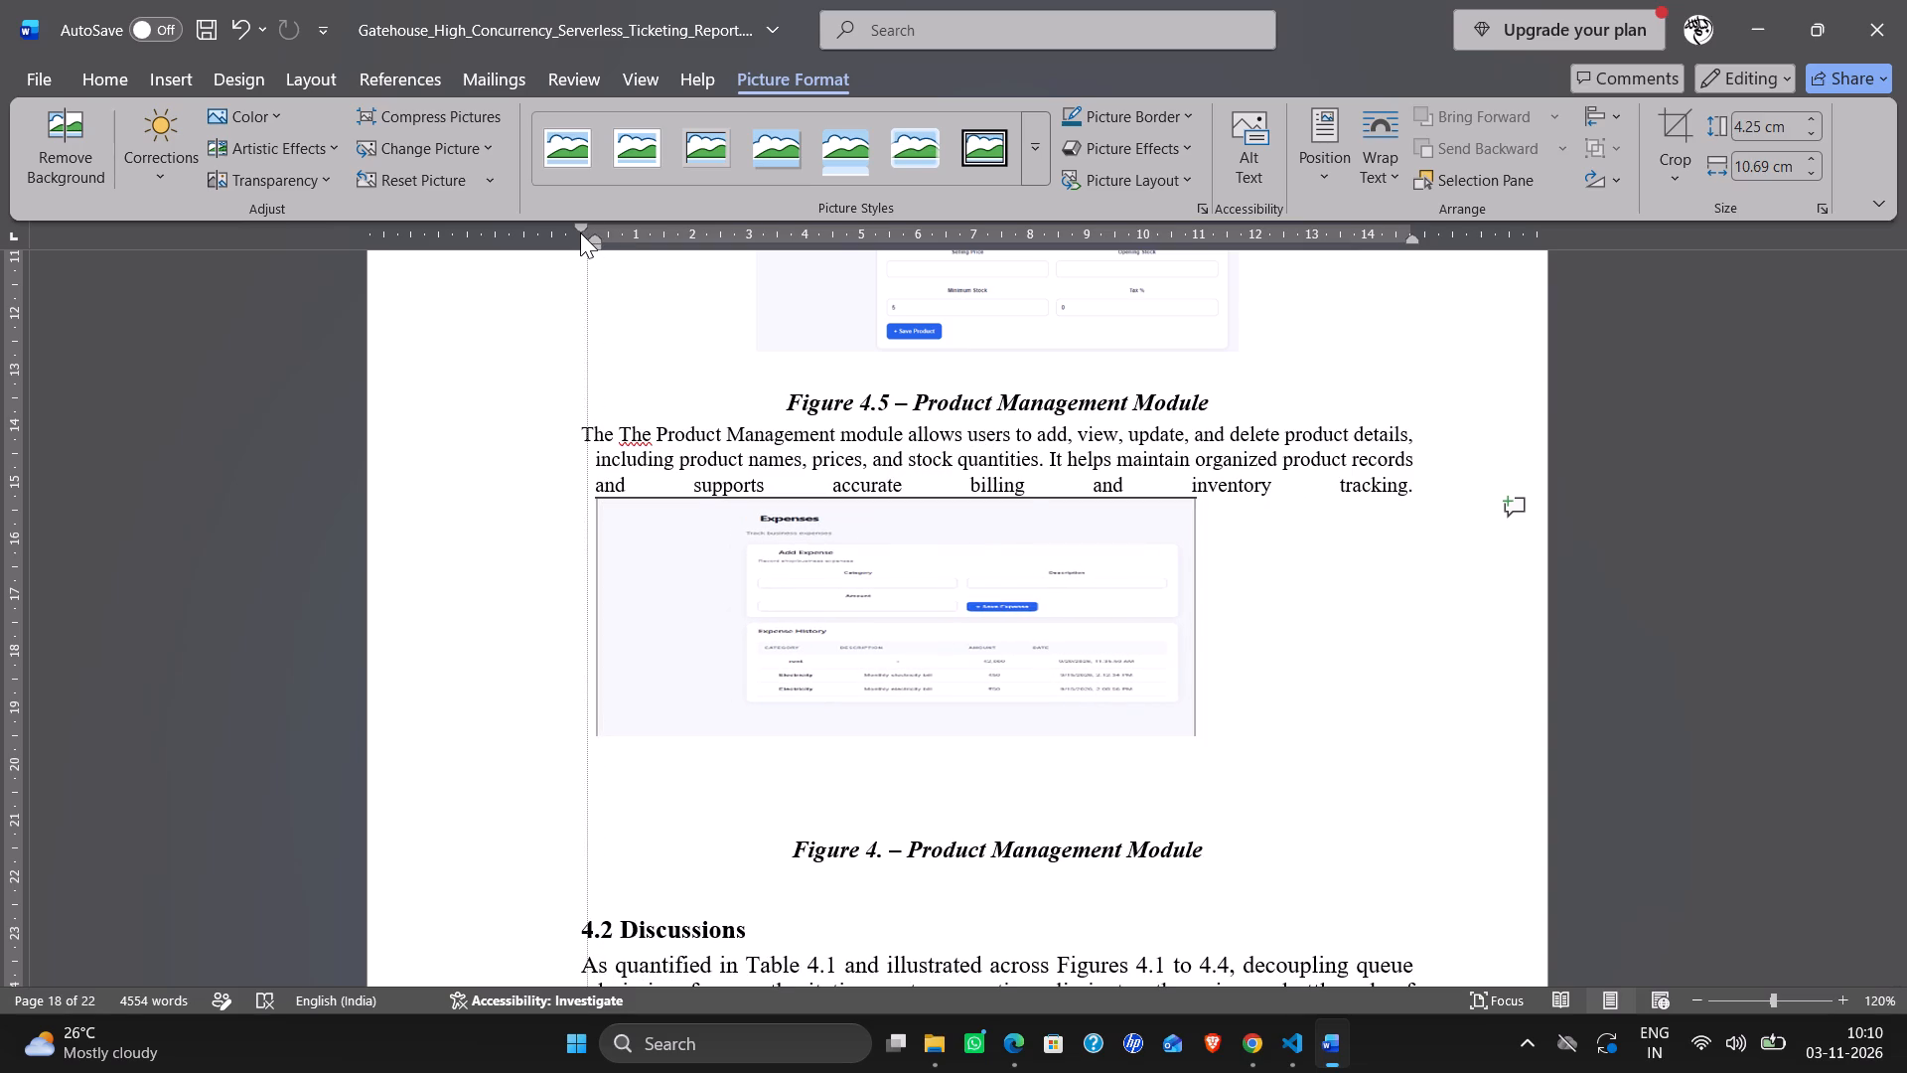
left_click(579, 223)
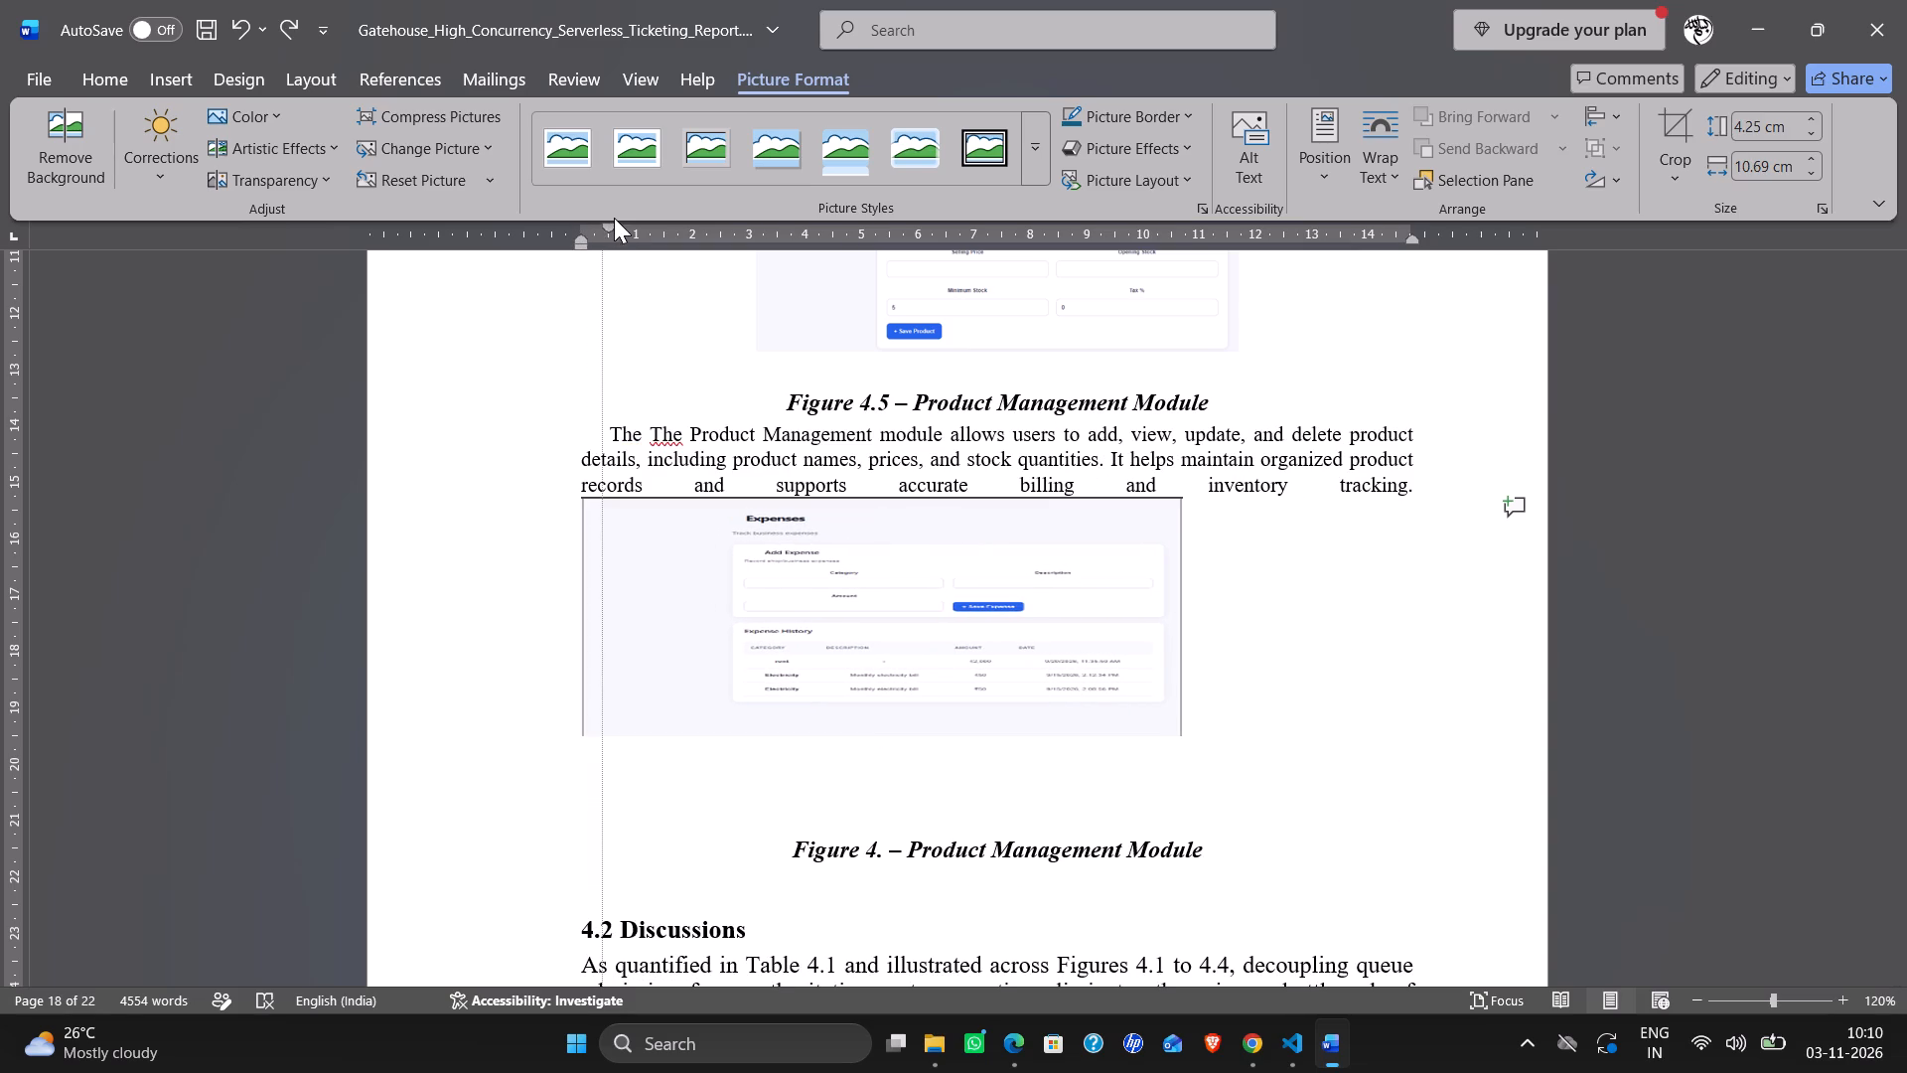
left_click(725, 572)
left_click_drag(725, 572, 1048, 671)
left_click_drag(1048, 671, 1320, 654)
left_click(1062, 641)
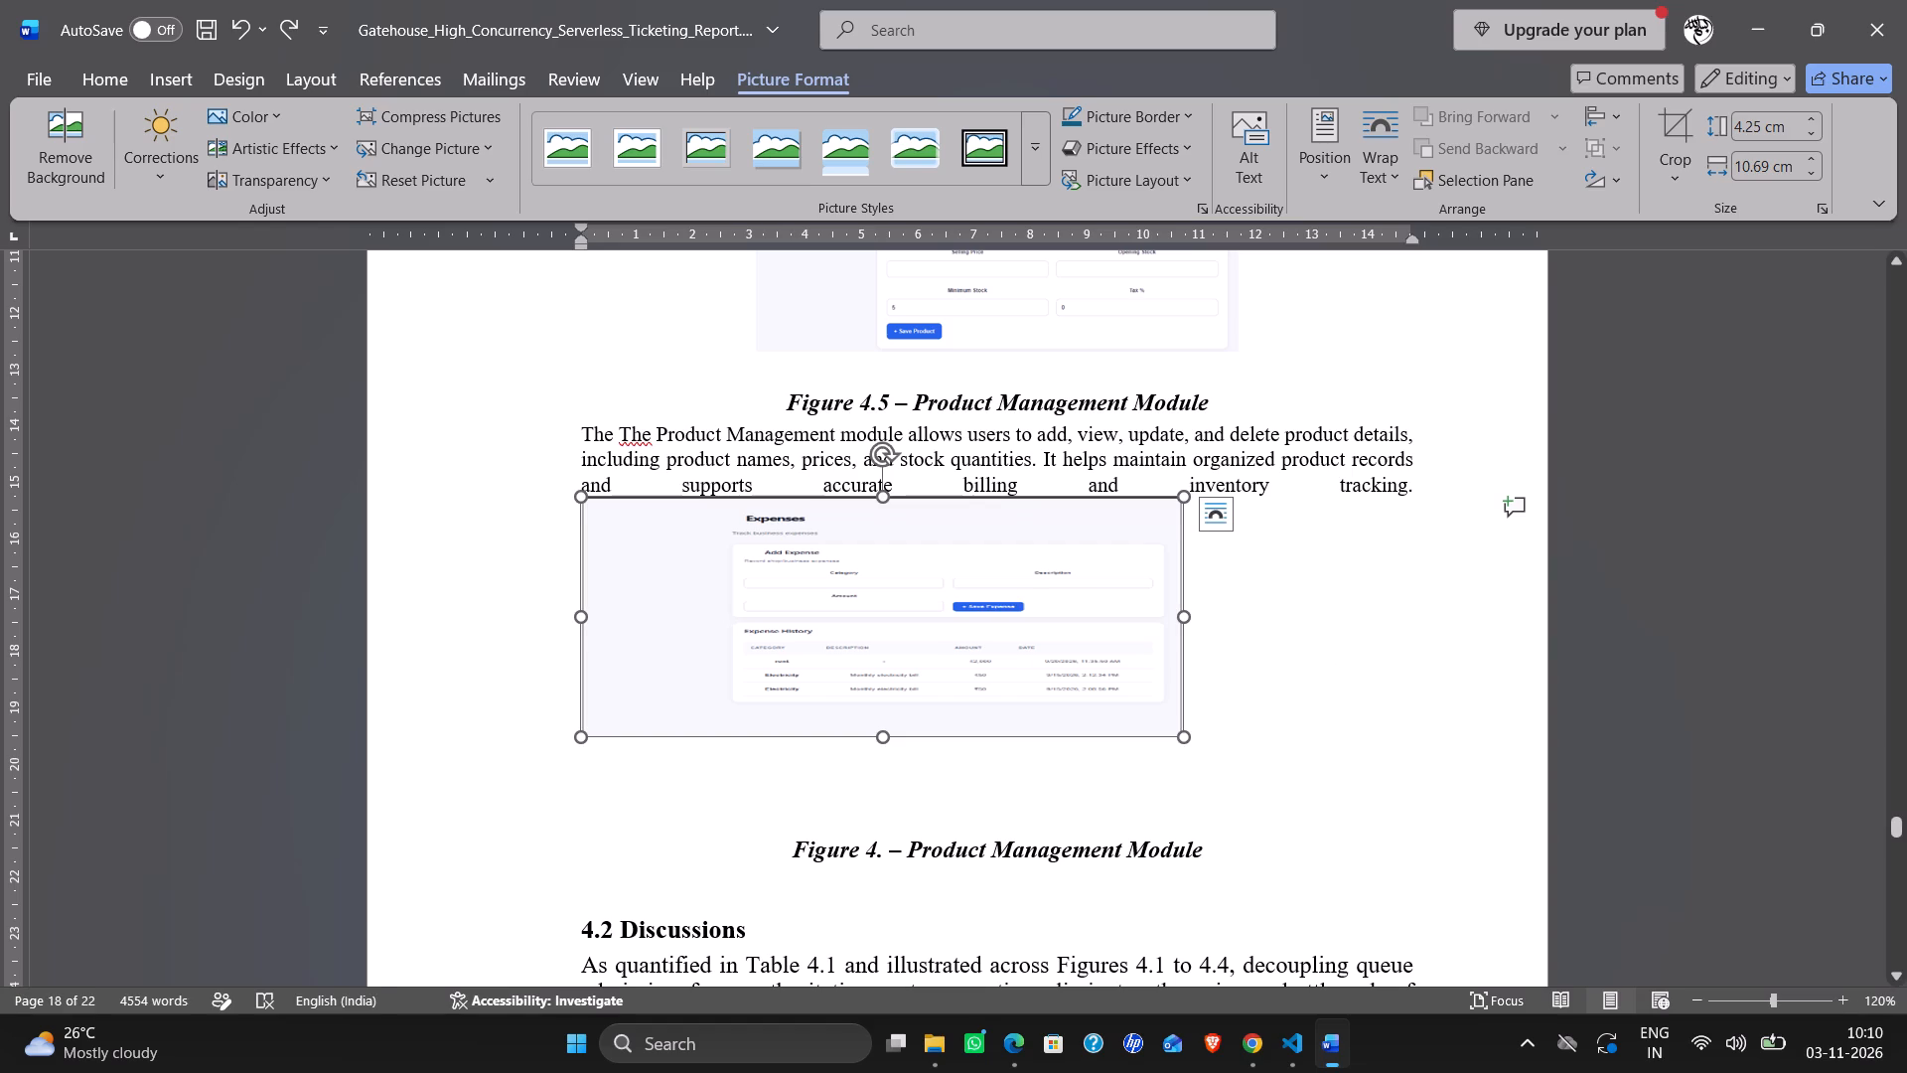
Insert a paragraph break after the Product Management description so the Expenses picture stands in its own paragraph.
left_click(1450, 506)
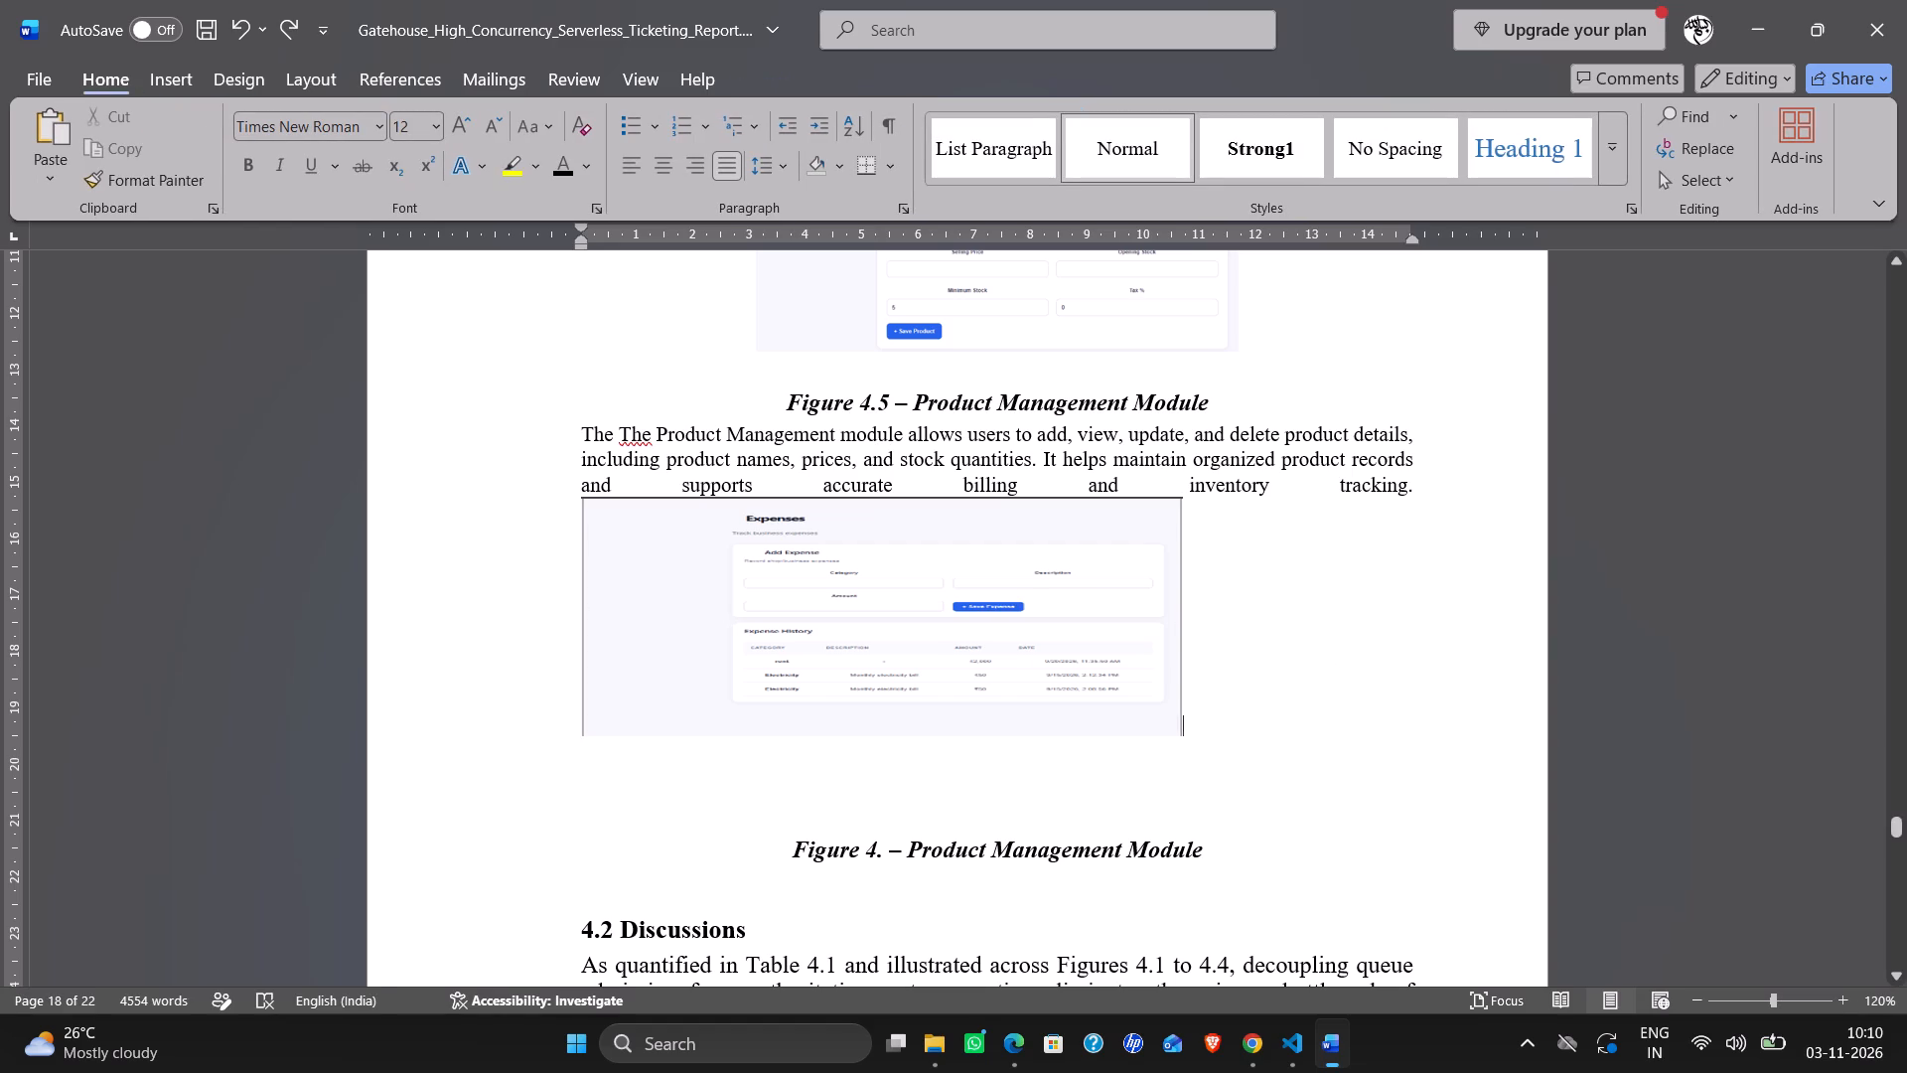
left_click(1439, 475)
key("Return")
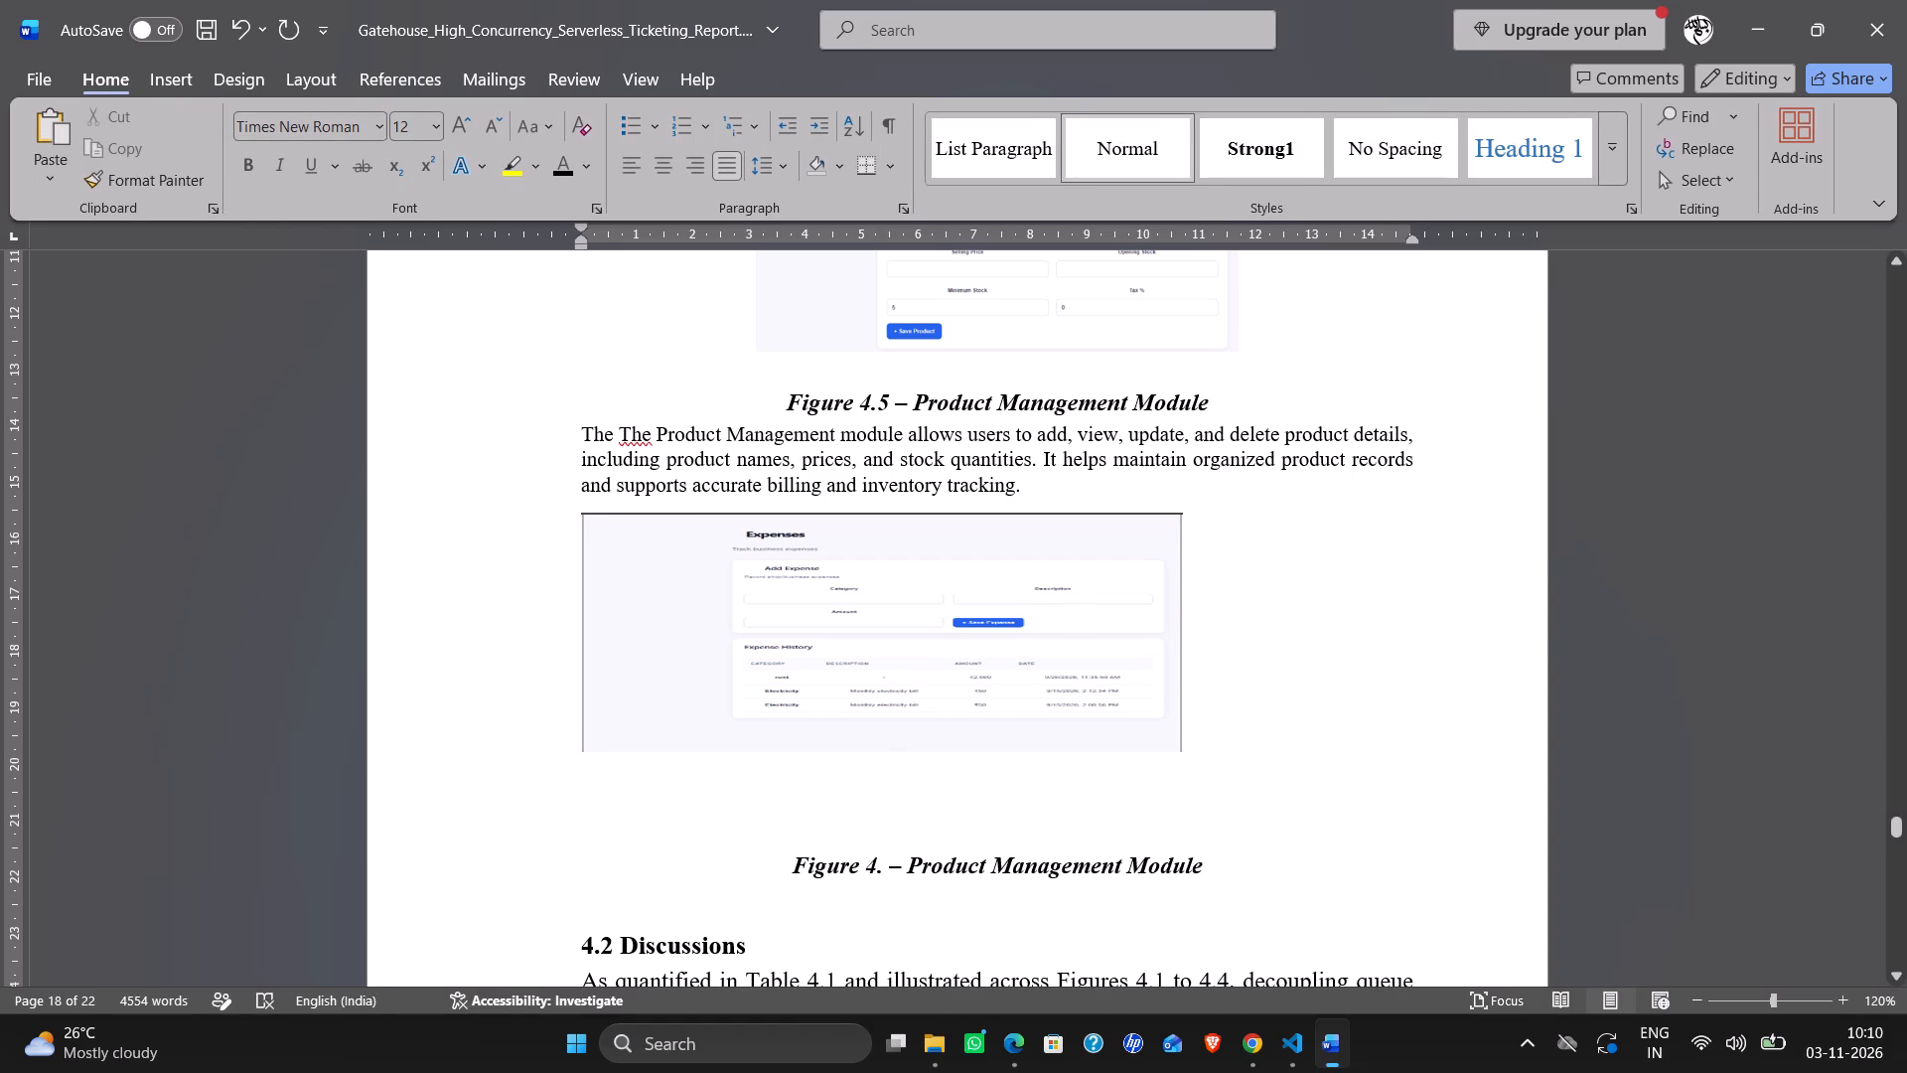
Indent the Expenses picture's paragraph by about 2.25 cm from the margin.
left_click(1105, 546)
left_click_drag(579, 241, 694, 234)
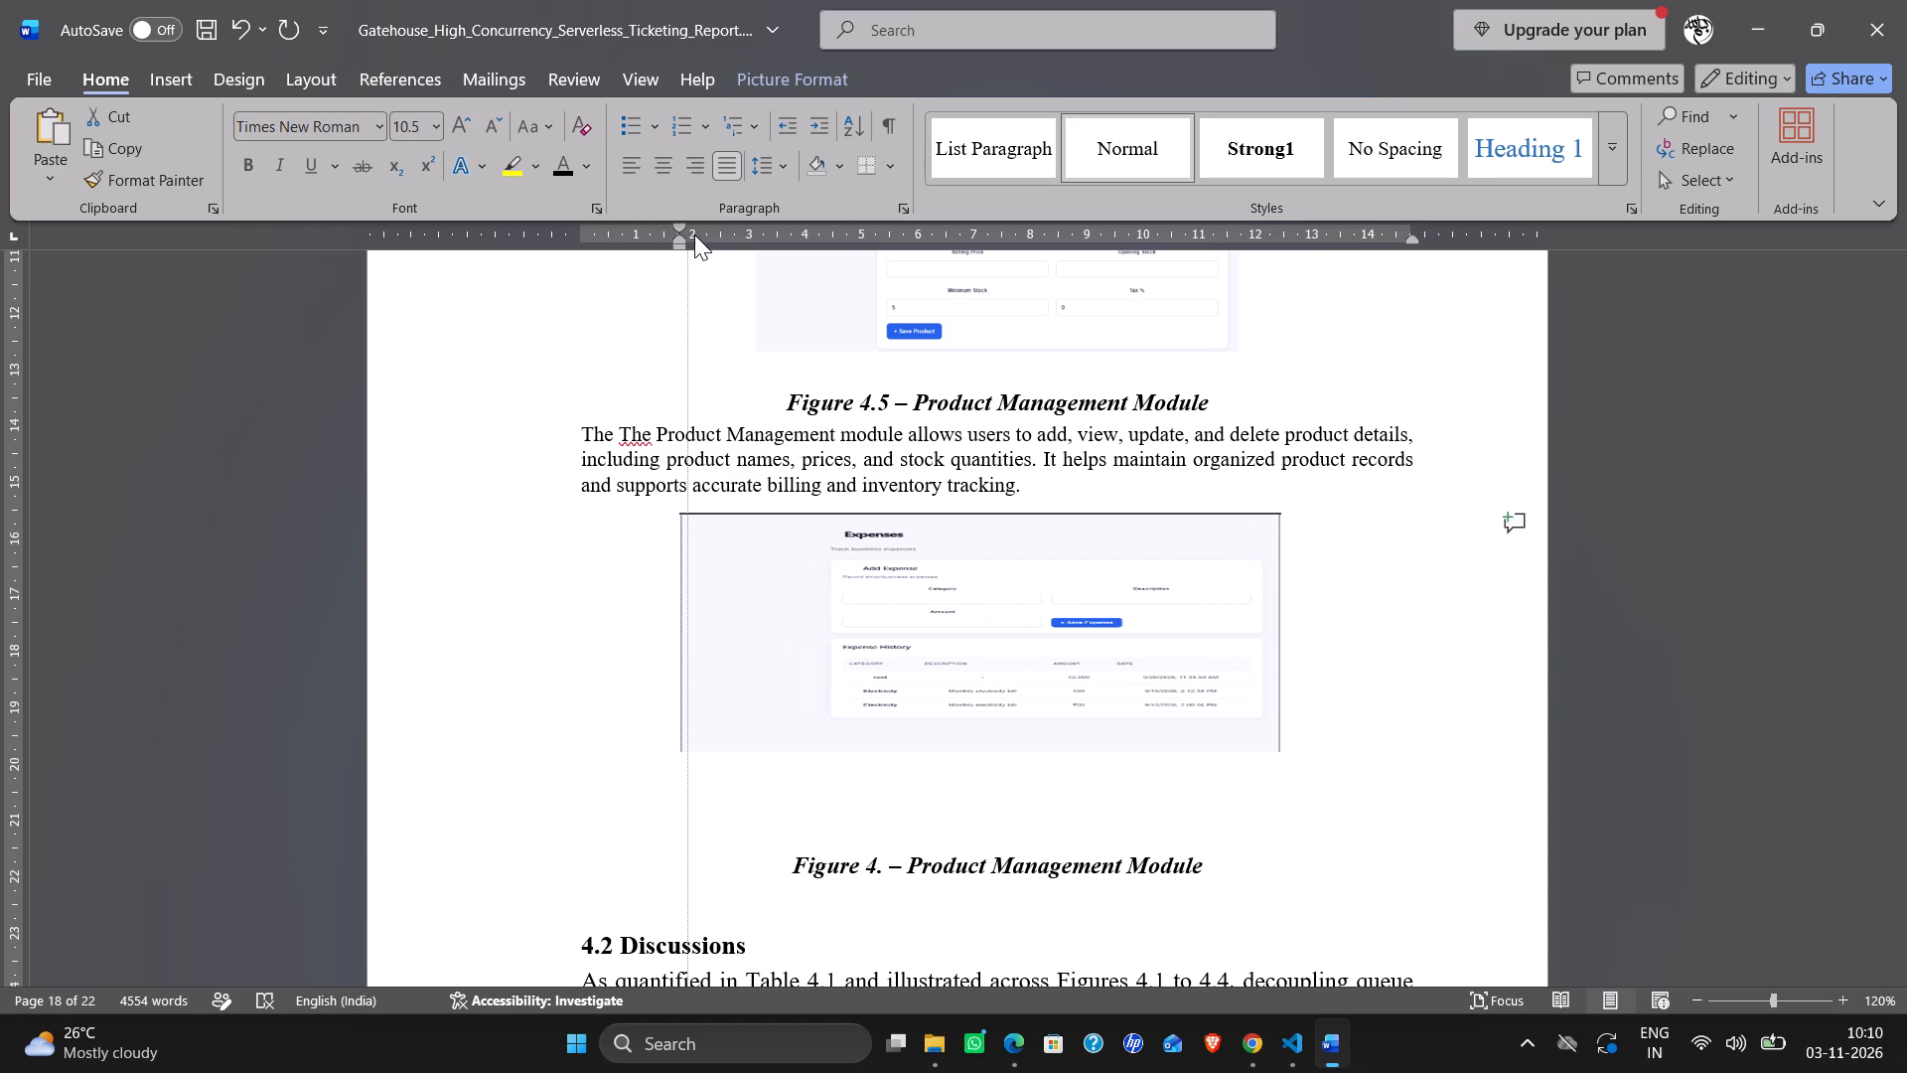
left_click_drag(694, 234, 706, 235)
Make the Expenses picture taller, and scale it down proportionally until it is slightly narrower.
left_click(994, 744)
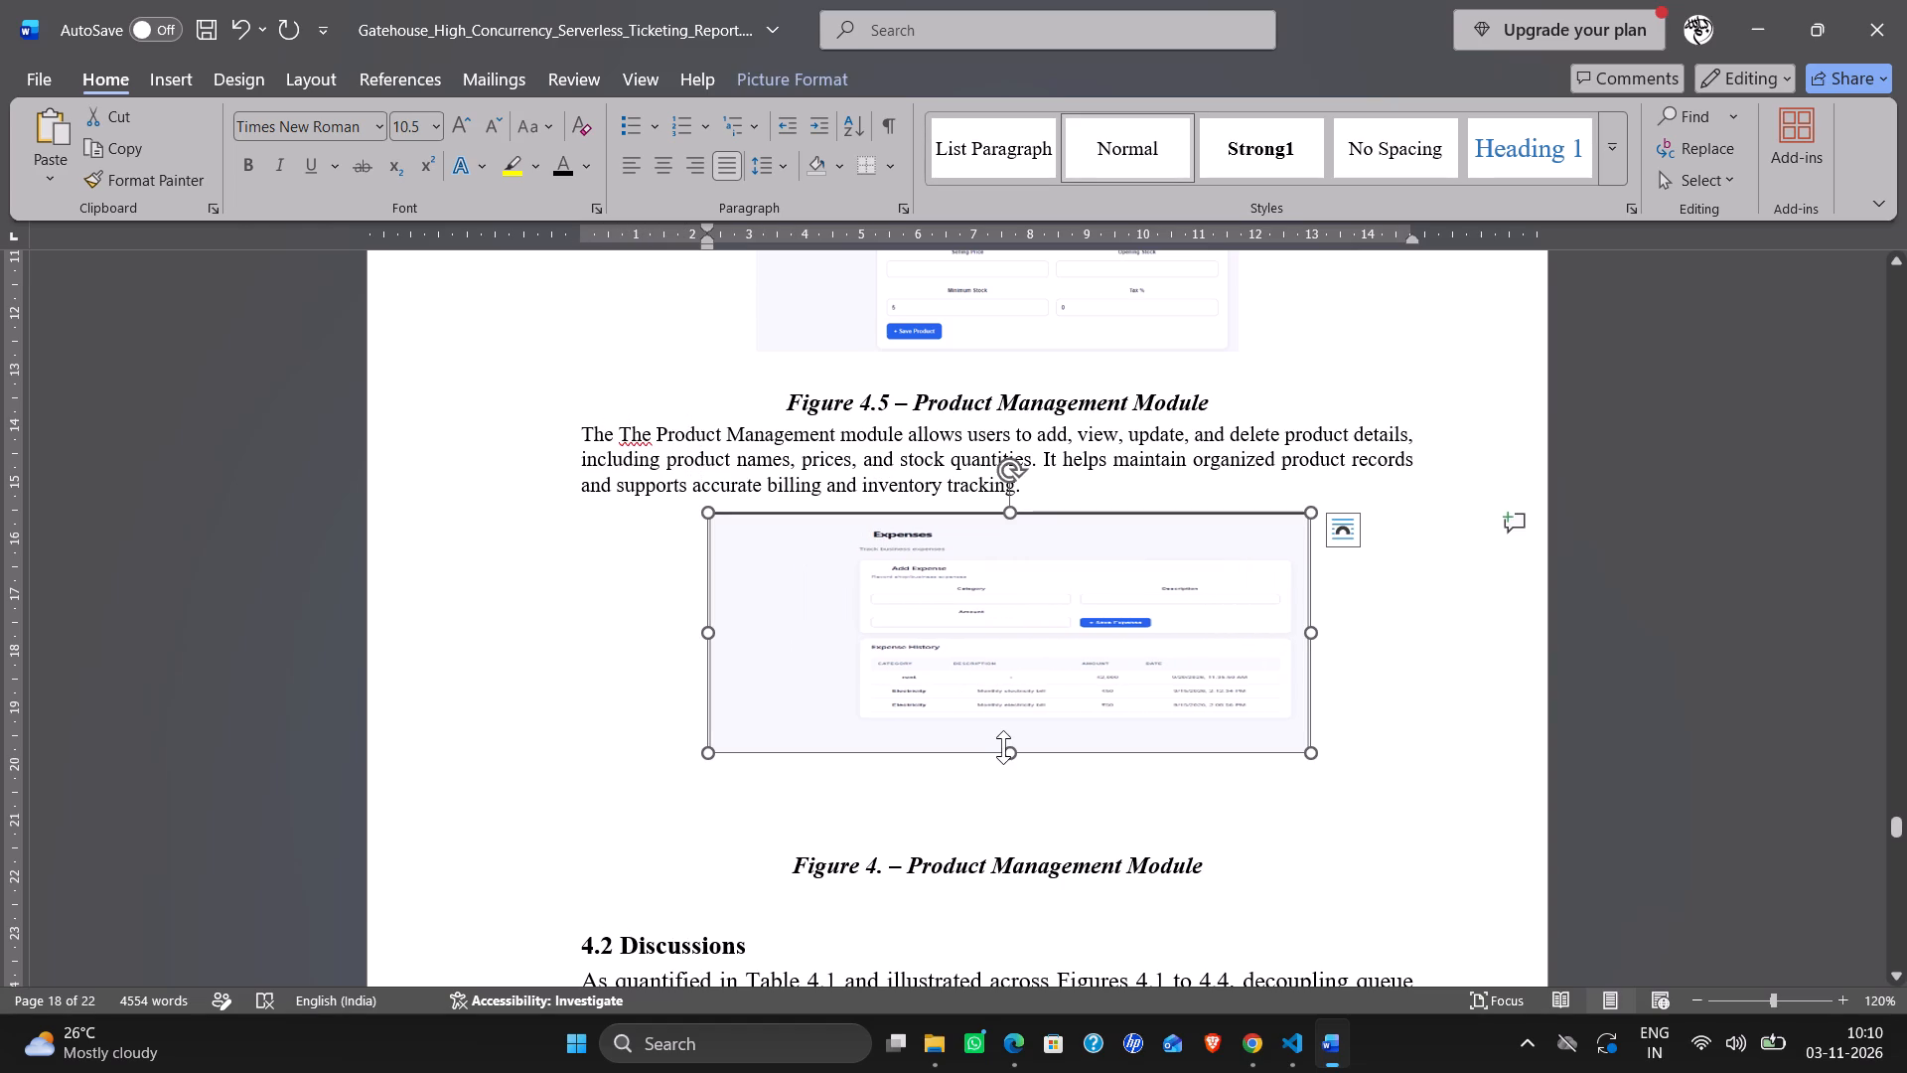
left_click_drag(1003, 747, 1008, 860)
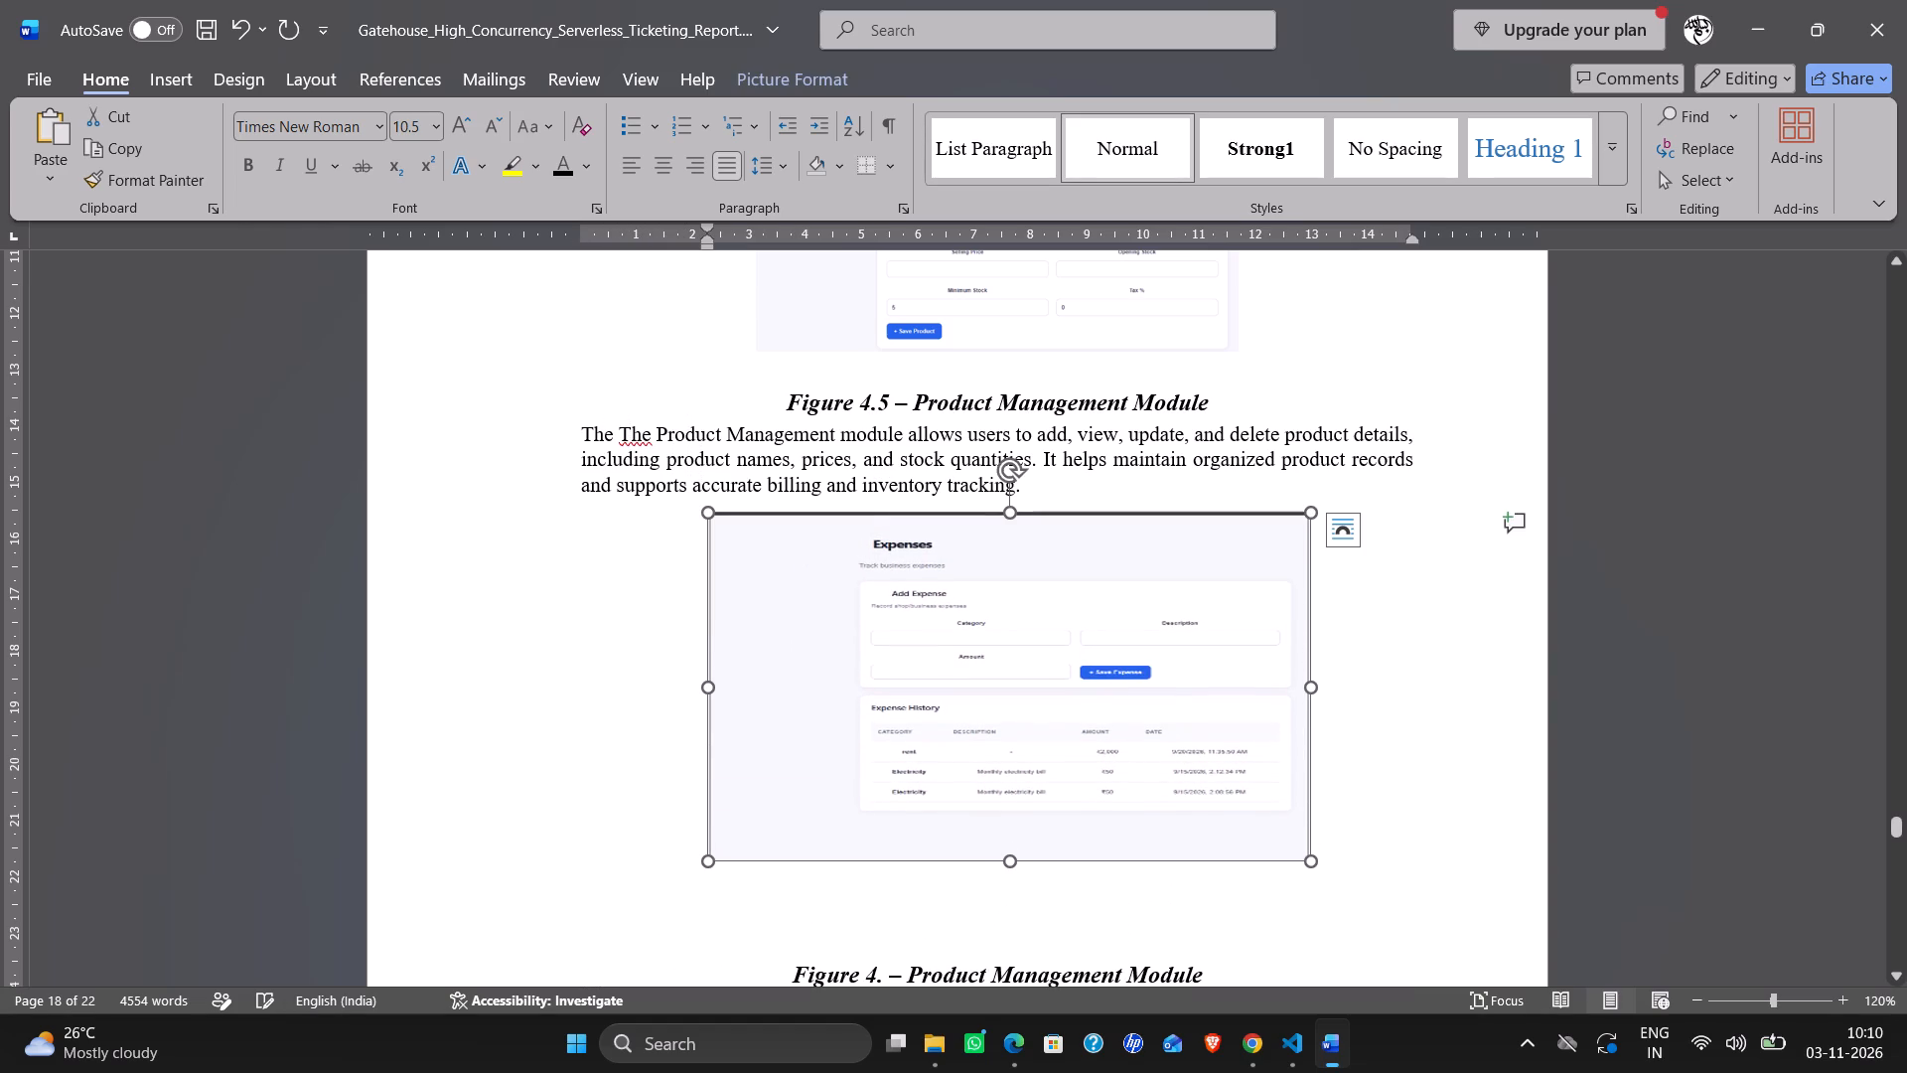
left_click_drag(1310, 512, 1270, 538)
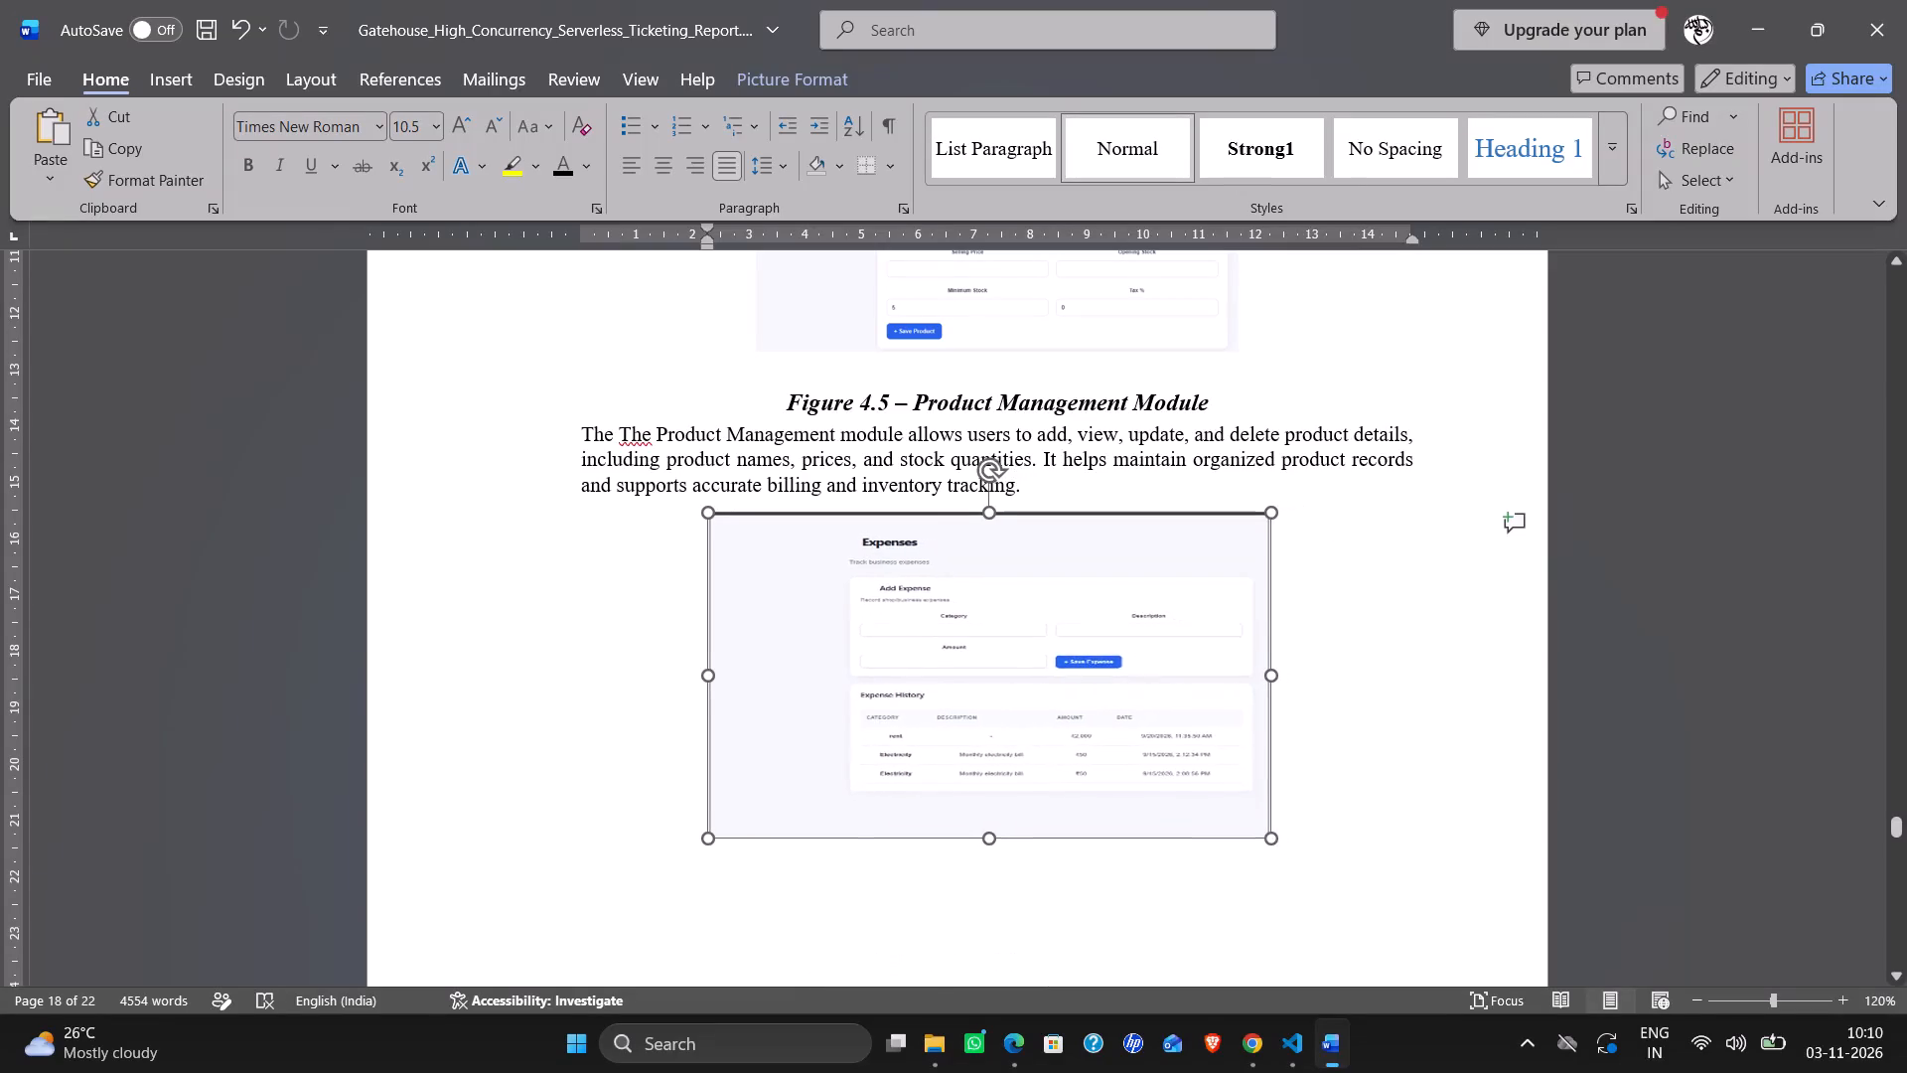
left_click_drag(1270, 538, 1247, 553)
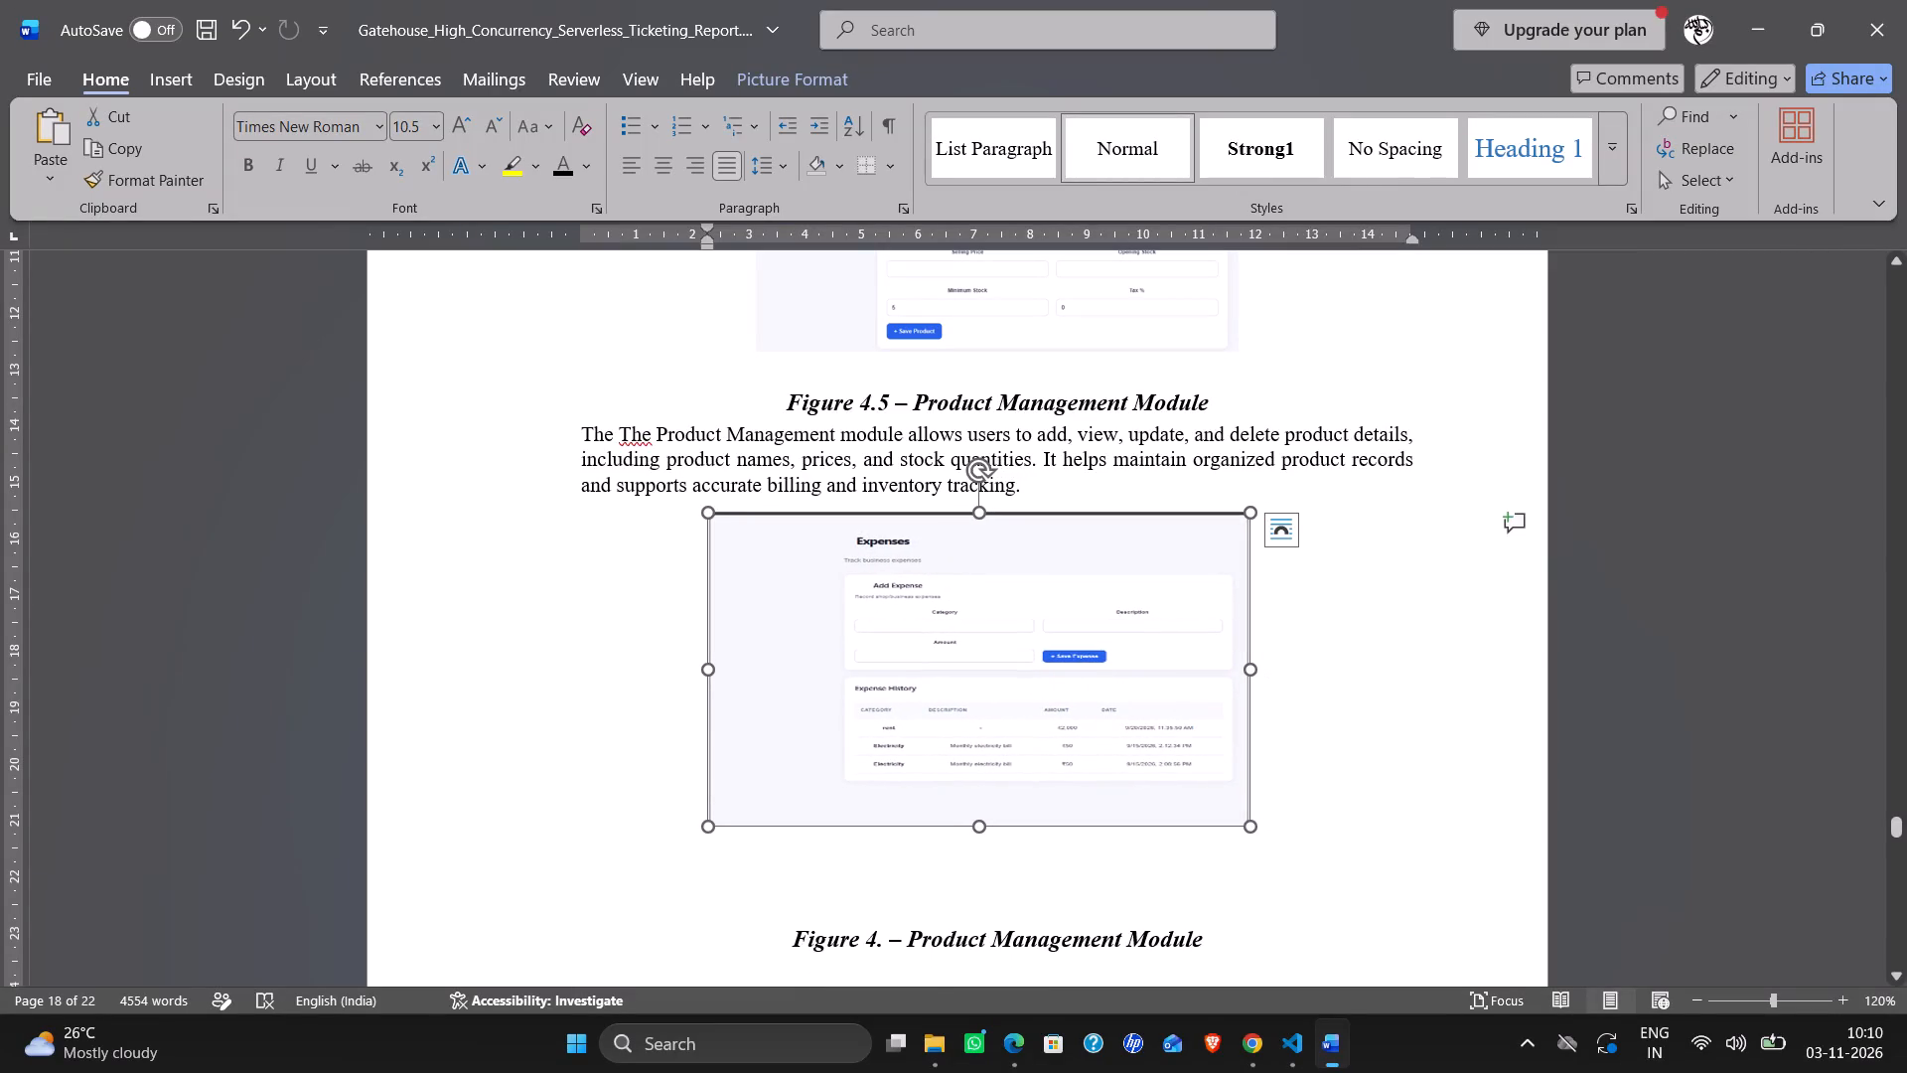
Increase the Expenses picture's paragraph indent to about 3 cm and scale the picture down proportionally until it is slightly smaller.
left_click_drag(706, 235, 751, 236)
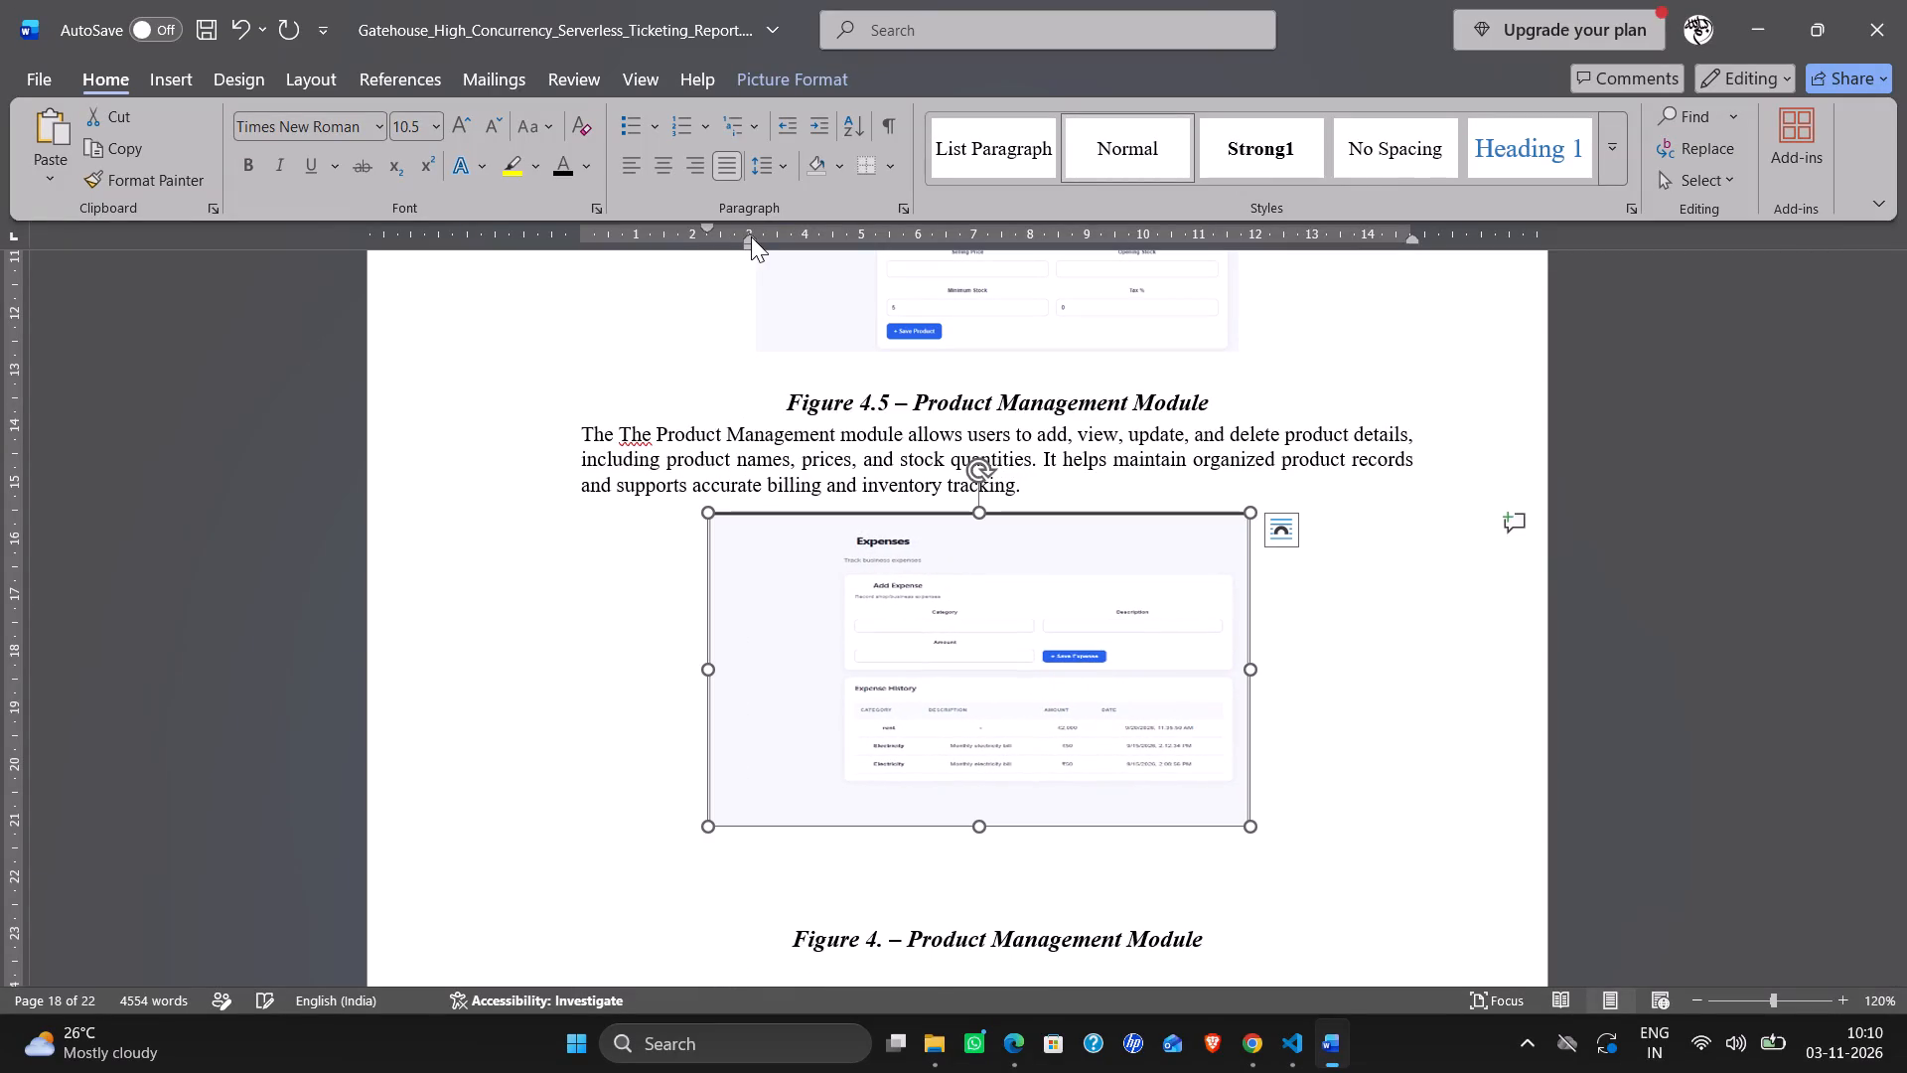
left_click_drag(709, 228, 746, 224)
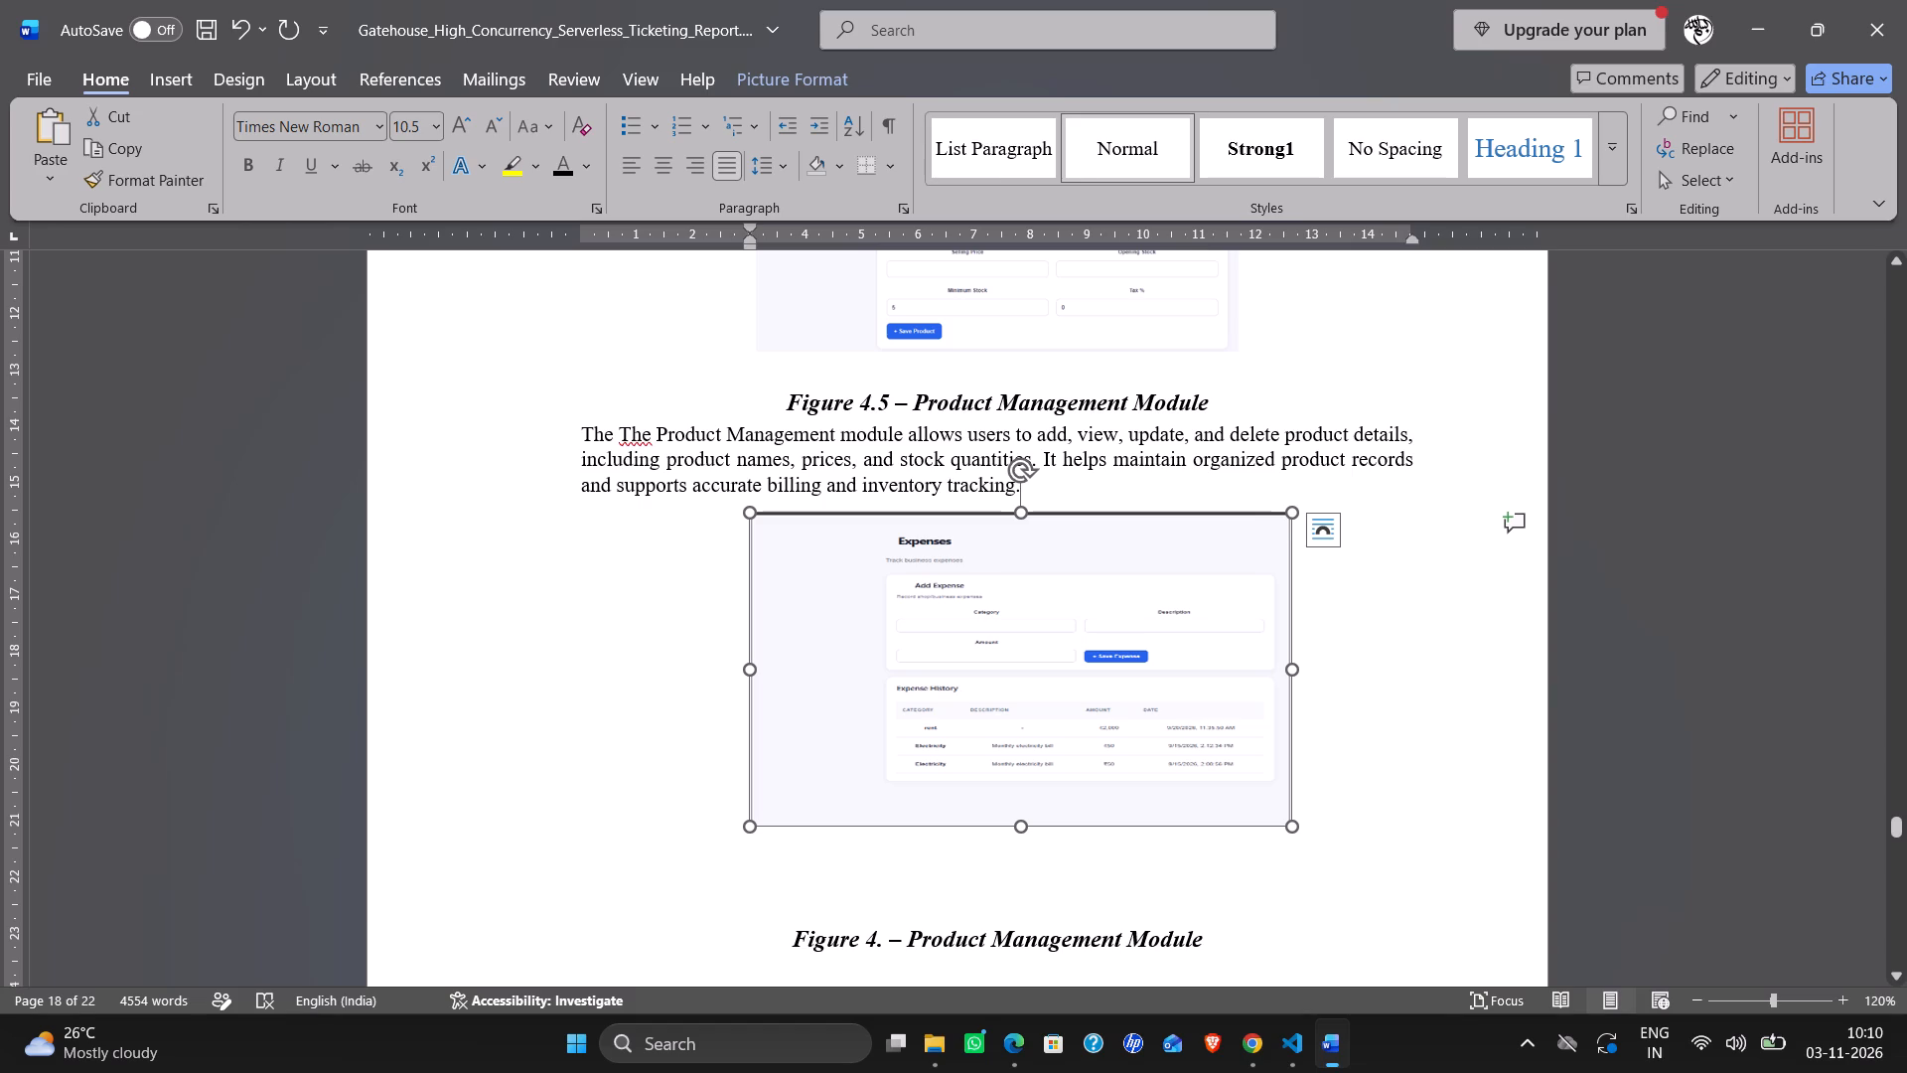
left_click_drag(749, 231, 729, 235)
left_click_drag(1289, 511, 1259, 550)
left_click(1344, 643)
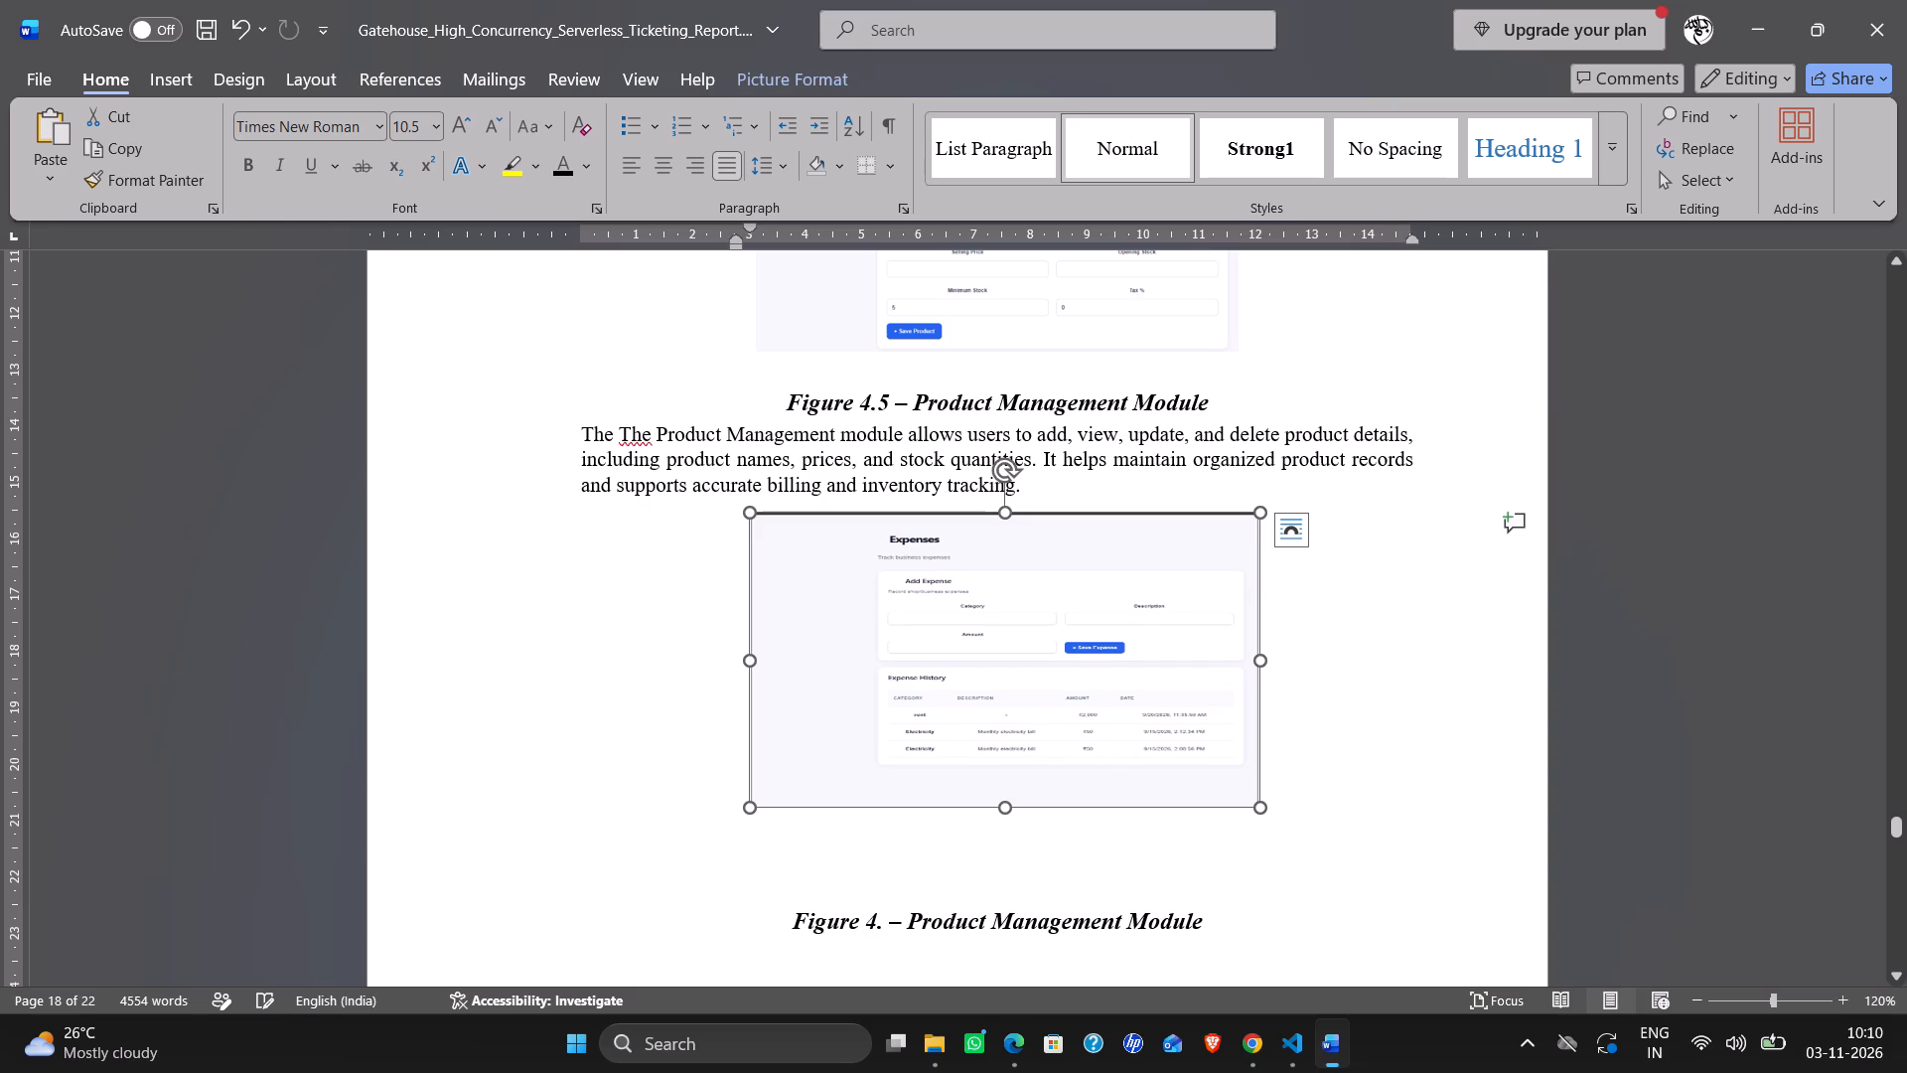
Remove the blank lines between the Expenses picture and its caption, and start a new line below the caption.
scroll(1344, 643, "up", 1)
scroll(1344, 643, "down", 1)
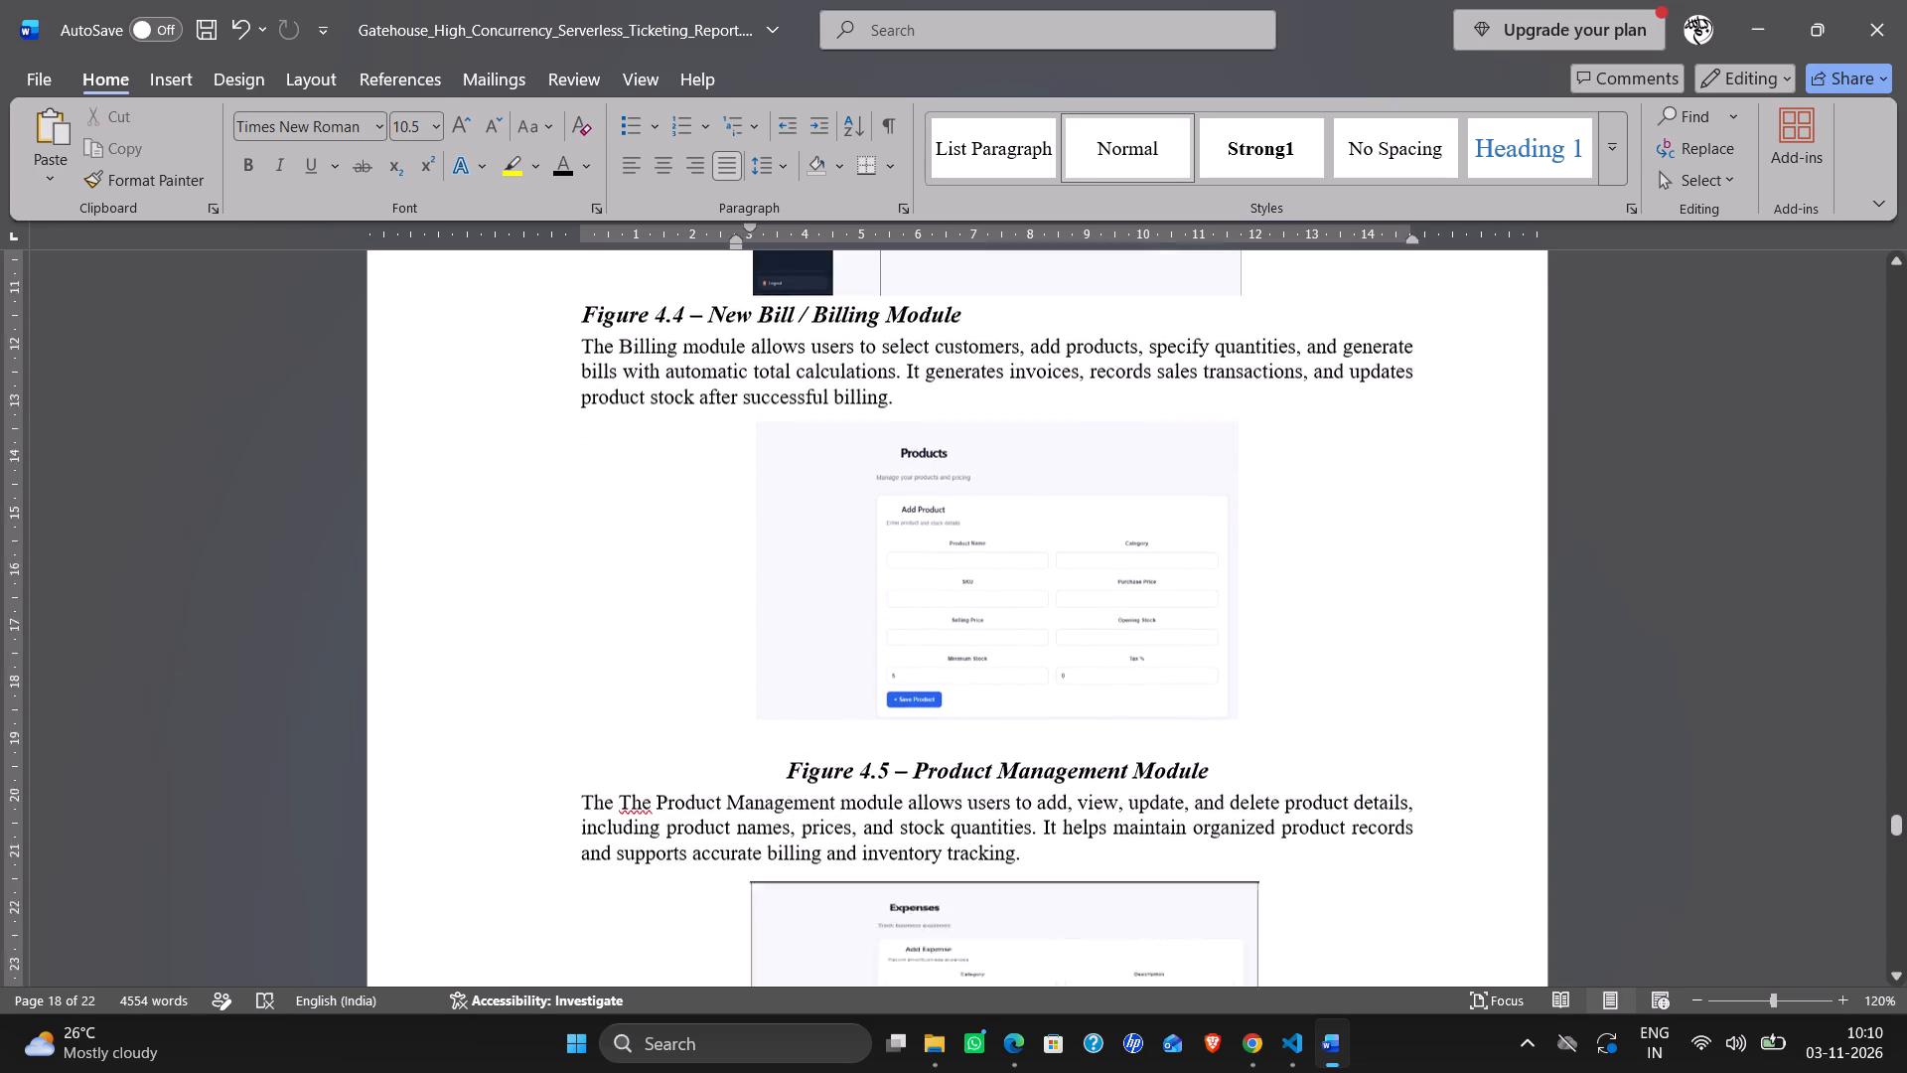
scroll(1344, 643, "down", 1)
left_click(1103, 646)
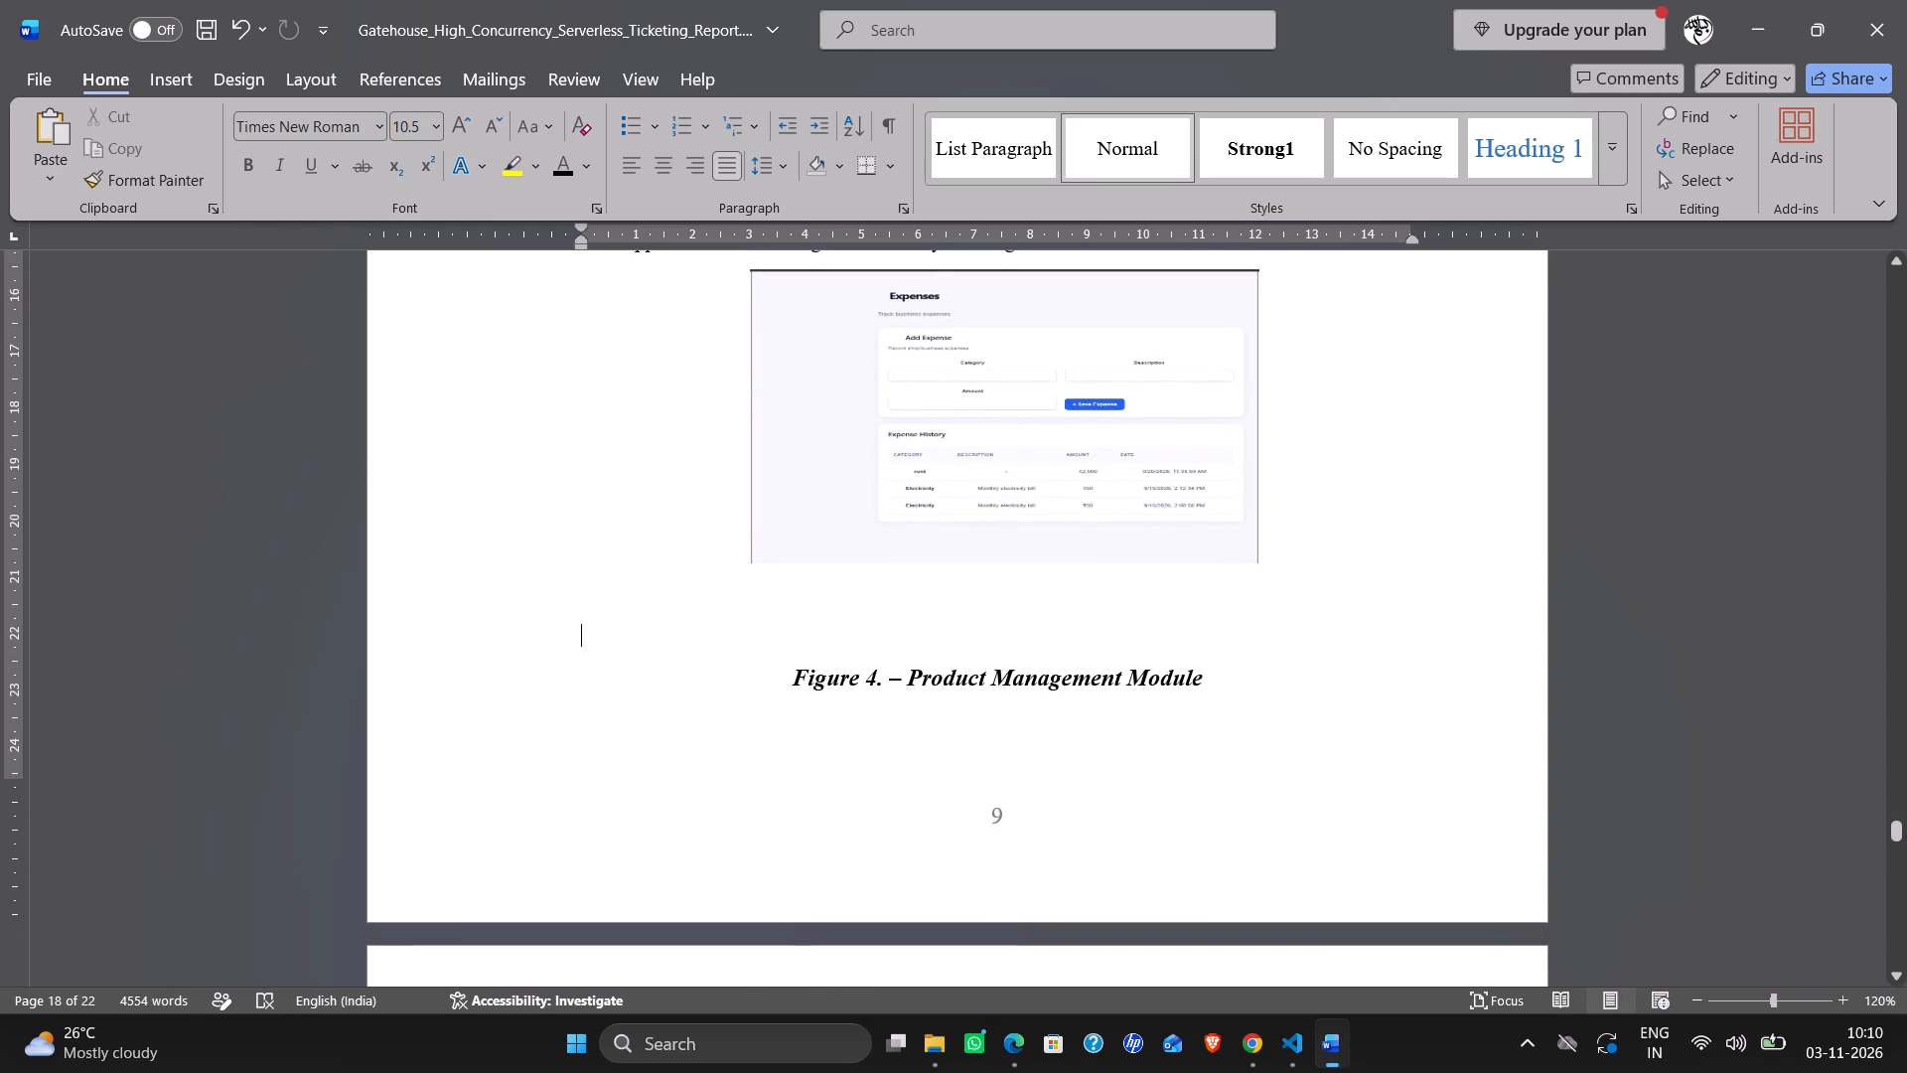
key("BackSpace")
key("BackSpace")
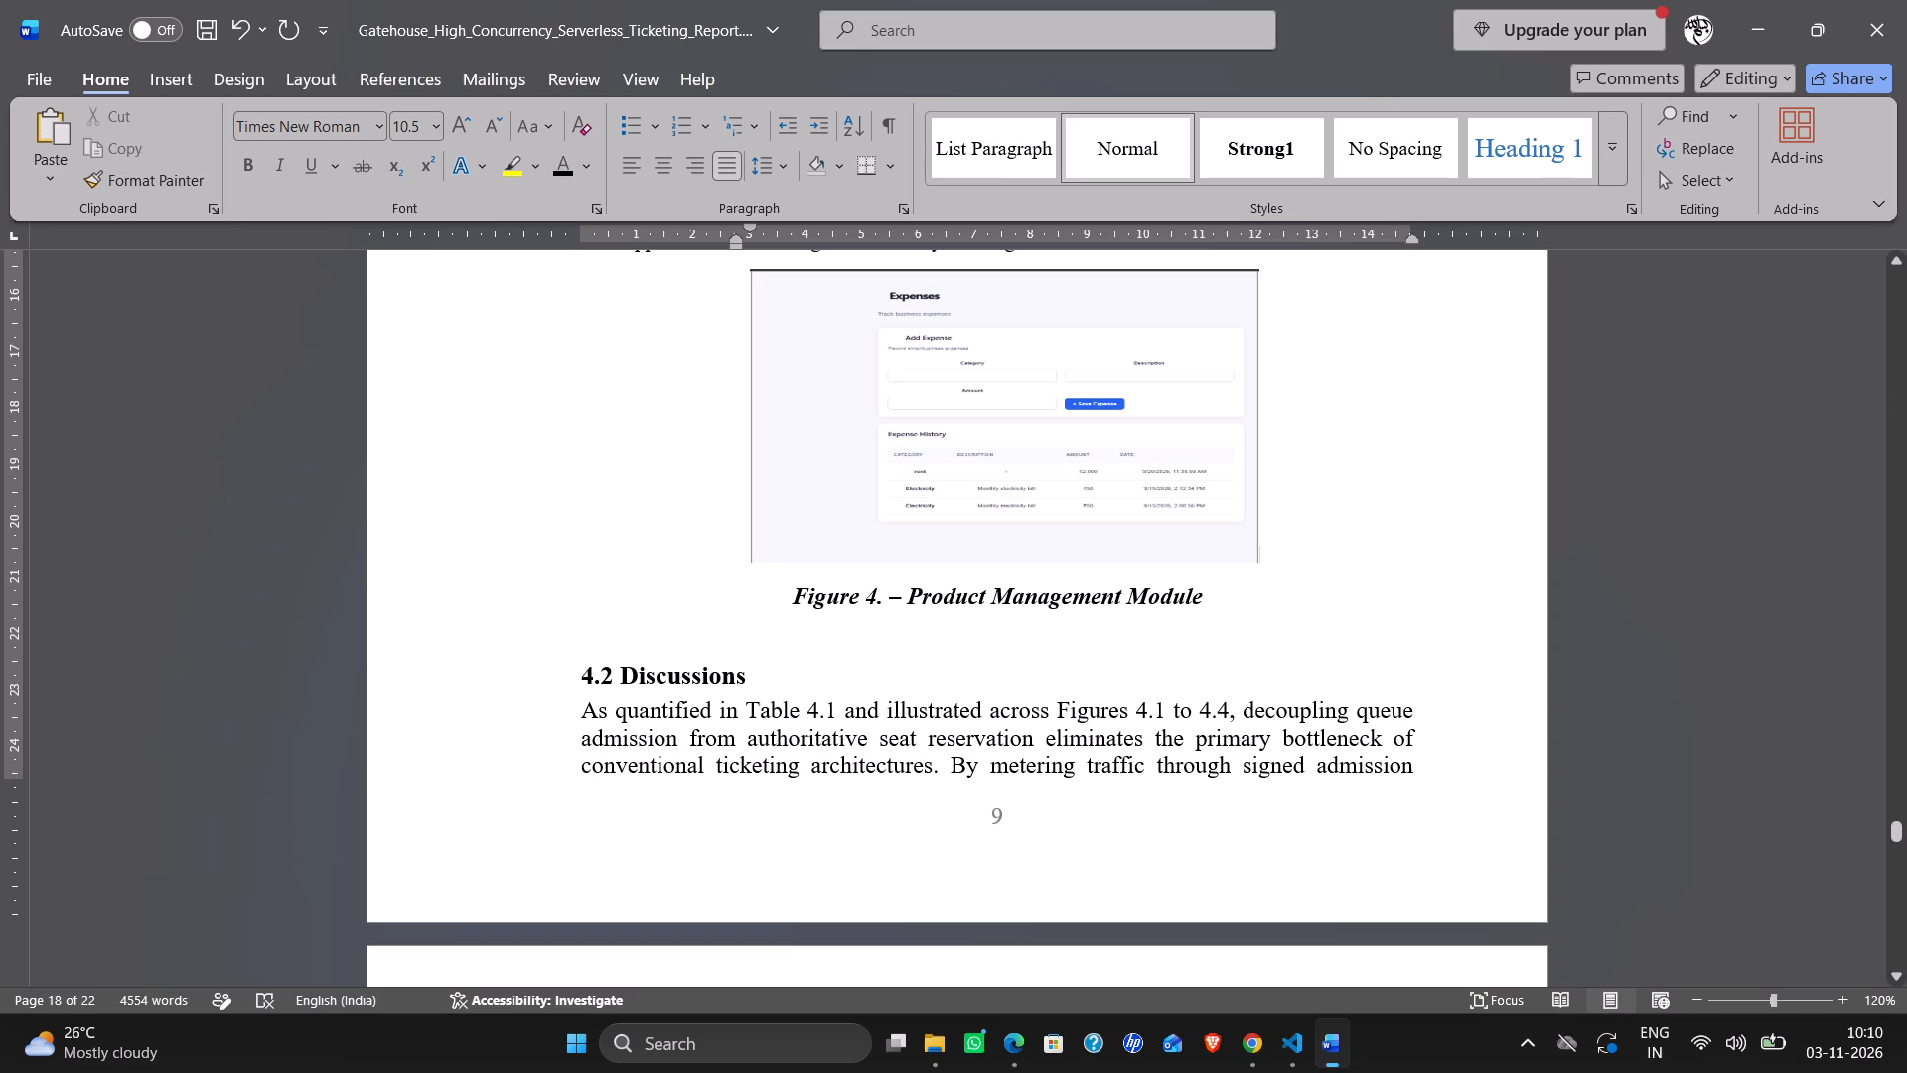
left_click(1284, 589)
key("Return")
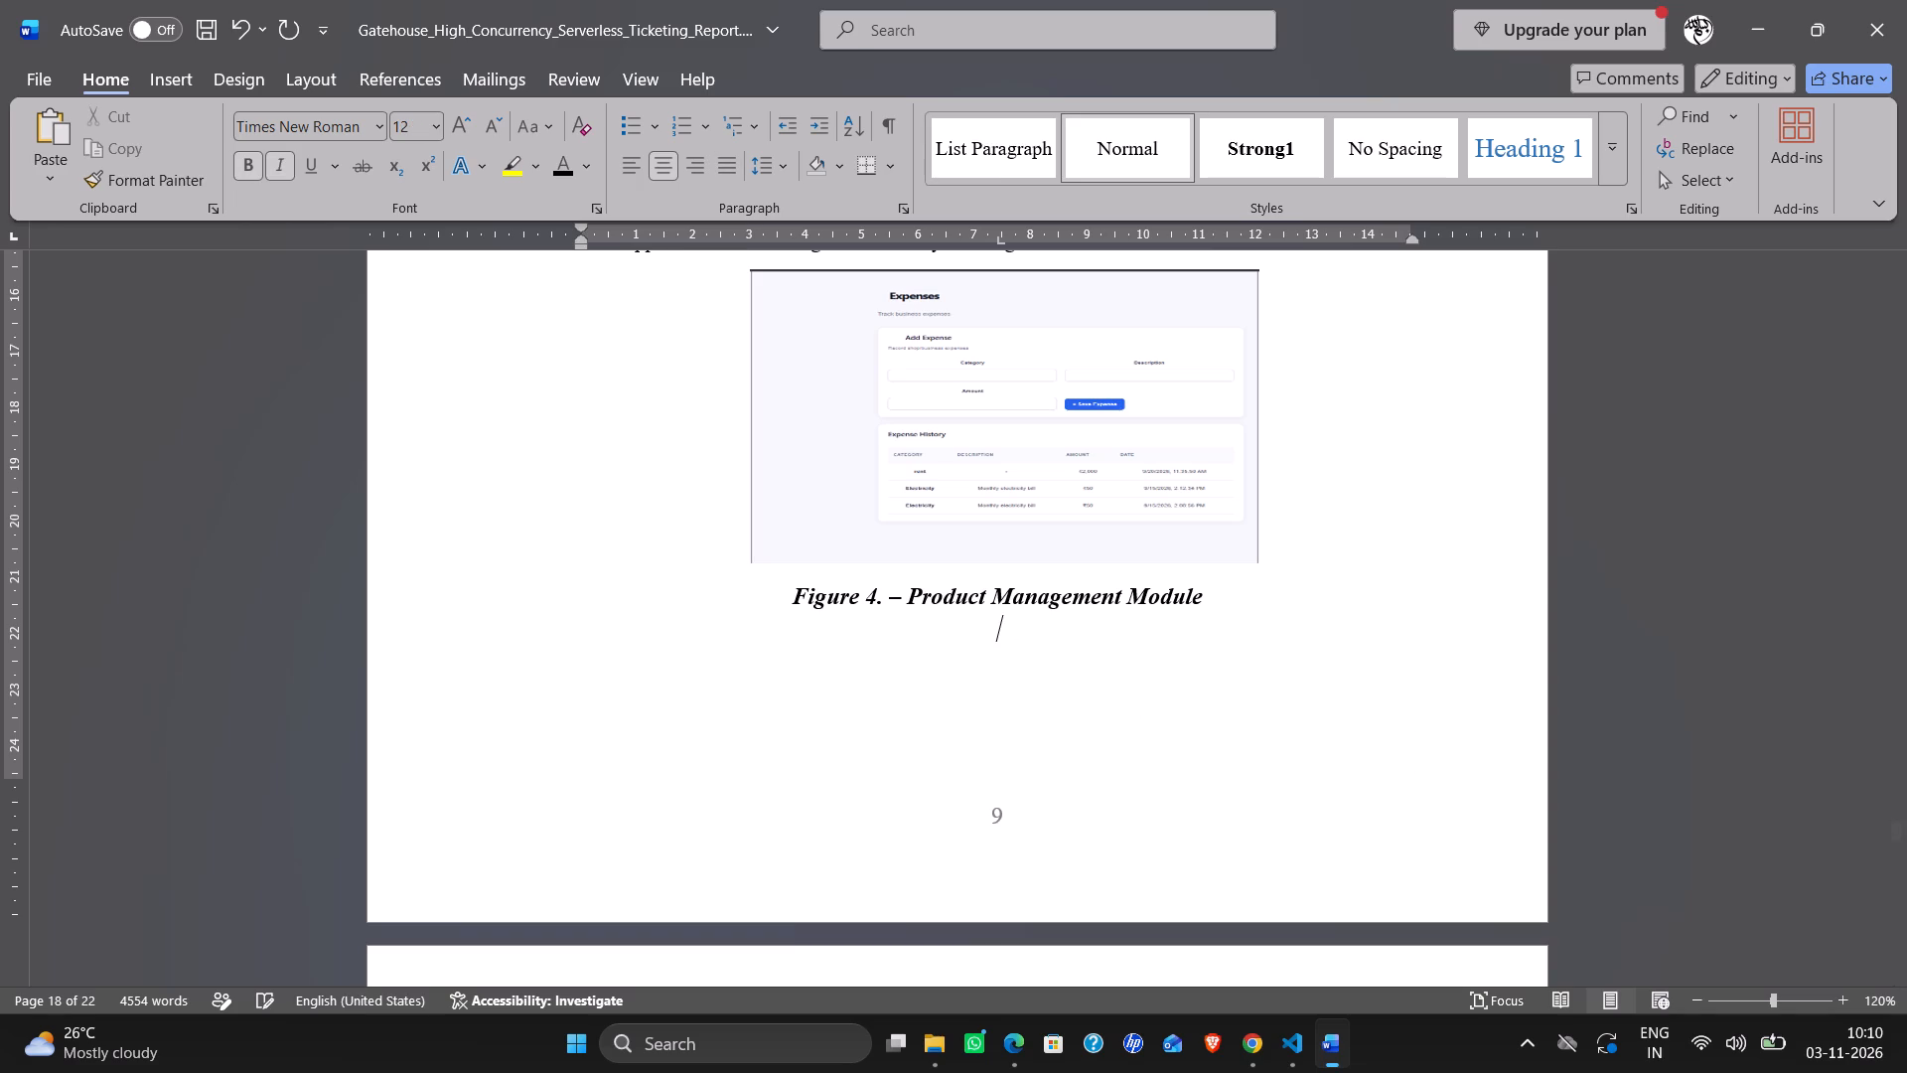
key("alt+Tab")
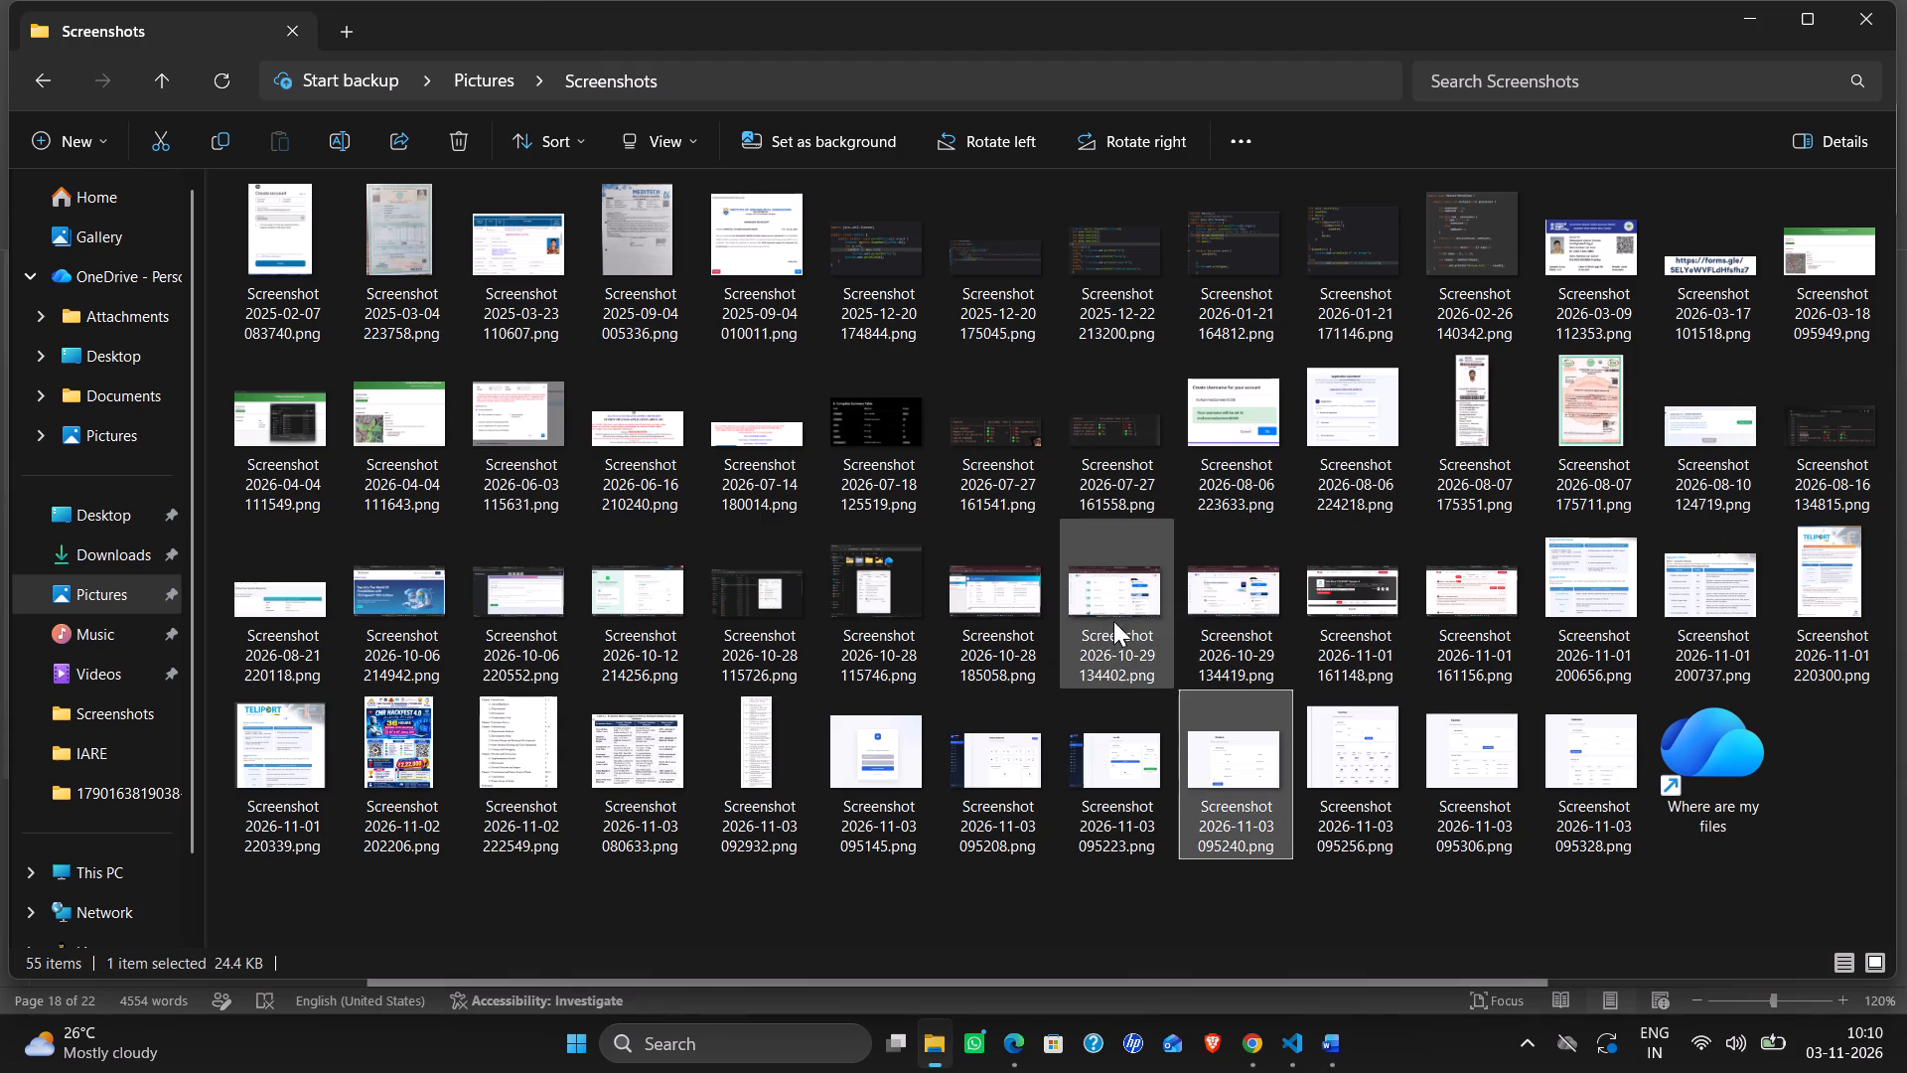
key("alt+Tab")
key("alt+Tab")
key("alt+Tab")
key("alt+Tab")
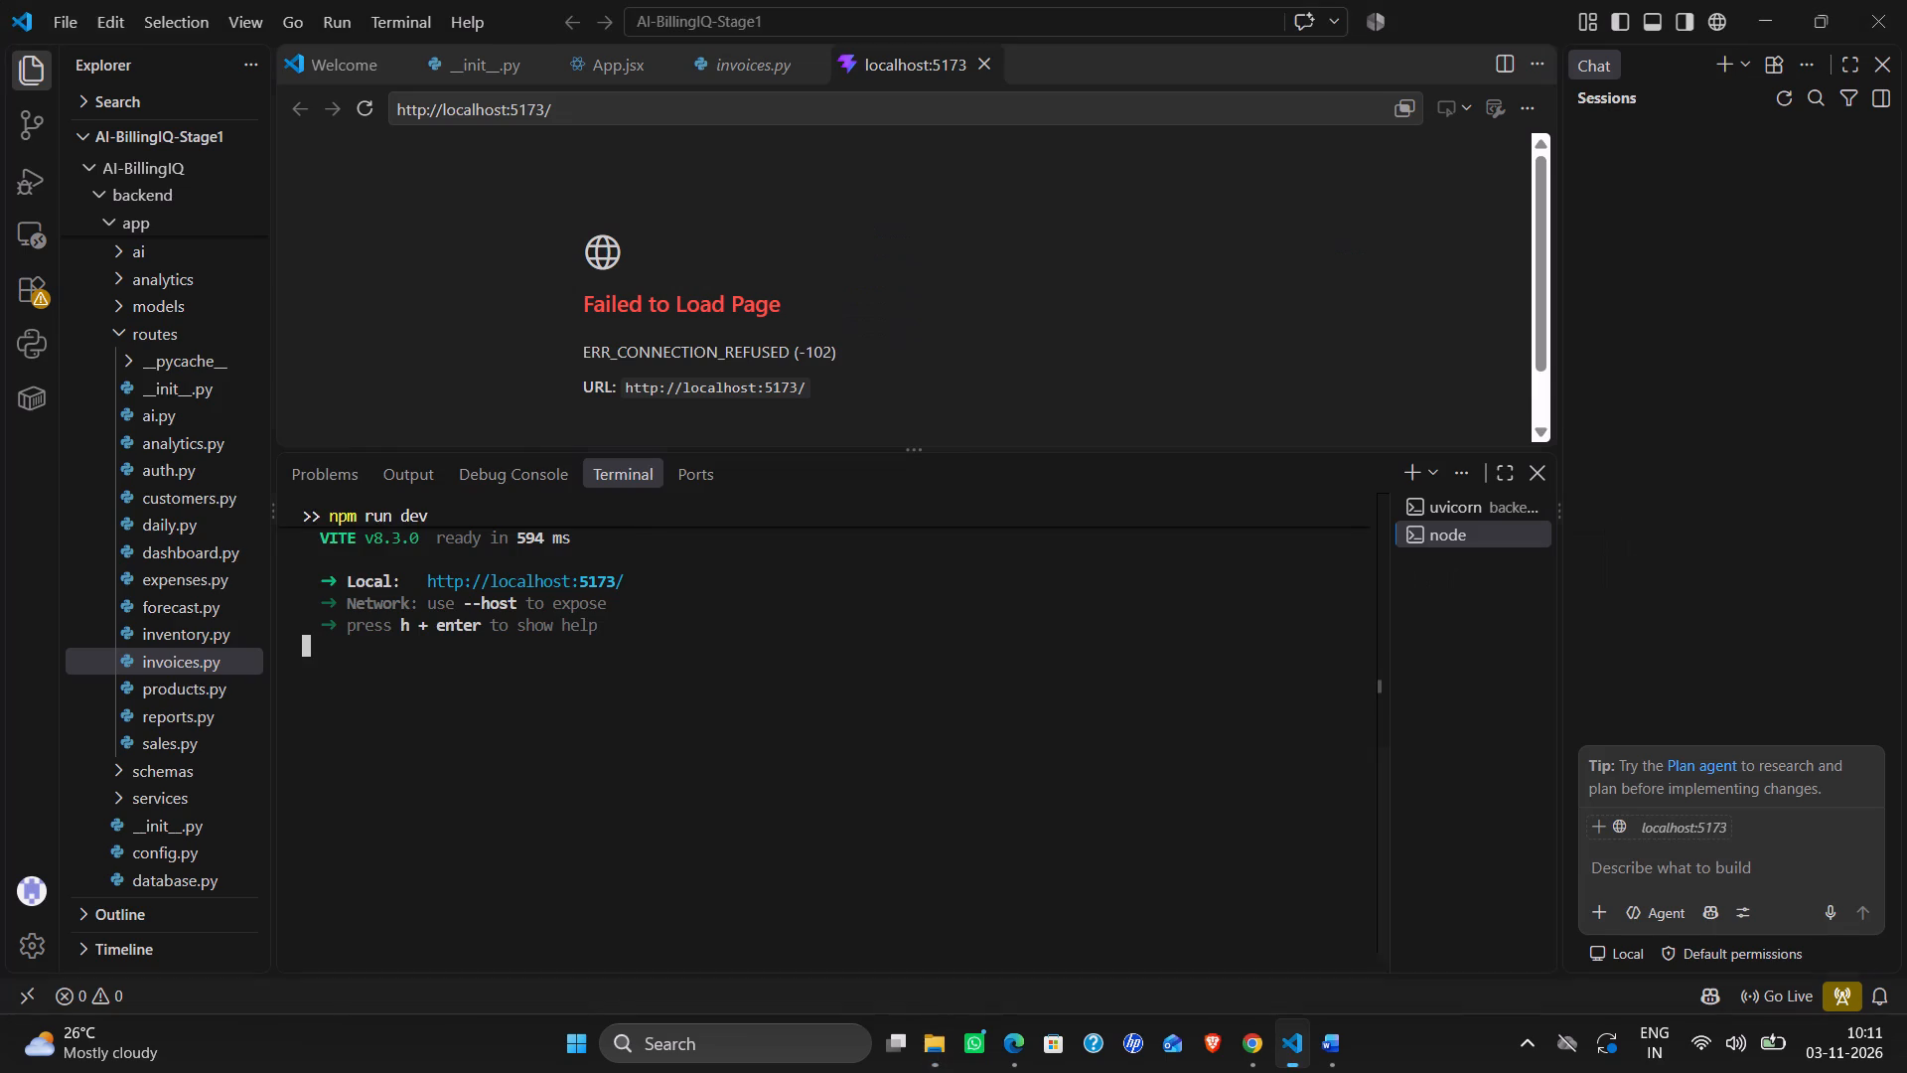
key("alt+Tab")
key("alt+Tab")
key("alt+Tab")
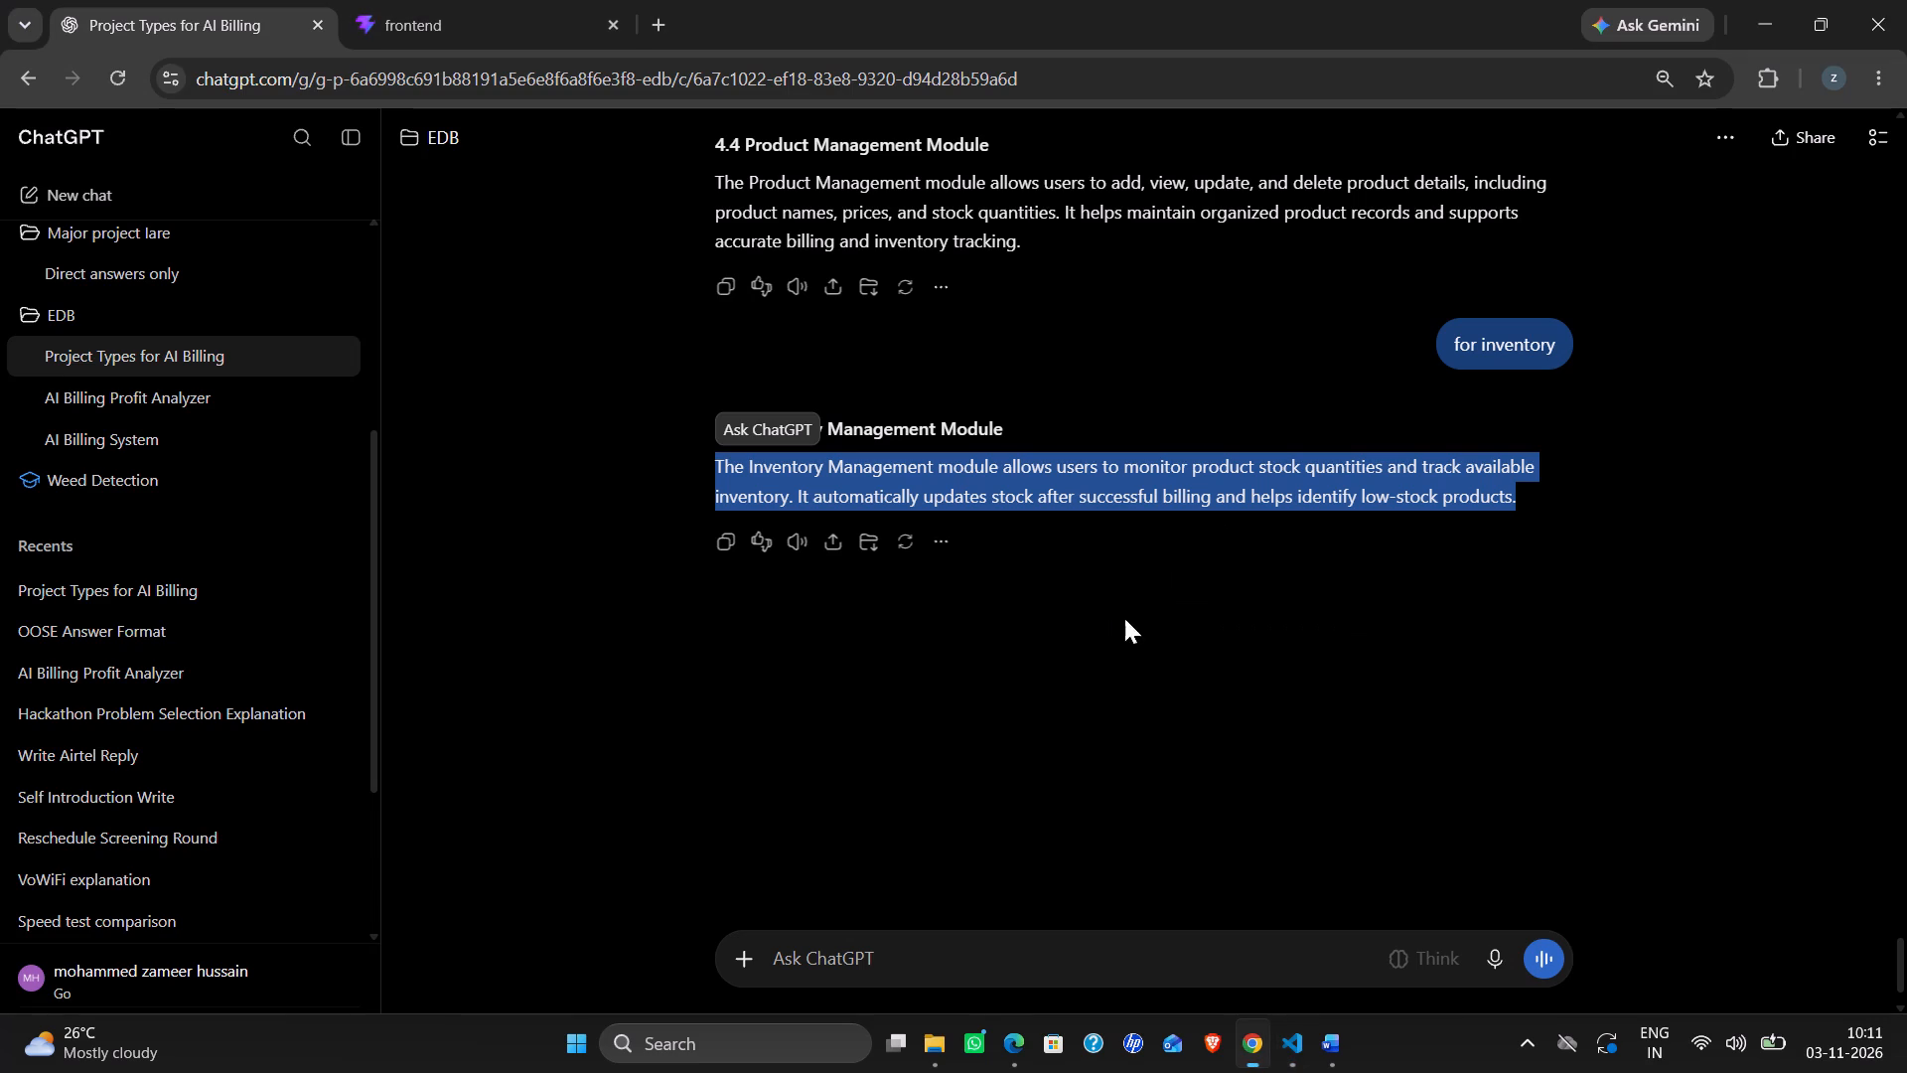
left_click(945, 979)
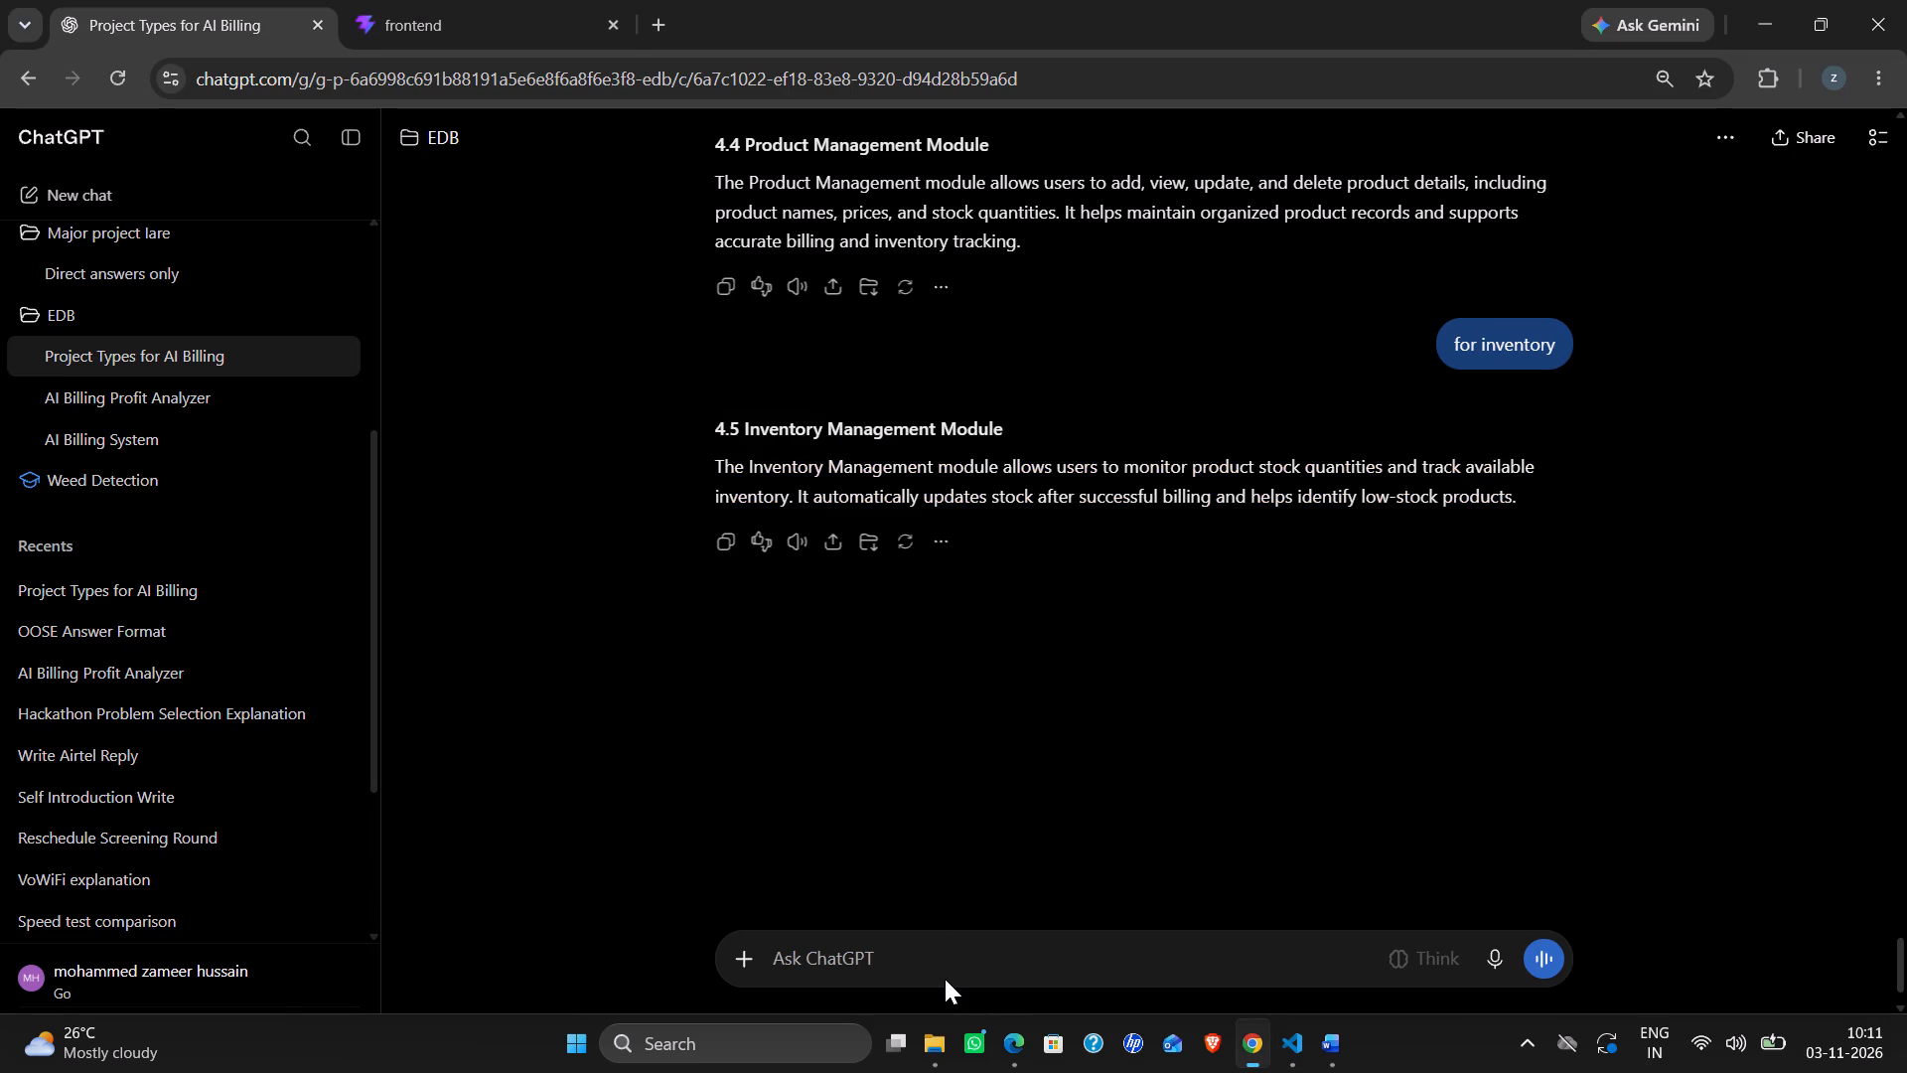
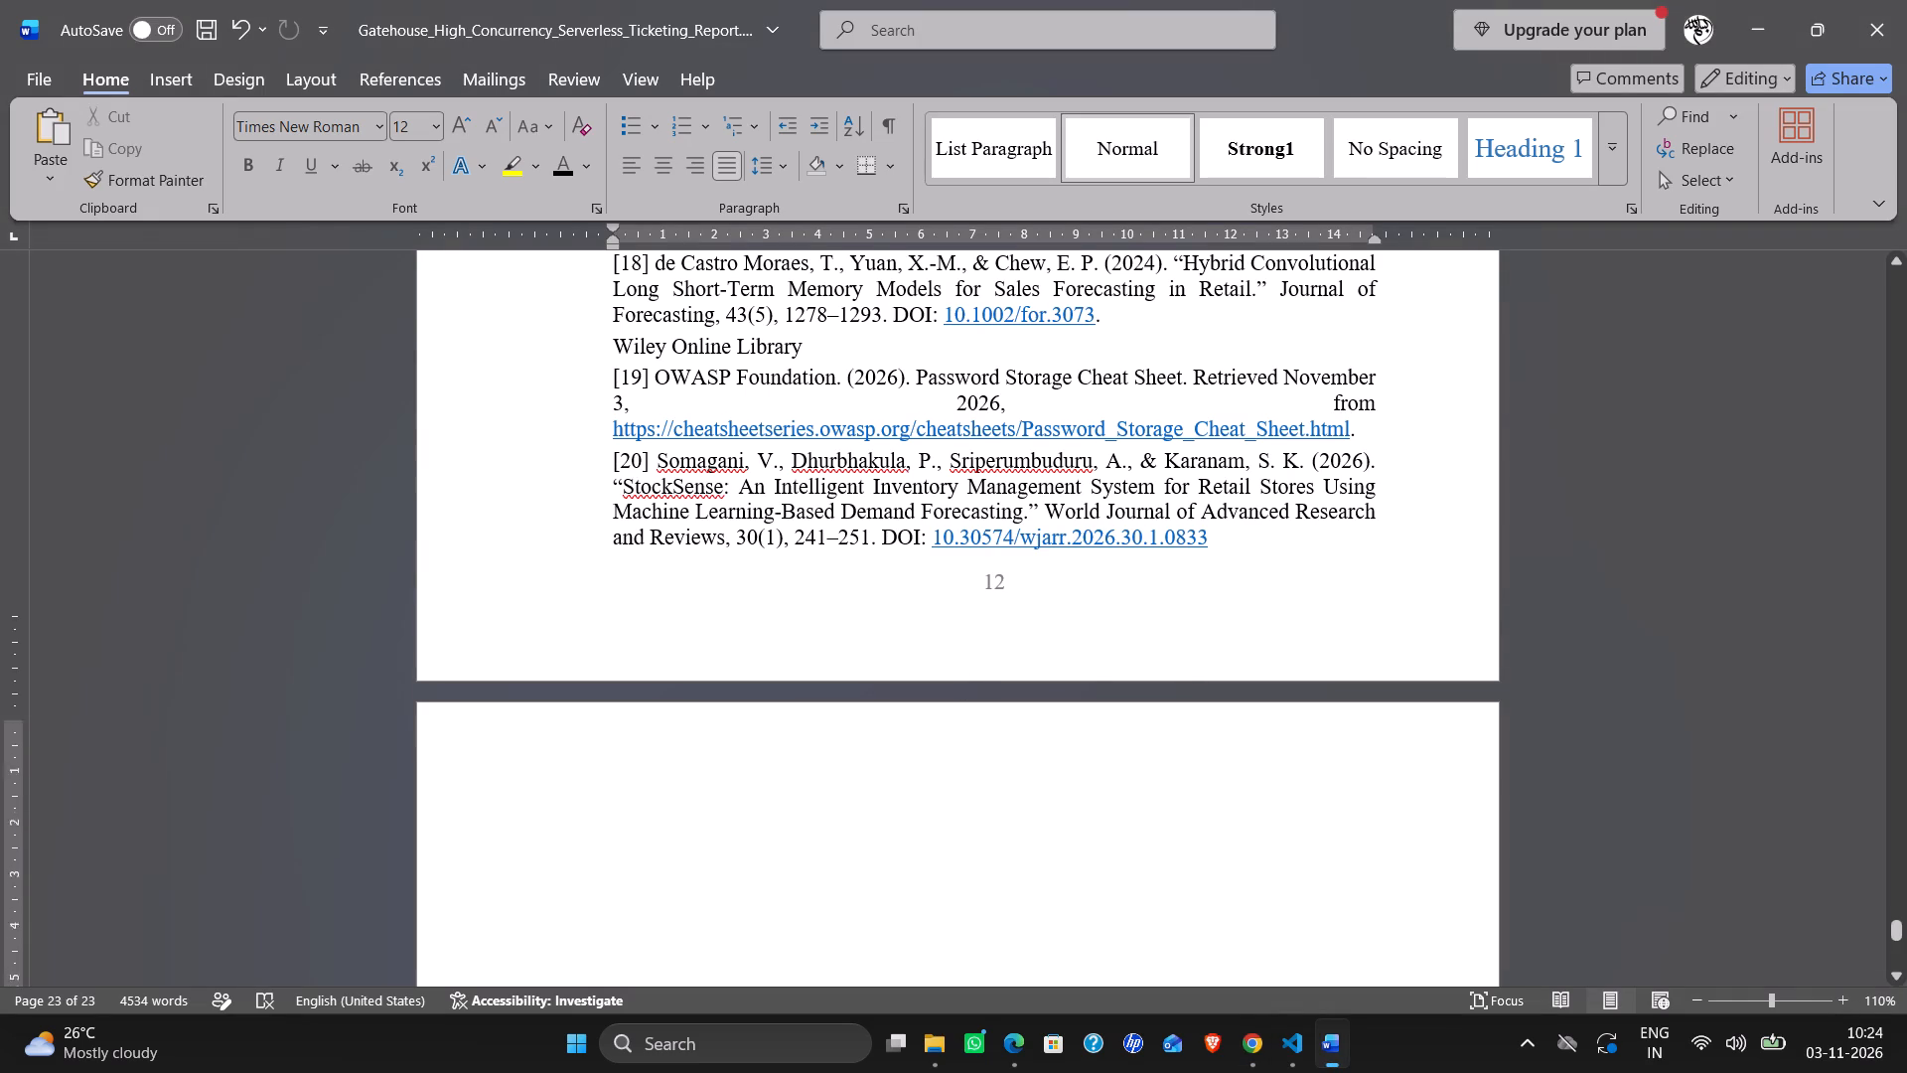
scroll(1243, 557, "down", 4)
scroll(1243, 557, "up", 4)
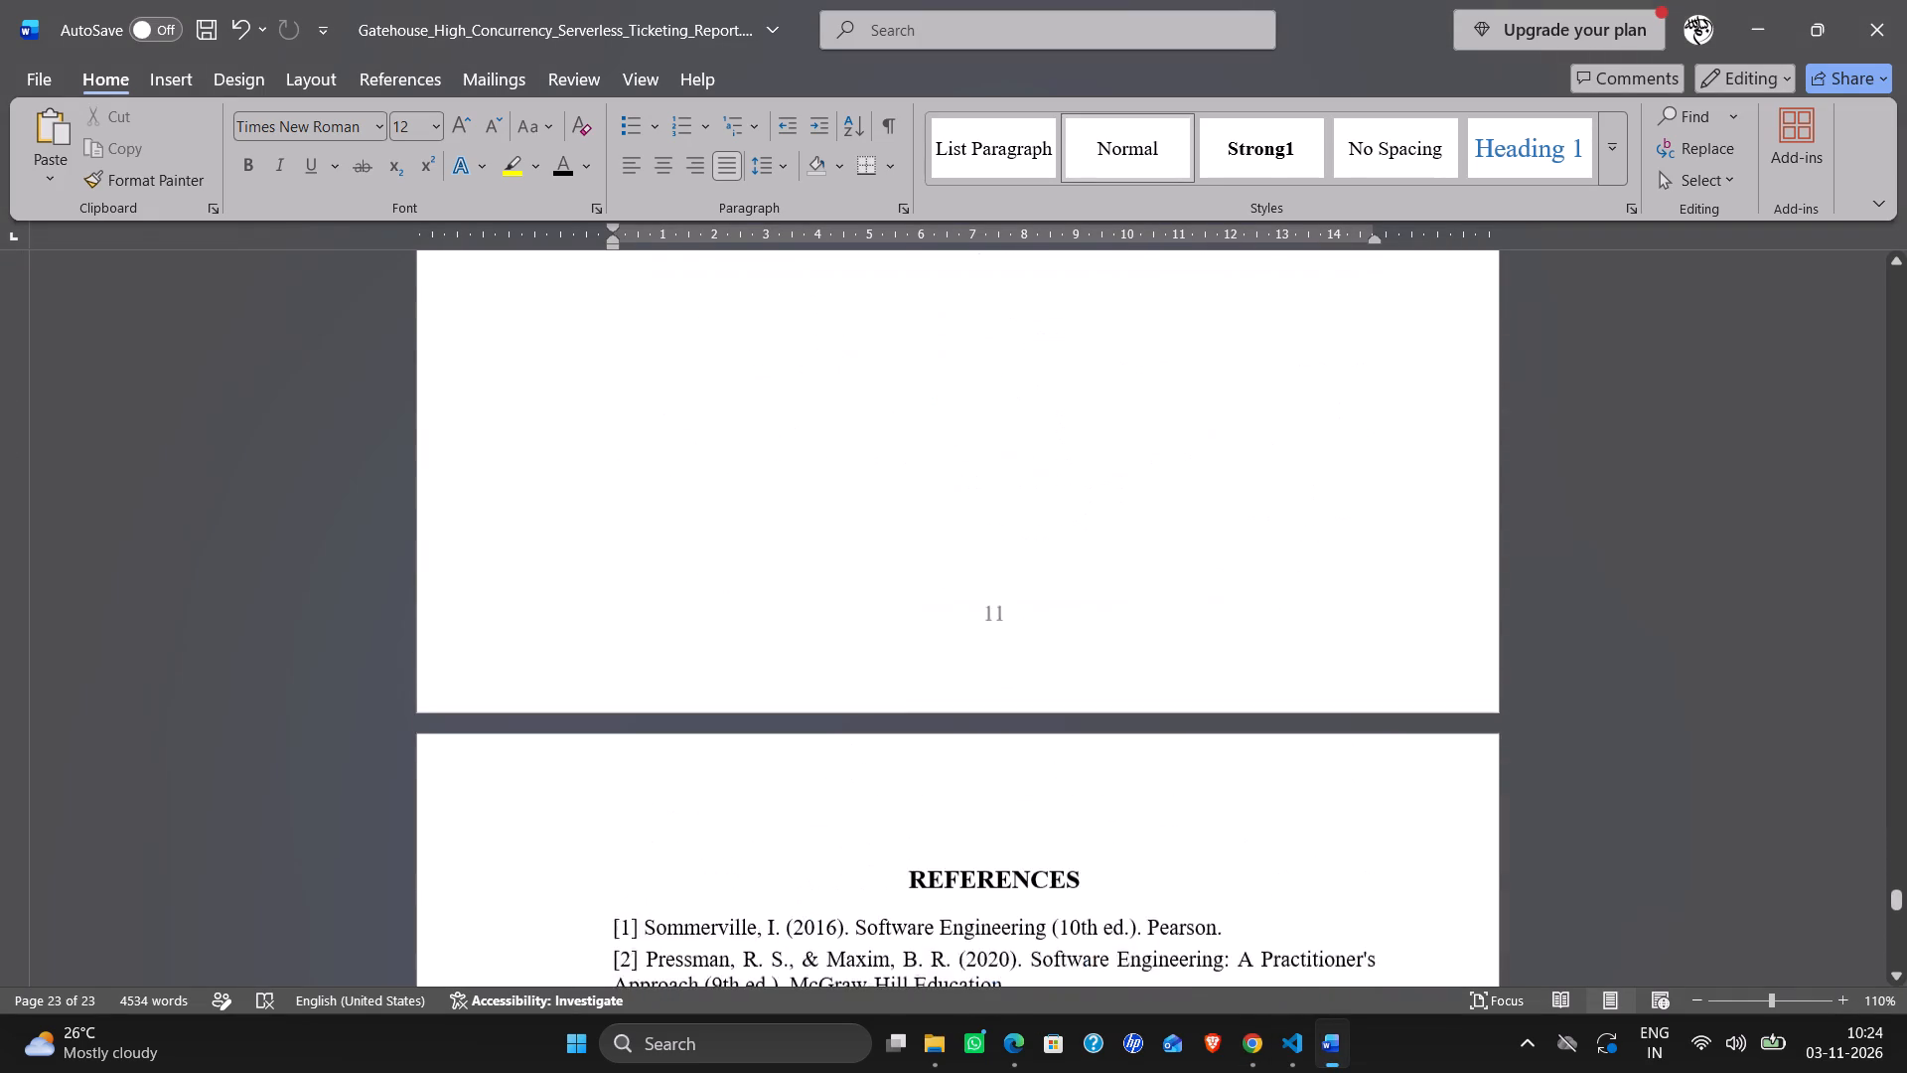
scroll(1243, 557, "up", 1)
scroll(1243, 557, "down", 1)
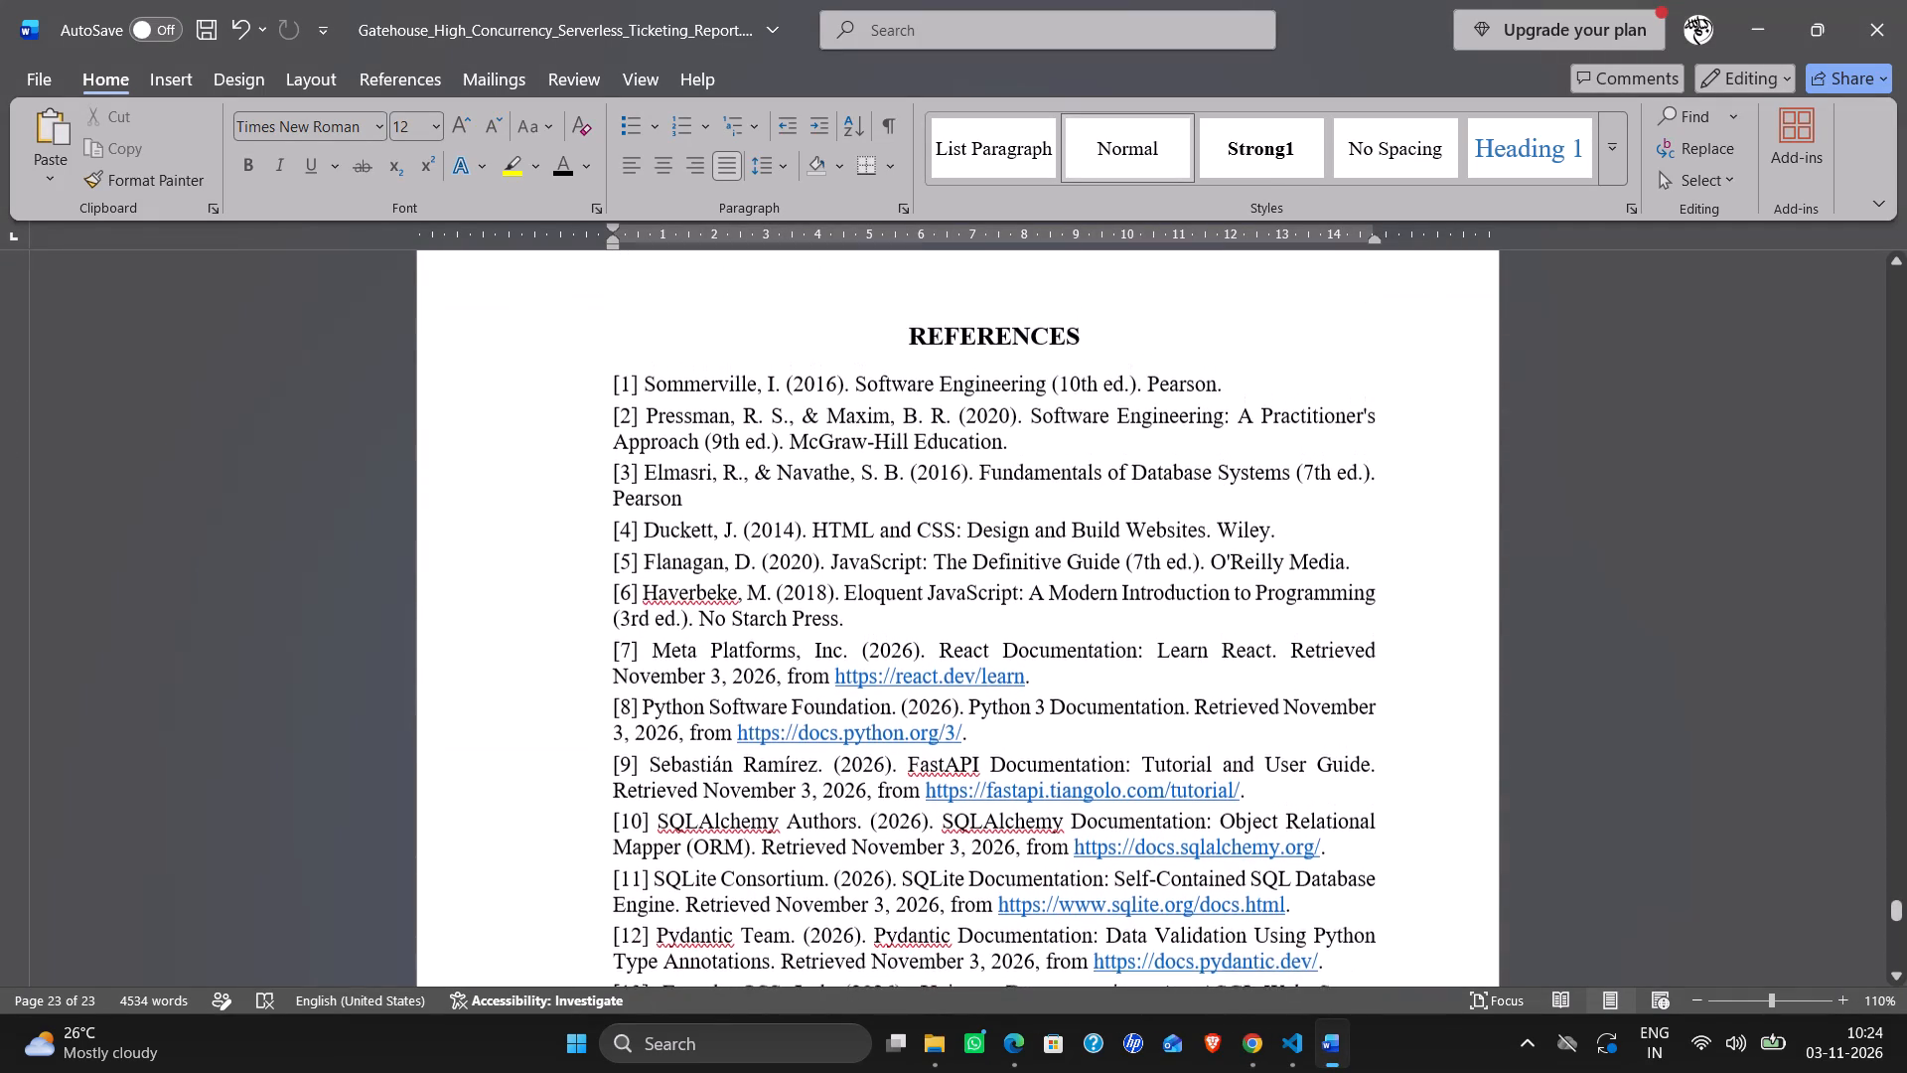
scroll(1243, 557, "down", 3)
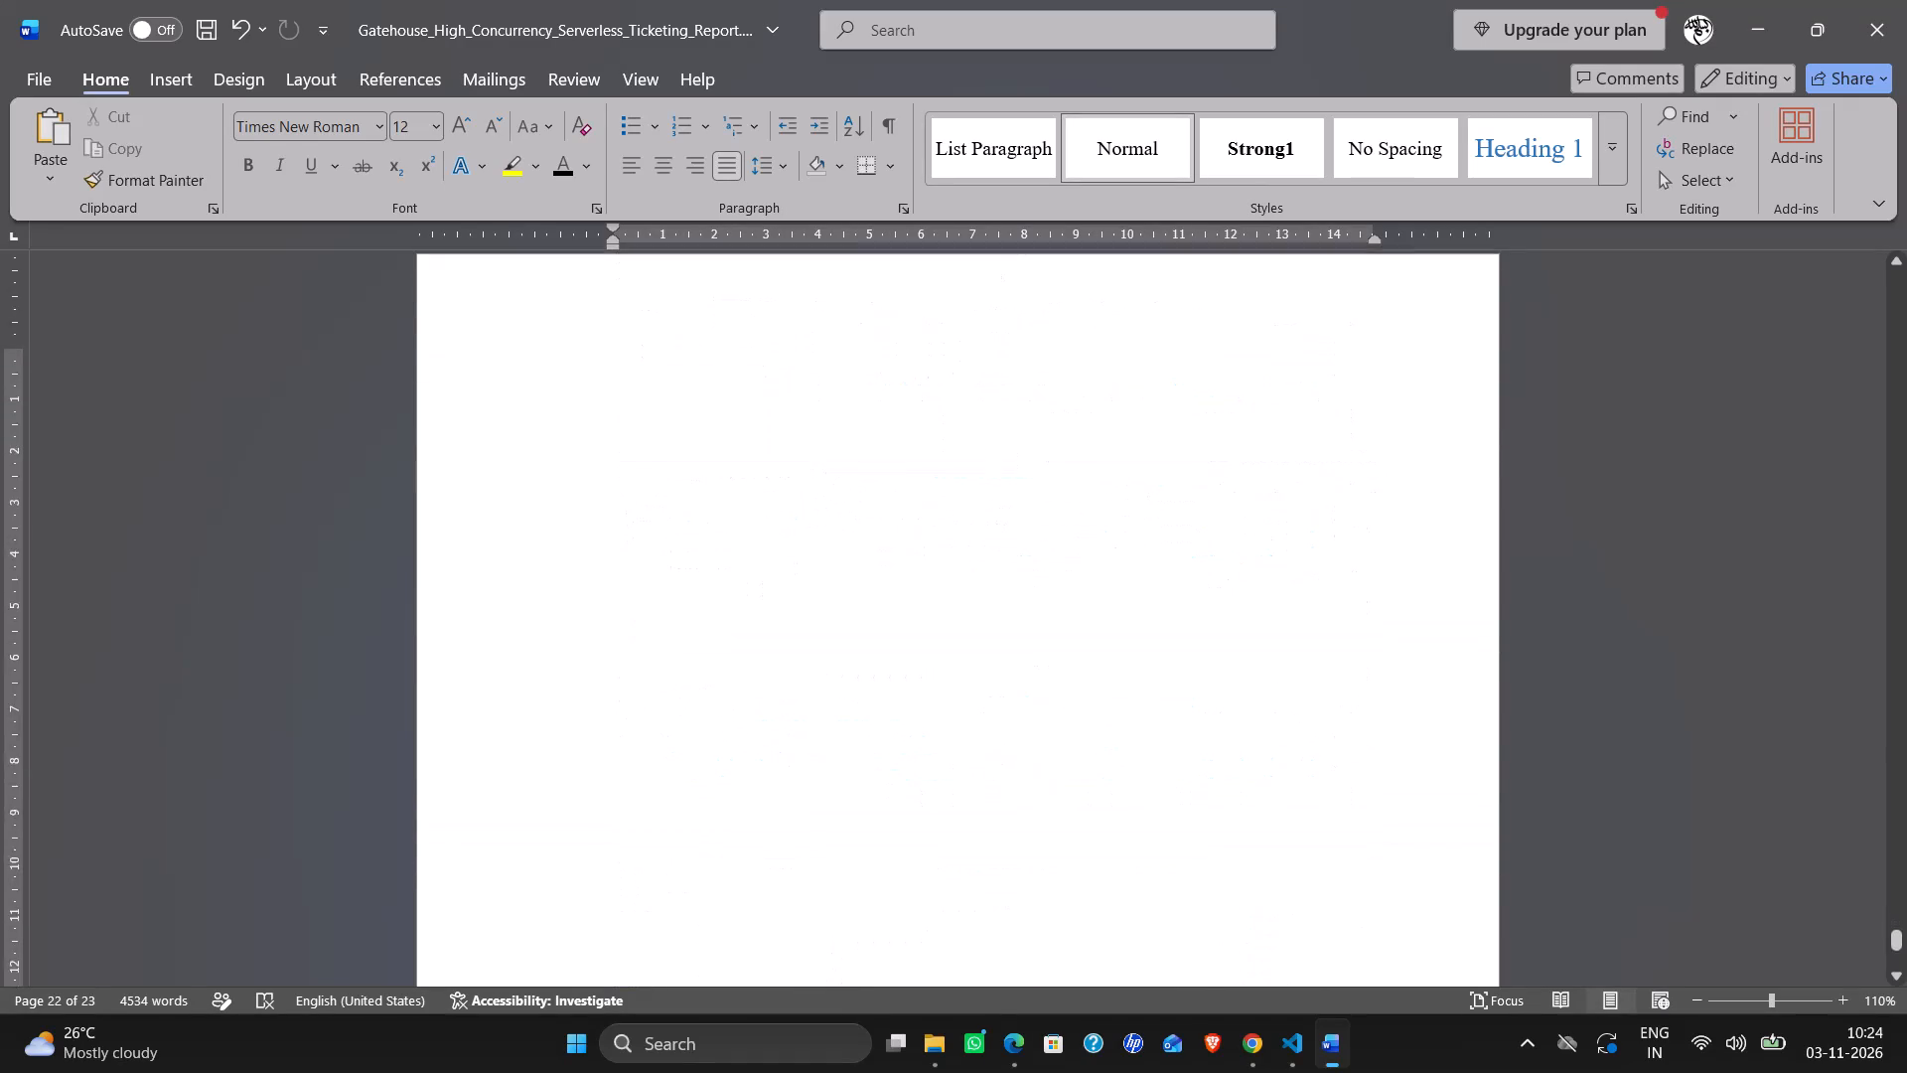
scroll(1243, 557, "up", 1)
scroll(1243, 557, "down", 17)
scroll(1243, 557, "up", 4)
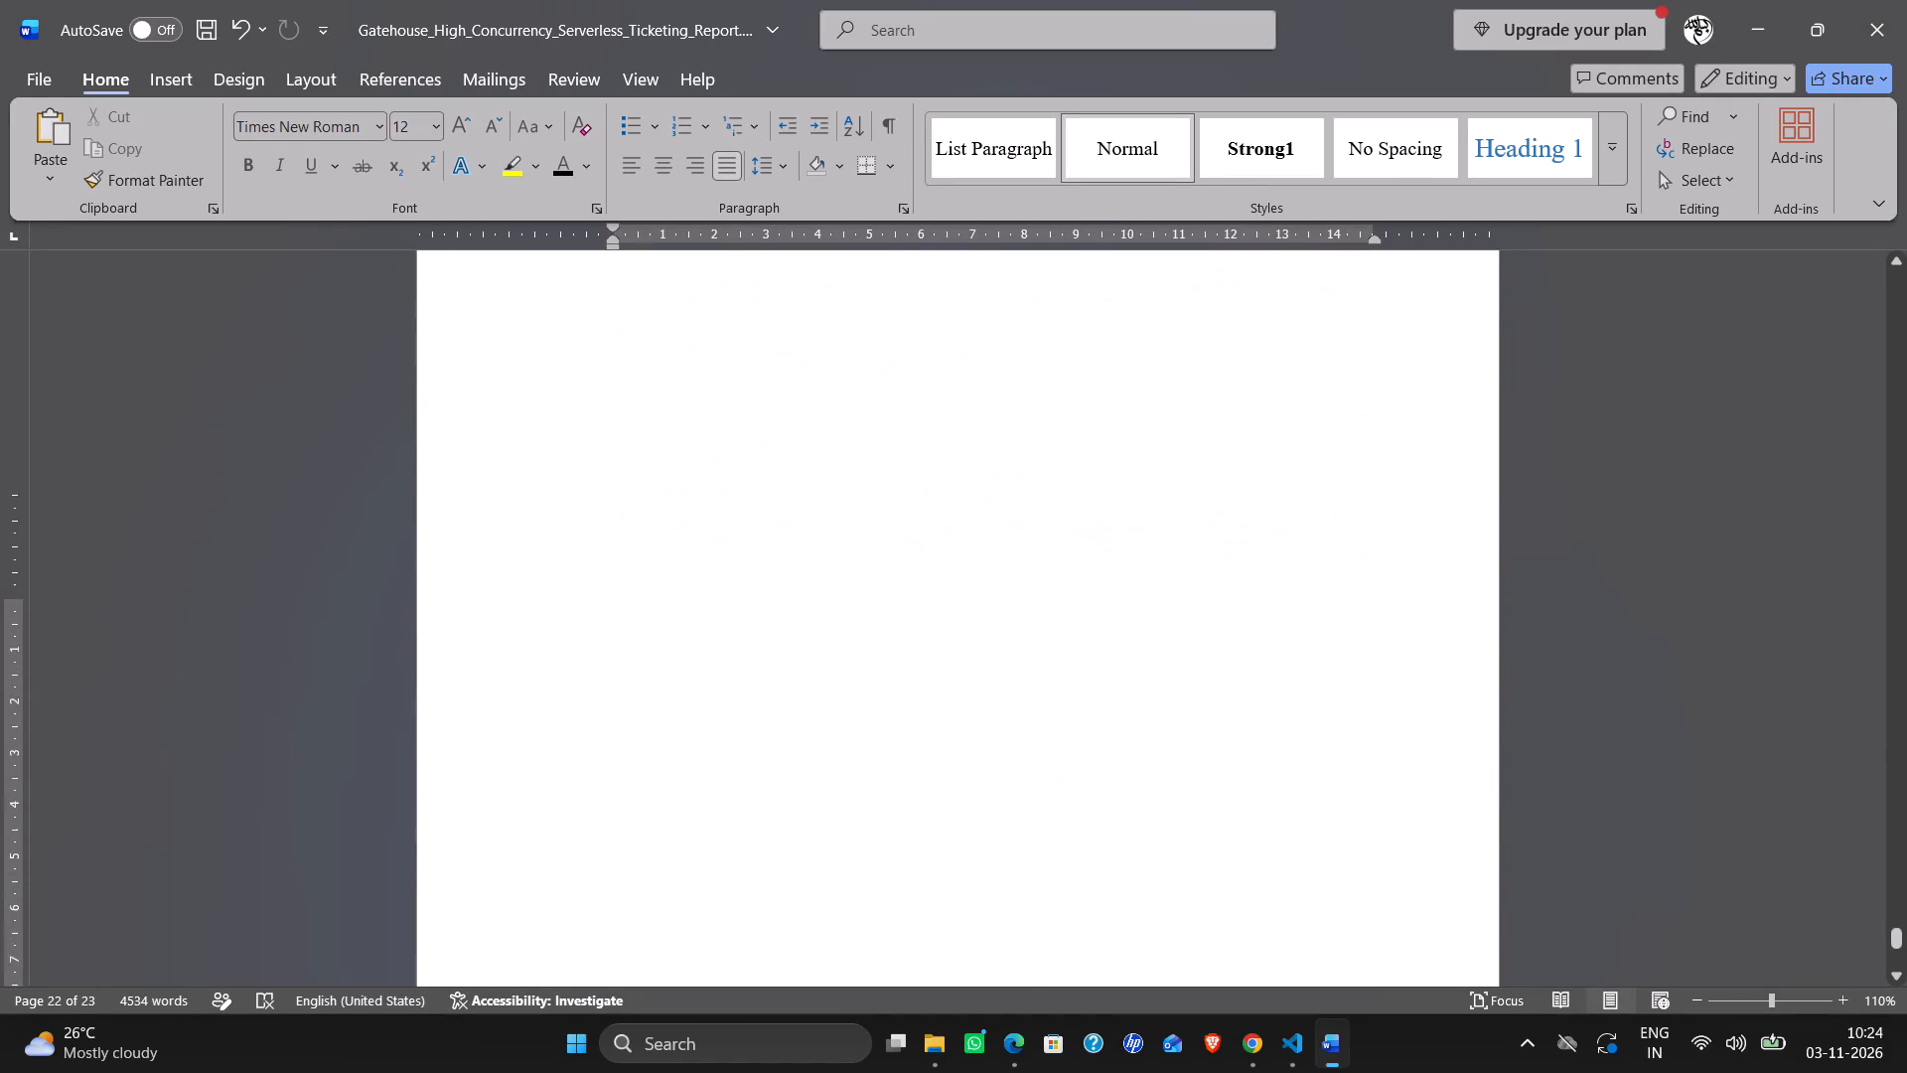
Review the report's front pages through to the table of contents, examining the page number listed for References.
scroll(1243, 557, "up", 20)
scroll(1243, 557, "up", 18)
scroll(1243, 557, "down", 4)
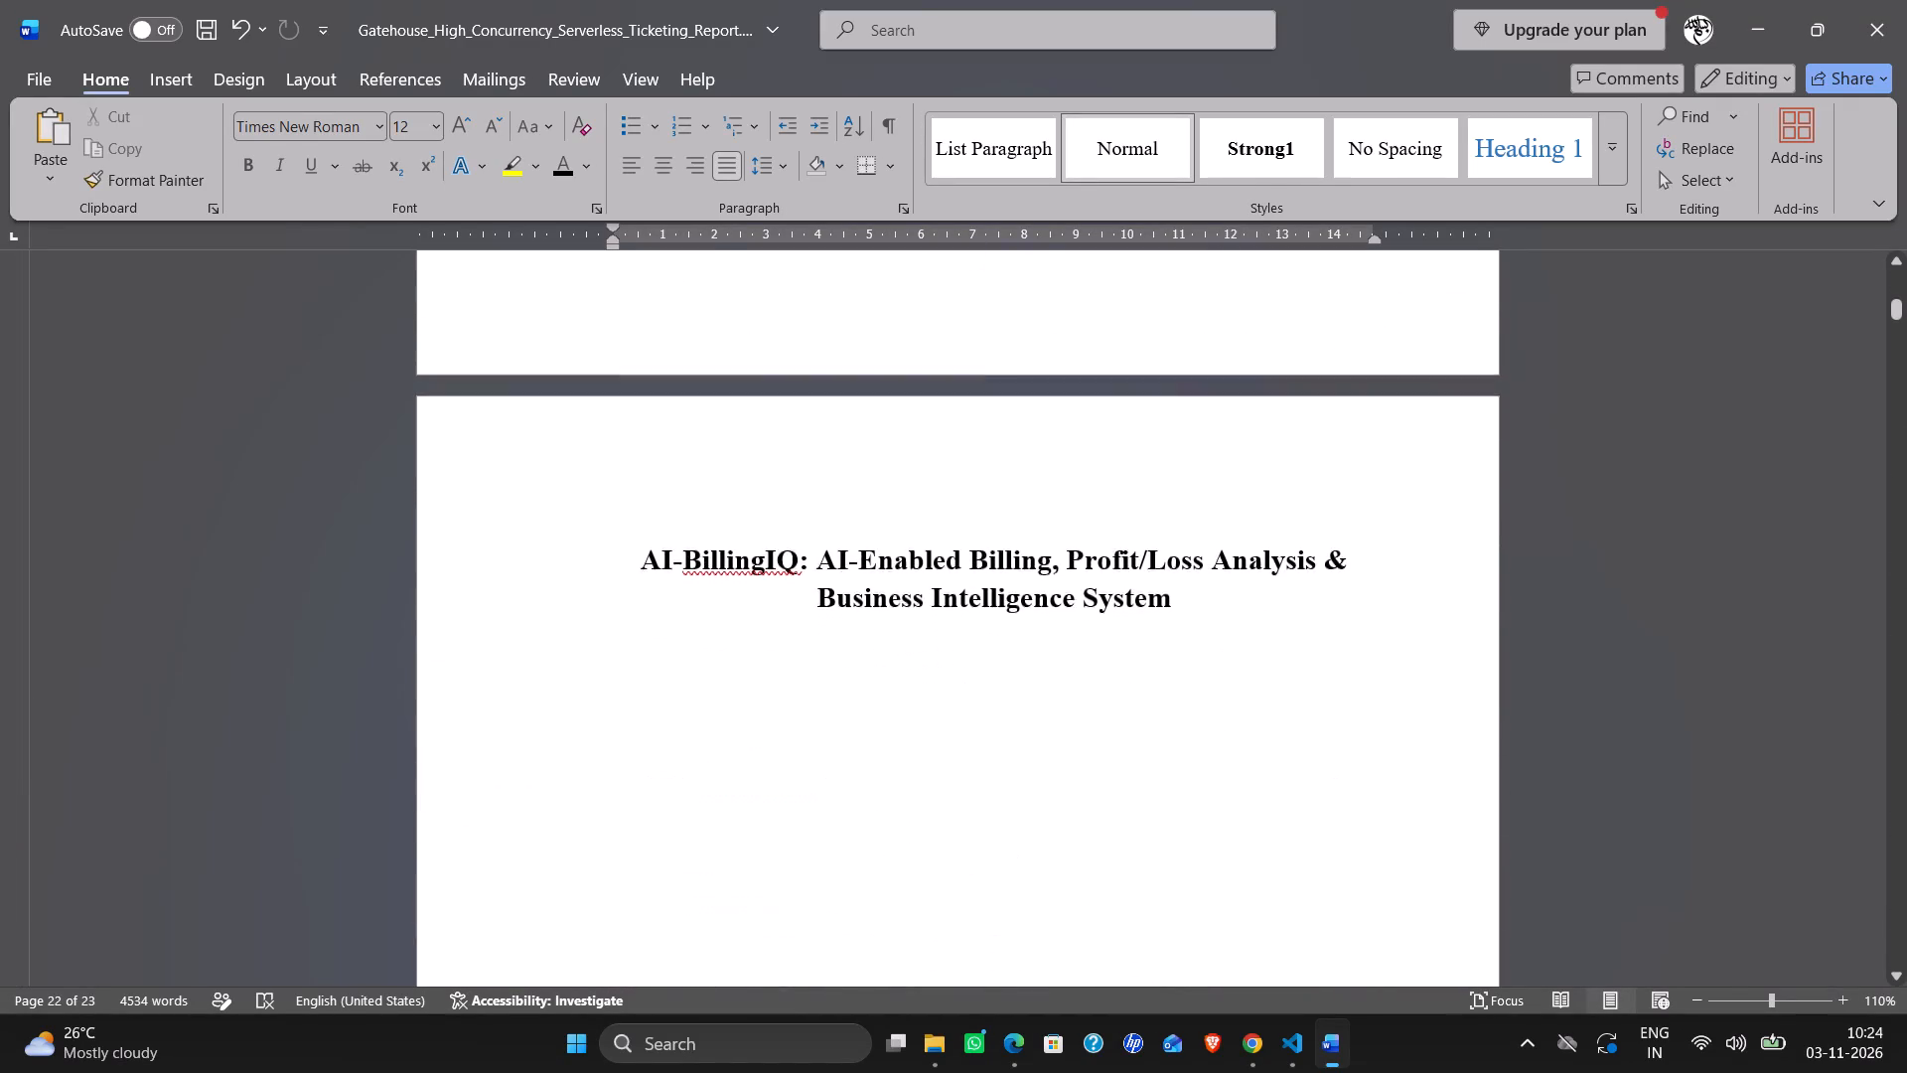
scroll(1243, 557, "down", 2)
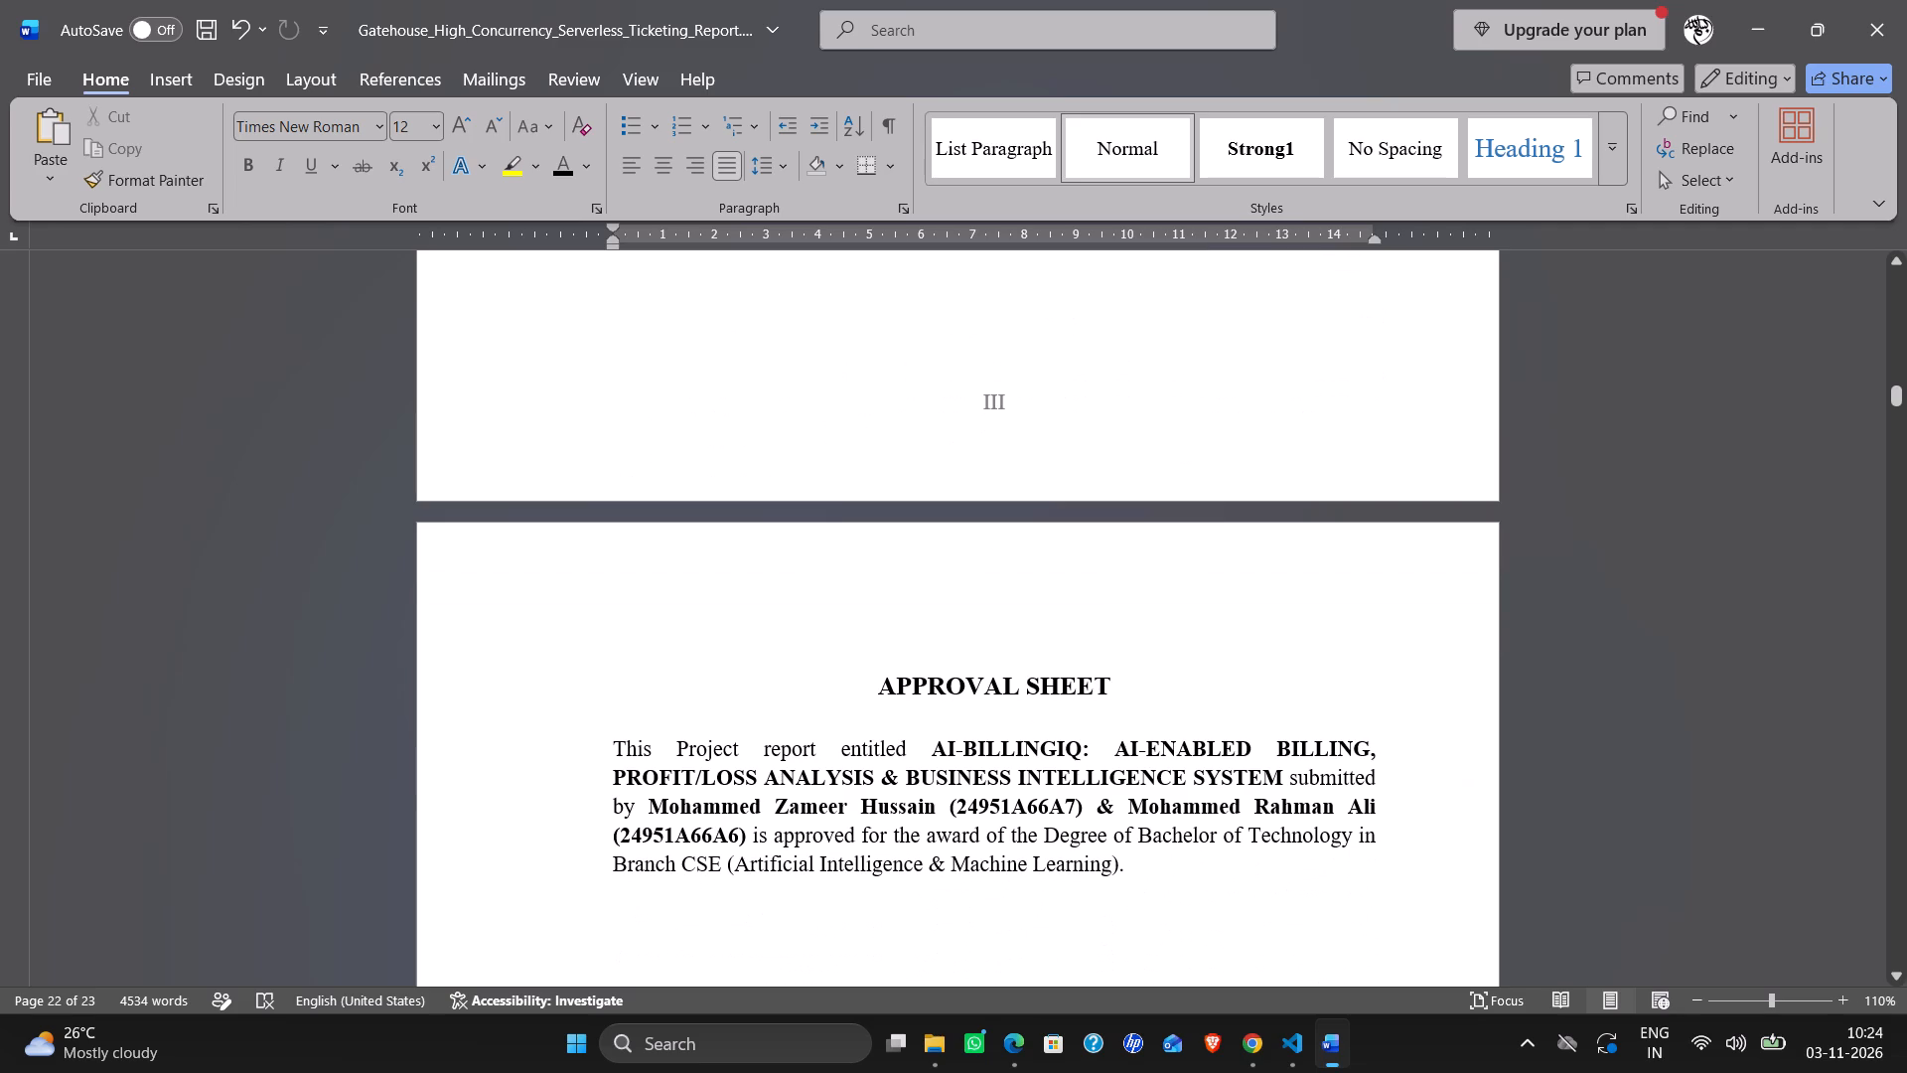
scroll(1243, 557, "down", 3)
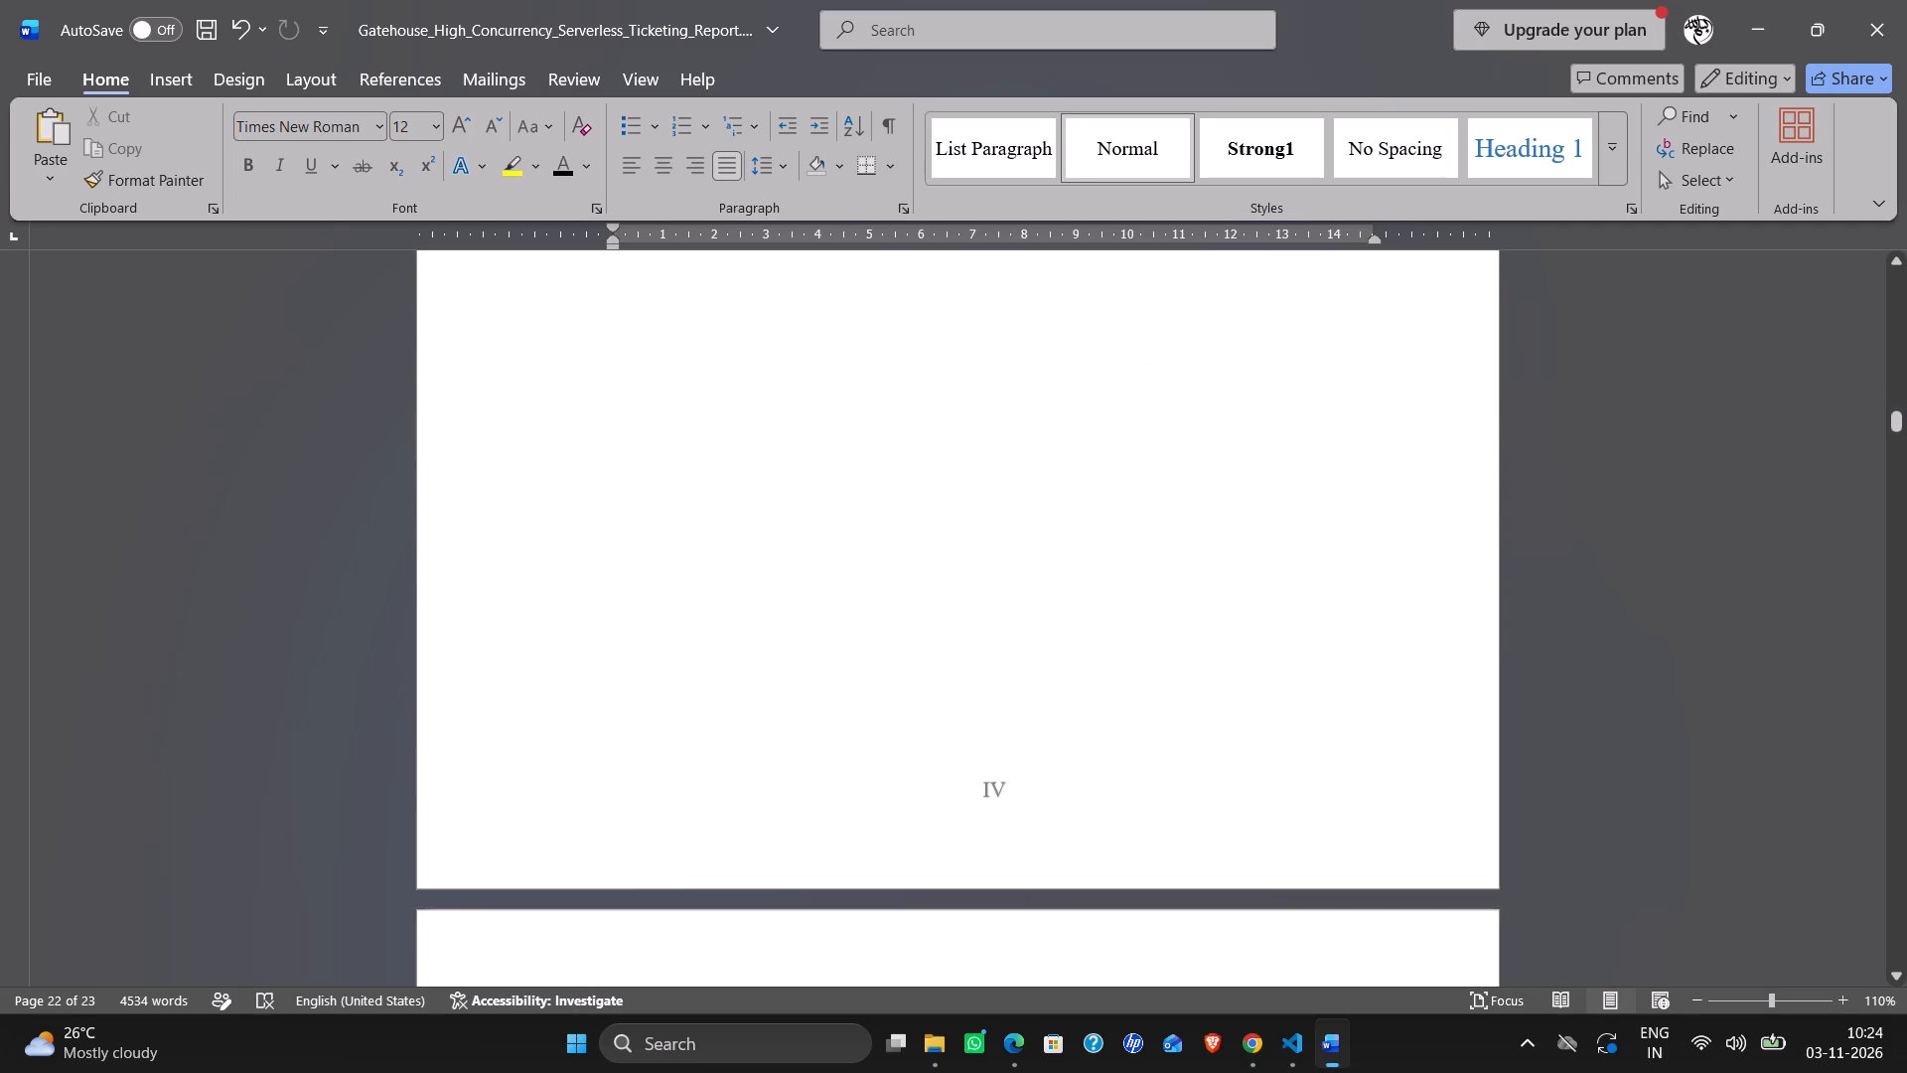
scroll(1243, 557, "down", 2)
scroll(1243, 557, "up", 2)
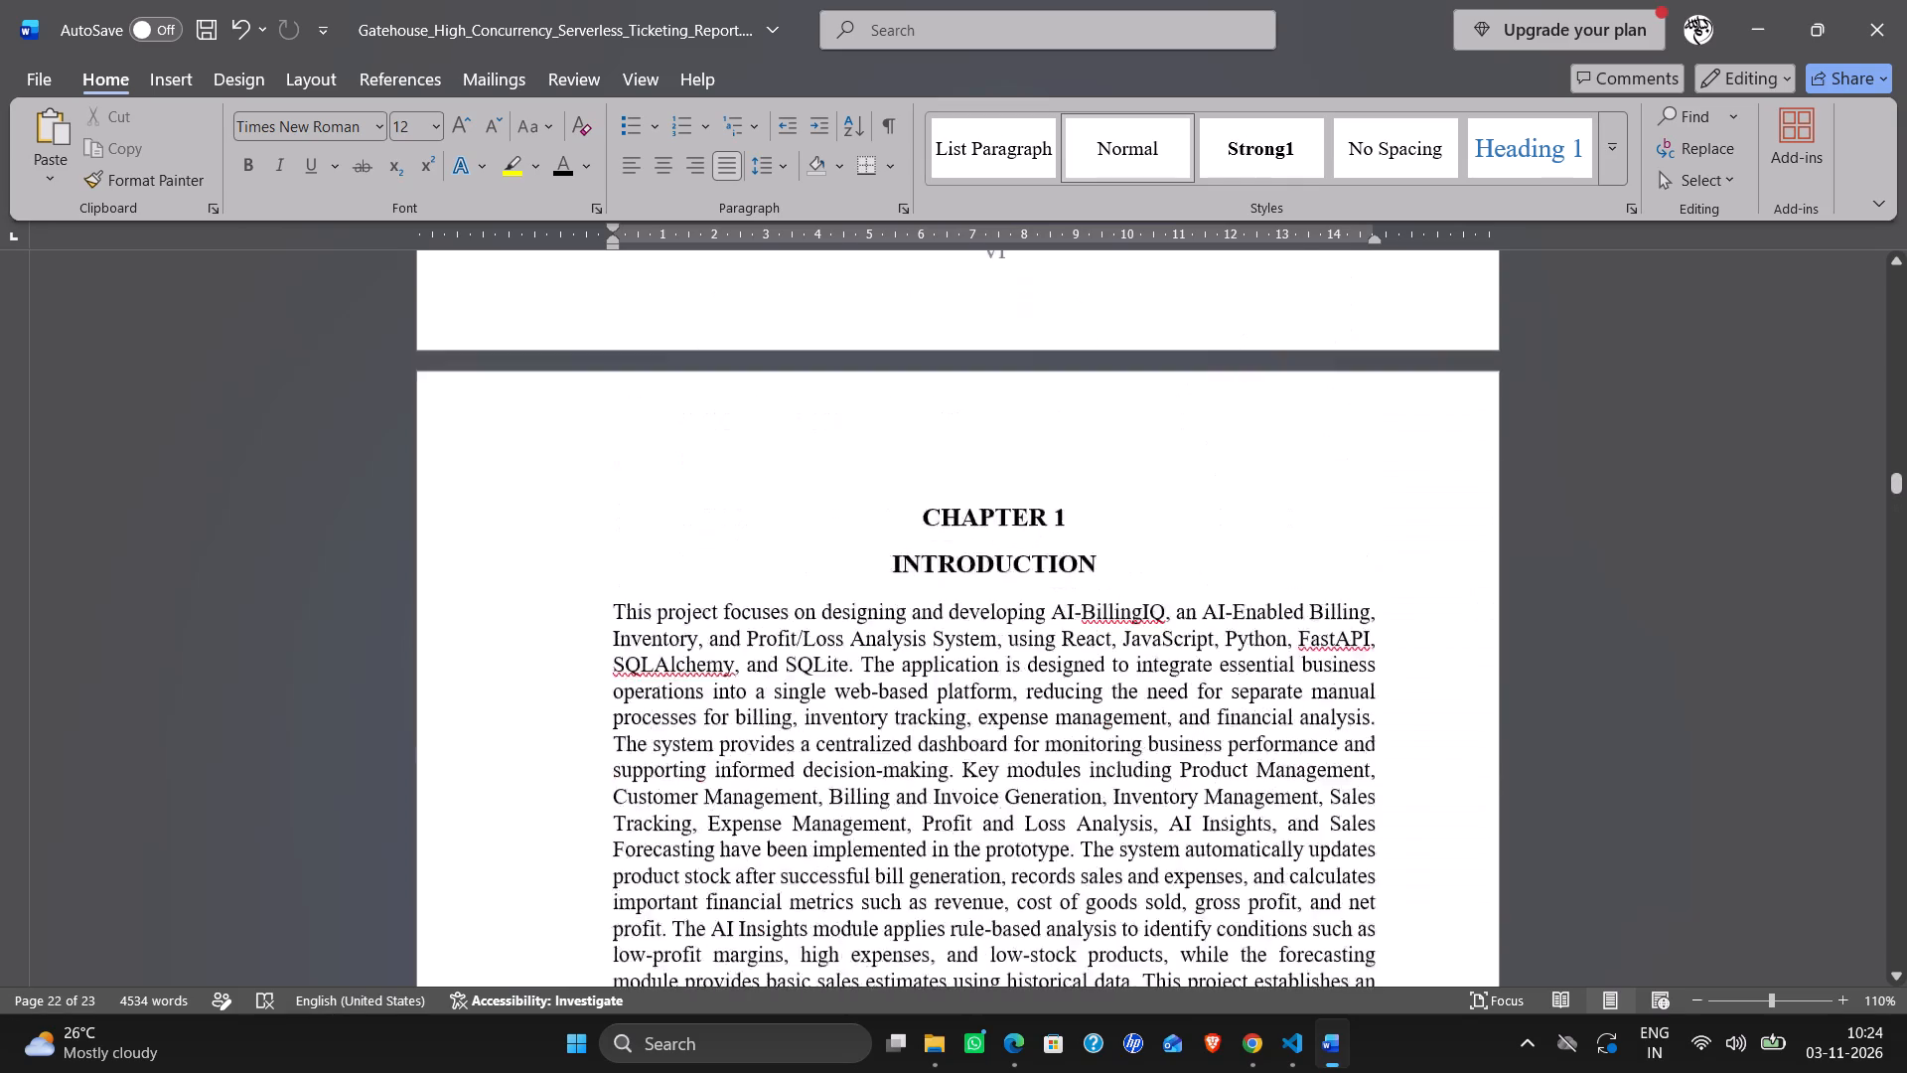
scroll(1243, 557, "up", 3)
scroll(1243, 557, "down", 3)
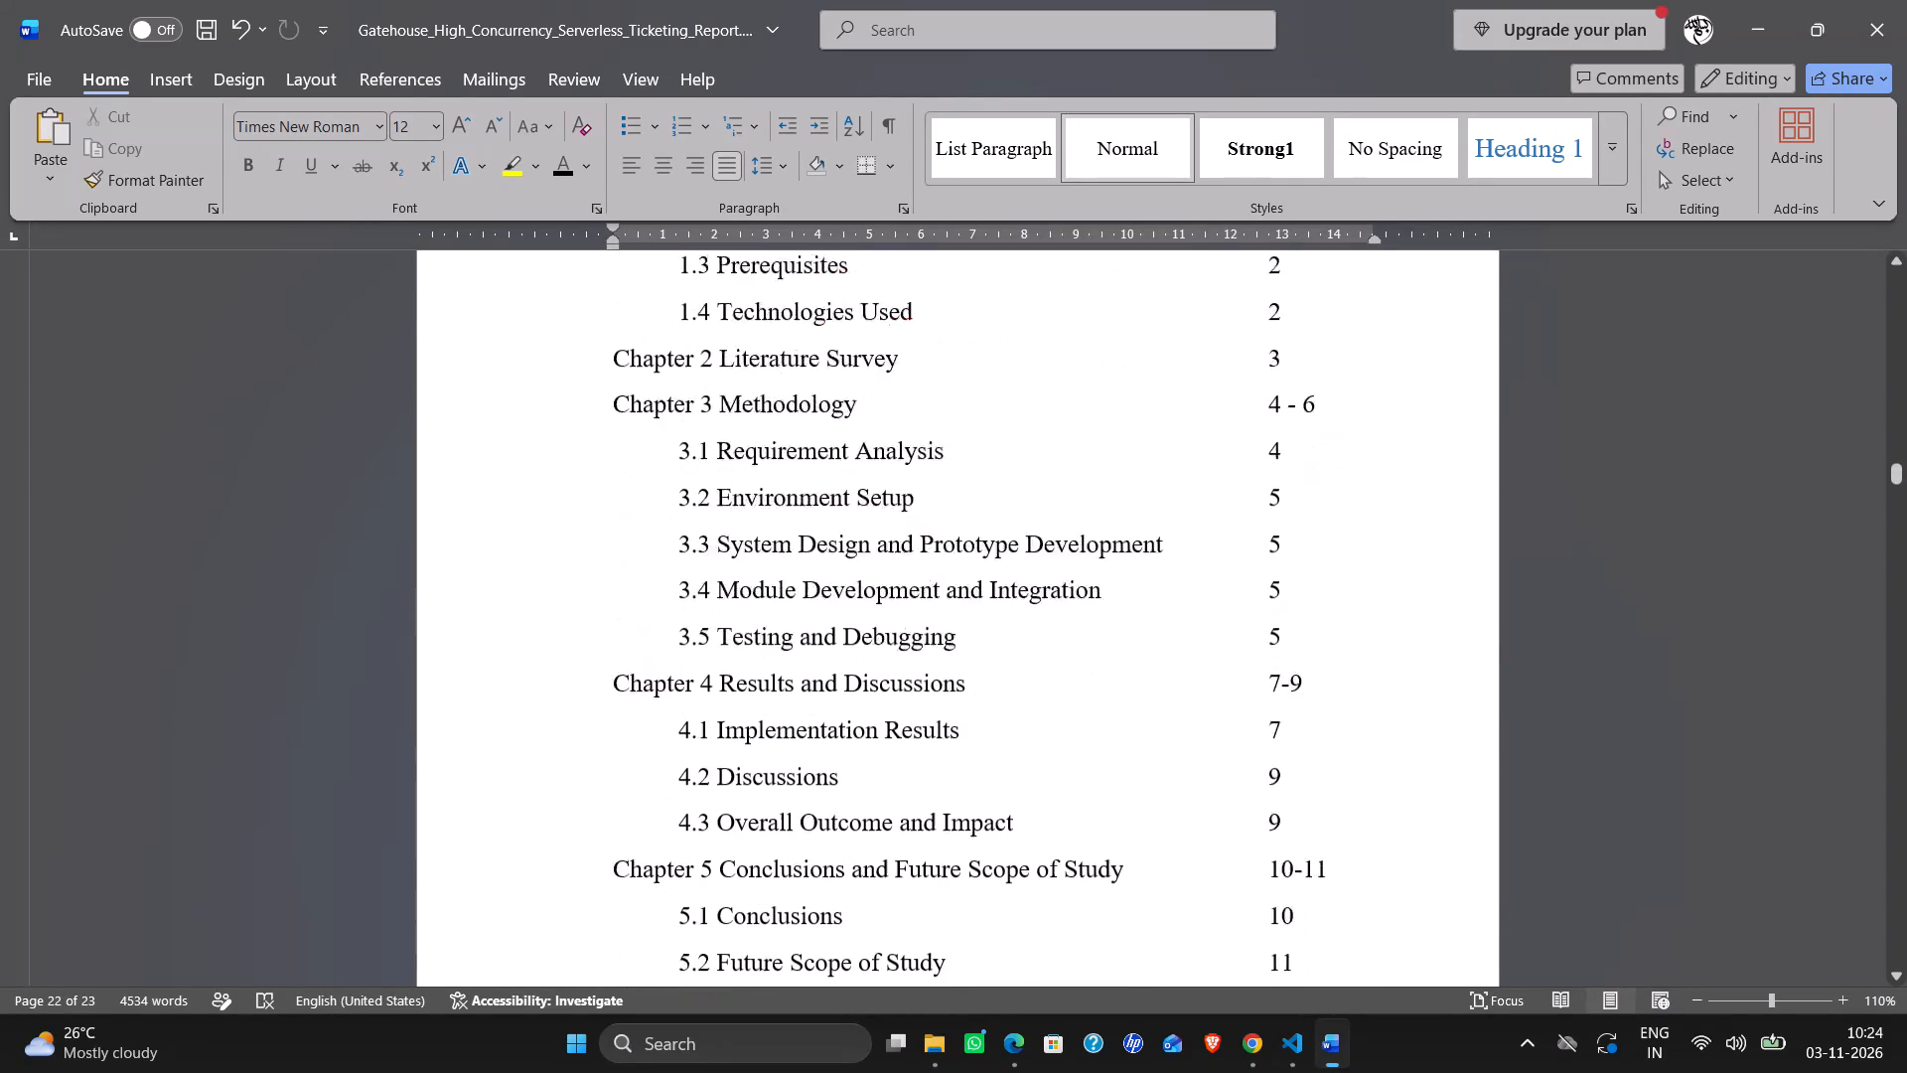
scroll(1243, 557, "down", 1)
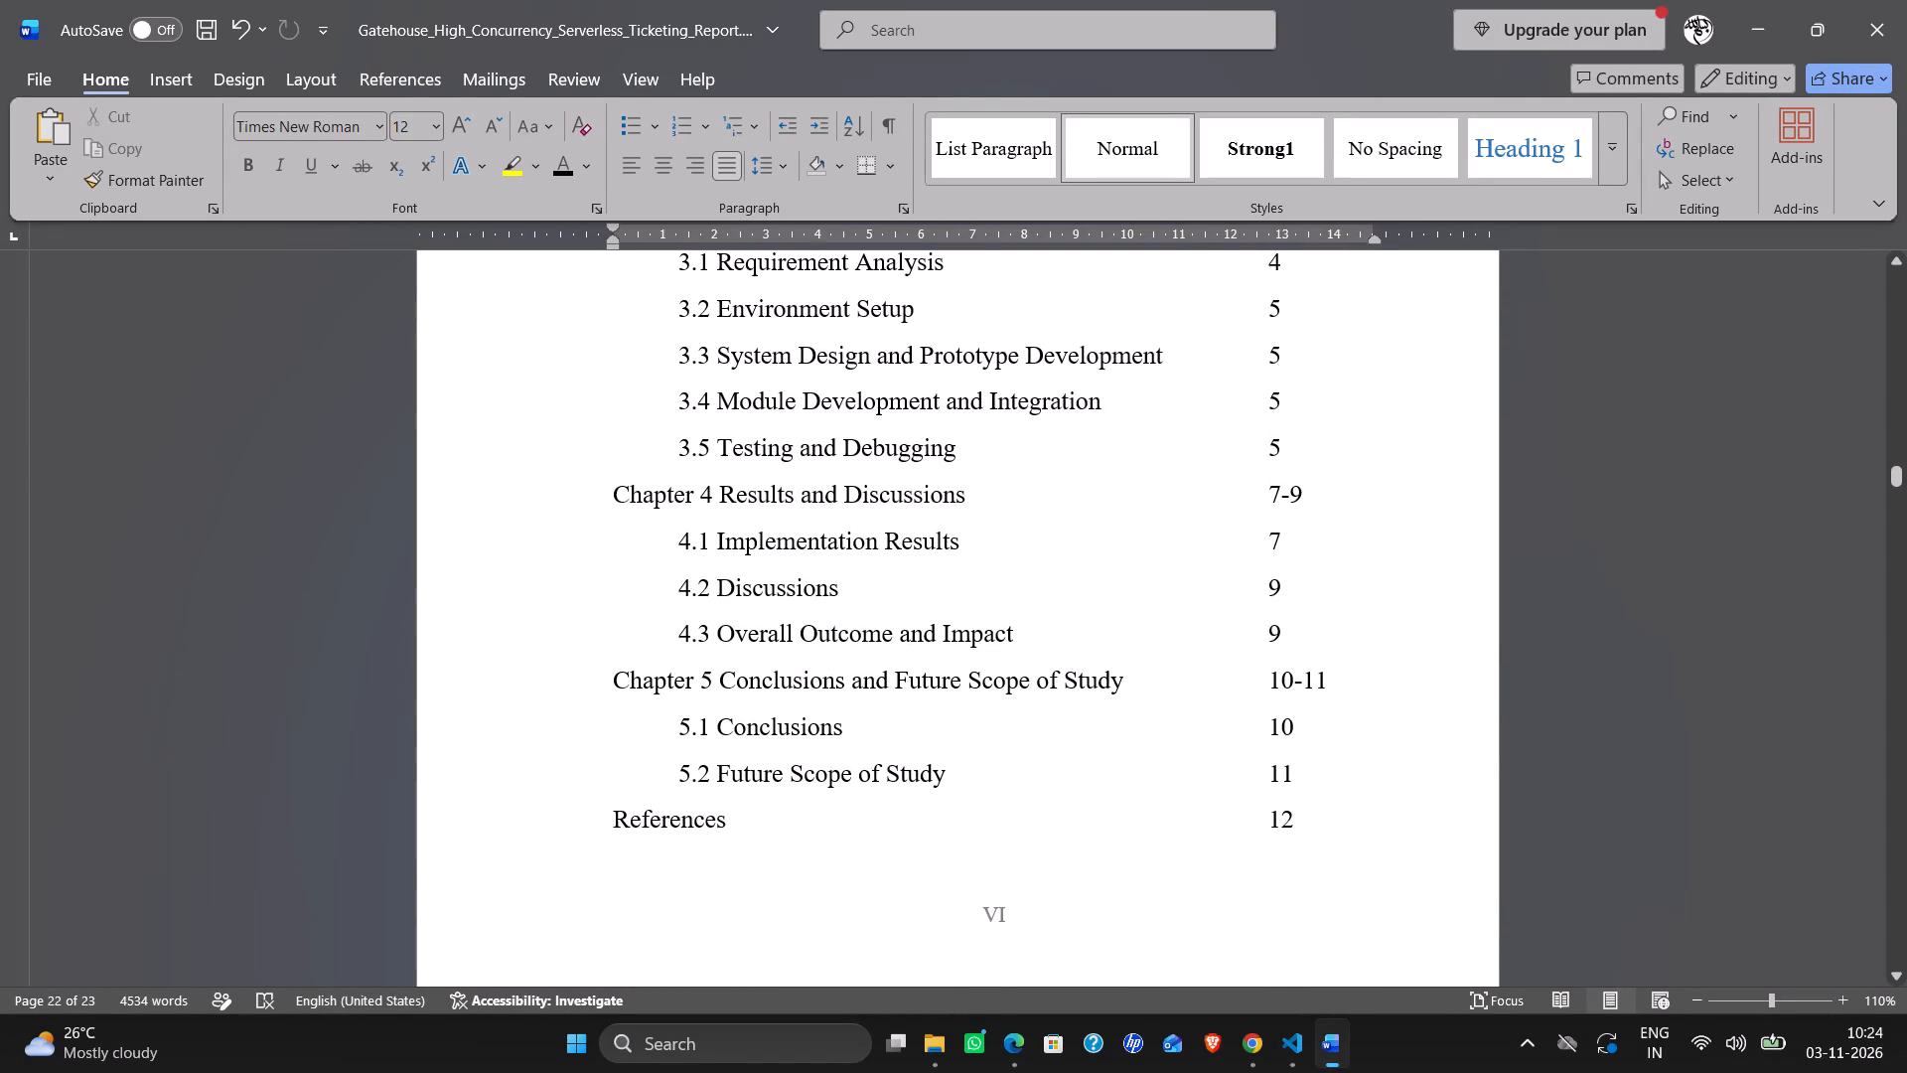
left_click(1298, 817)
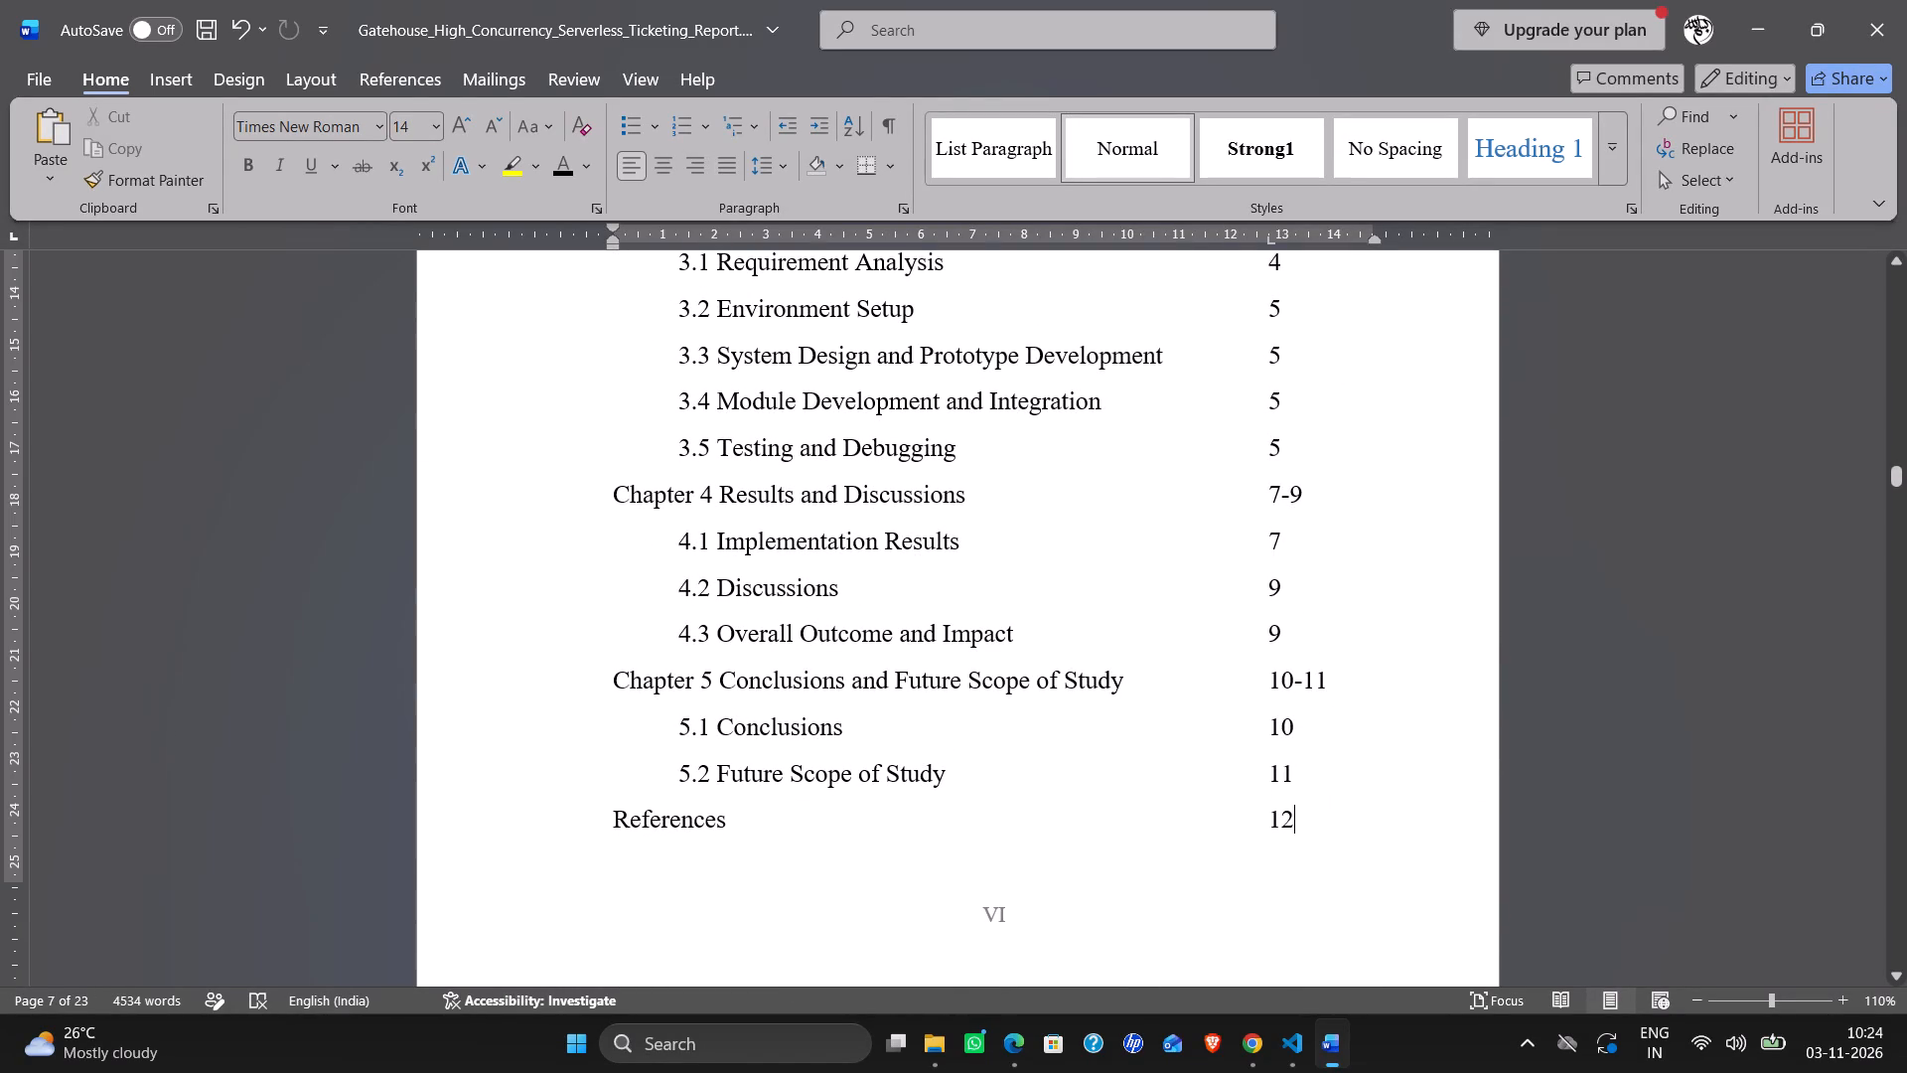
Check the report's final page and save the document.
scroll(1298, 817, "down", 11)
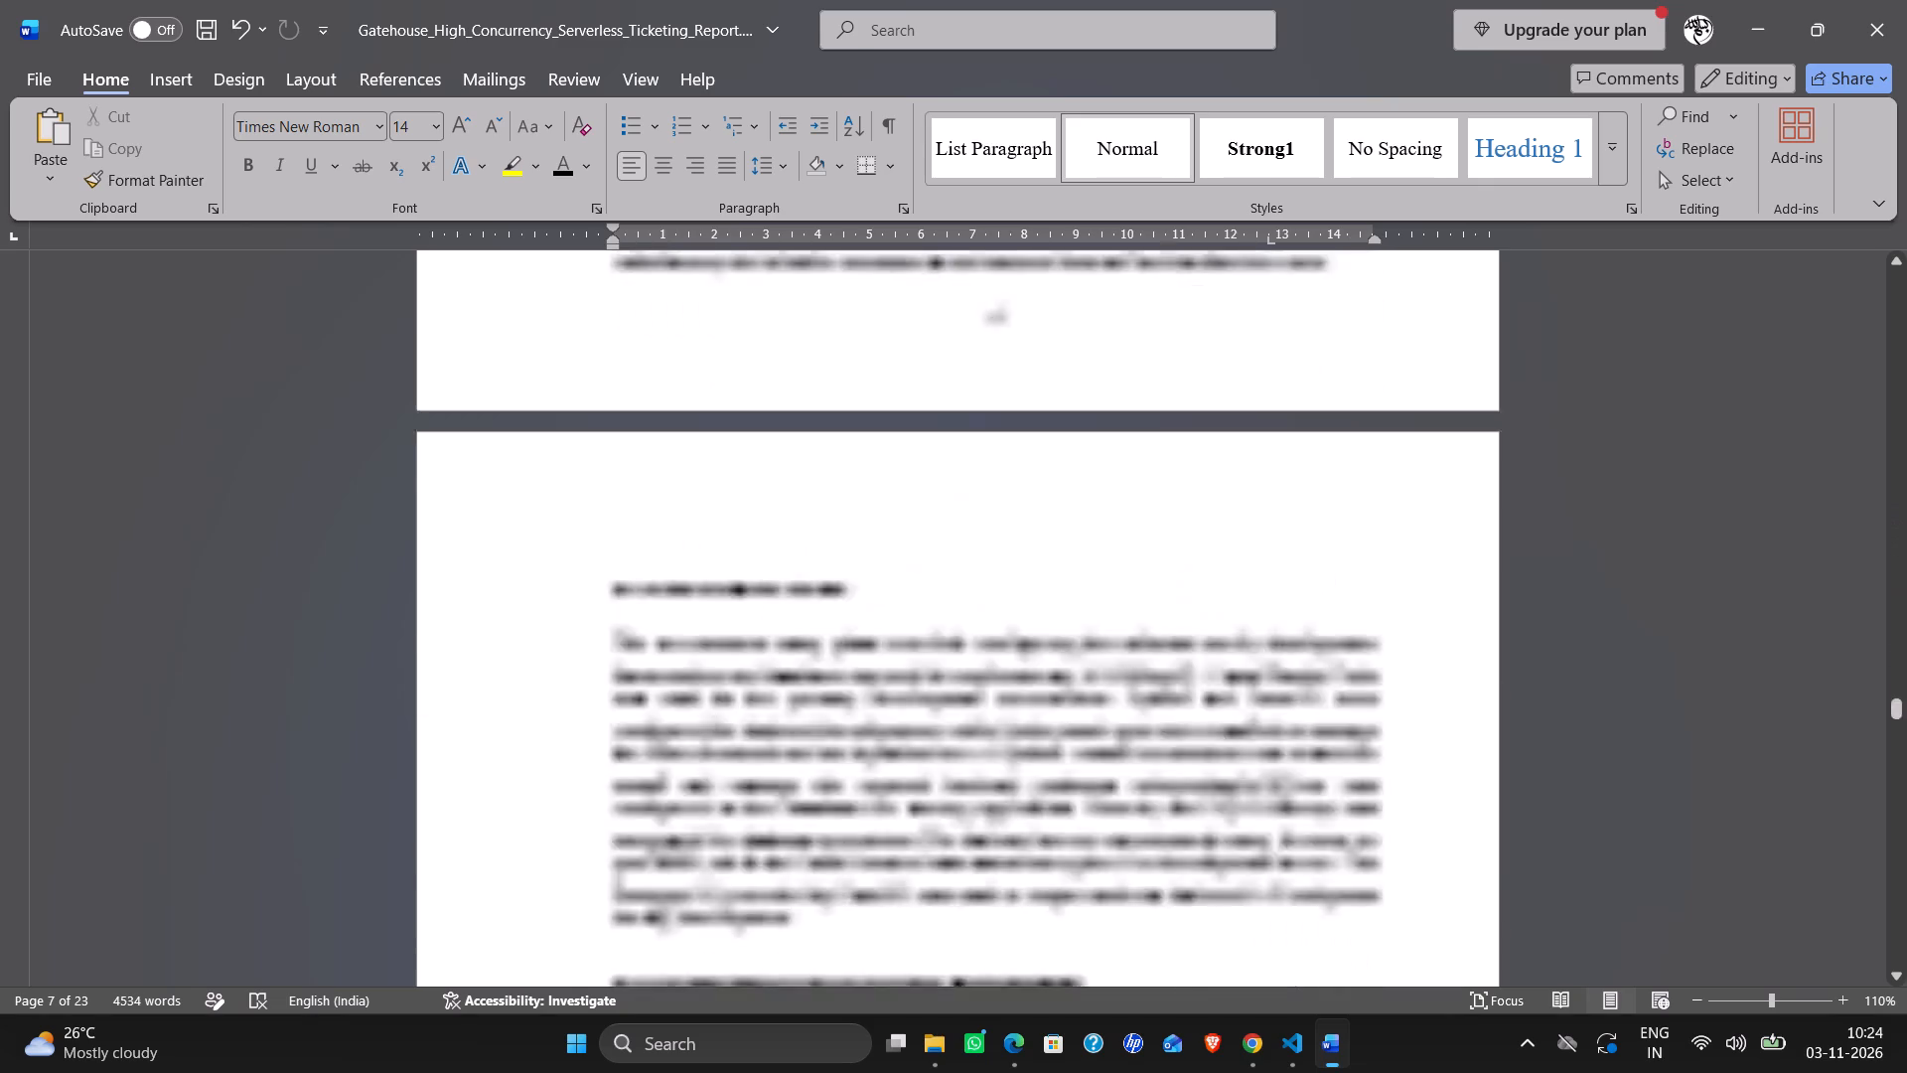
scroll(1298, 817, "down", 12)
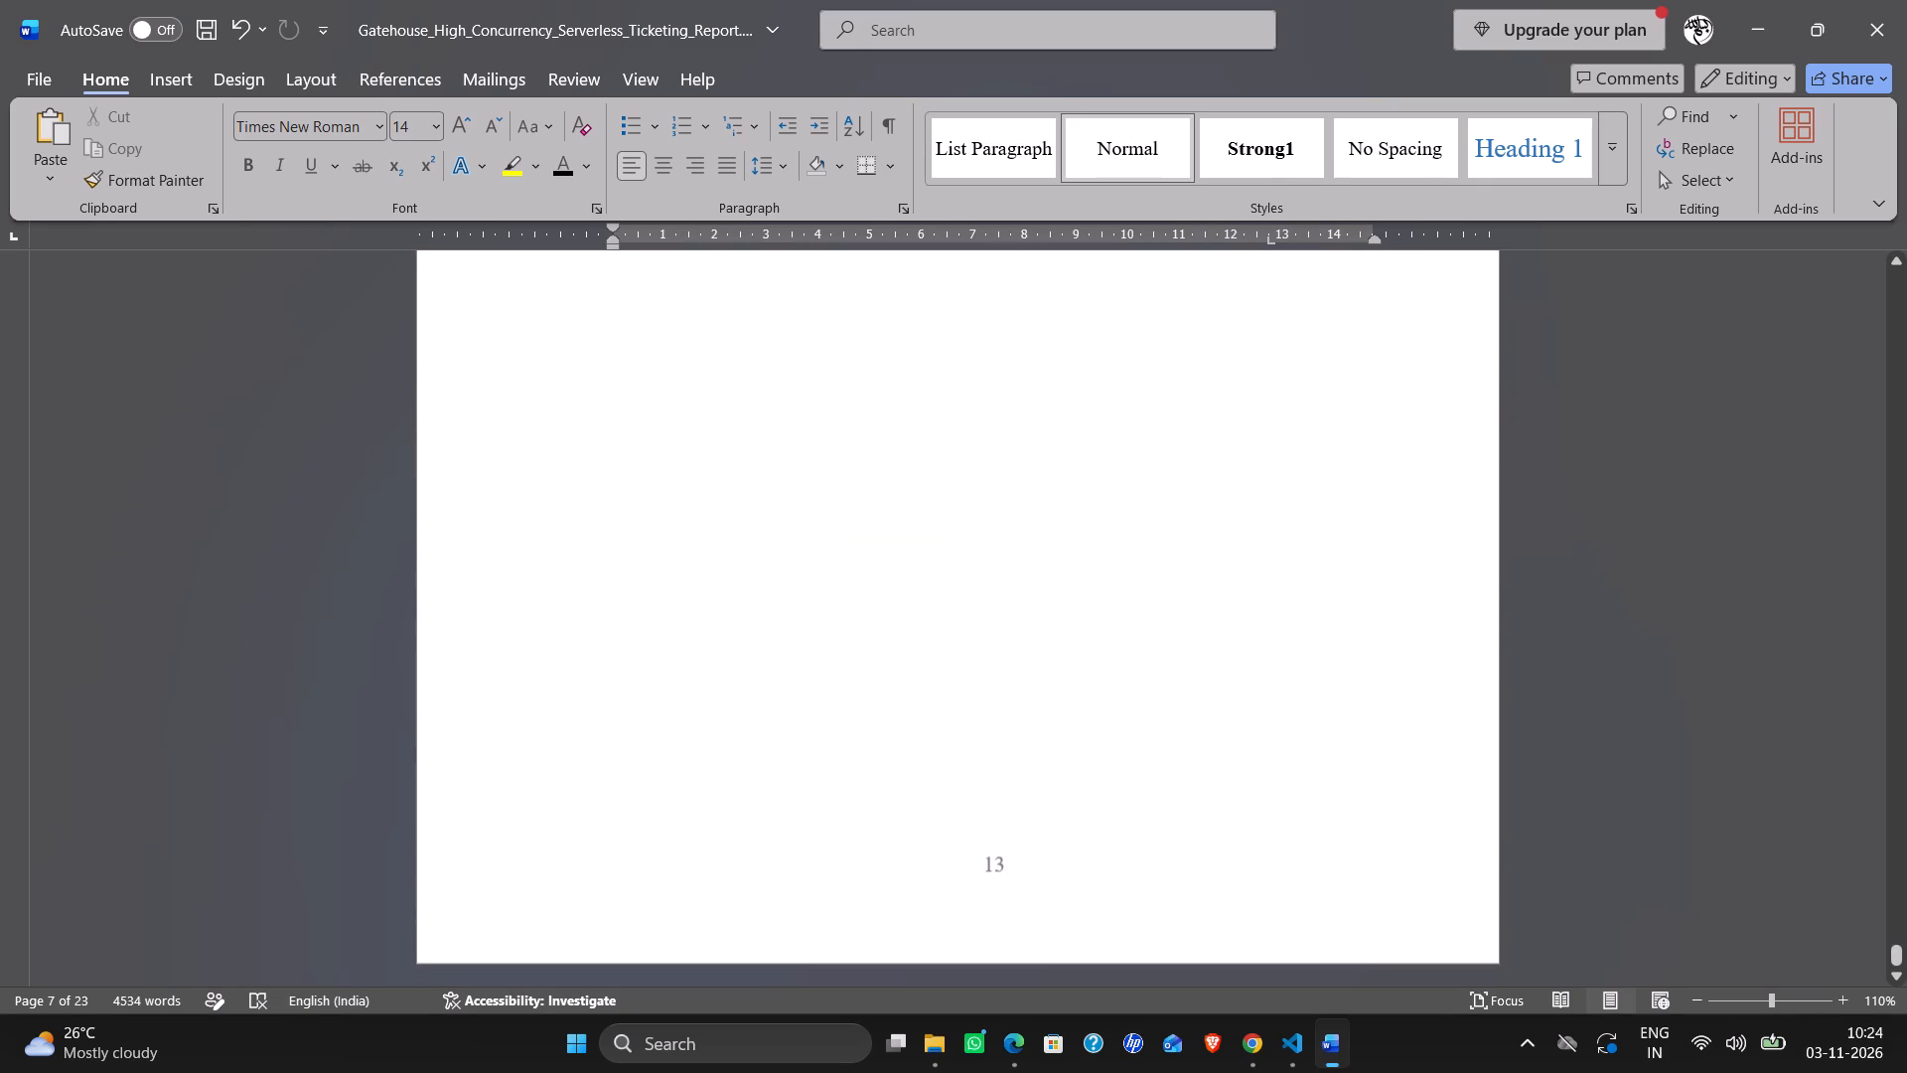
key("ctrl+s")
key("ctrl+s")
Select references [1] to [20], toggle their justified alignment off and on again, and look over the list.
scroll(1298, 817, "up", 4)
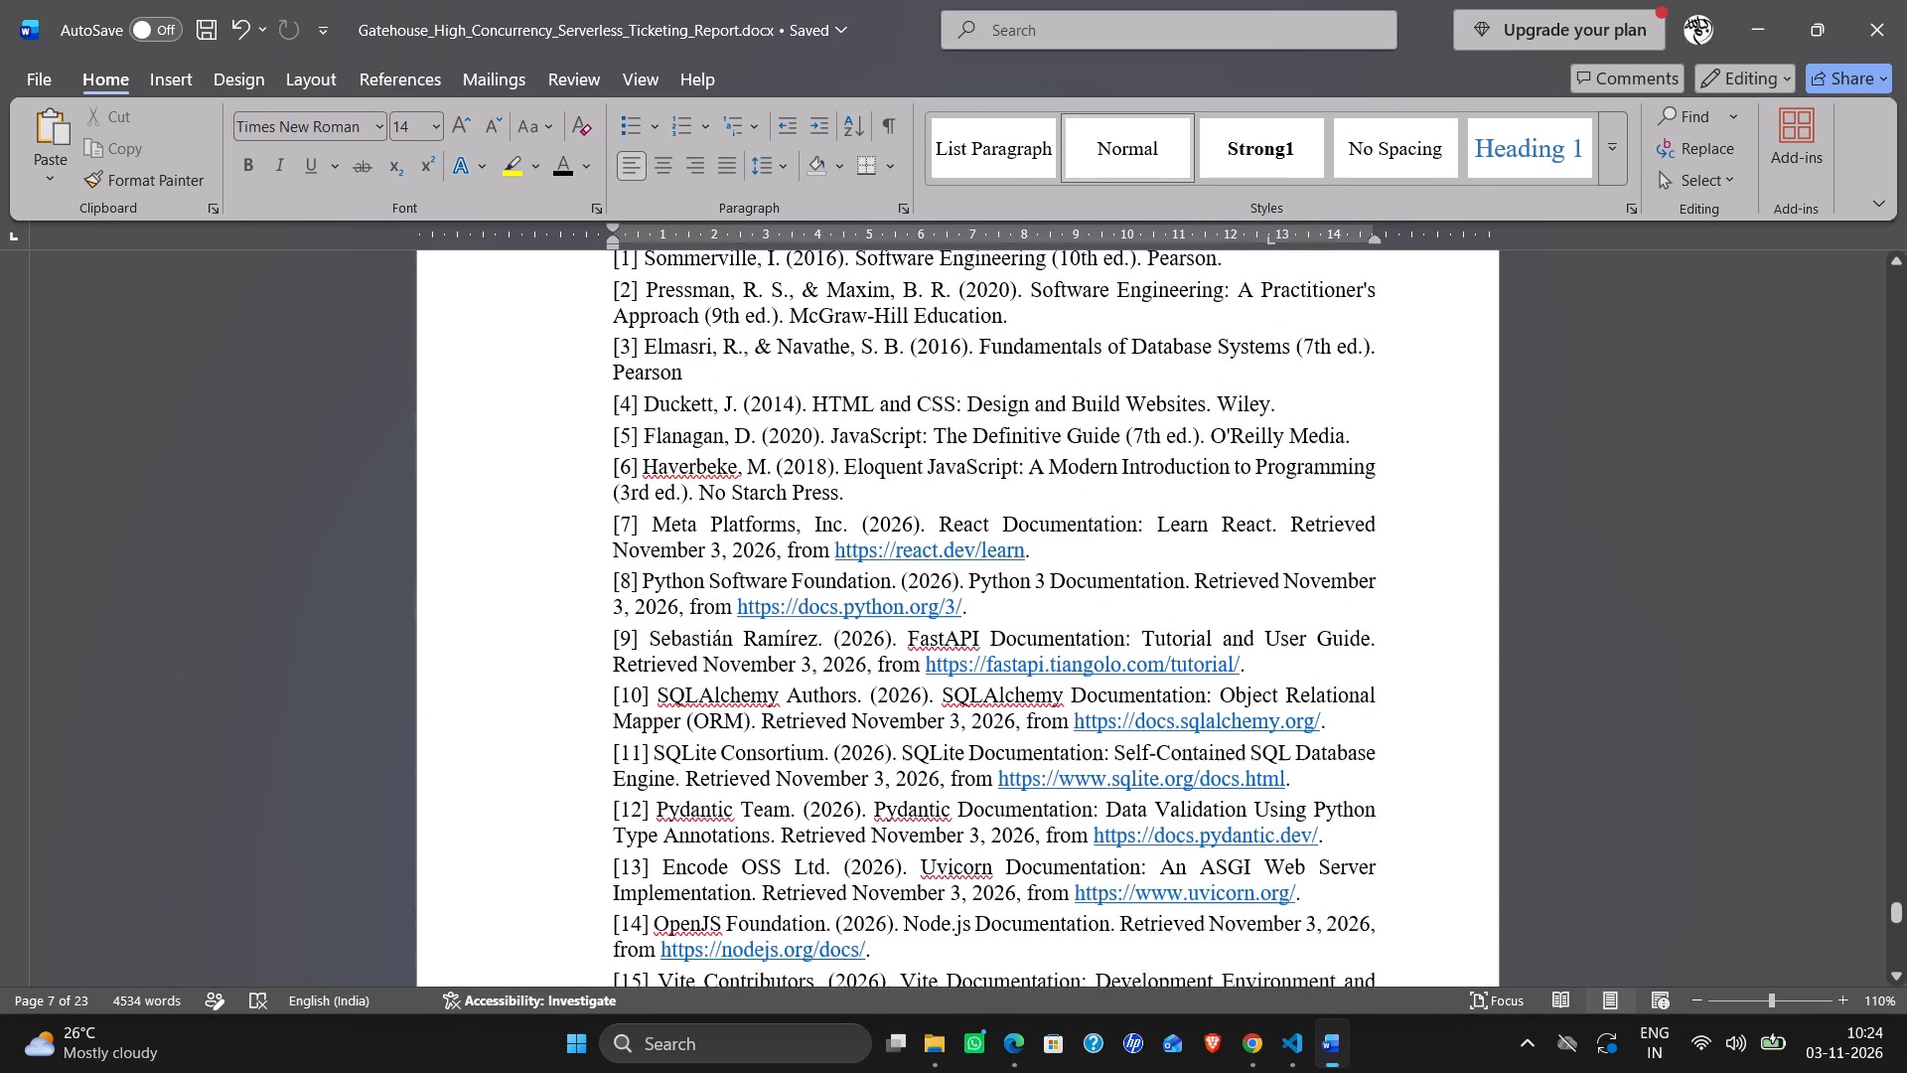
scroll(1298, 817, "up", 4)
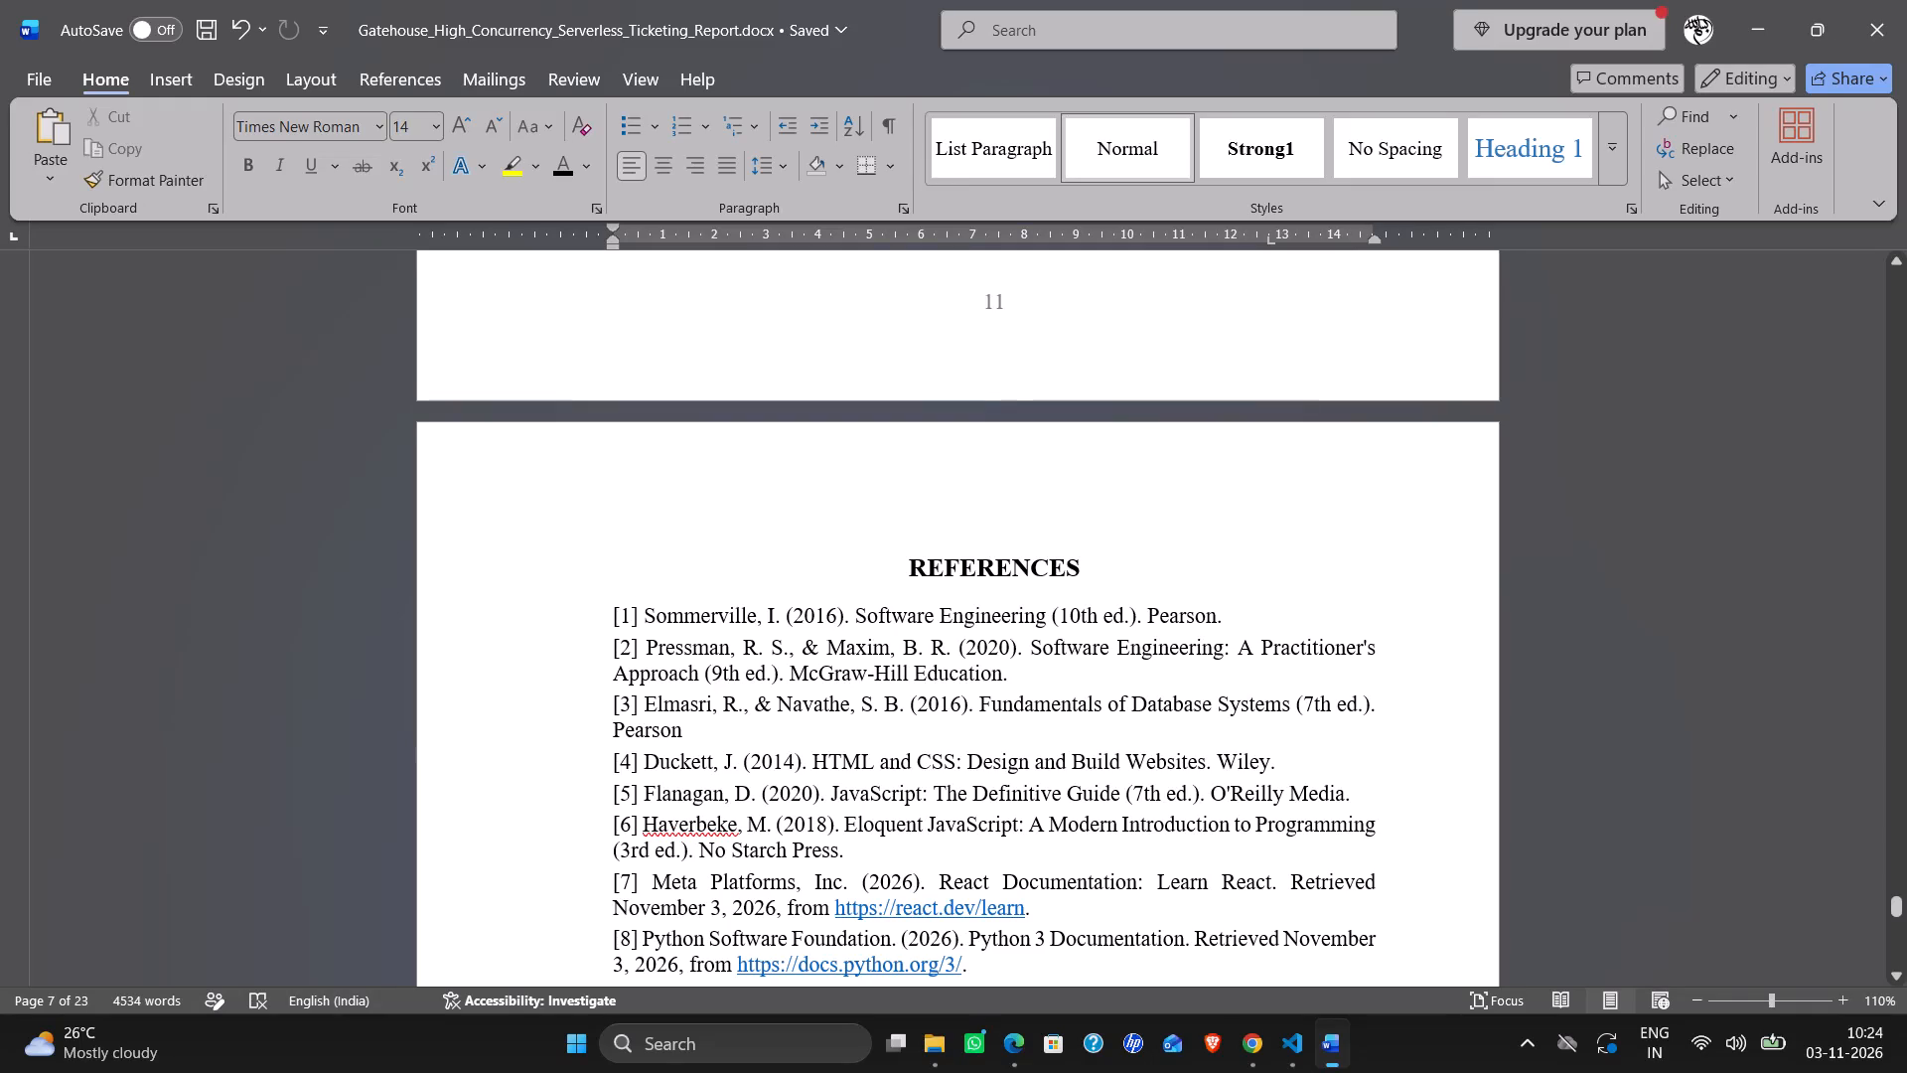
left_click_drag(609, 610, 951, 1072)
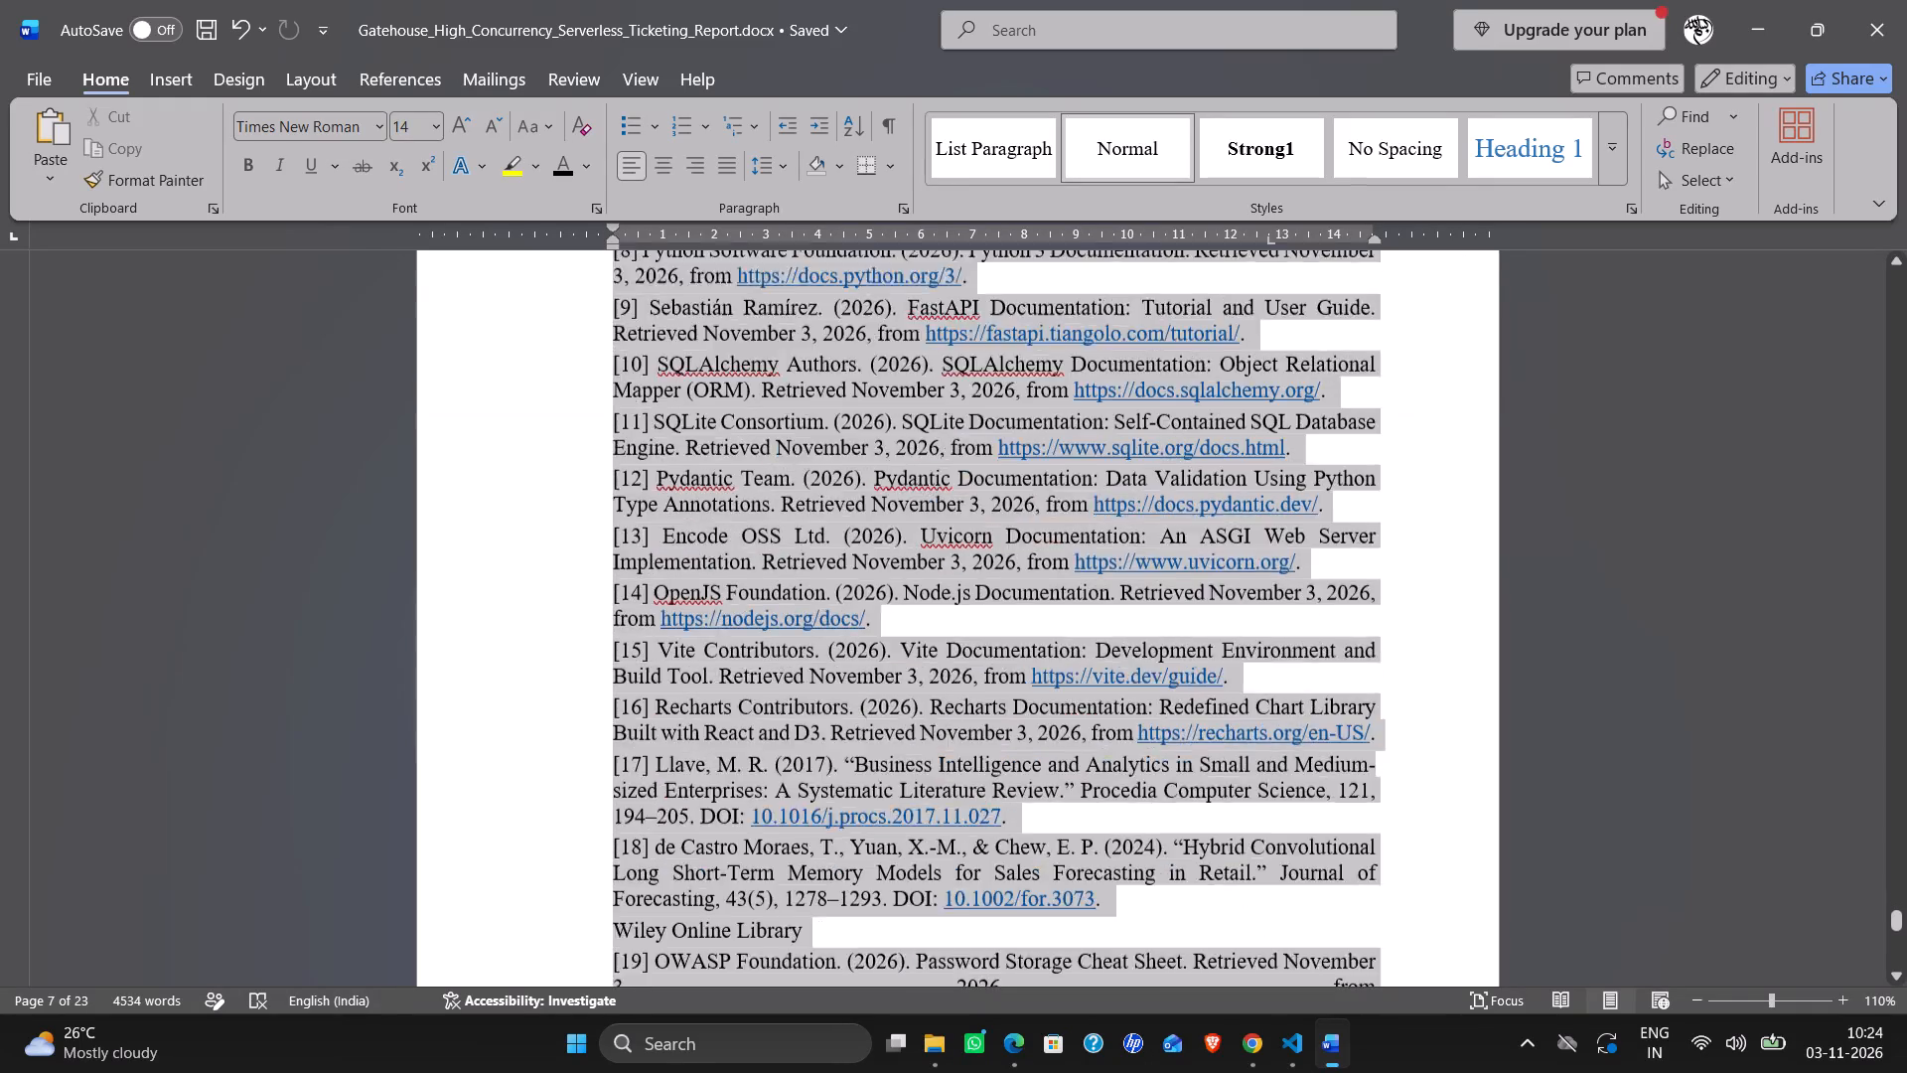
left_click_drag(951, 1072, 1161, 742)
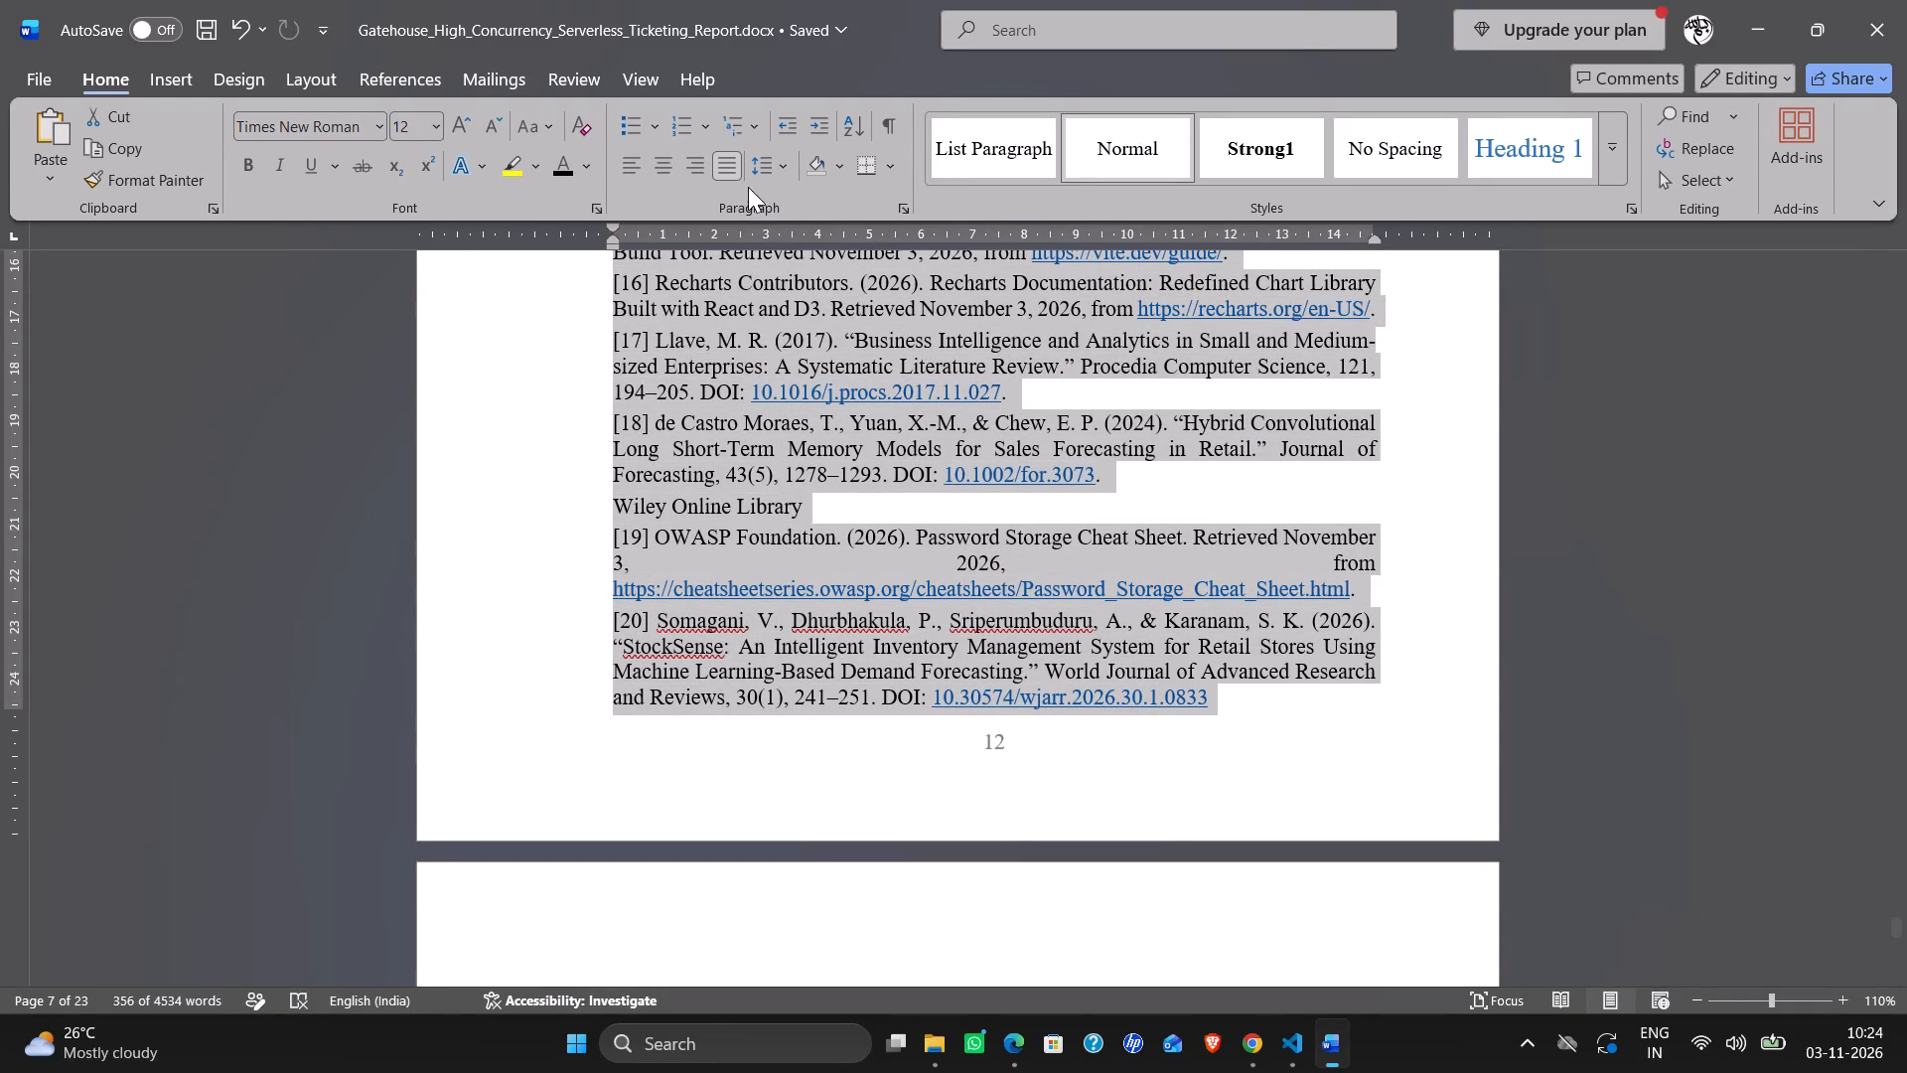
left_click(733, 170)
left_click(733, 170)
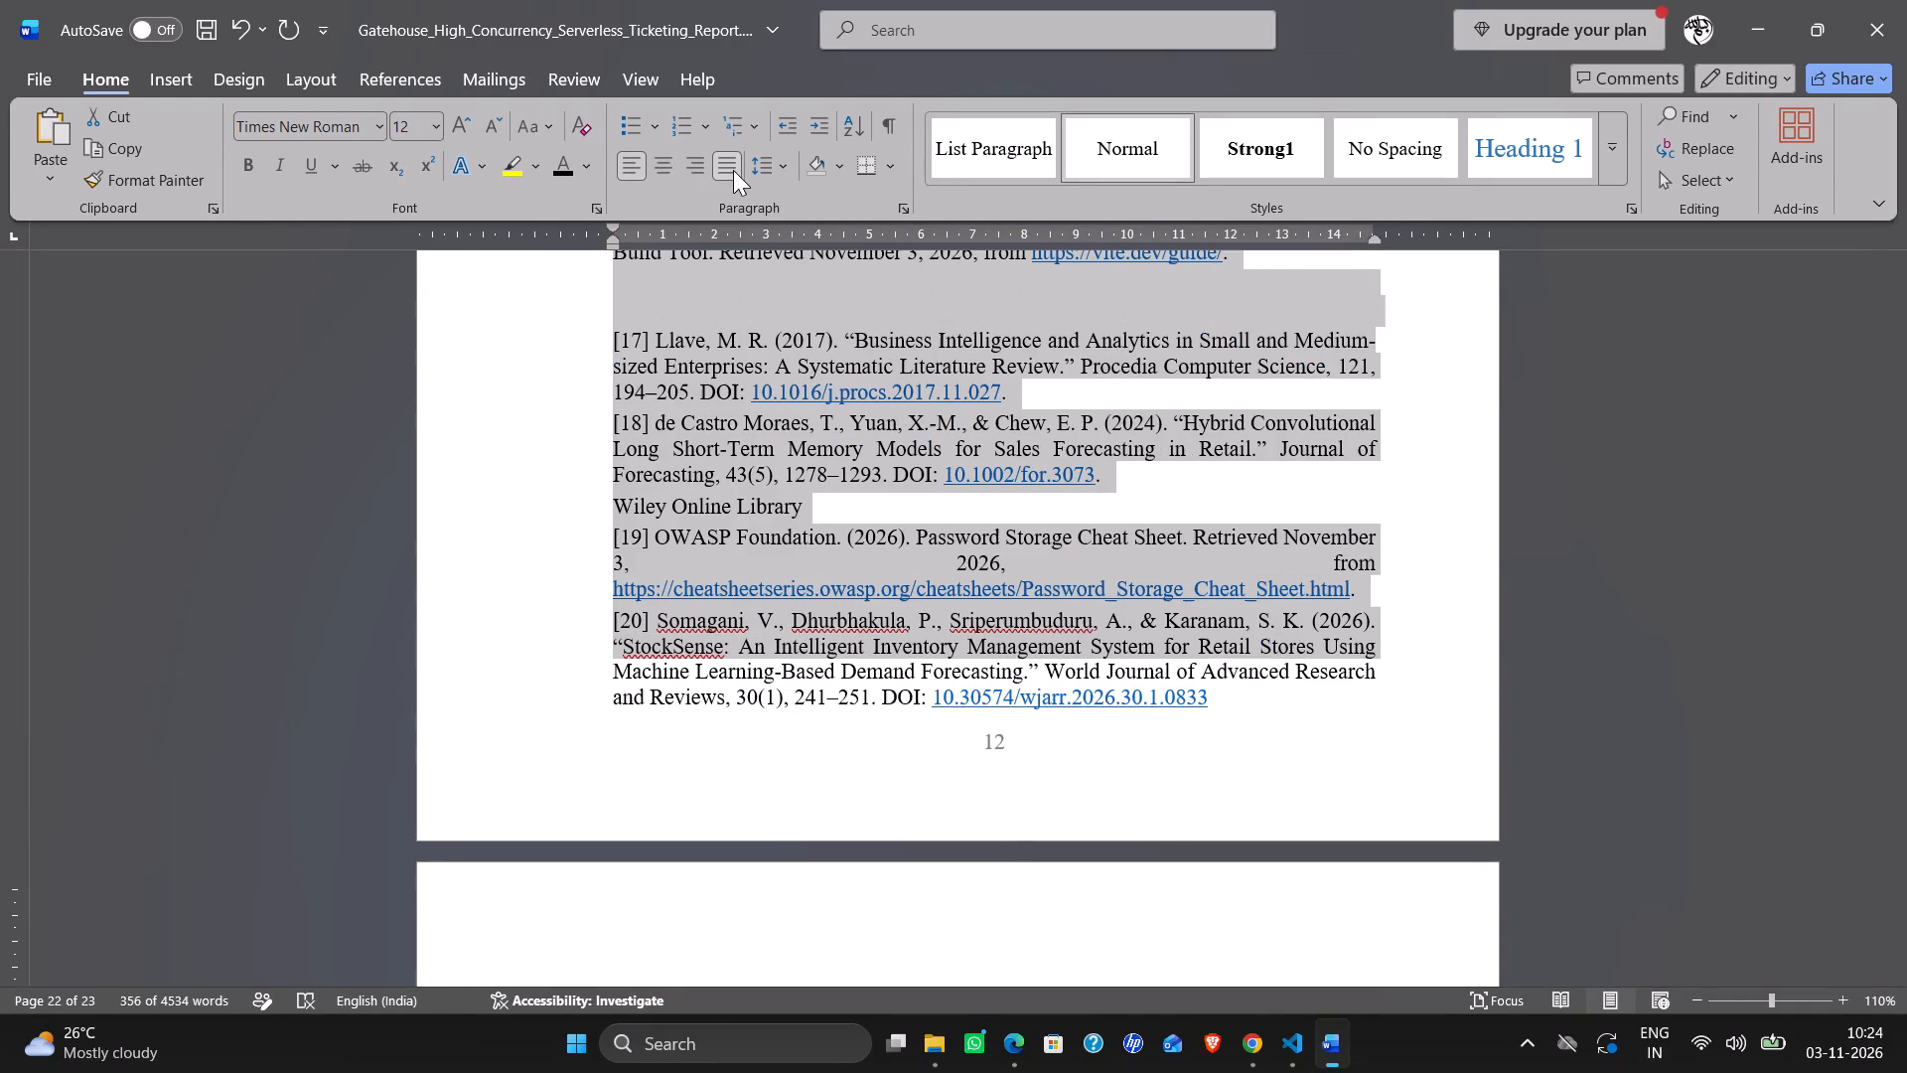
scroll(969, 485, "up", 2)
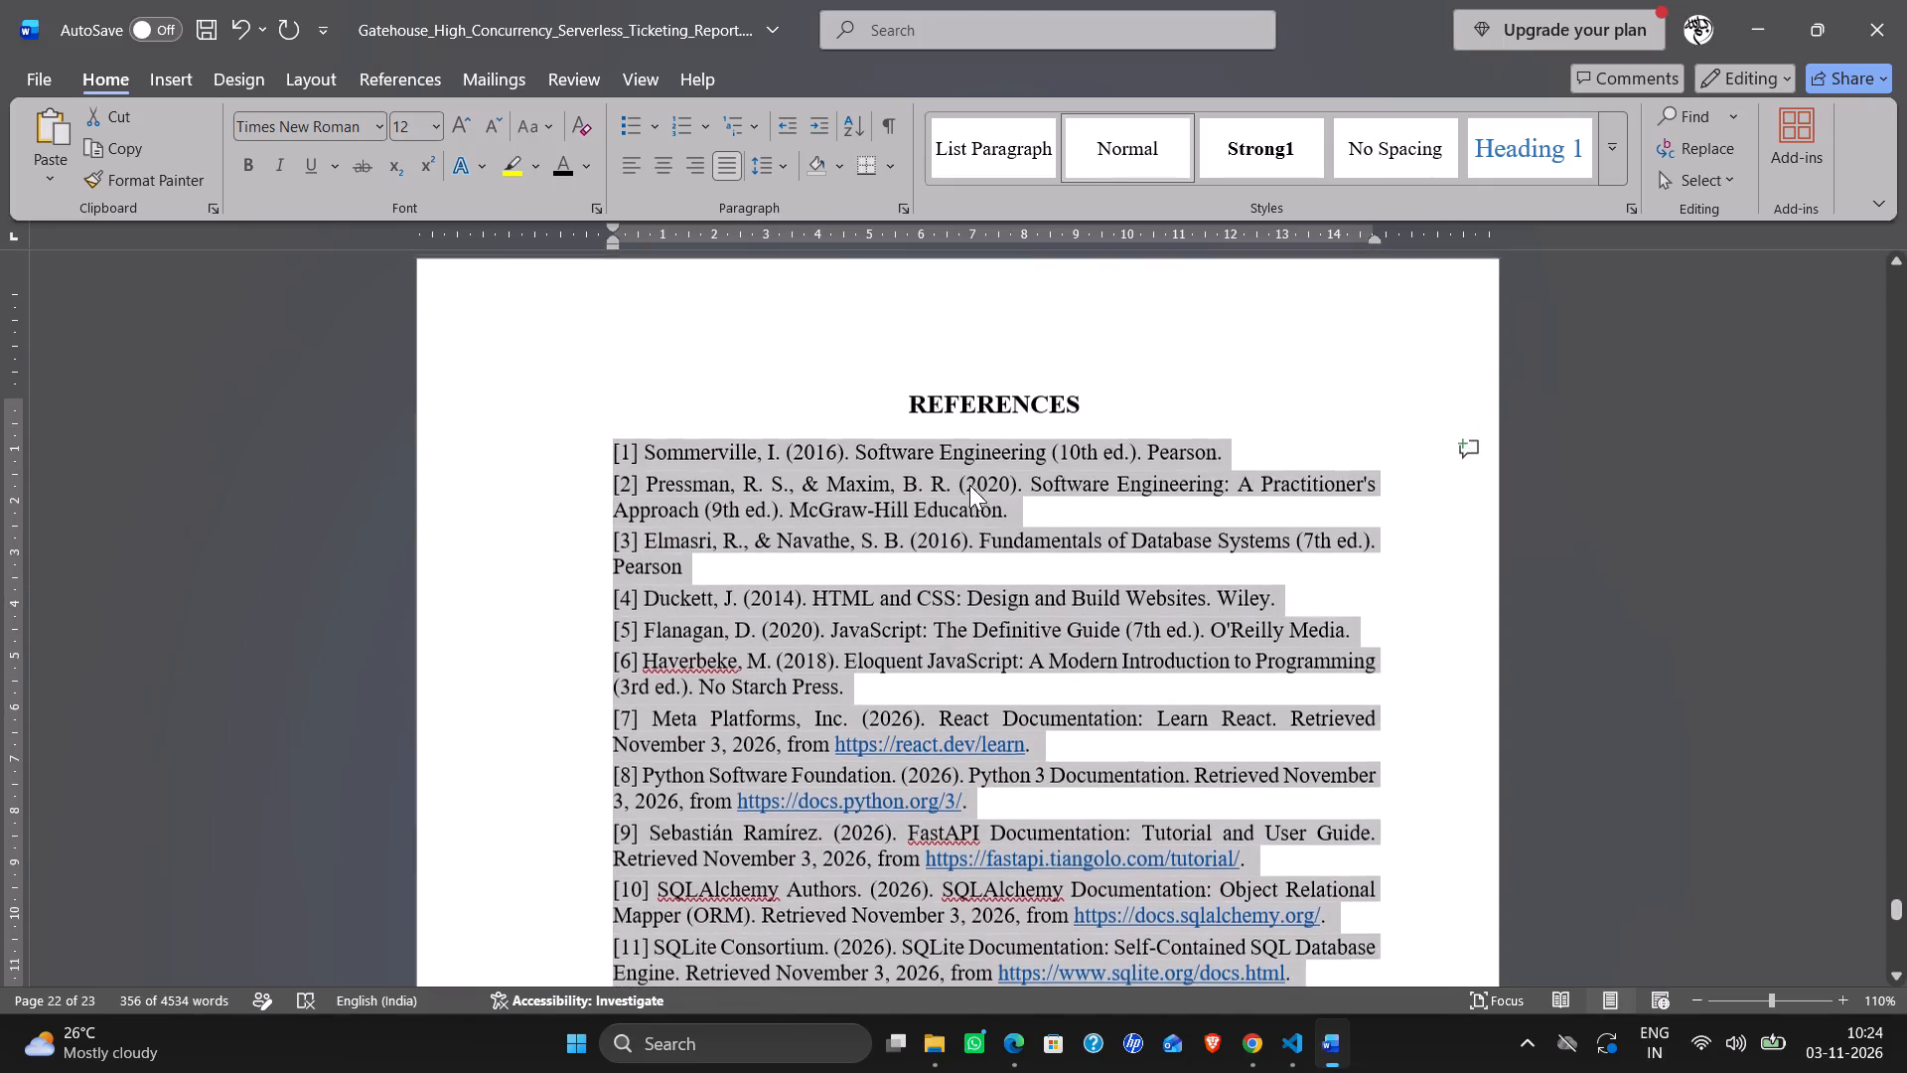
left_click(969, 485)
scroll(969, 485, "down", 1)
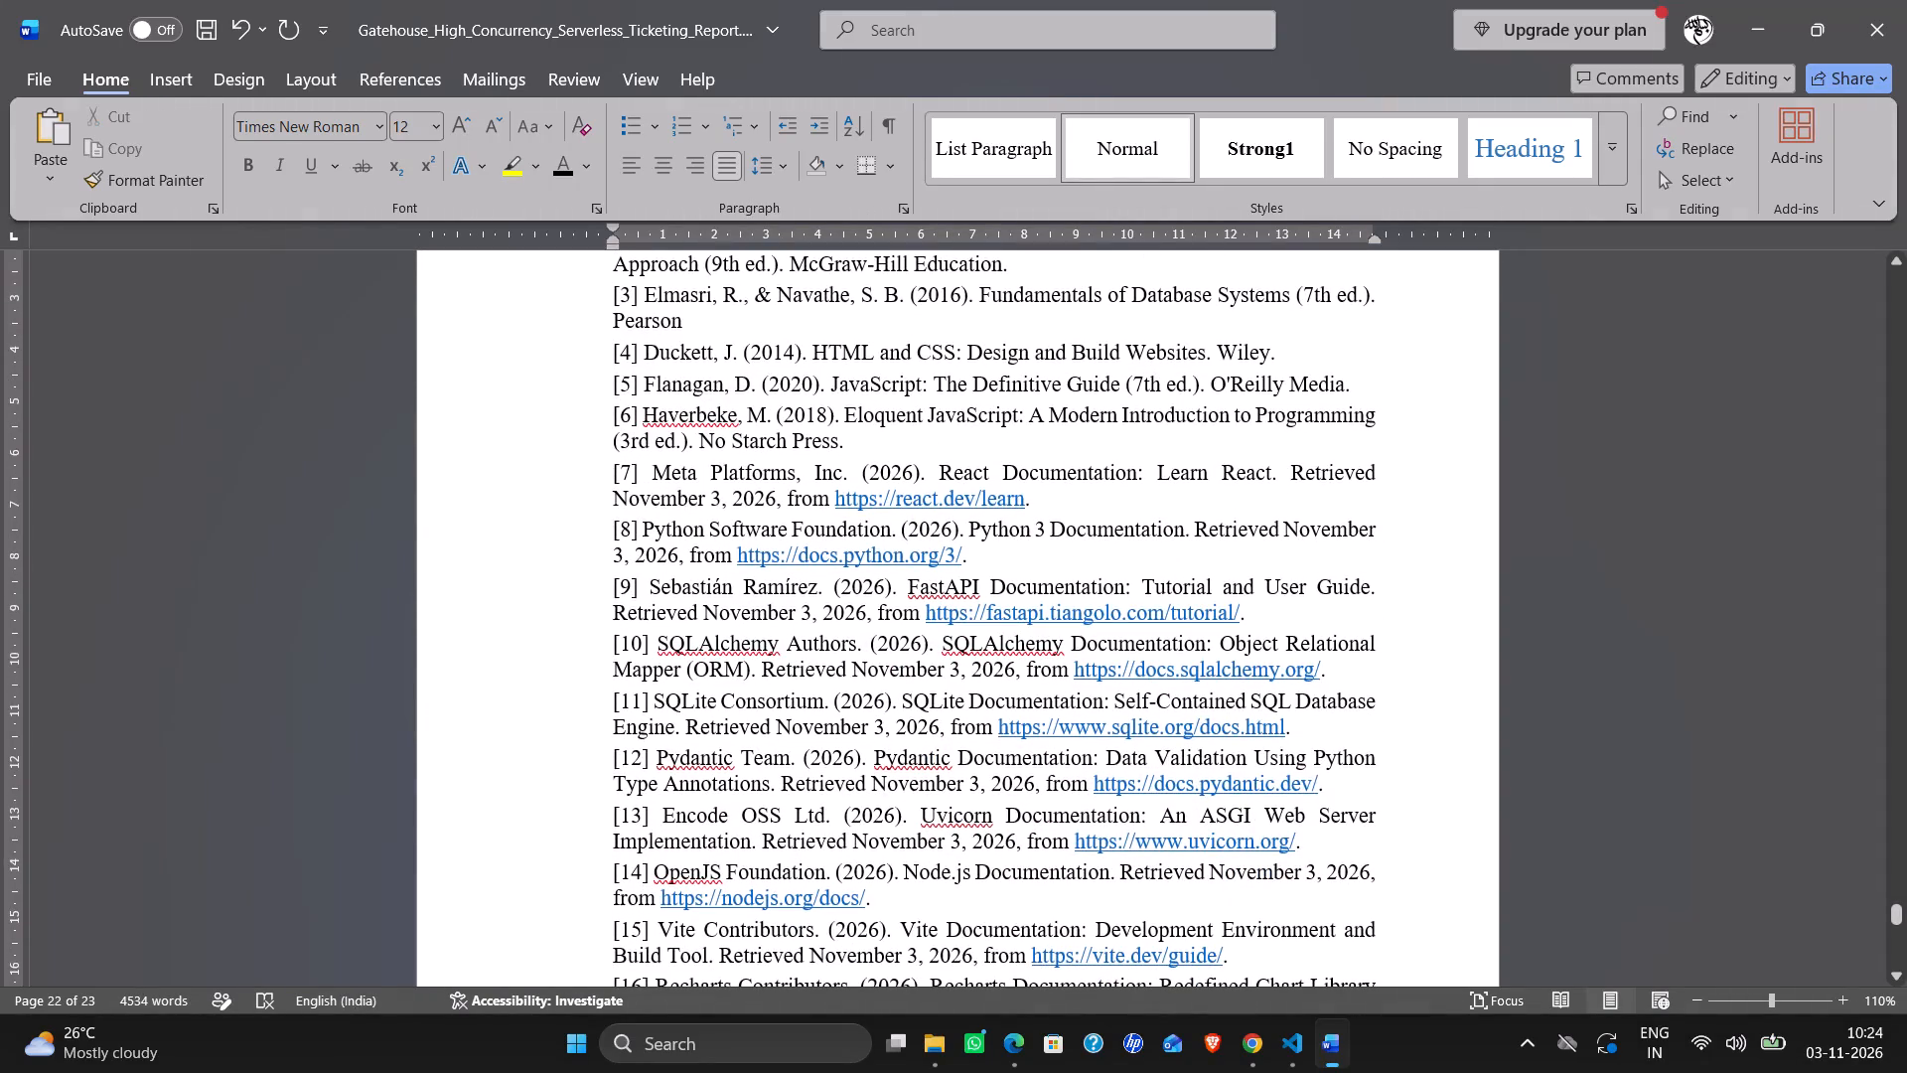
Save the report under its existing file name.
key("ctrl+s")
key("ctrl+s")
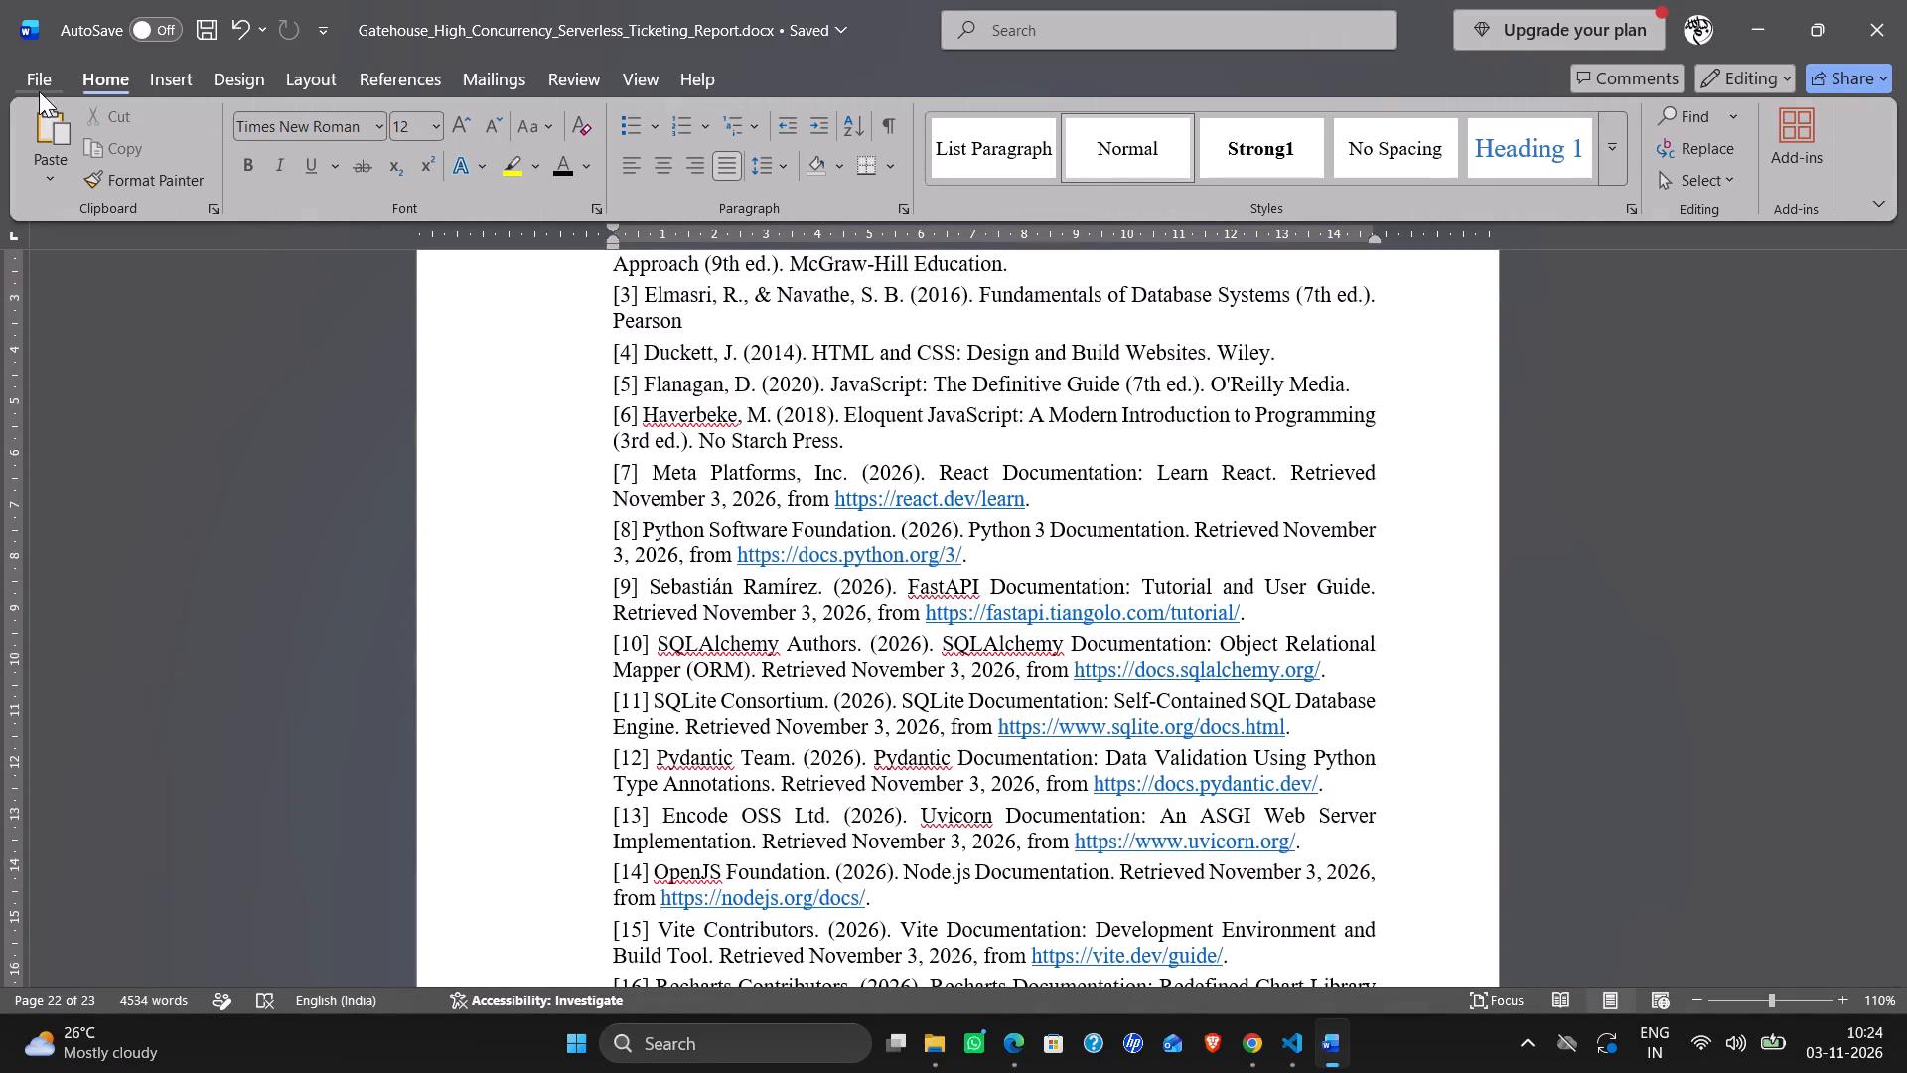
Save a copy of the report in Downloads as AI-BillingIQ.docx and close the document window.
left_click(39, 91)
left_click(103, 444)
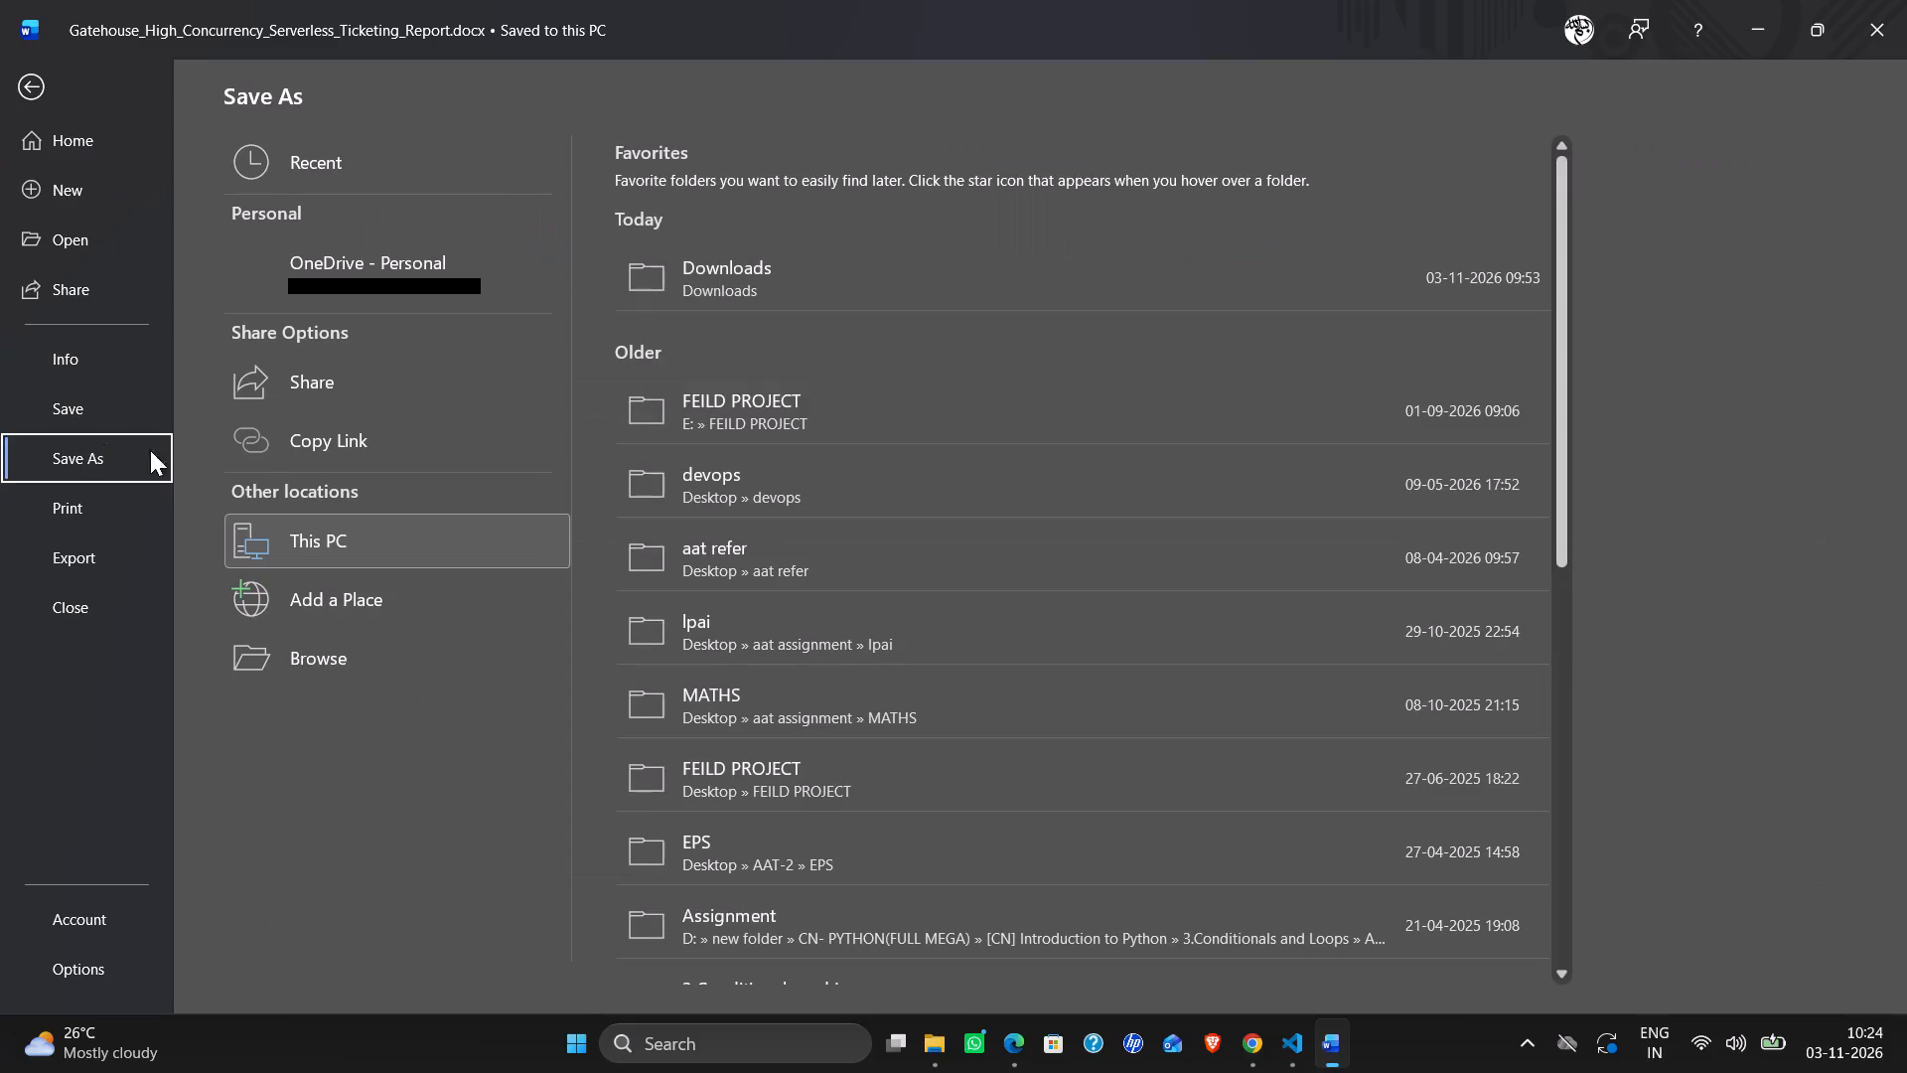
double_click(657, 281)
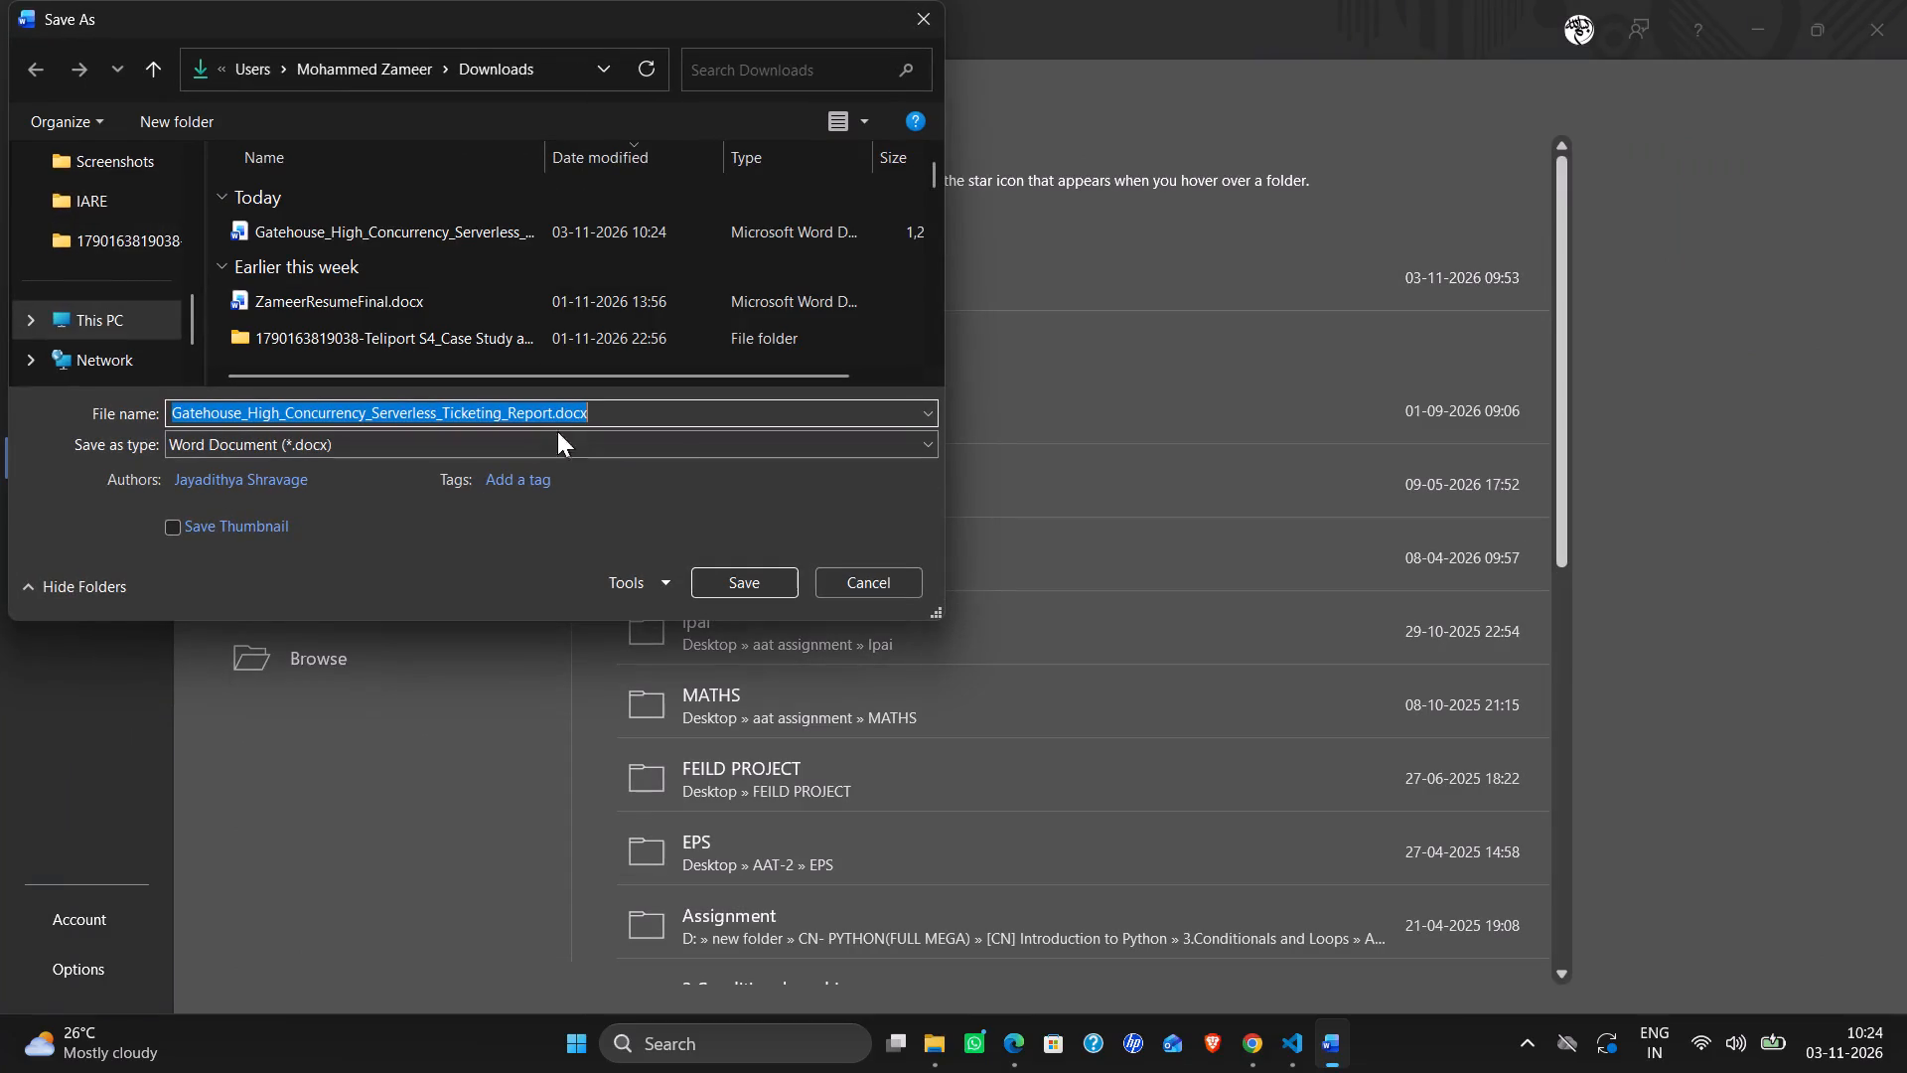
left_click(550, 411)
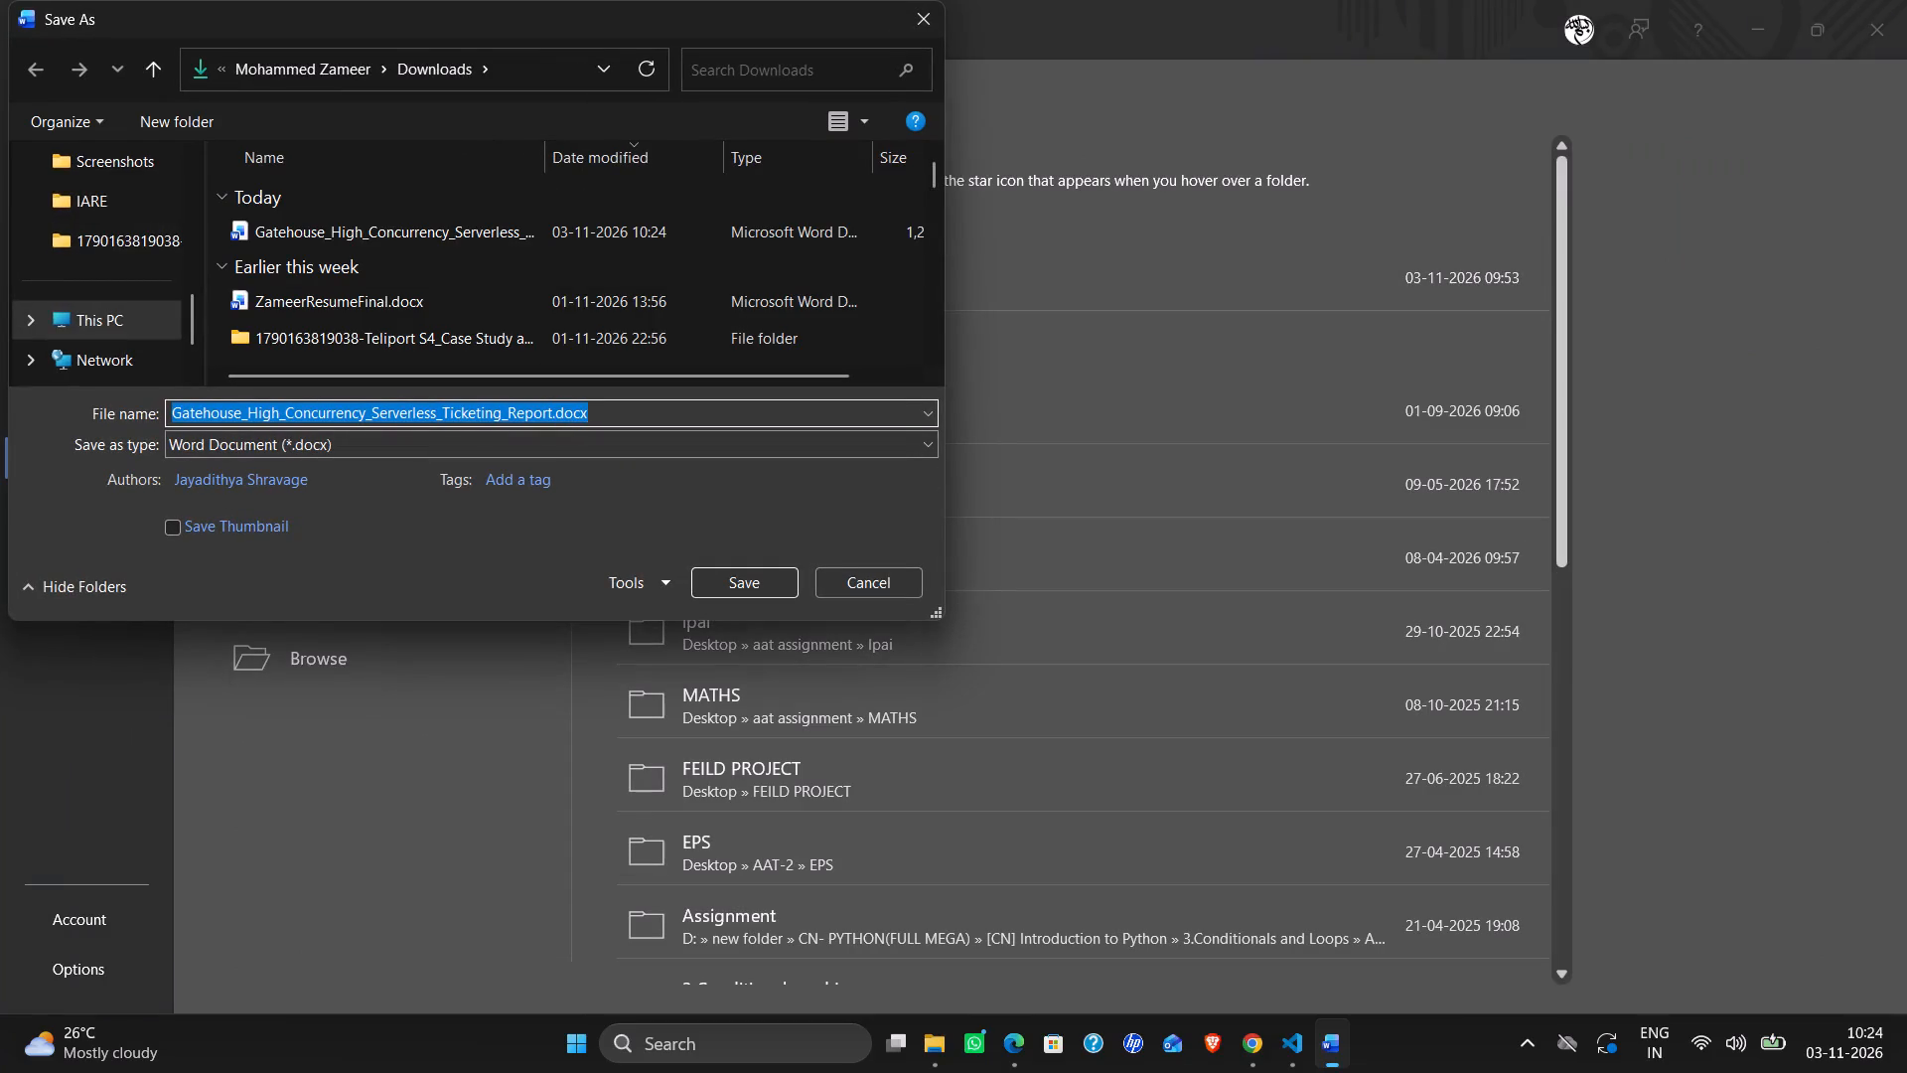
key("BackSpace")
key("BackSpace")
key("BackSpace")
key("BackSpace")
key("BackSpace")
key("BackSpace")
key("BackSpace")
key("BackSpace")
key("BackSpace")
key("BackSpace")
key("BackSpace")
key("BackSpace")
key("BackSpace")
key("BackSpace")
key("BackSpace")
key("BackSpace")
key("BackSpace")
key("BackSpace")
key("BackSpace")
key("BackSpace")
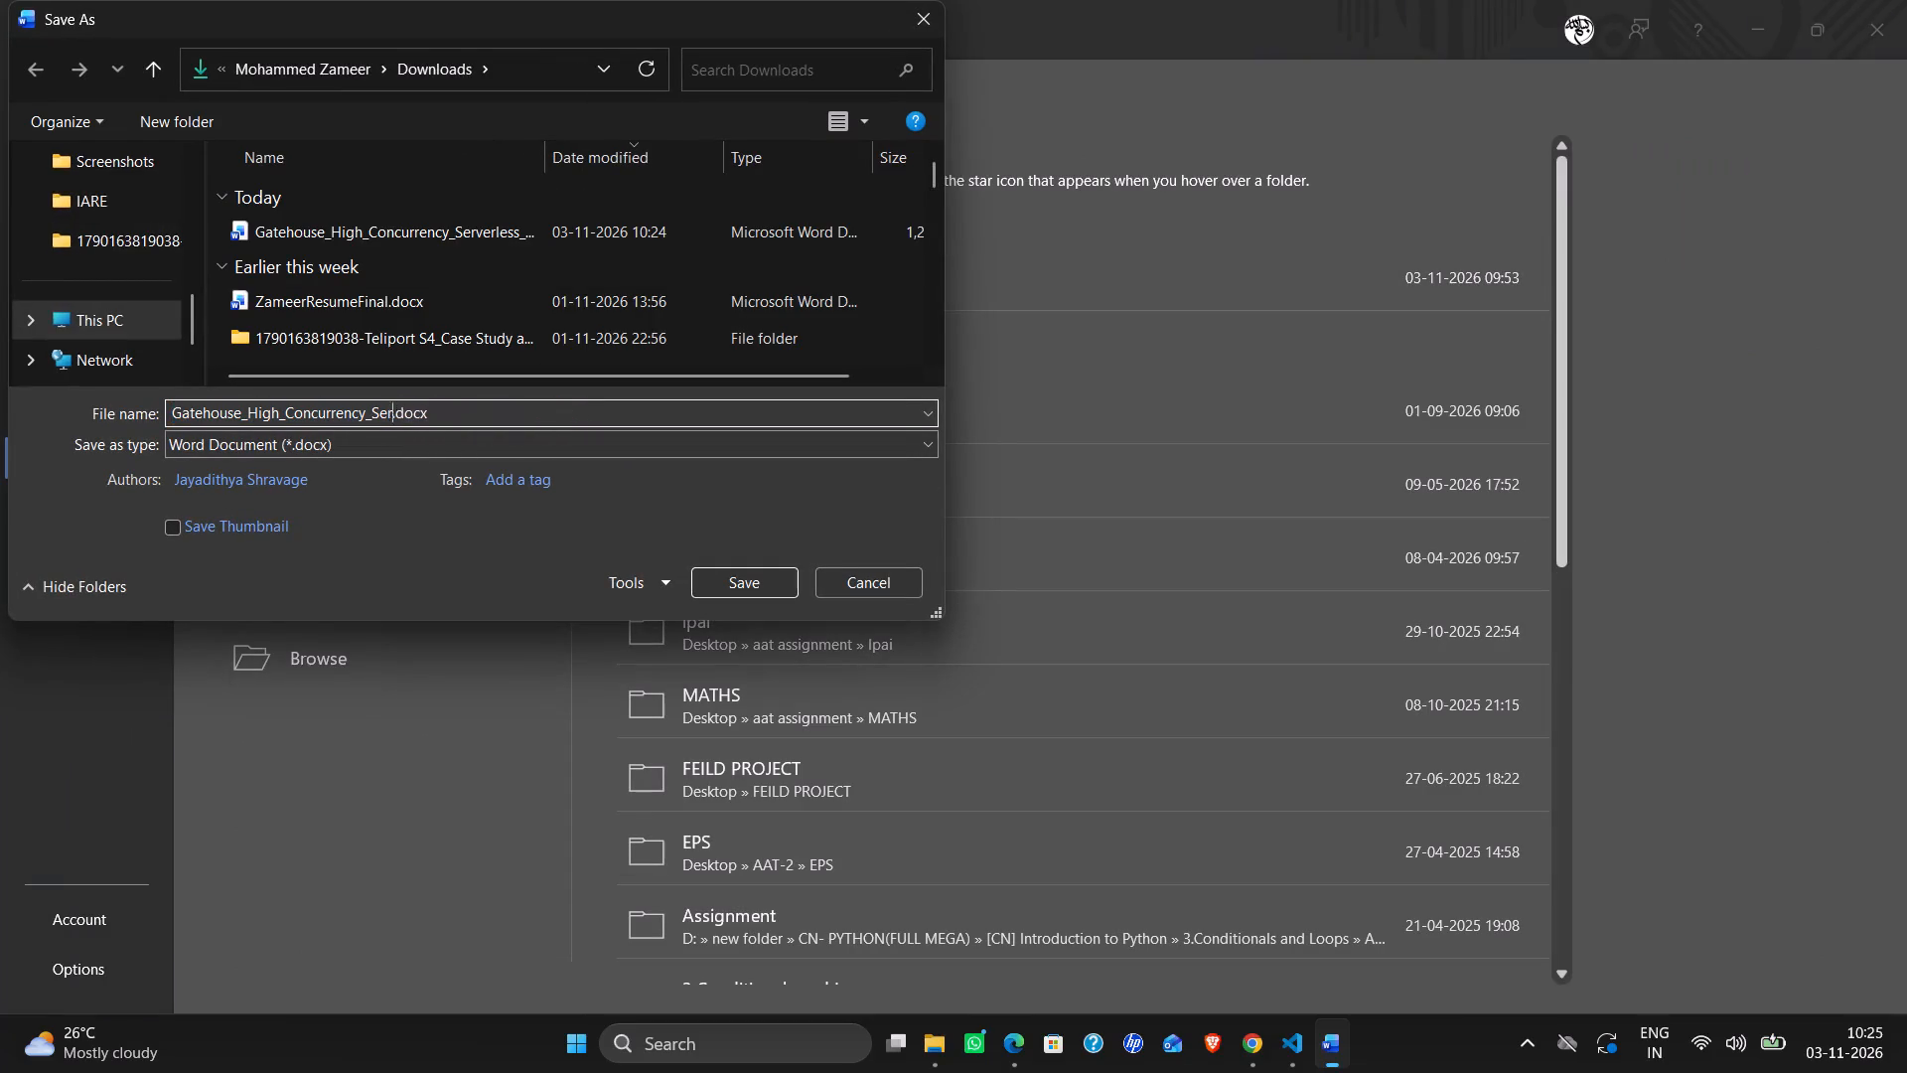
key("BackSpace")
key("BackSpace")
key("BackSpace")
key("BackSpace")
key("BackSpace")
key("BackSpace")
key("BackSpace")
key("BackSpace")
key("BackSpace")
key("BackSpace")
key("BackSpace")
key("BackSpace")
key("BackSpace")
key("BackSpace")
key("BackSpace")
key("BackSpace")
key("BackSpace")
key("BackSpace")
key("BackSpace")
key("BackSpace")
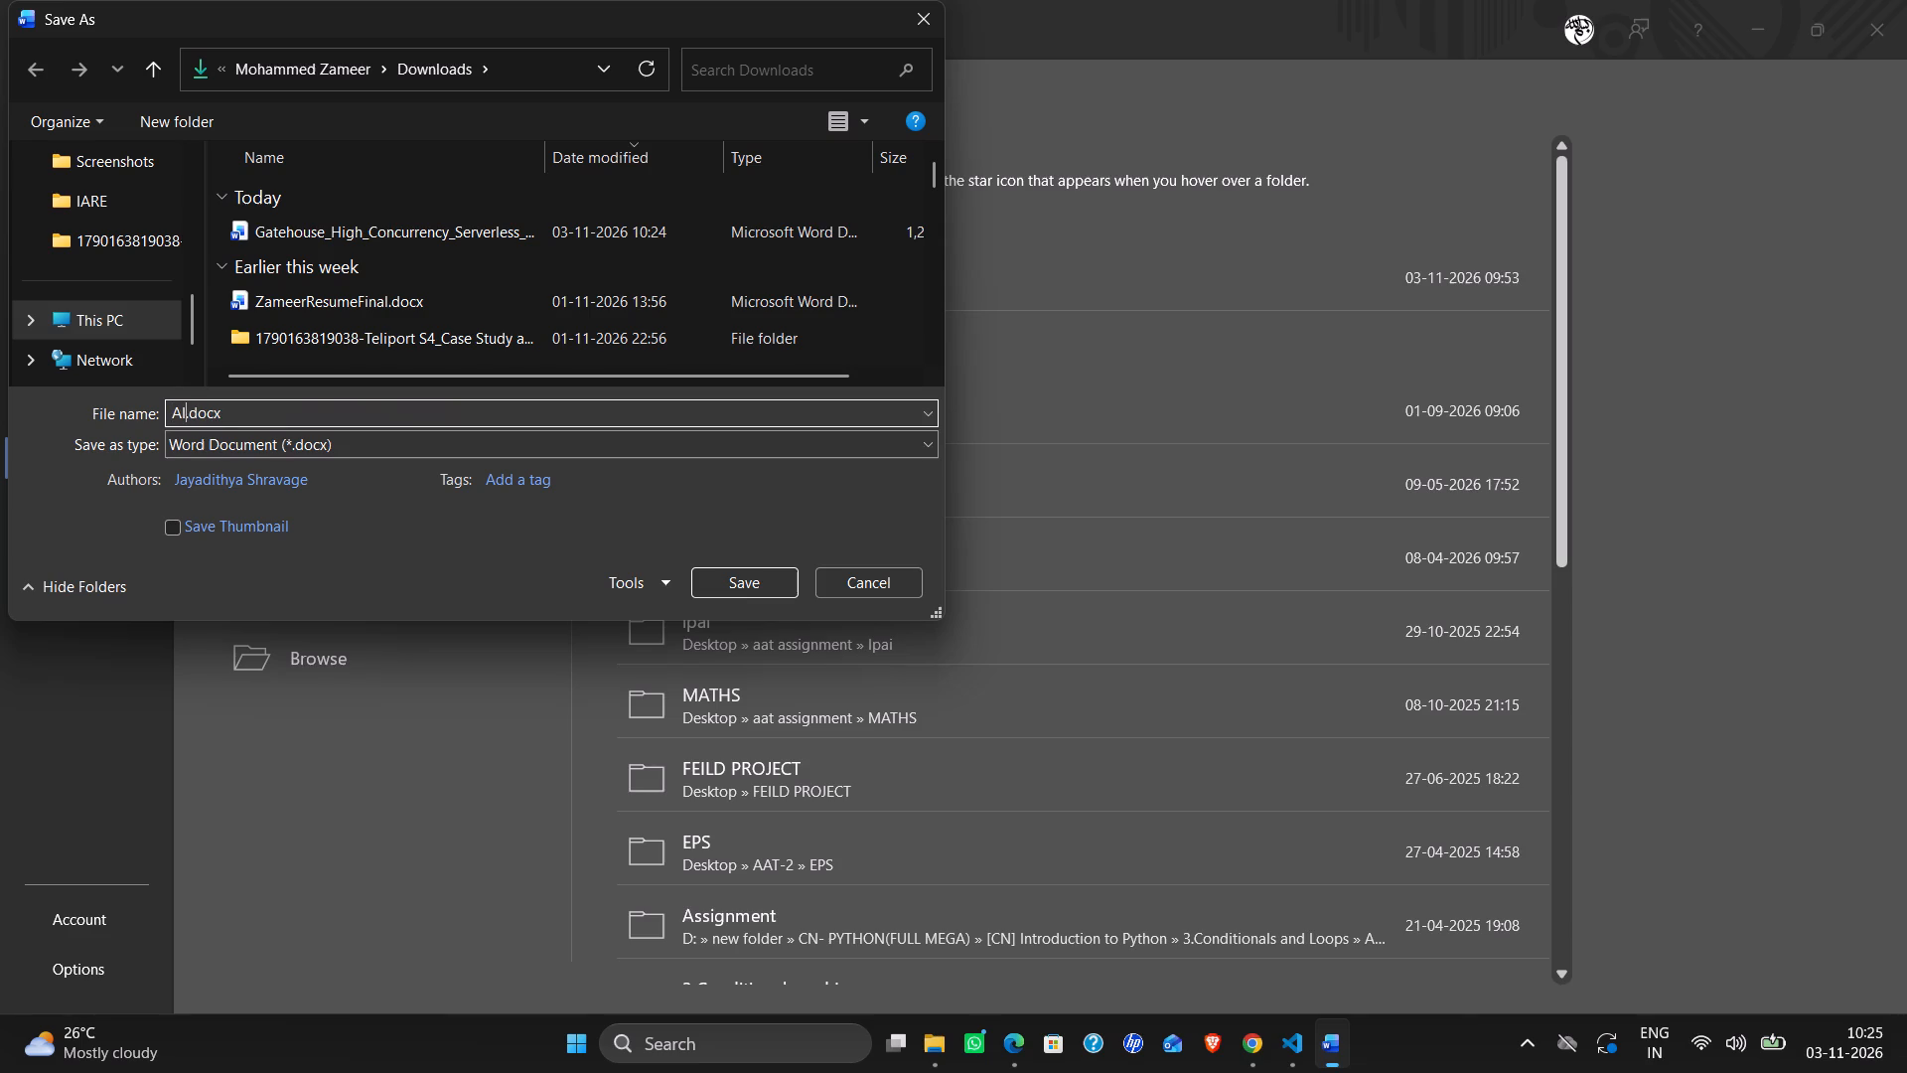
key("BackSpace")
key("minus")
key("b")
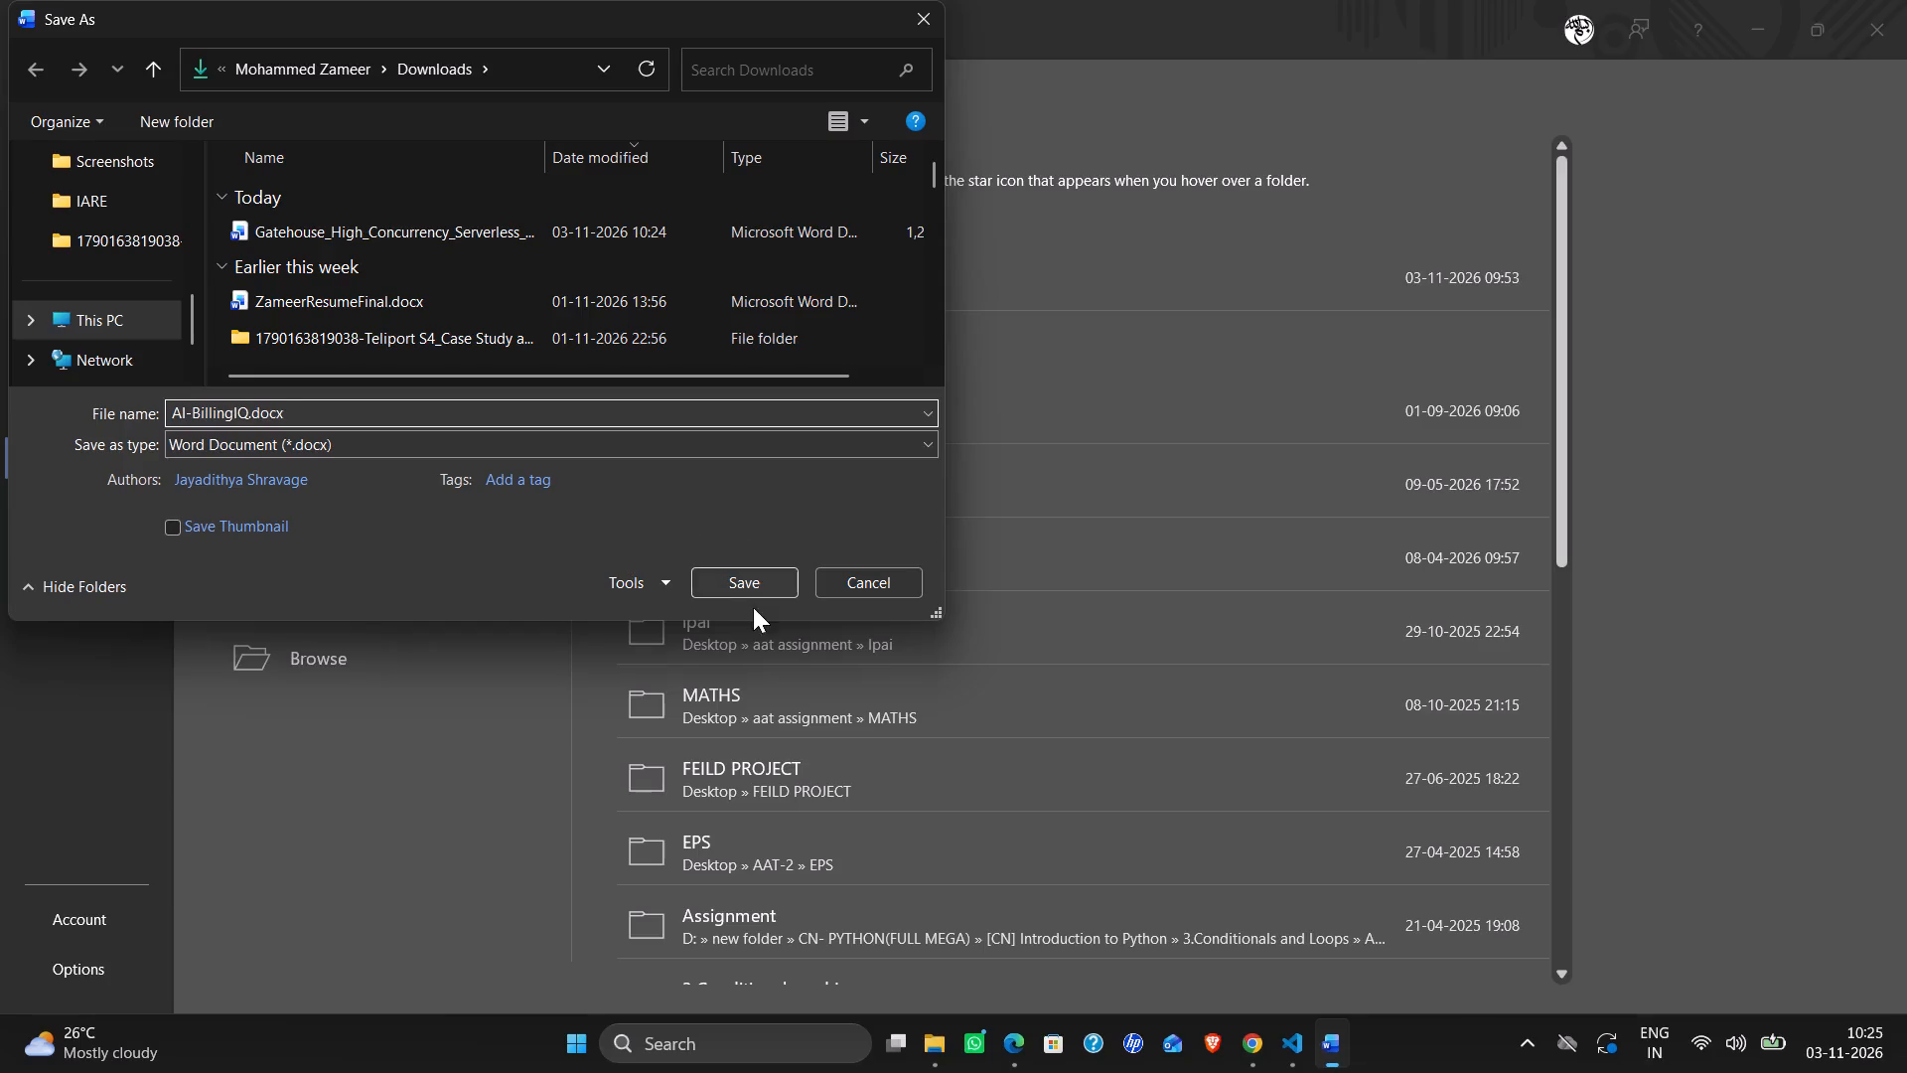
left_click(732, 580)
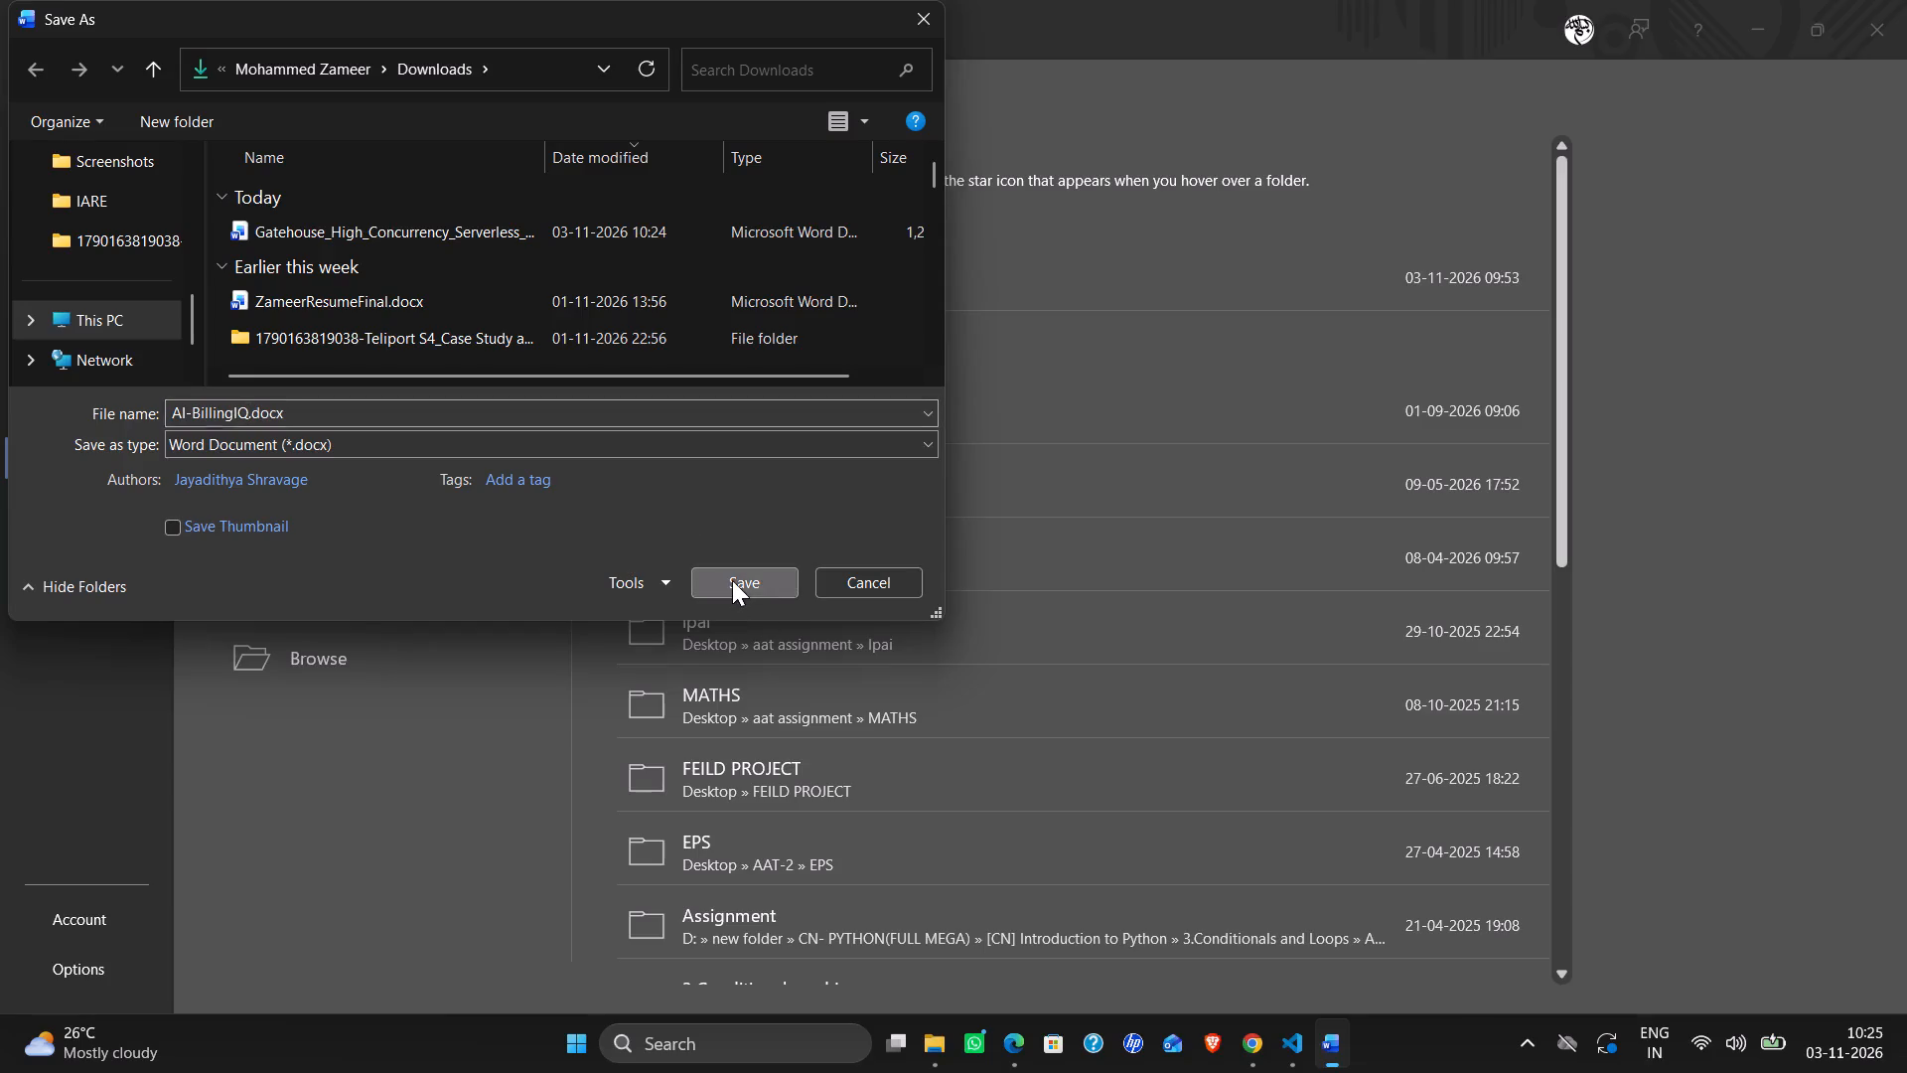
left_click(1906, 0)
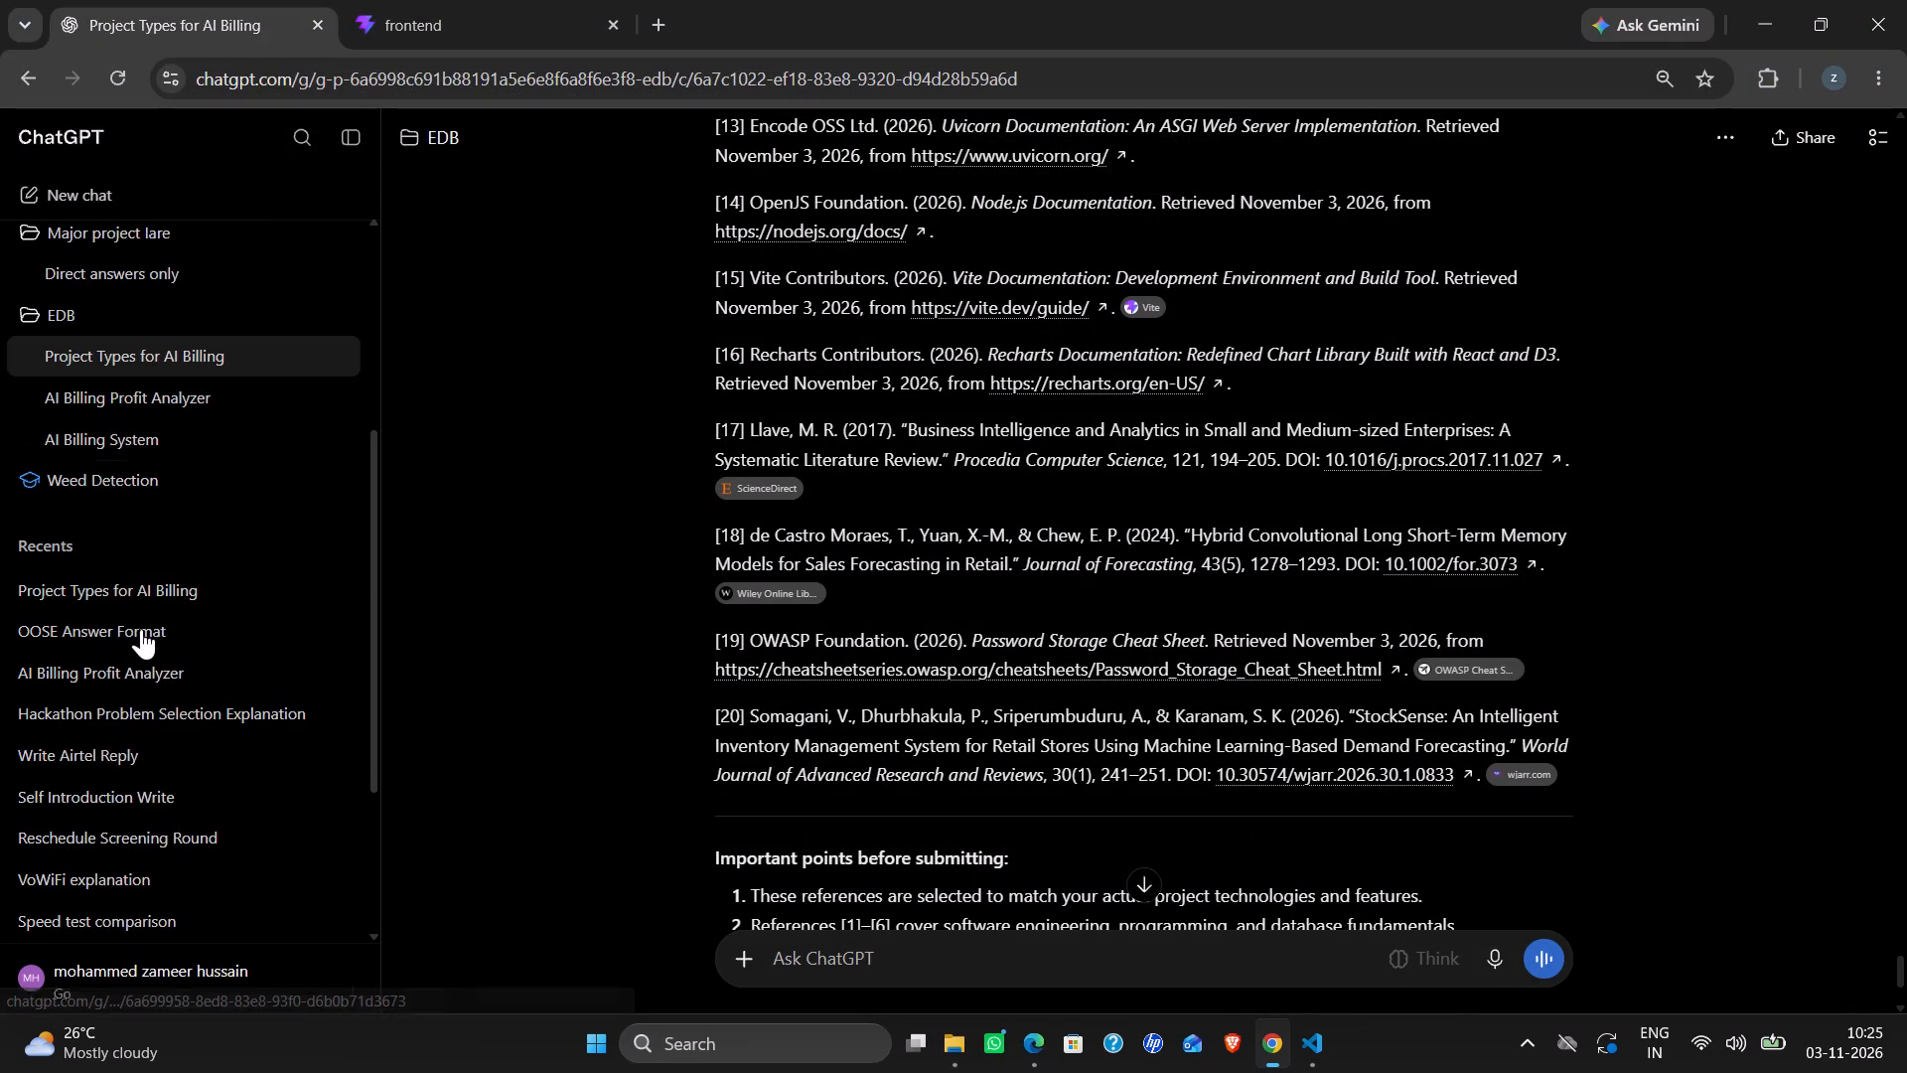
Open the OOSE Answer Format chat in ChatGPT and look through its earlier messages and the architectural styles answer.
scroll(134, 675, "down", 1)
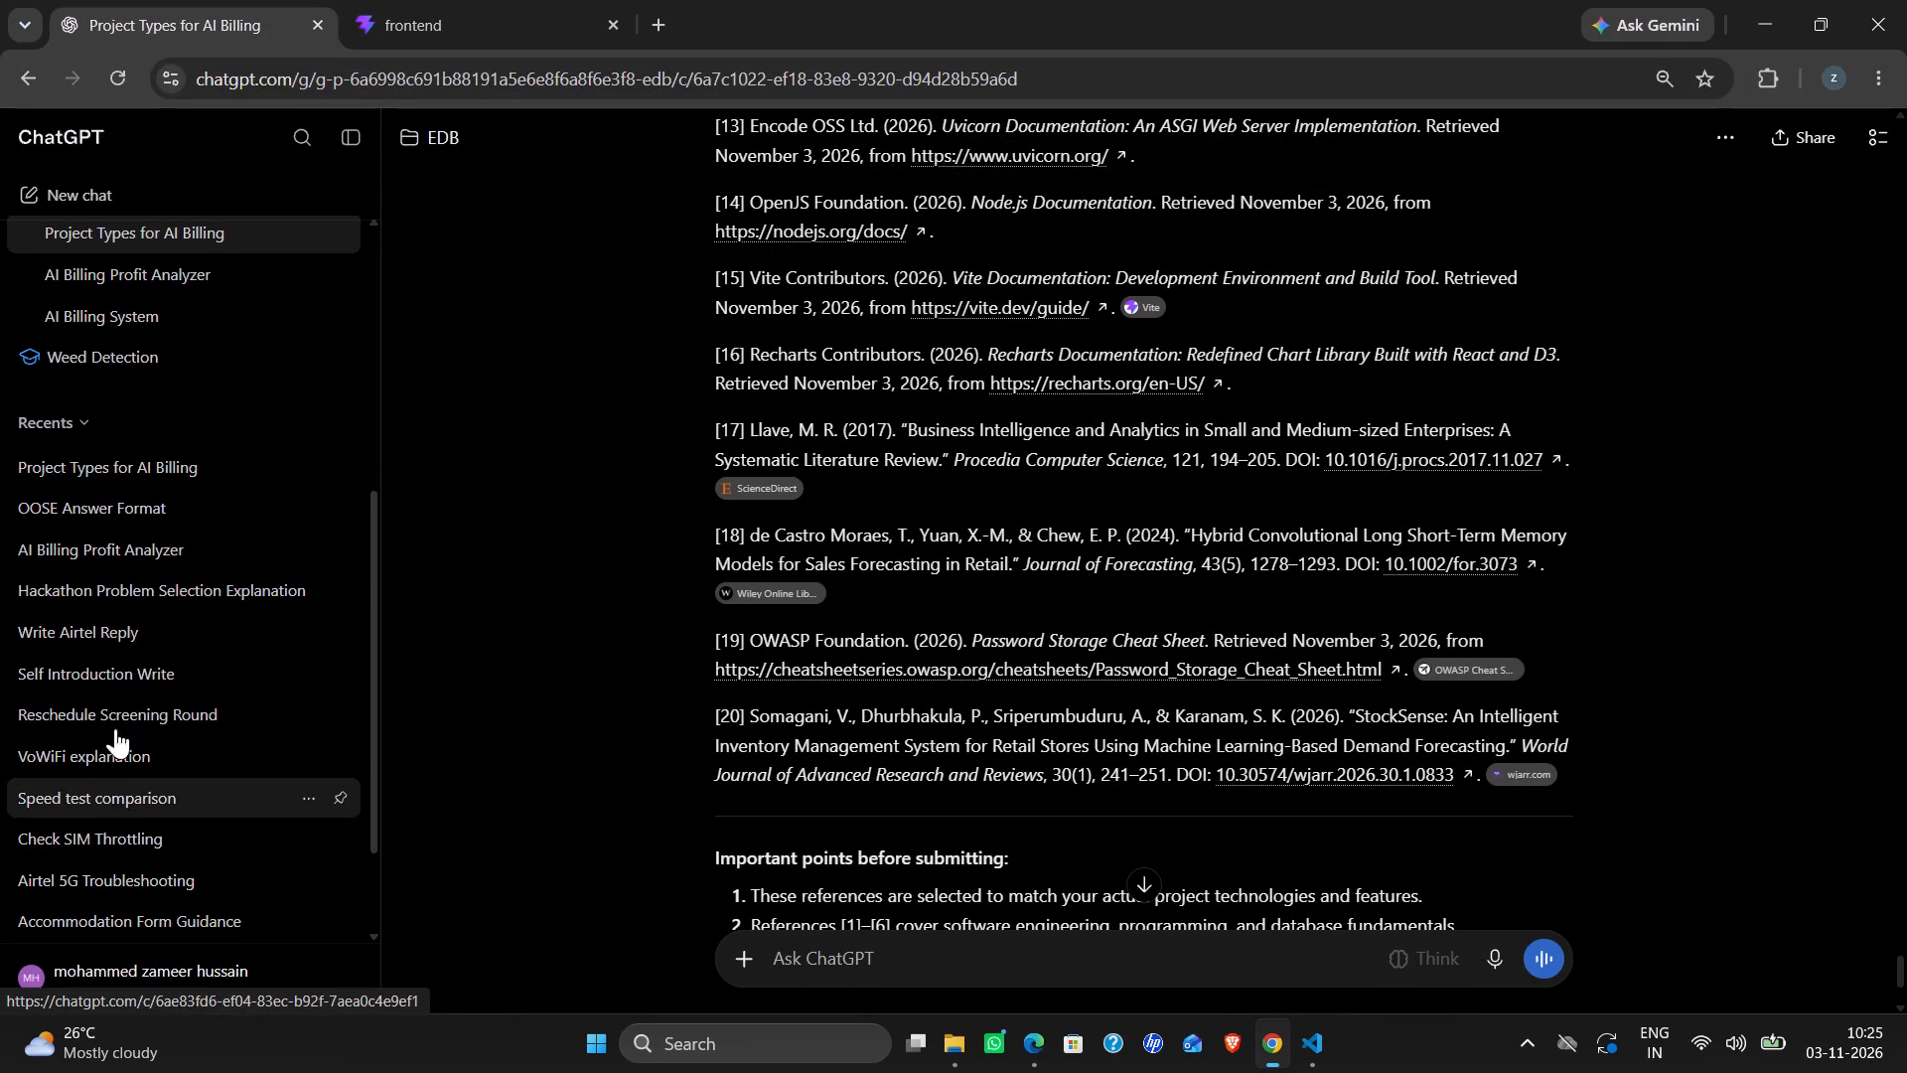
left_click(123, 521)
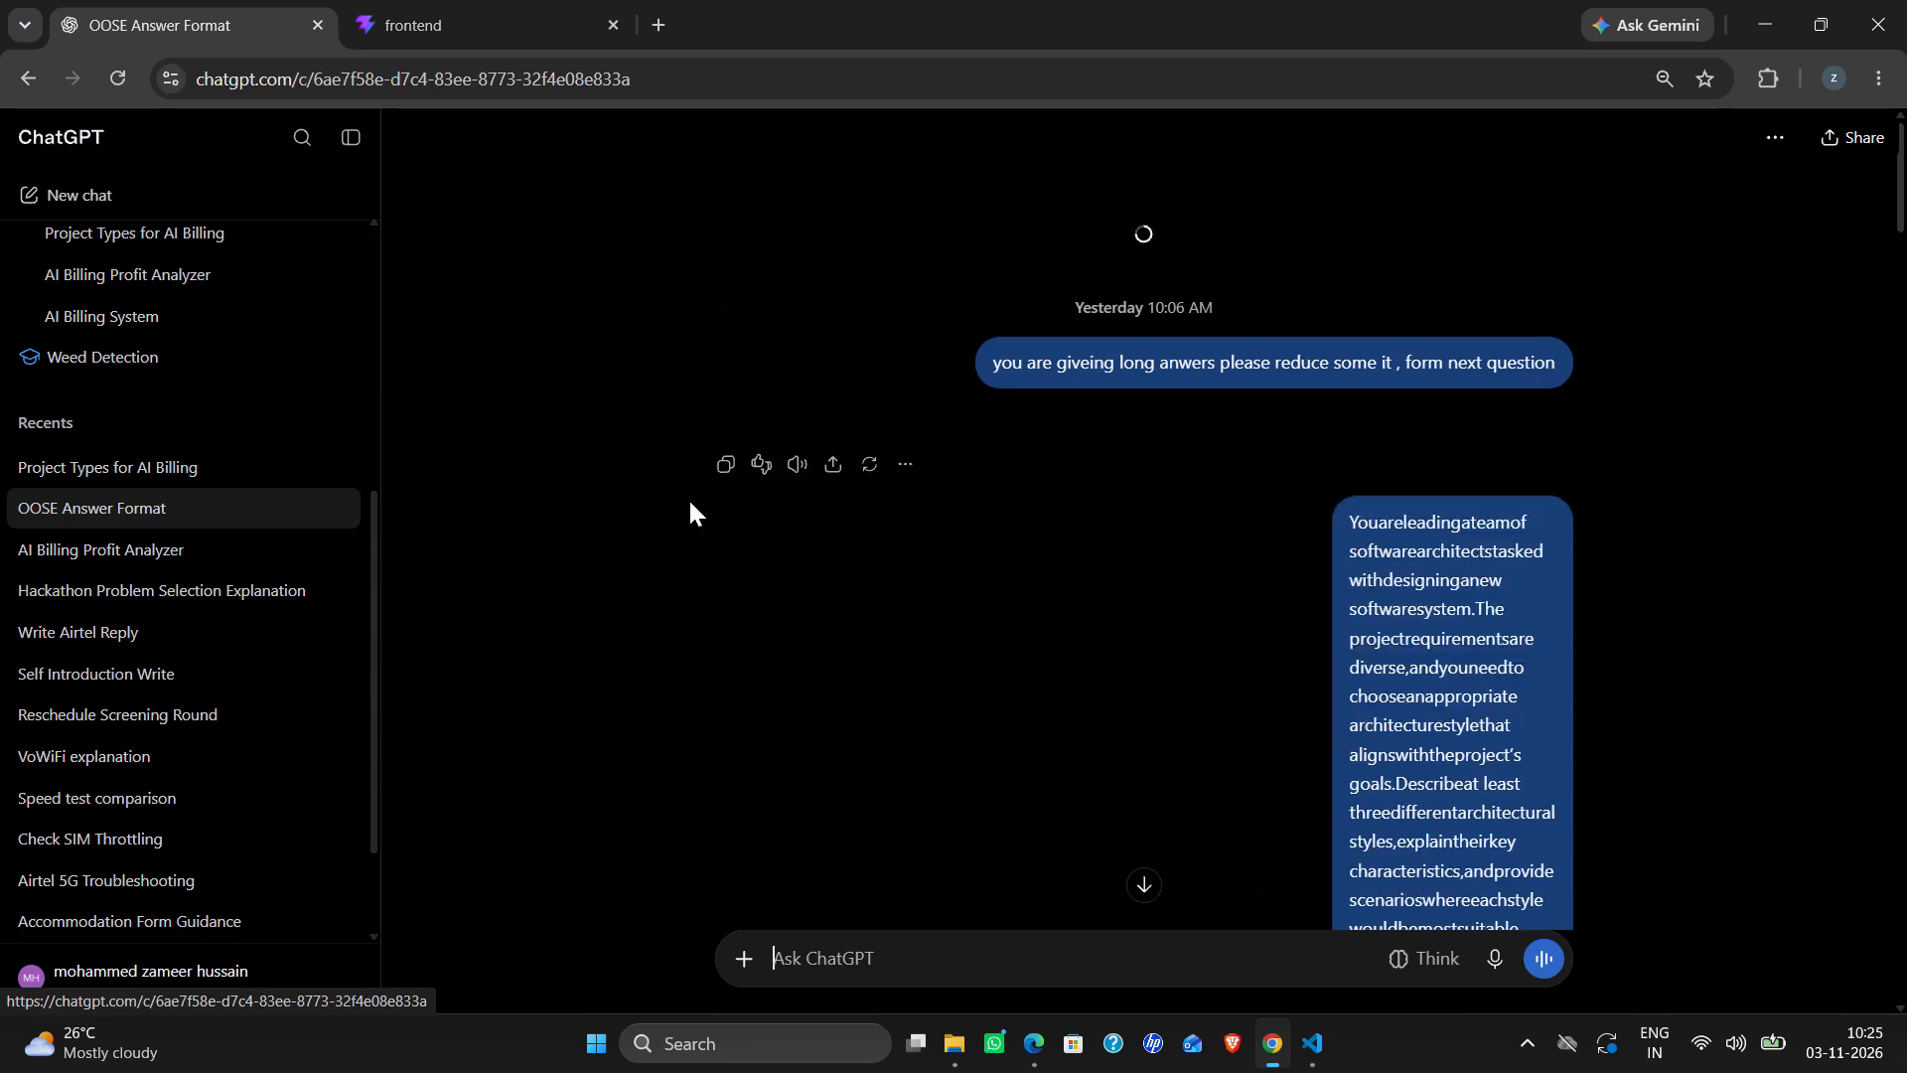
scroll(867, 497, "up", 9)
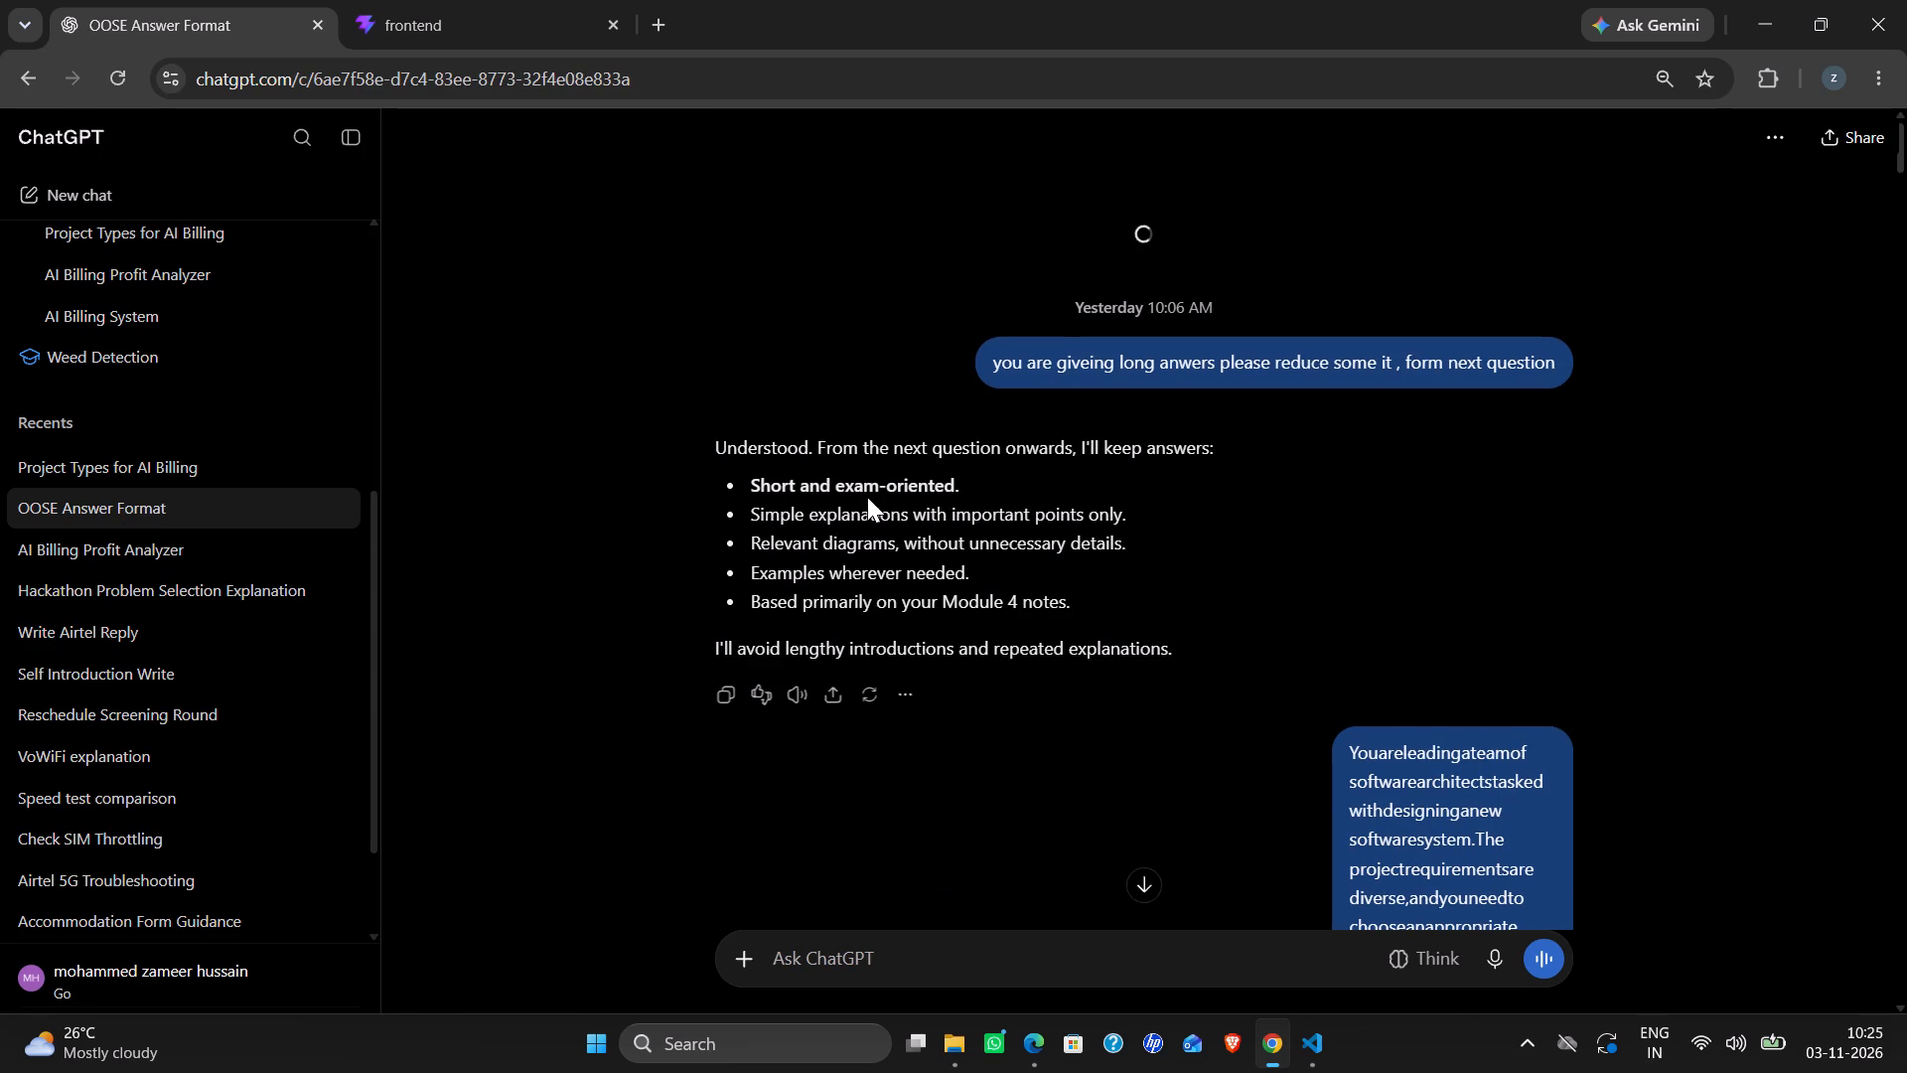
scroll(867, 497, "up", 2)
scroll(867, 497, "down", 4)
scroll(867, 497, "up", 6)
scroll(867, 497, "down", 2)
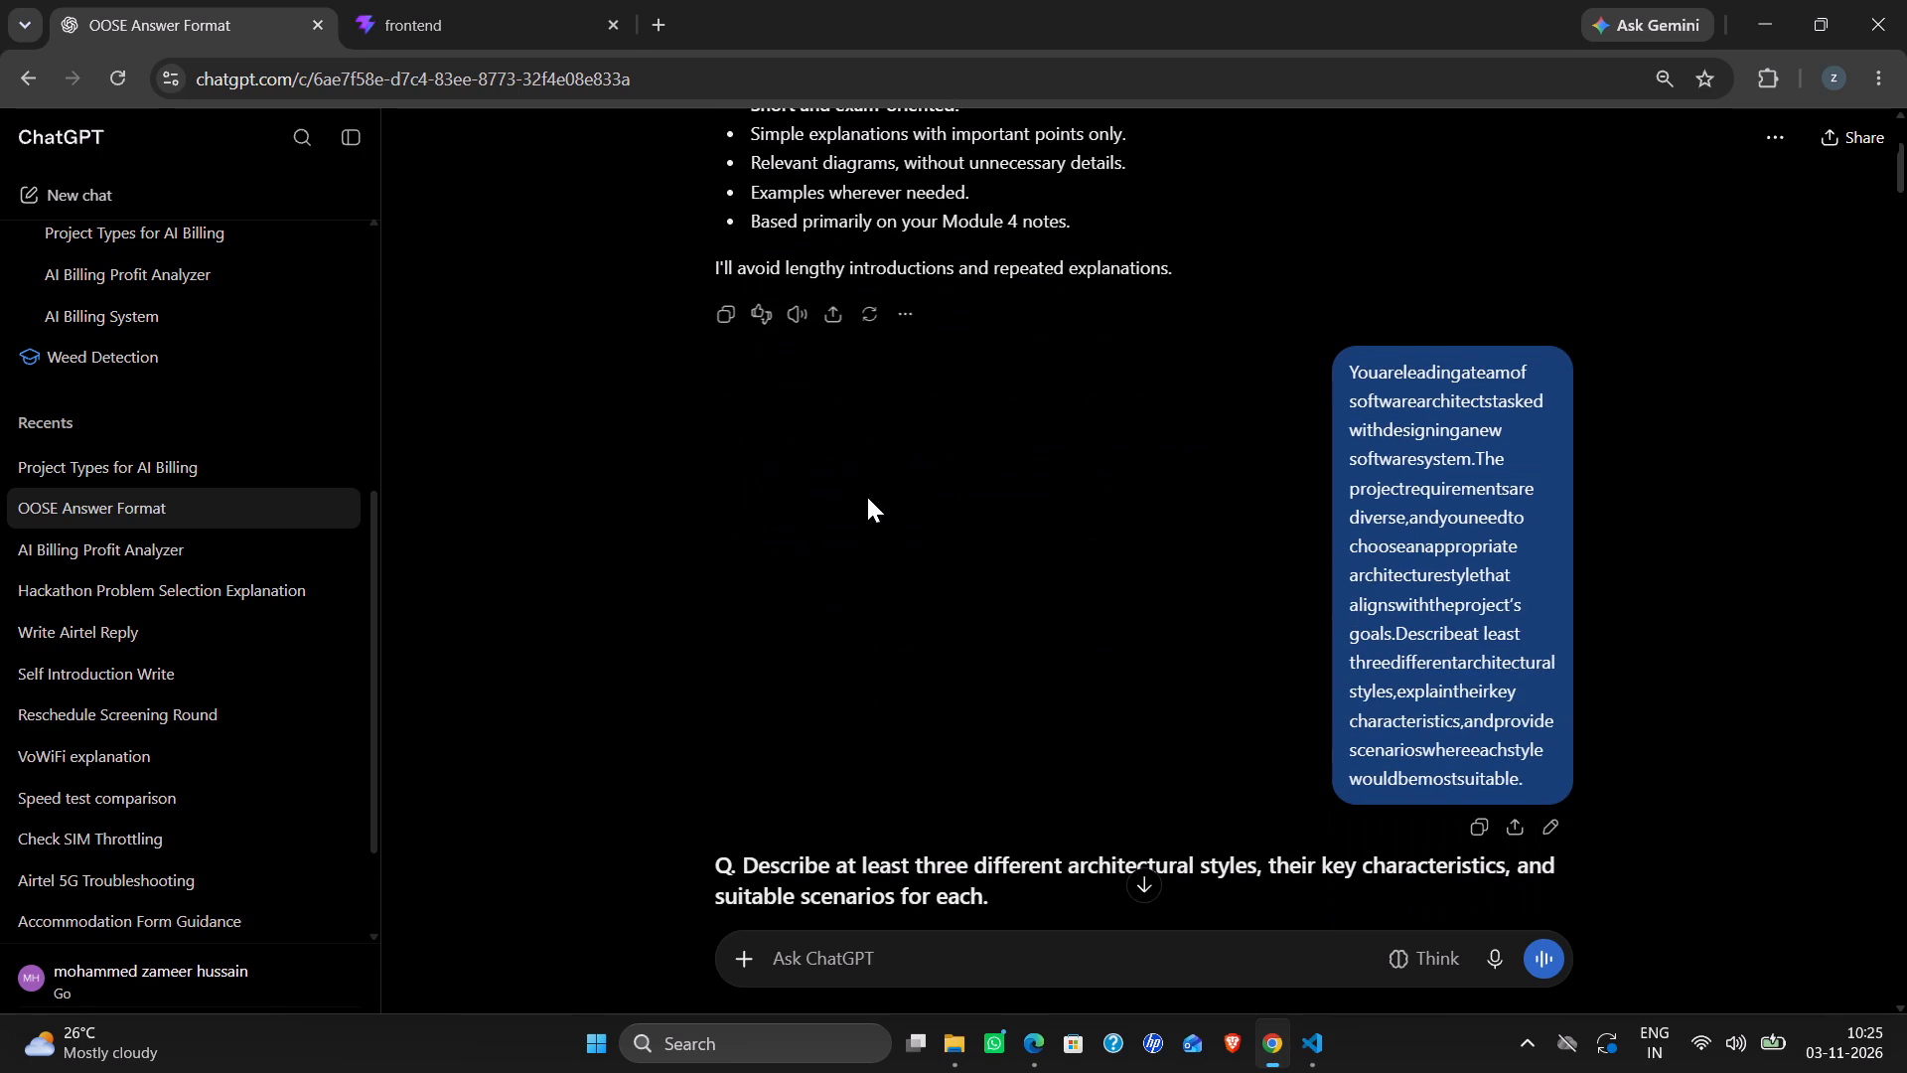
scroll(867, 497, "down", 3)
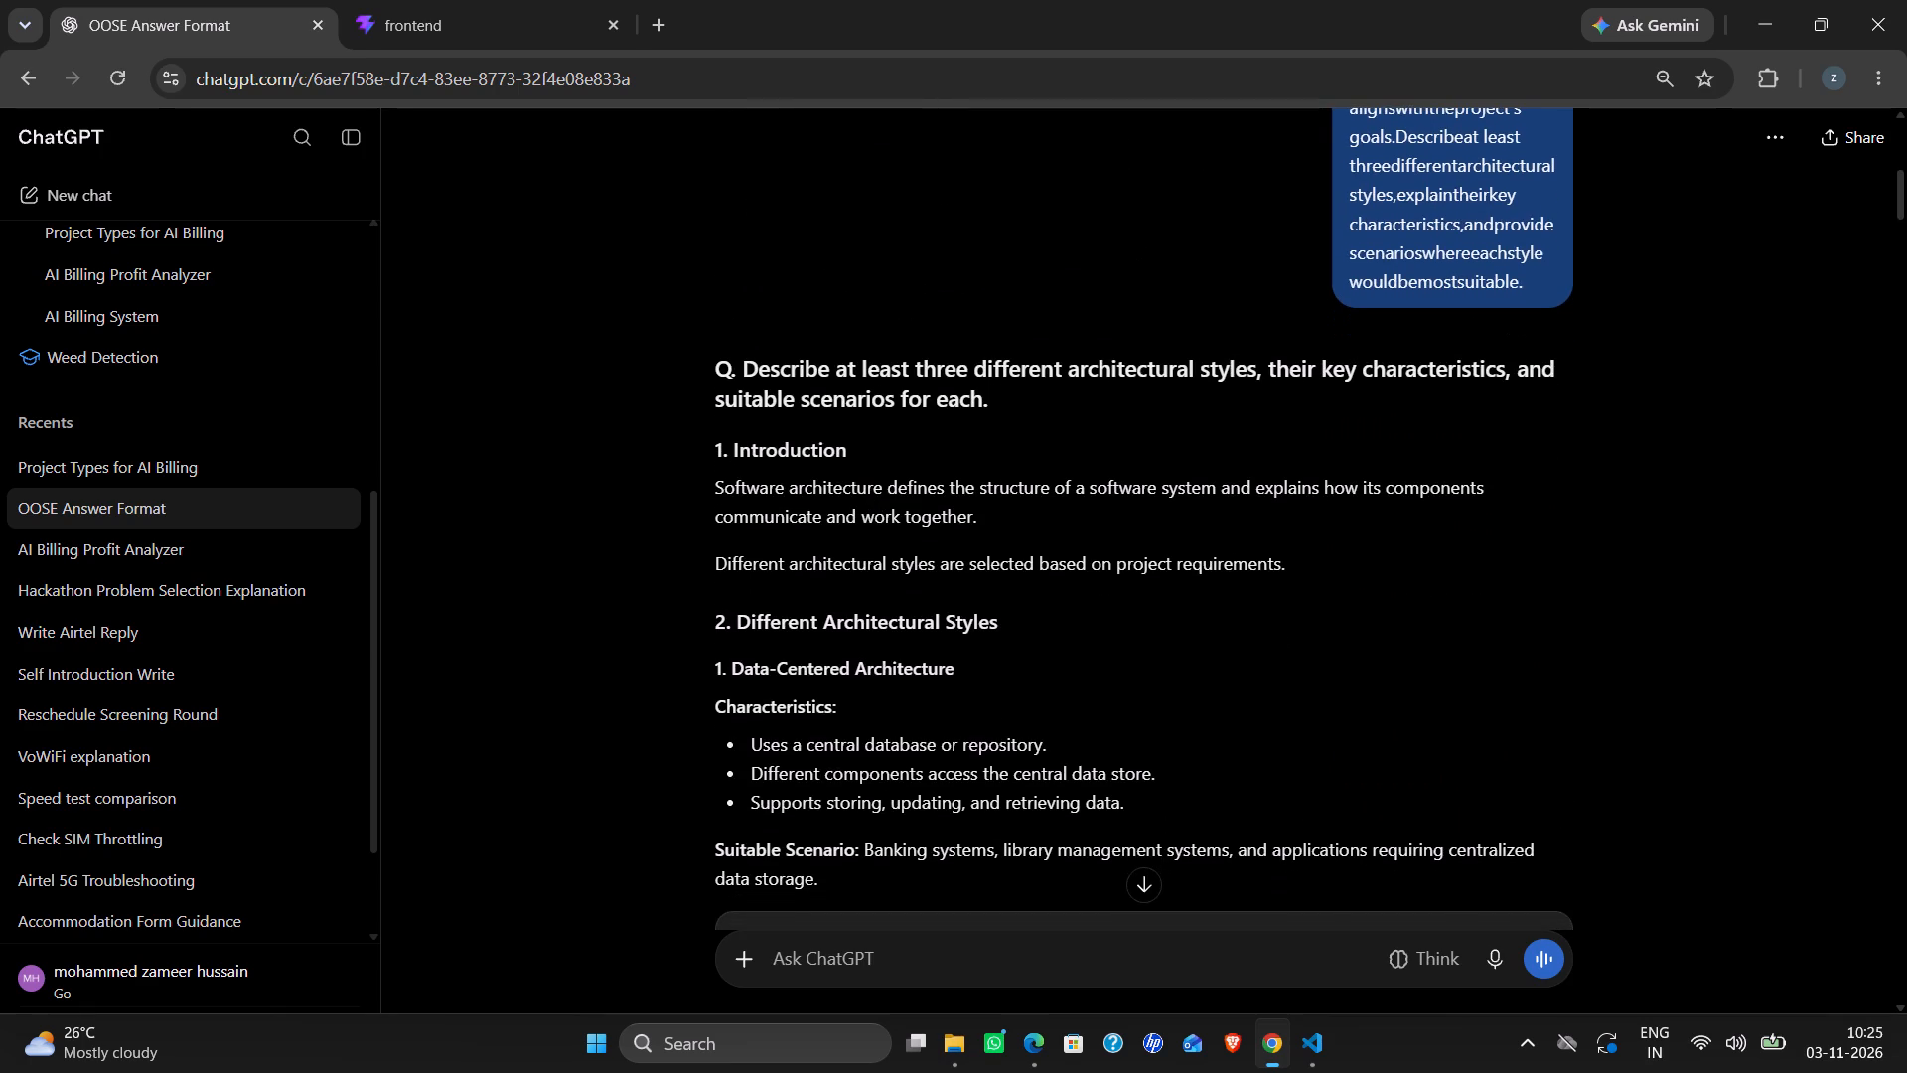
scroll(867, 497, "down", 2)
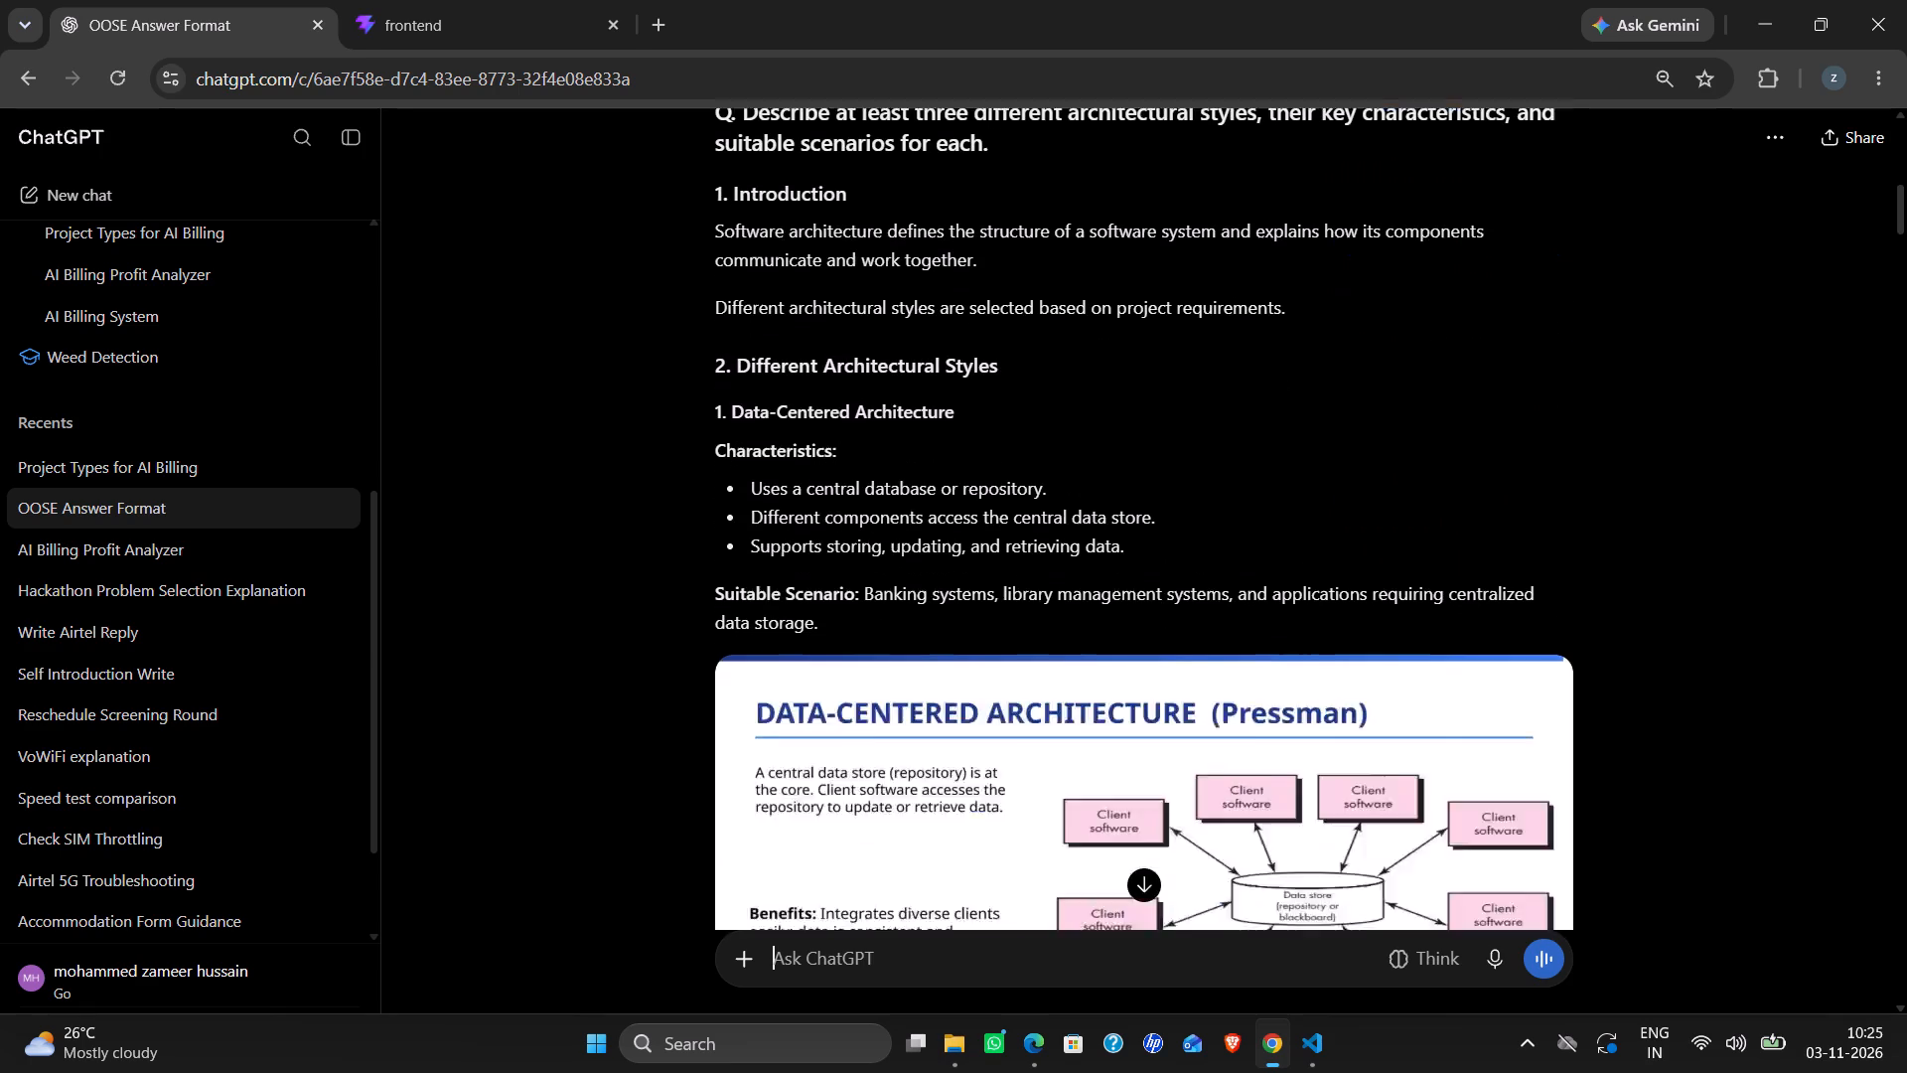
scroll(867, 497, "down", 3)
scroll(867, 497, "up", 3)
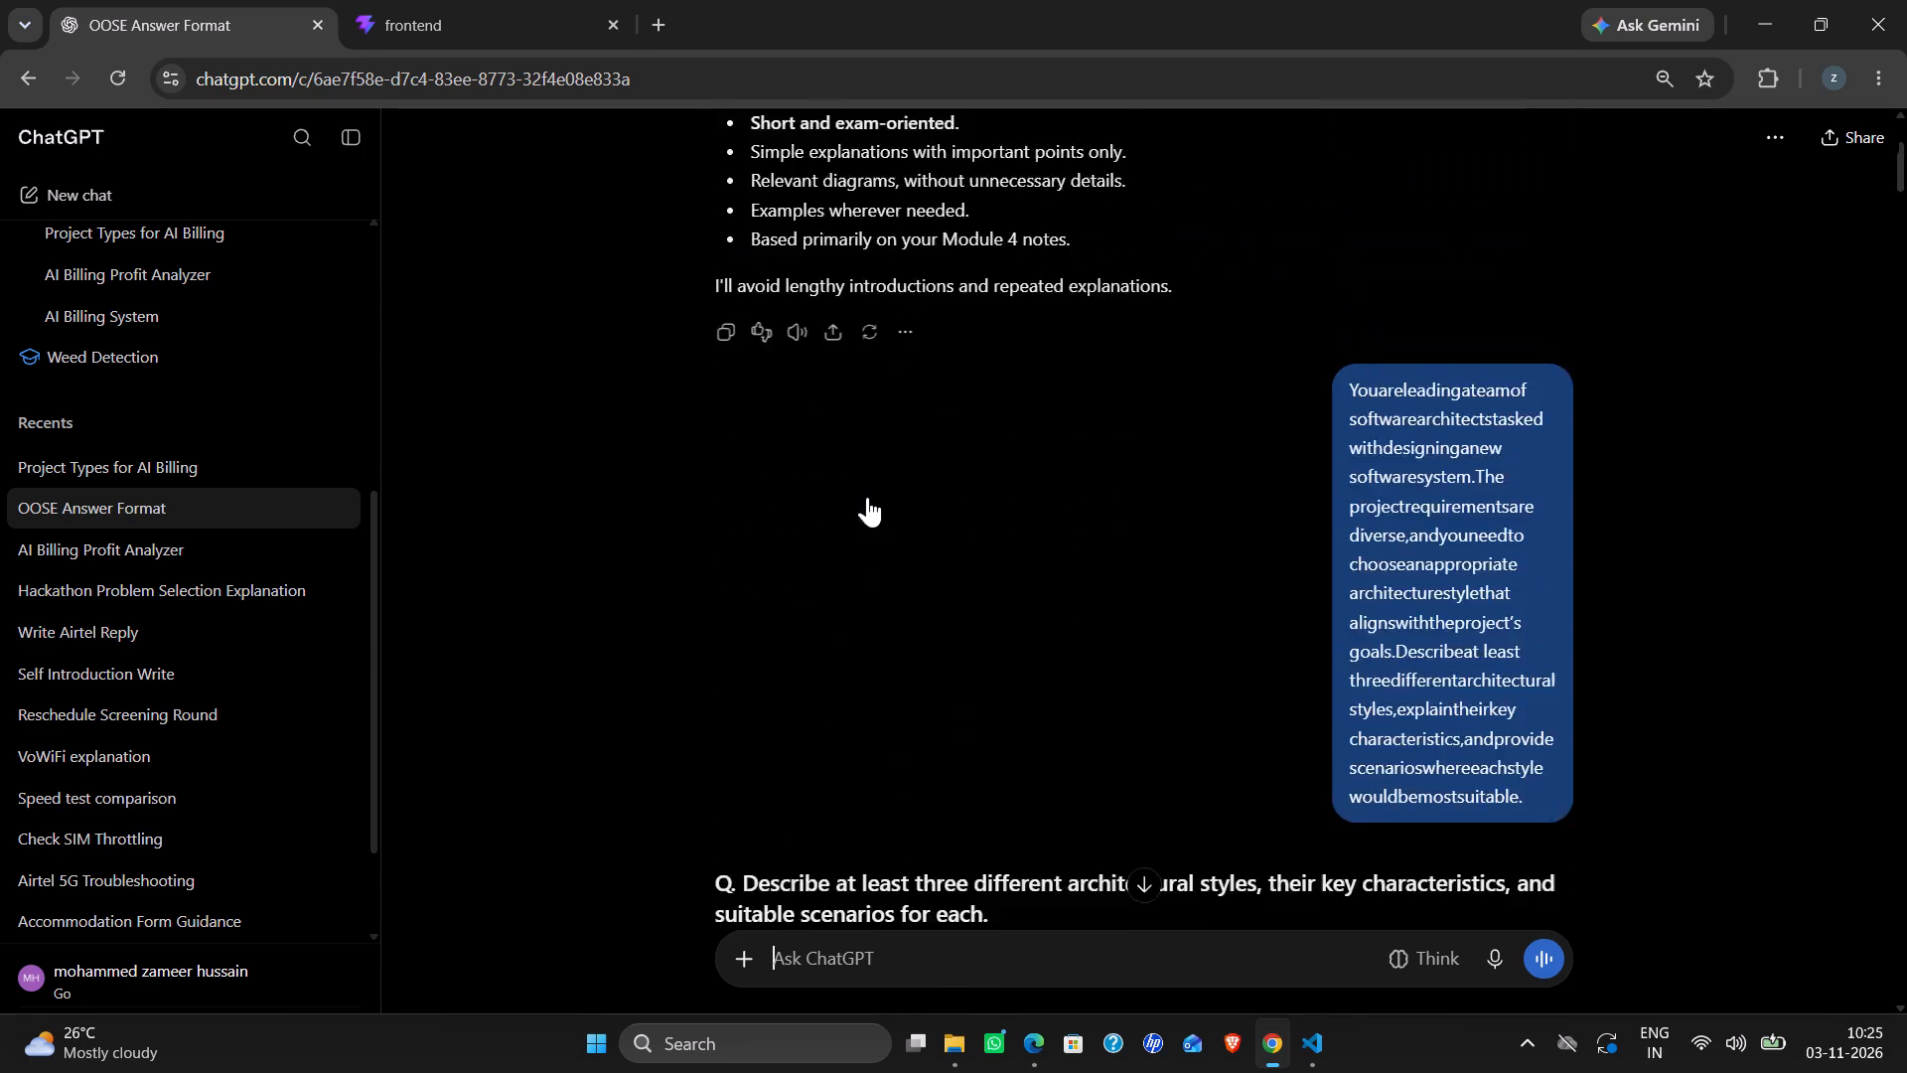
scroll(867, 497, "up", 4)
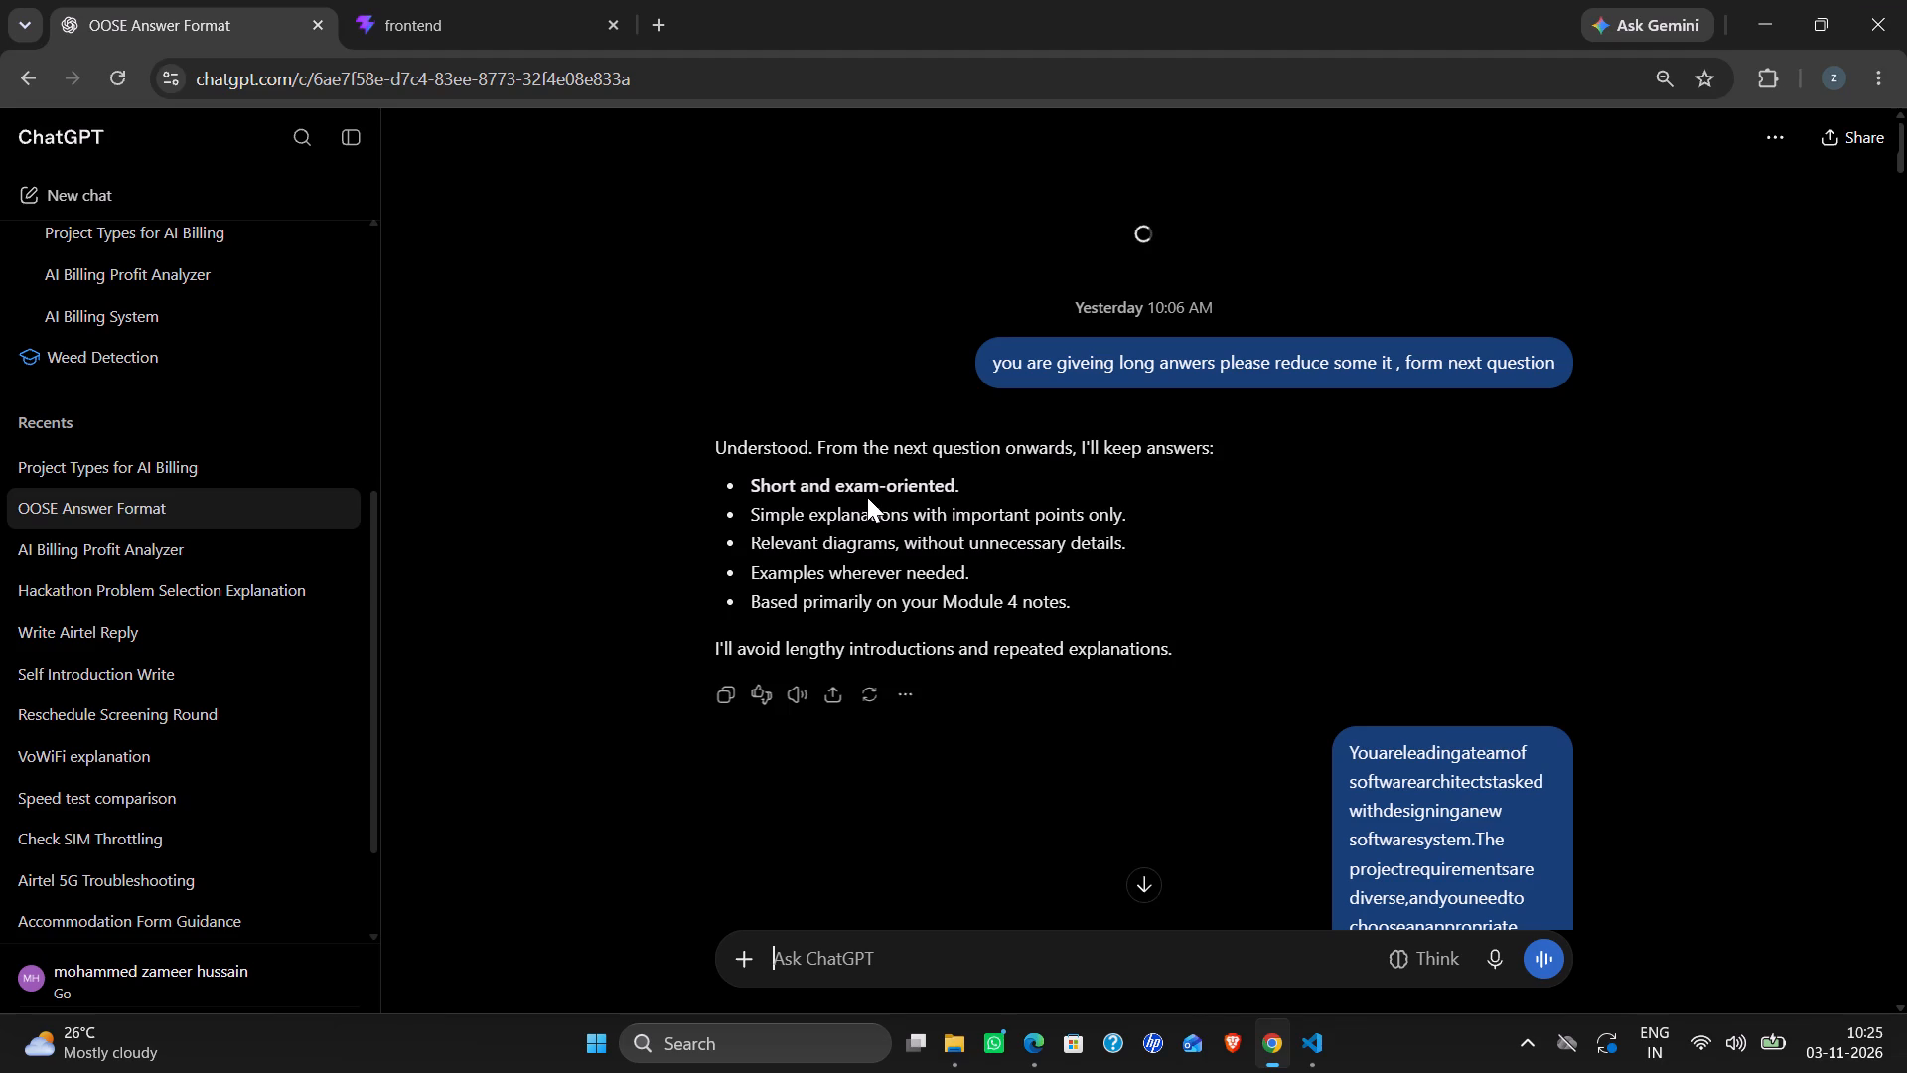
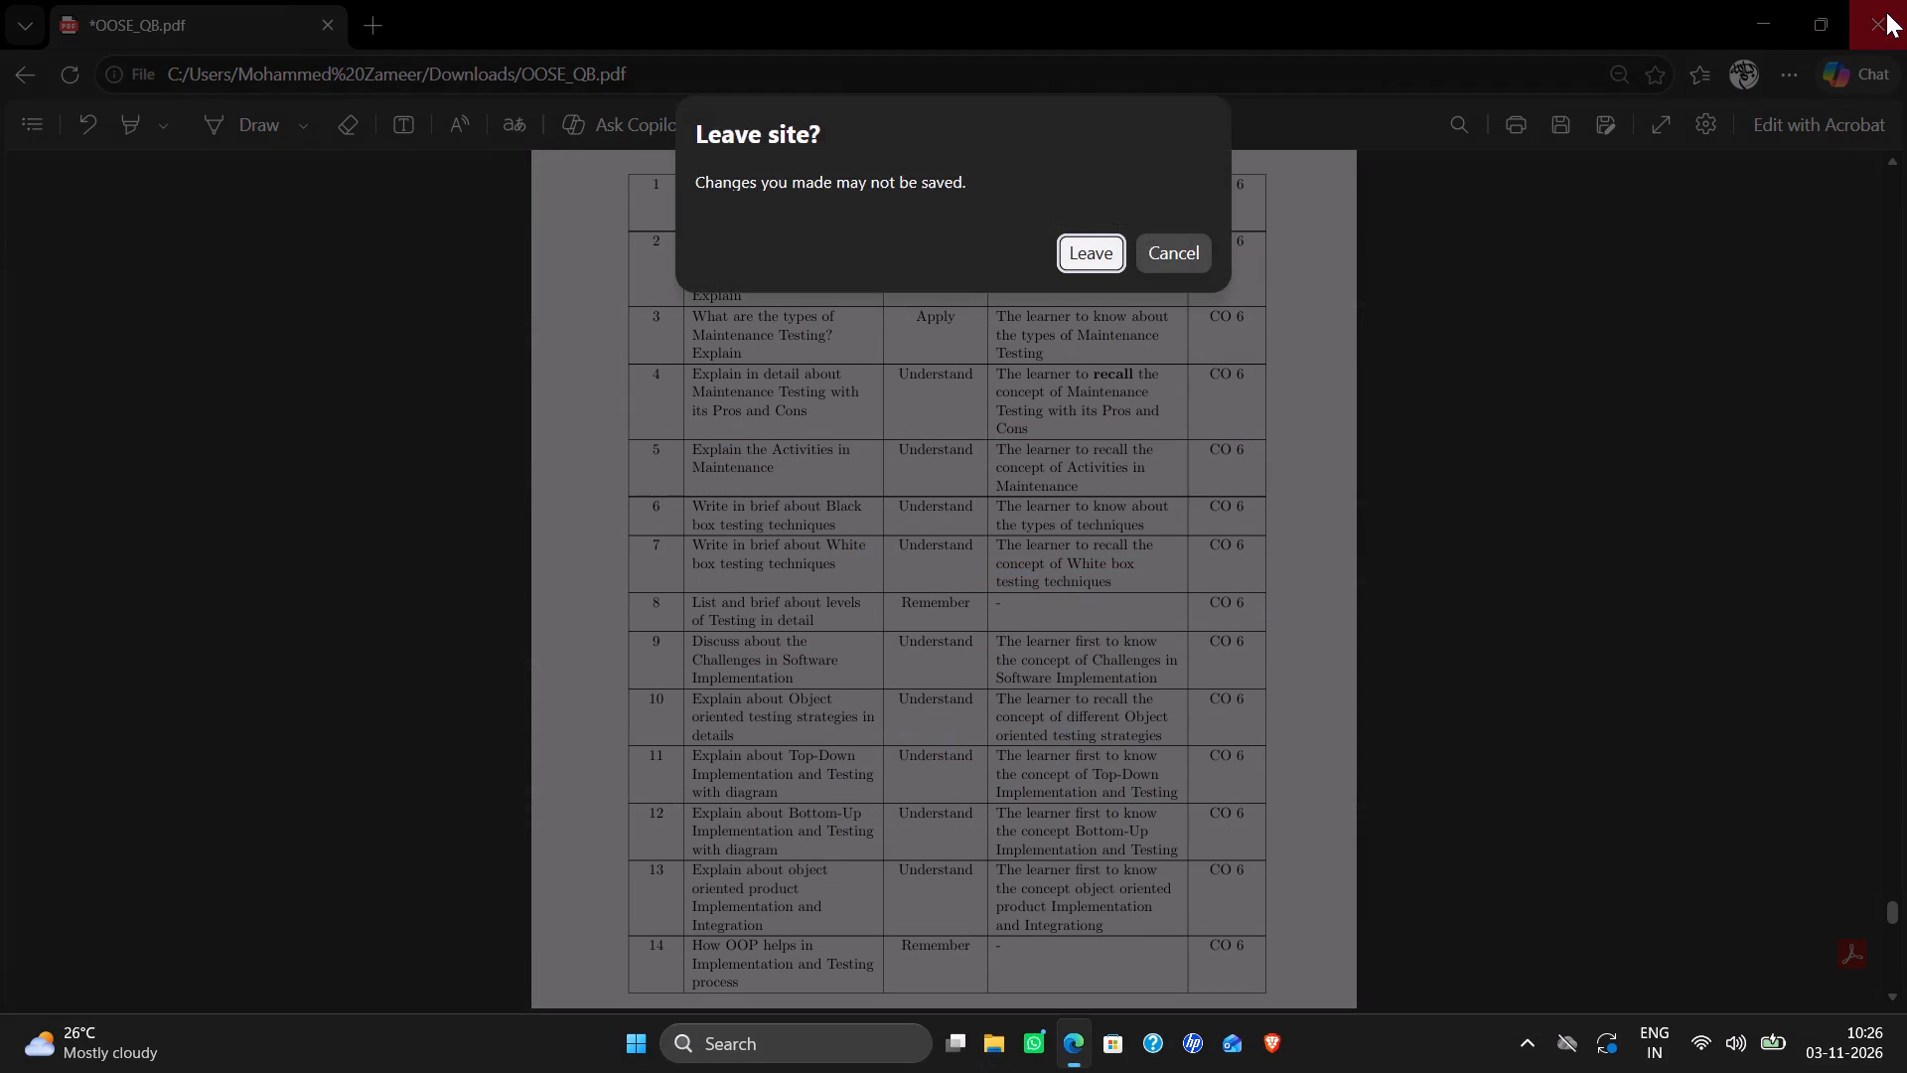
left_click(1081, 260)
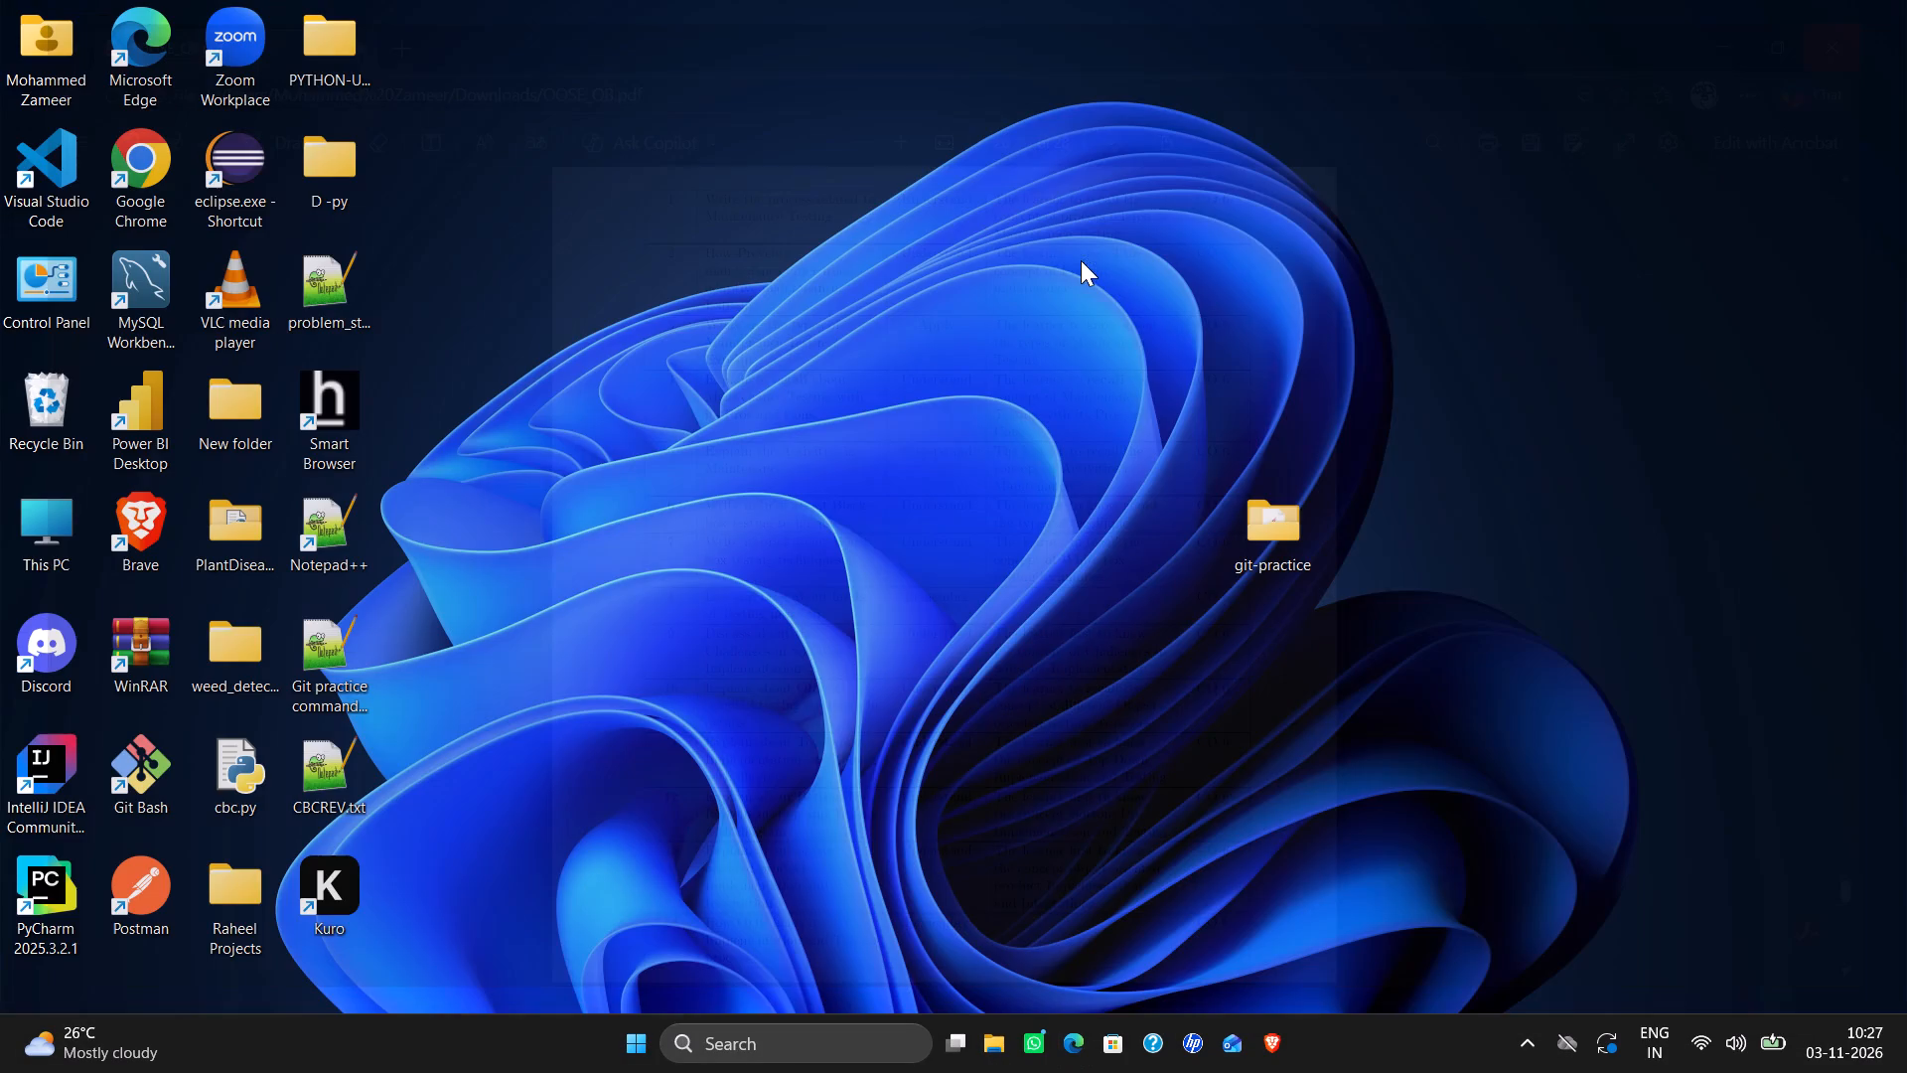
Refresh the Windows desktop.
right_click(940, 291)
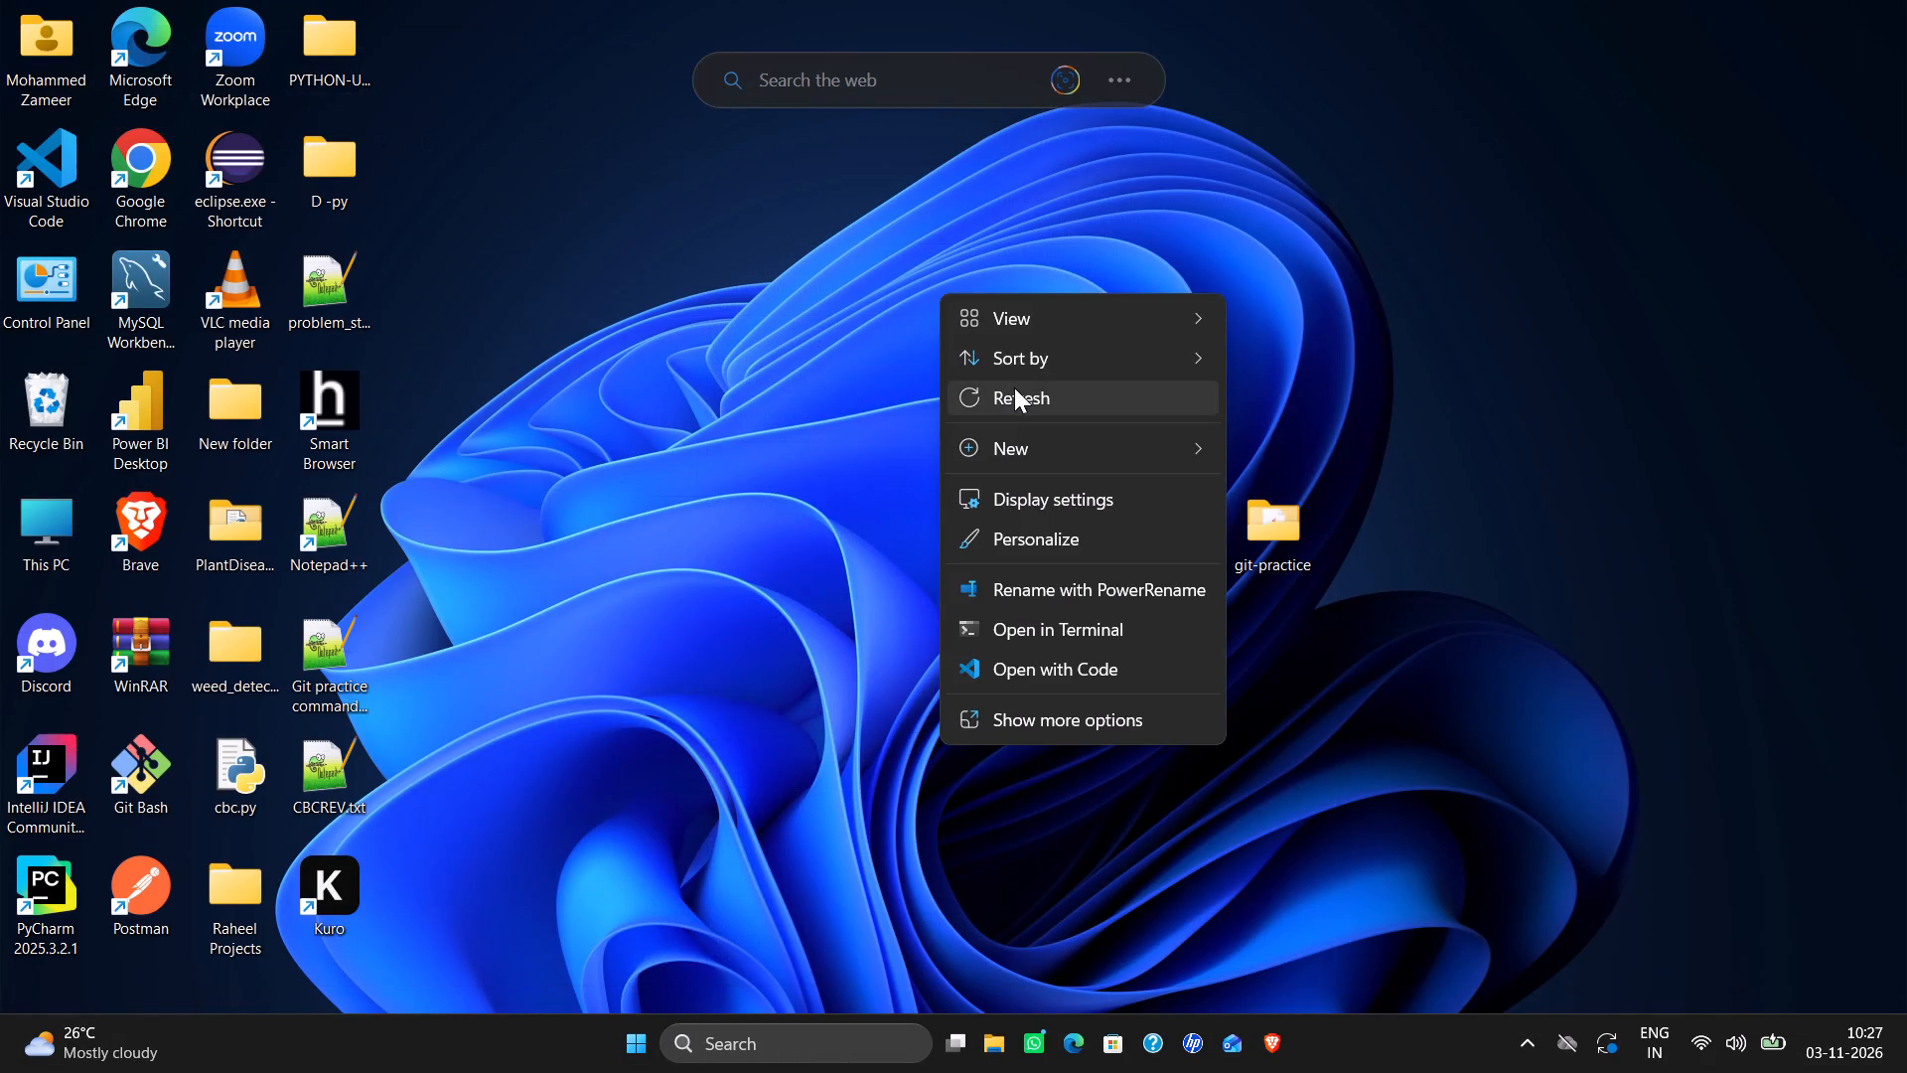
left_click(1014, 387)
Bring up the Windows quick links to system tools and shutdown options.
key("super+x")
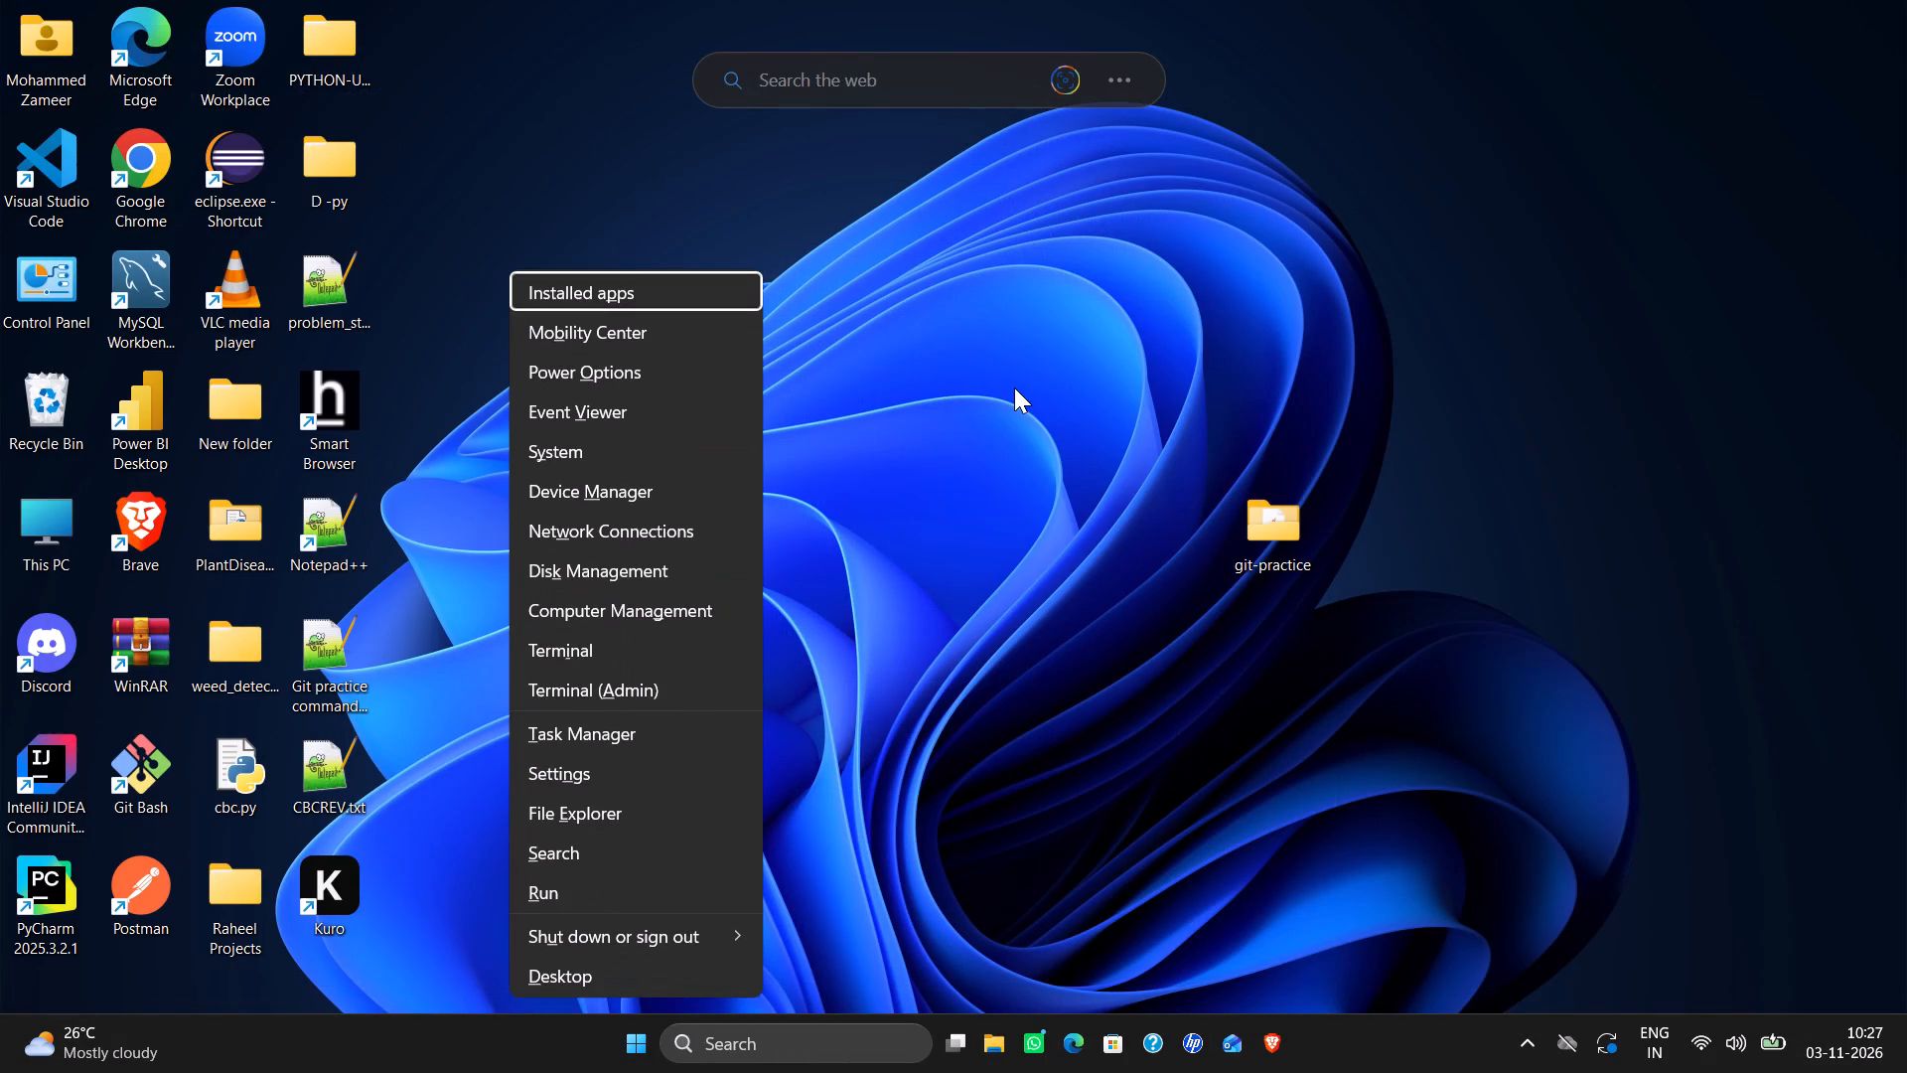